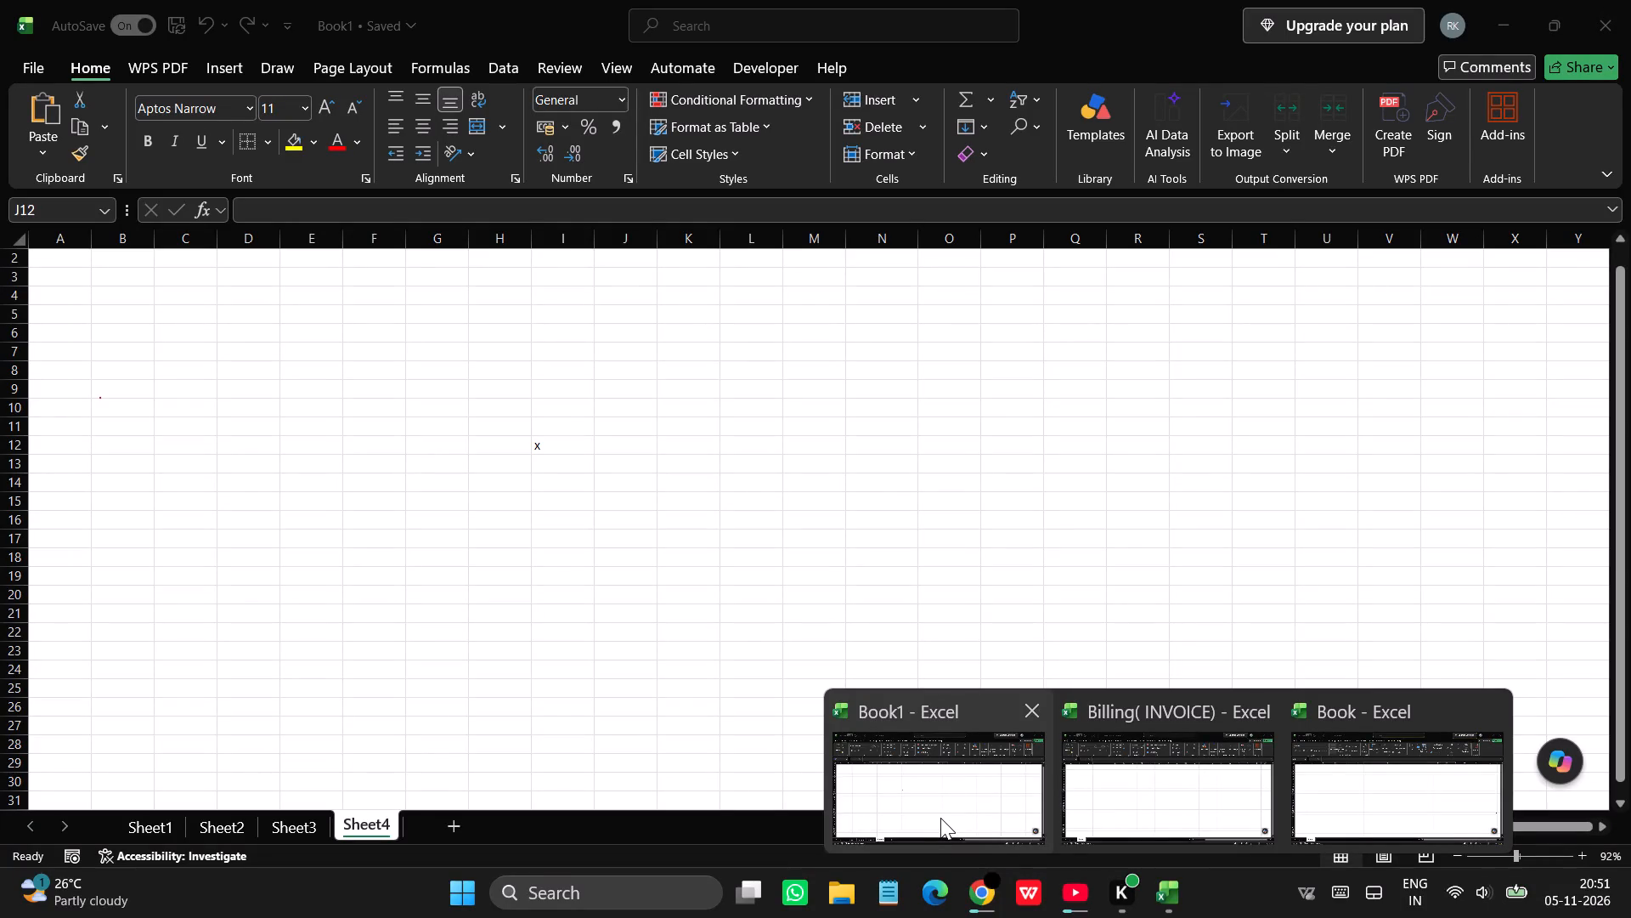
Switch to the Billing( INVOICE) workbook in Excel and show the top of its sheet.
{"action": "left_click", "coordinate": [1100, 796]}
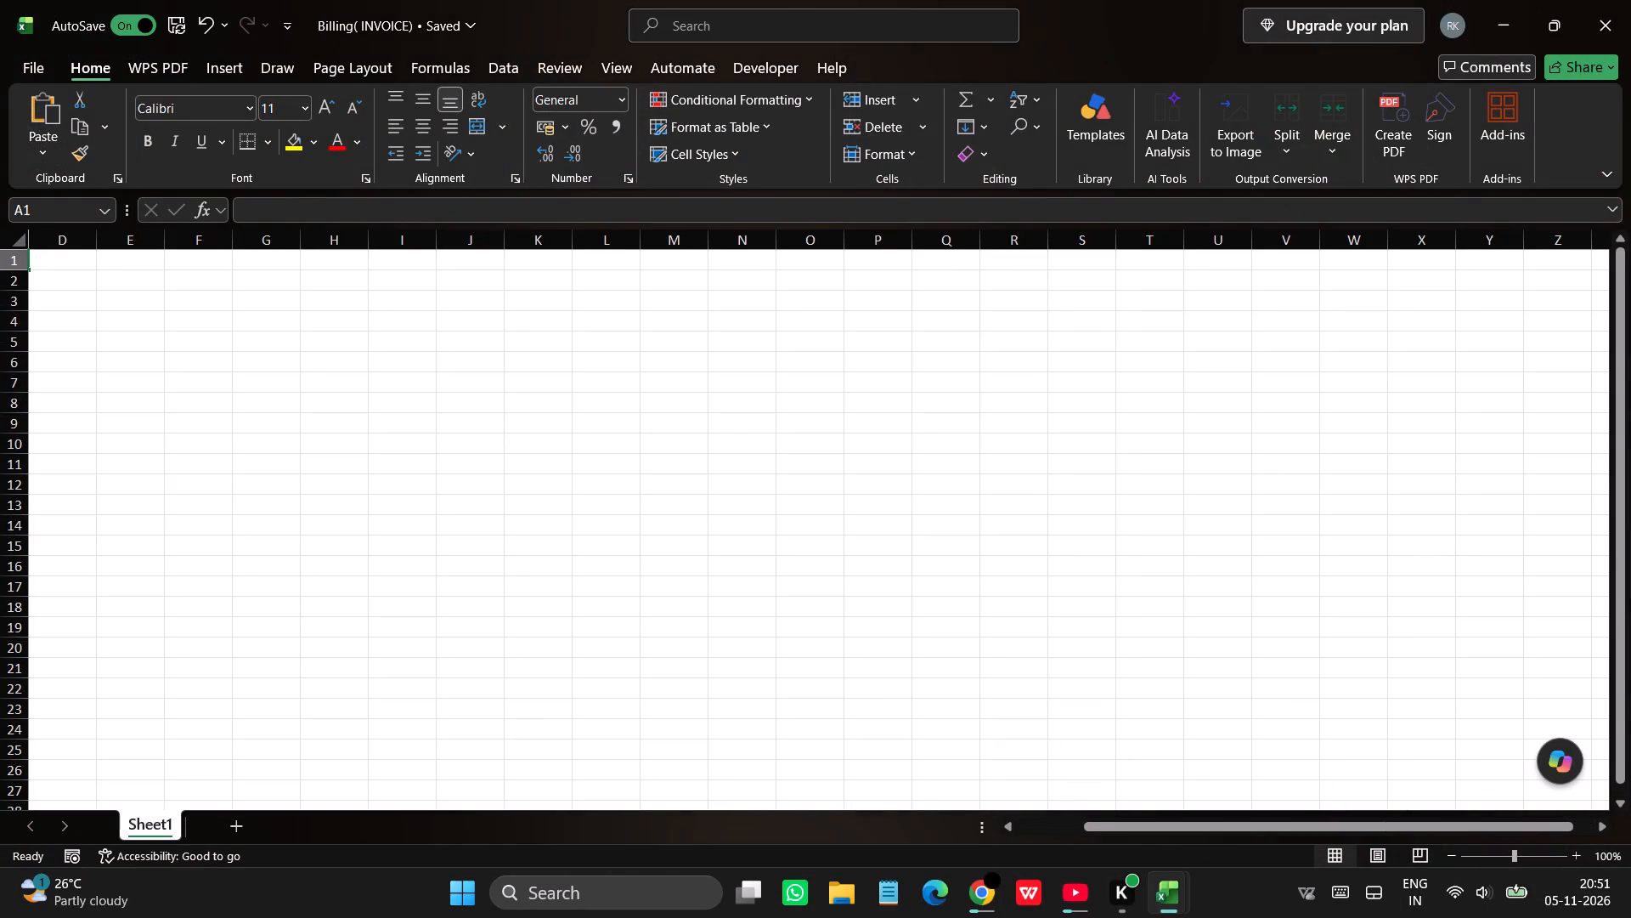
{"action": "scroll", "coordinate": [127, 401], "scroll_direction": "up", "scroll_amount": 1}
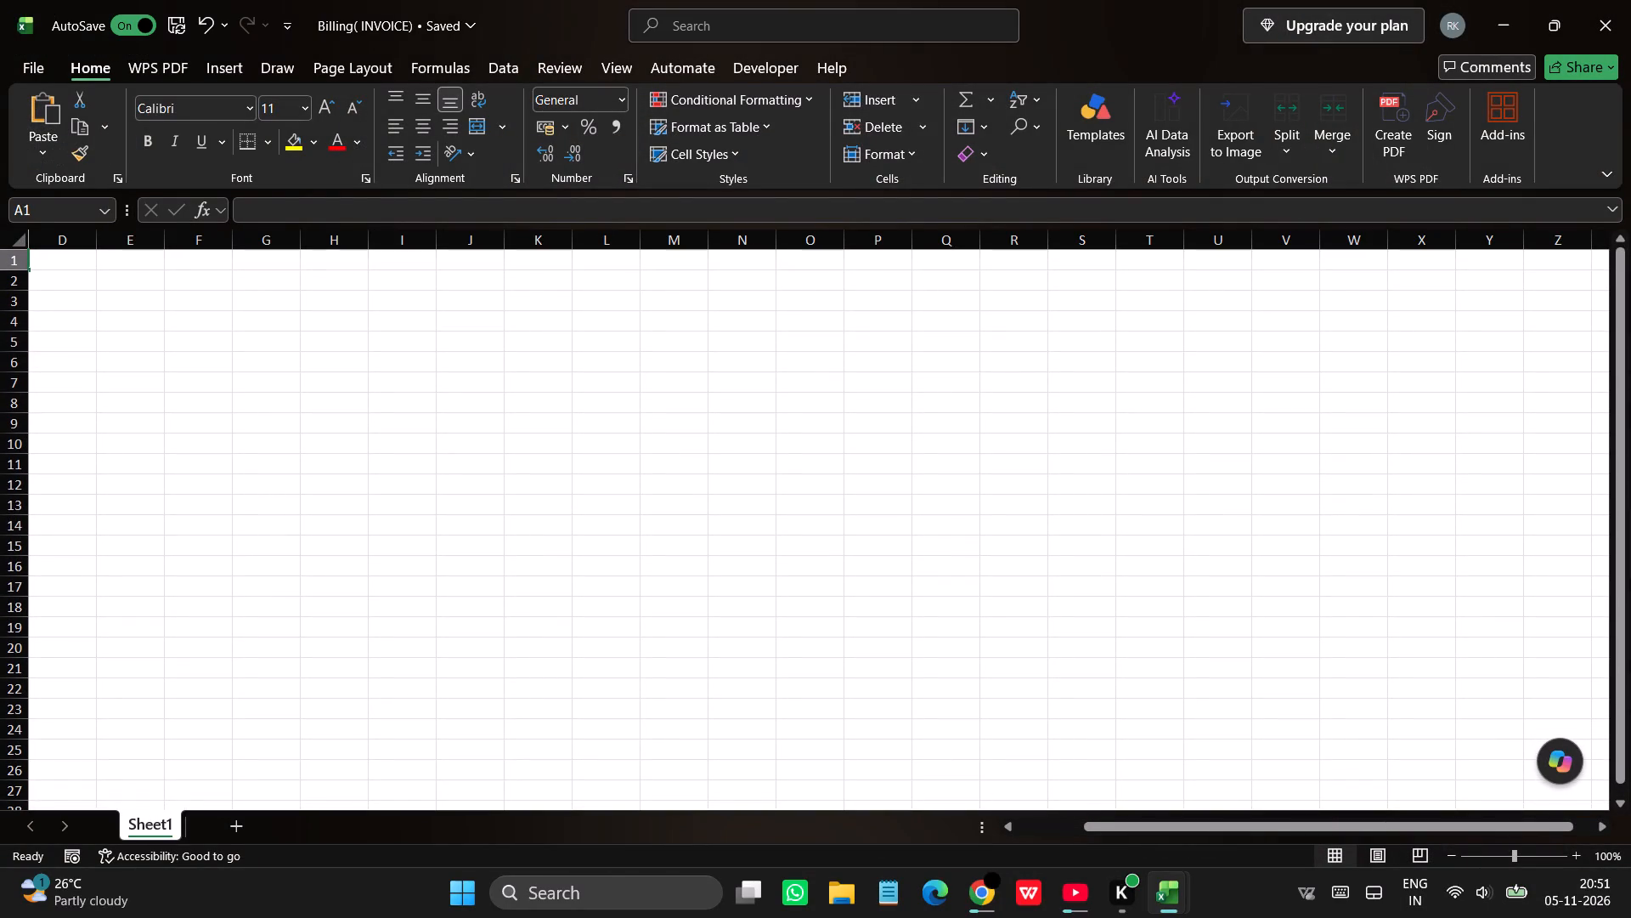
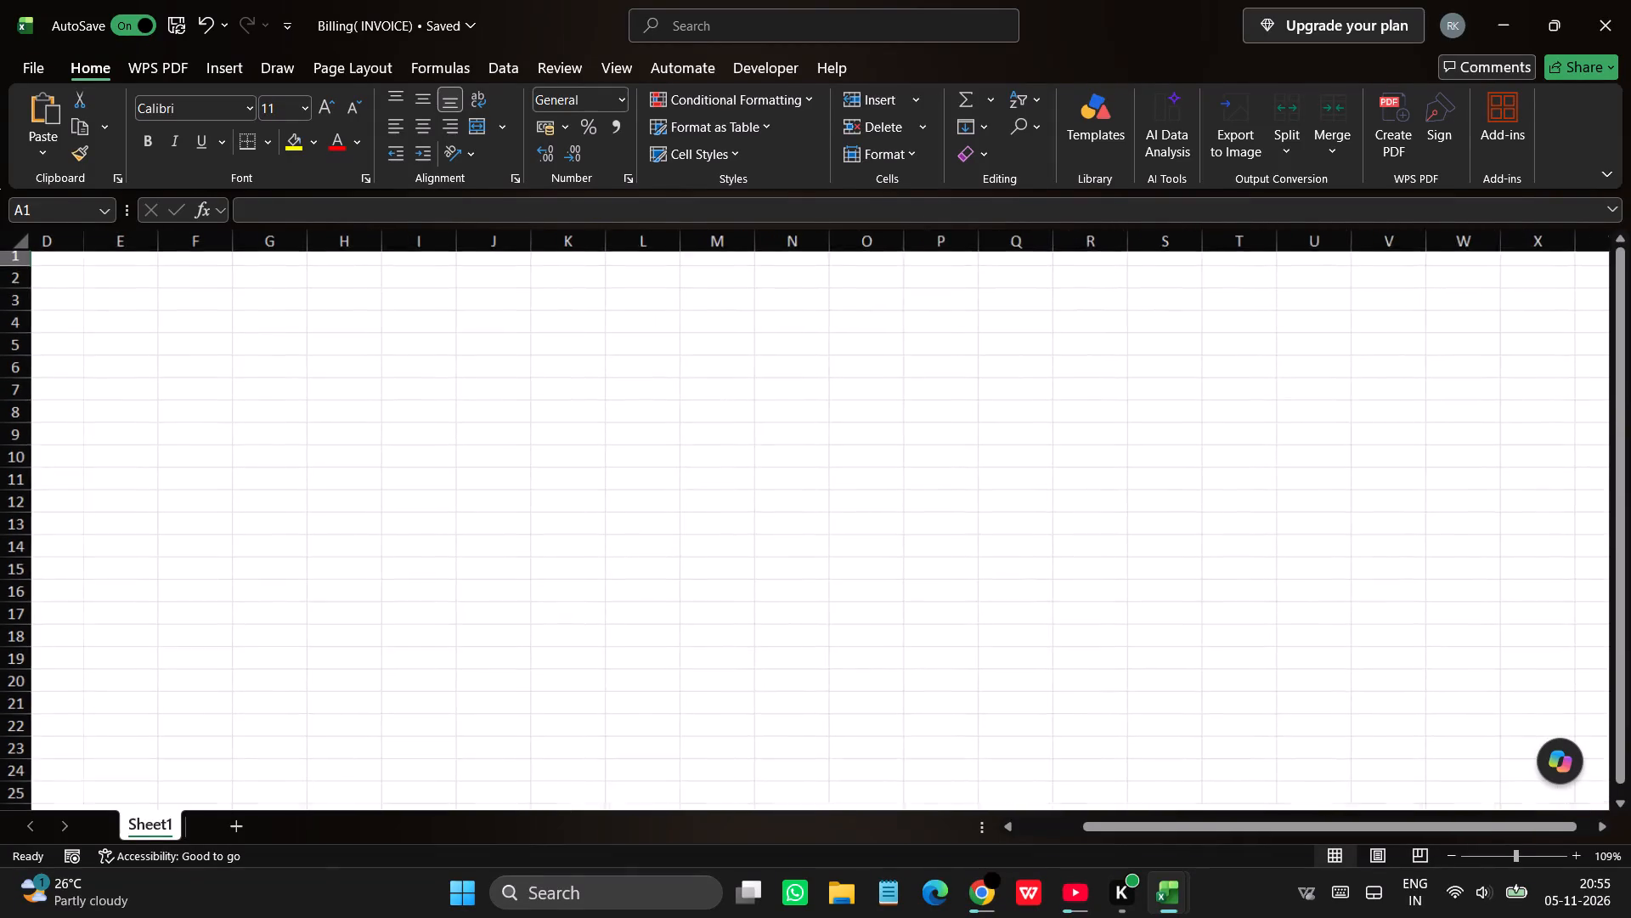
Apply the Narrow margin preset to Sheet1, with 0.64 cm side margins and 1.91 cm top and bottom margins.
{"action": "scroll", "coordinate": [106, 298], "scroll_direction": "up", "scroll_amount": 2}
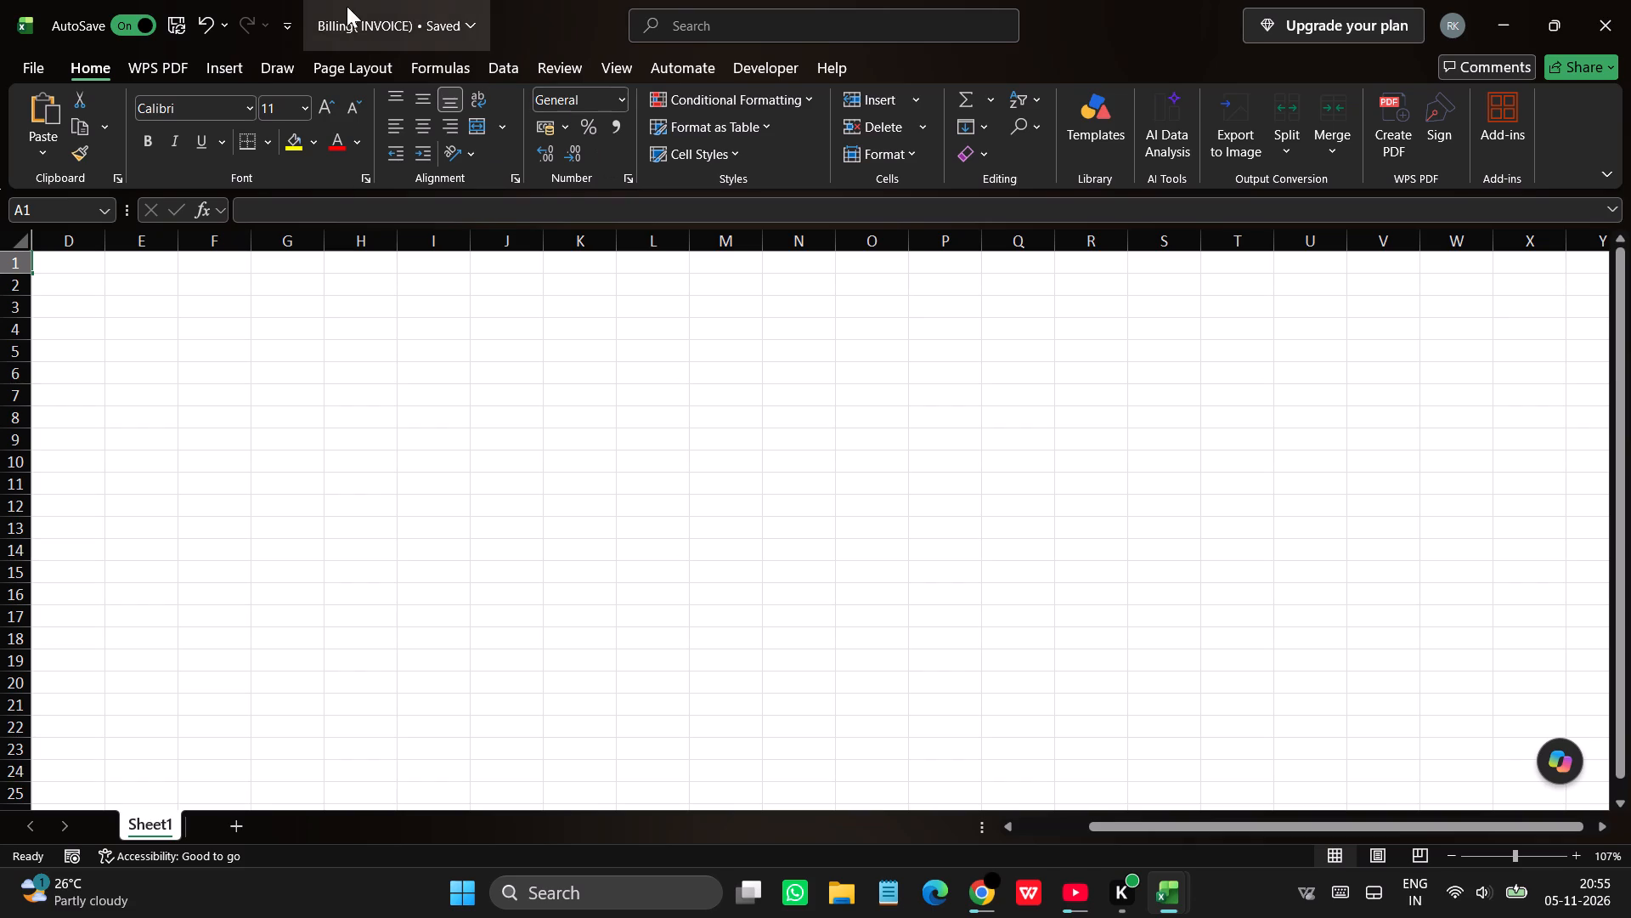
{"action": "left_click", "coordinate": [346, 77]}
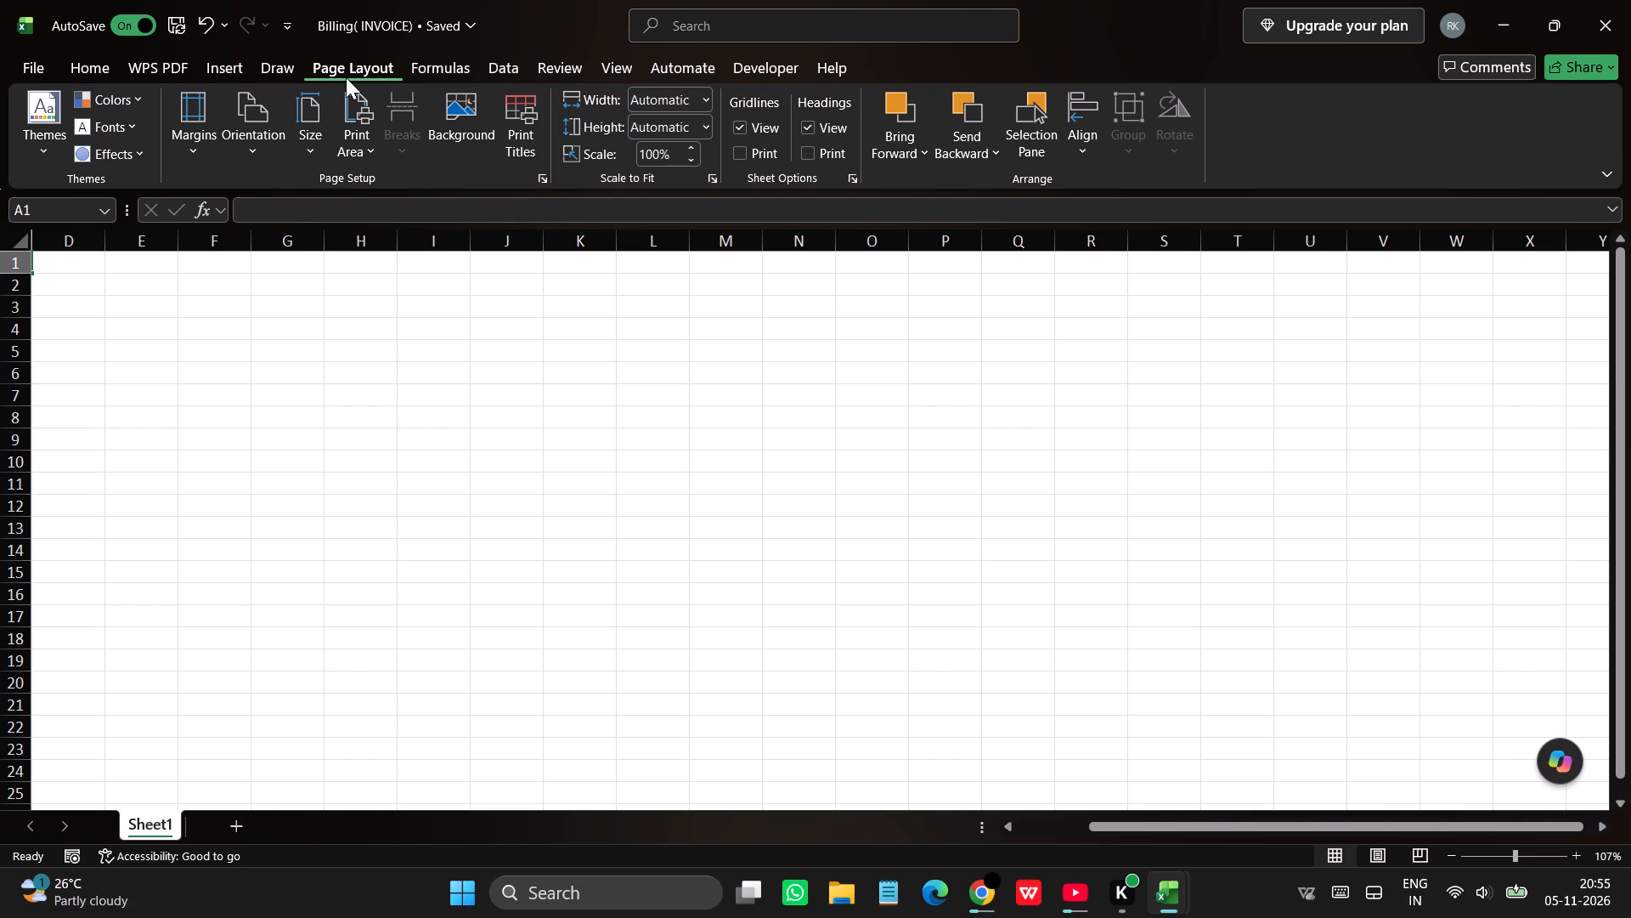
{"action": "left_click", "coordinate": [186, 149]}
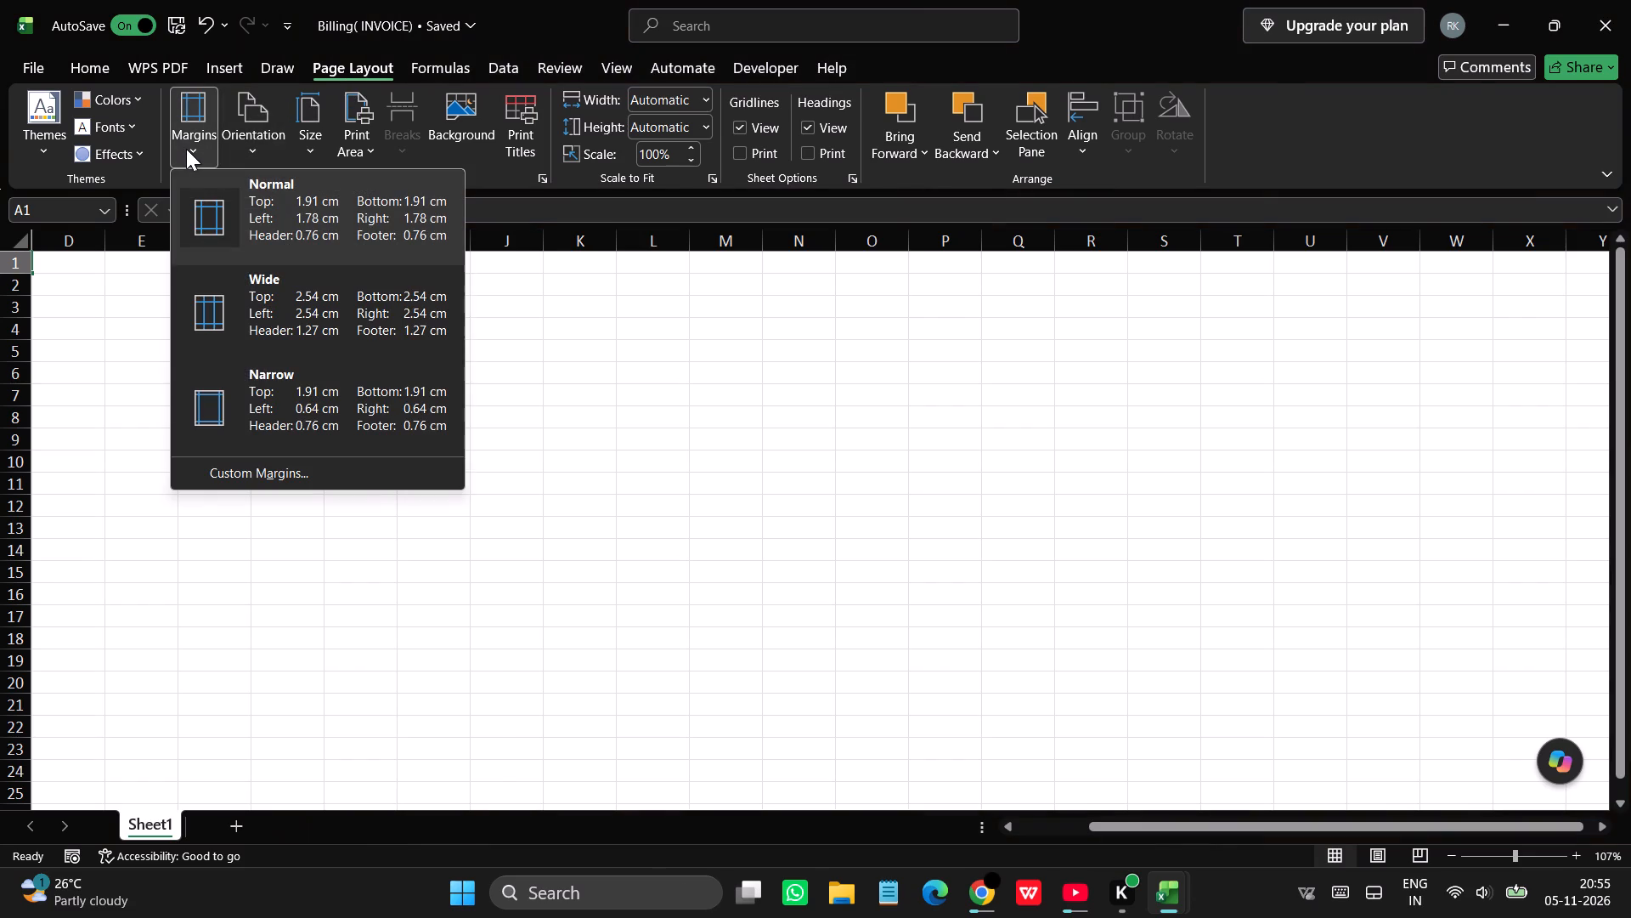
{"action": "scroll", "coordinate": [285, 308], "scroll_direction": "down", "scroll_amount": 1}
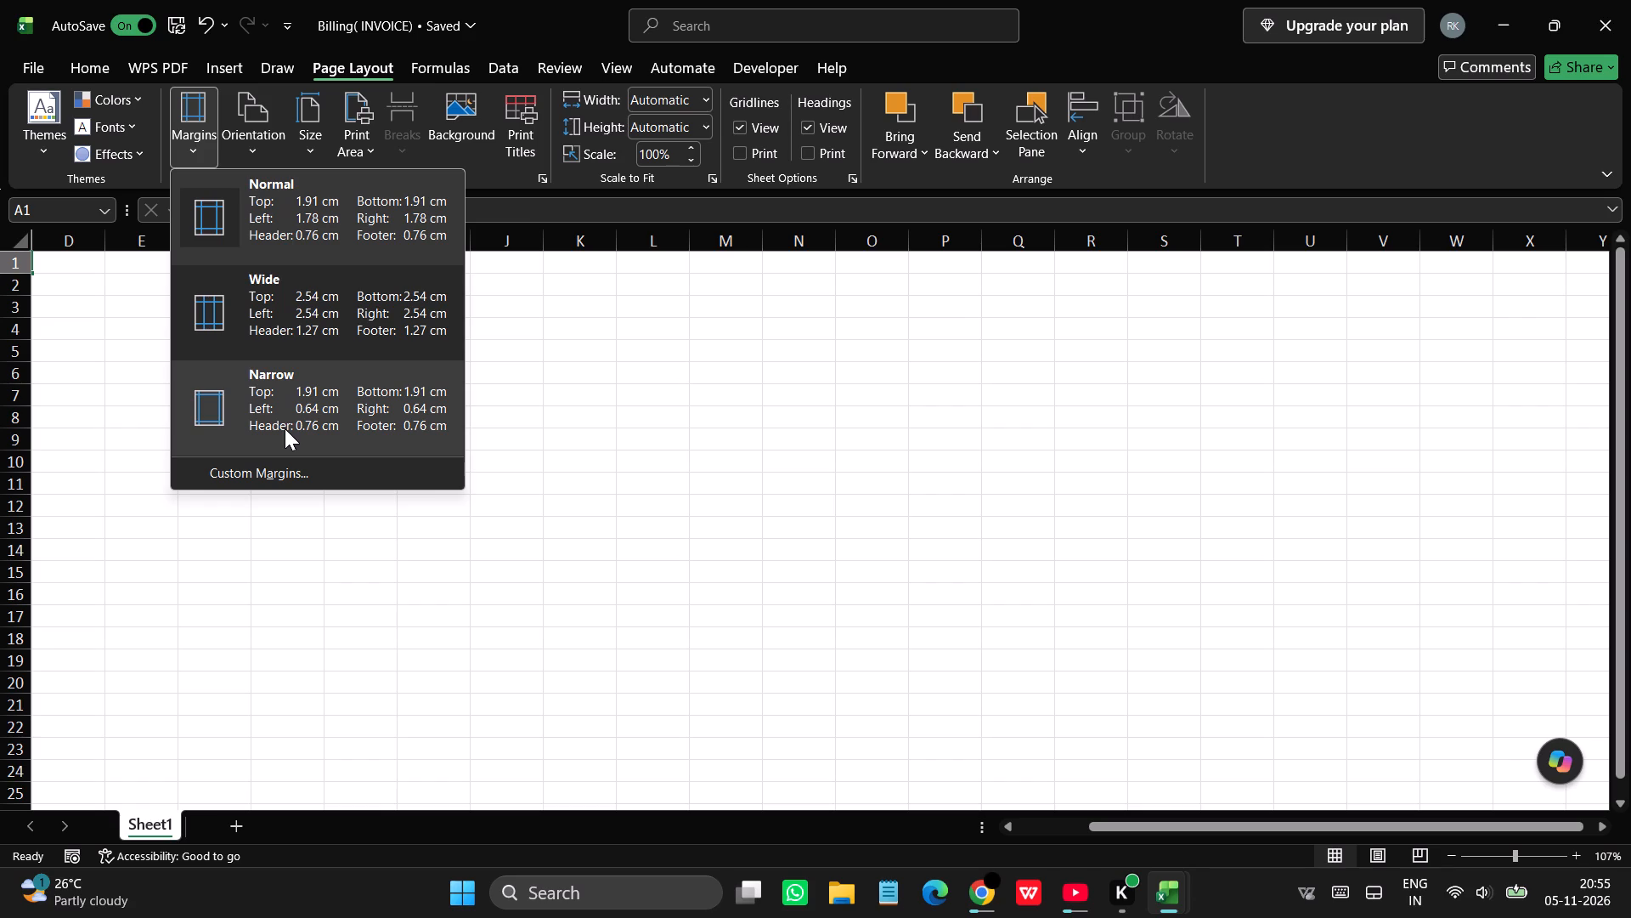
{"action": "left_click", "coordinate": [285, 428]}
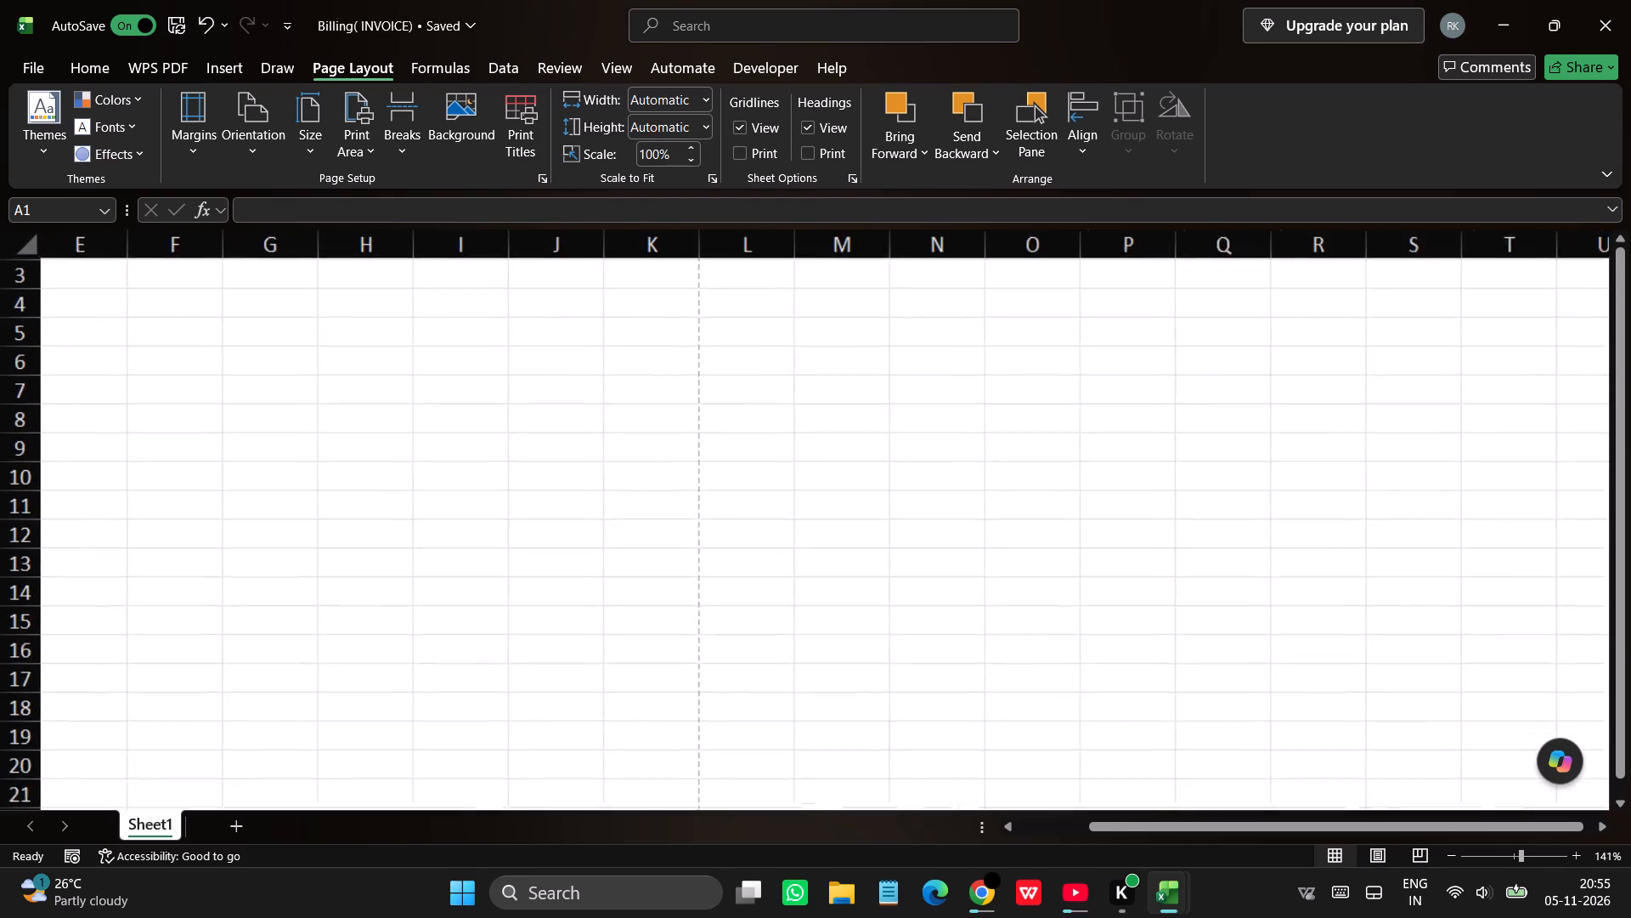
Select cell A1 and display Sheet1 in Page Layout view.
{"action": "scroll", "coordinate": [172, 399], "scroll_direction": "up", "scroll_amount": 2}
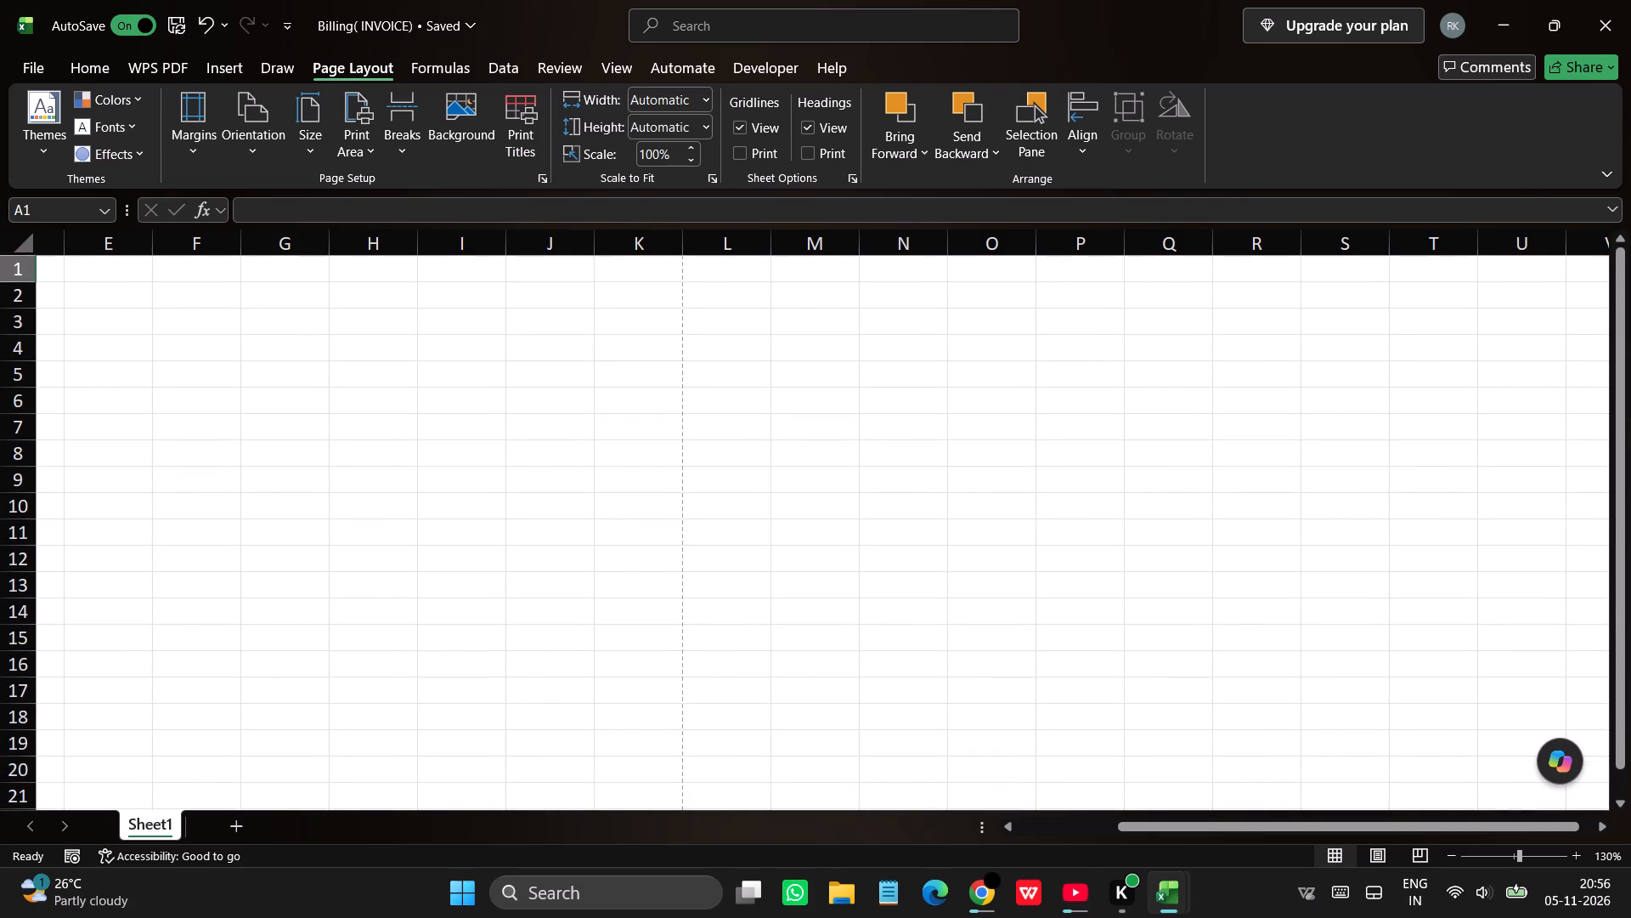
{"action": "left_click", "coordinate": [90, 270]}
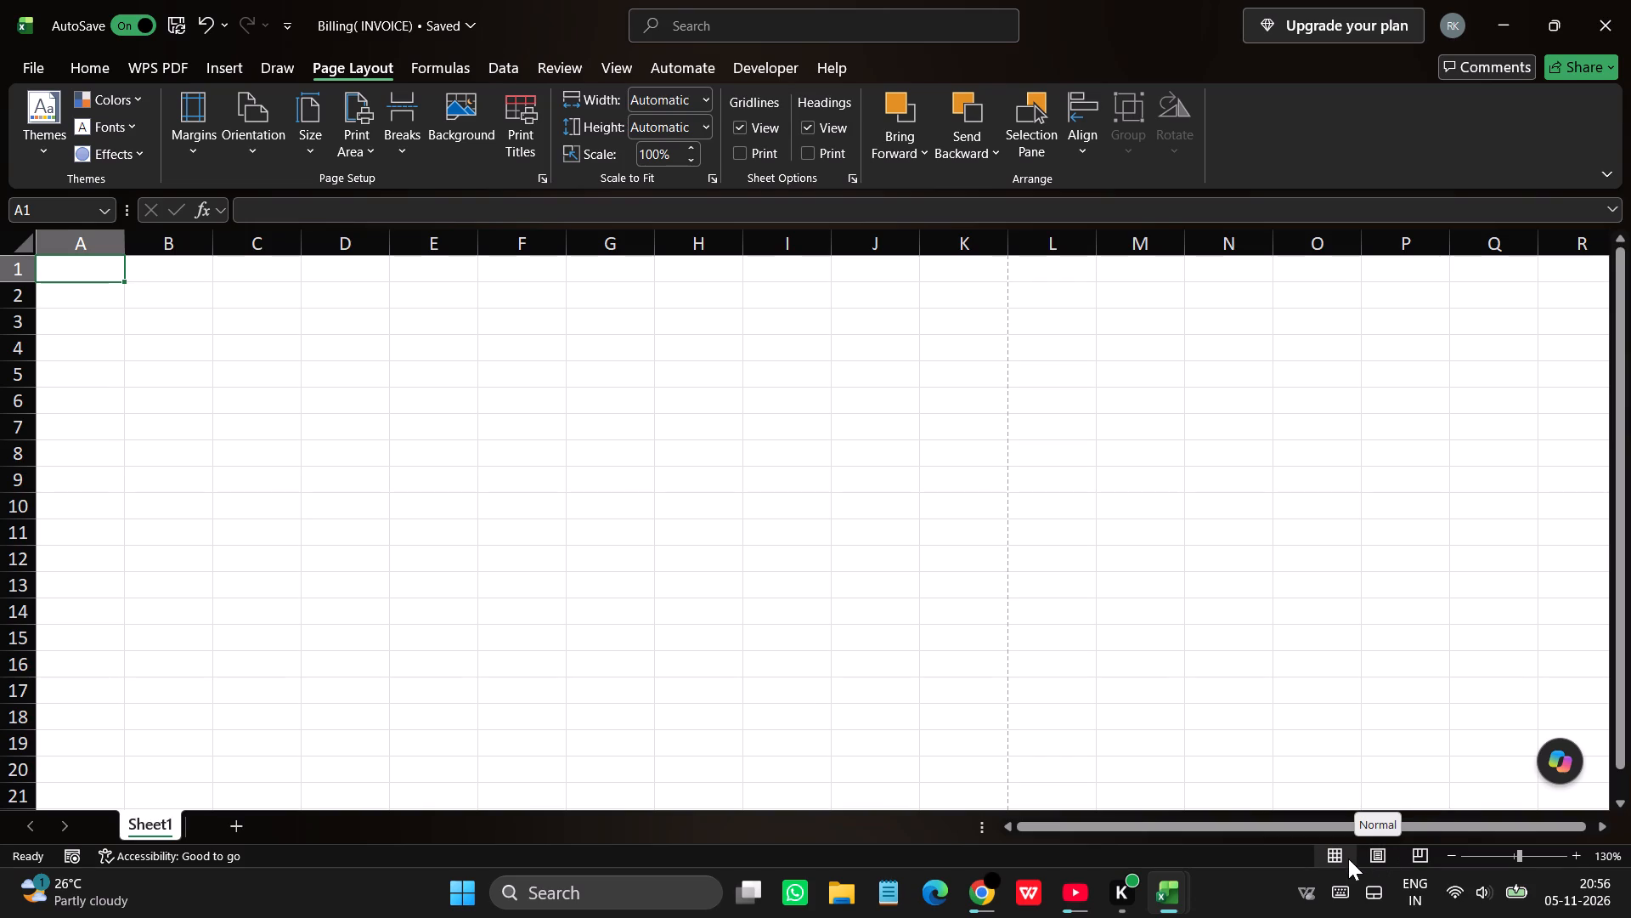
{"action": "left_click", "coordinate": [1376, 858]}
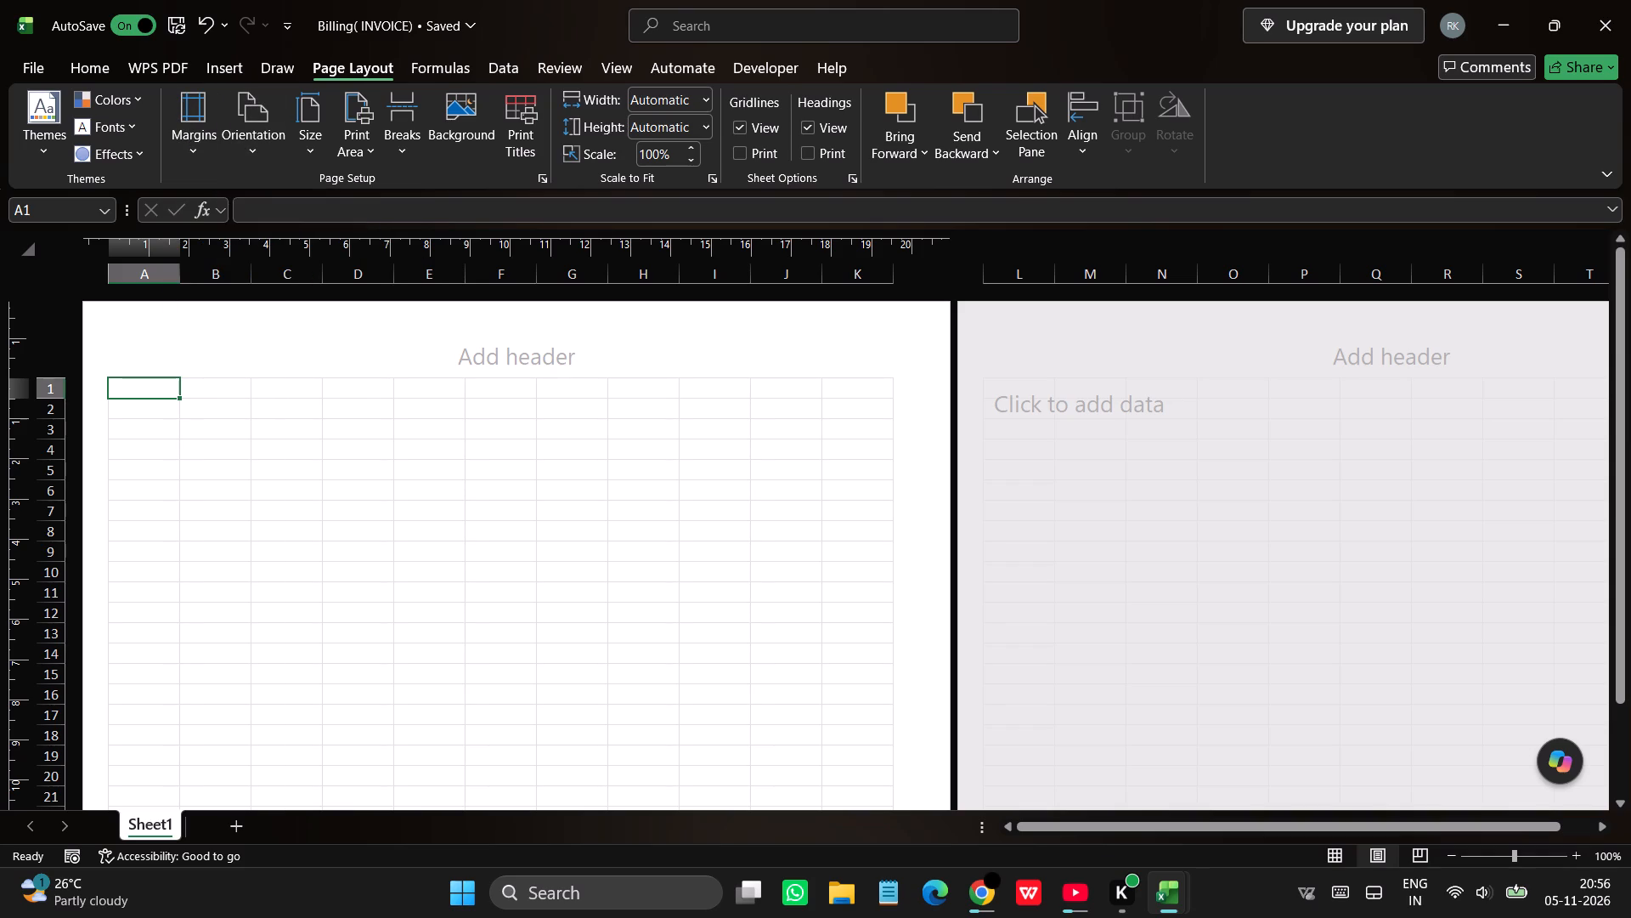
Set the paper size of Sheet1 to A4 (21 cm x 29.7 cm).
{"action": "scroll", "coordinate": [581, 541], "scroll_direction": "down", "scroll_amount": 1}
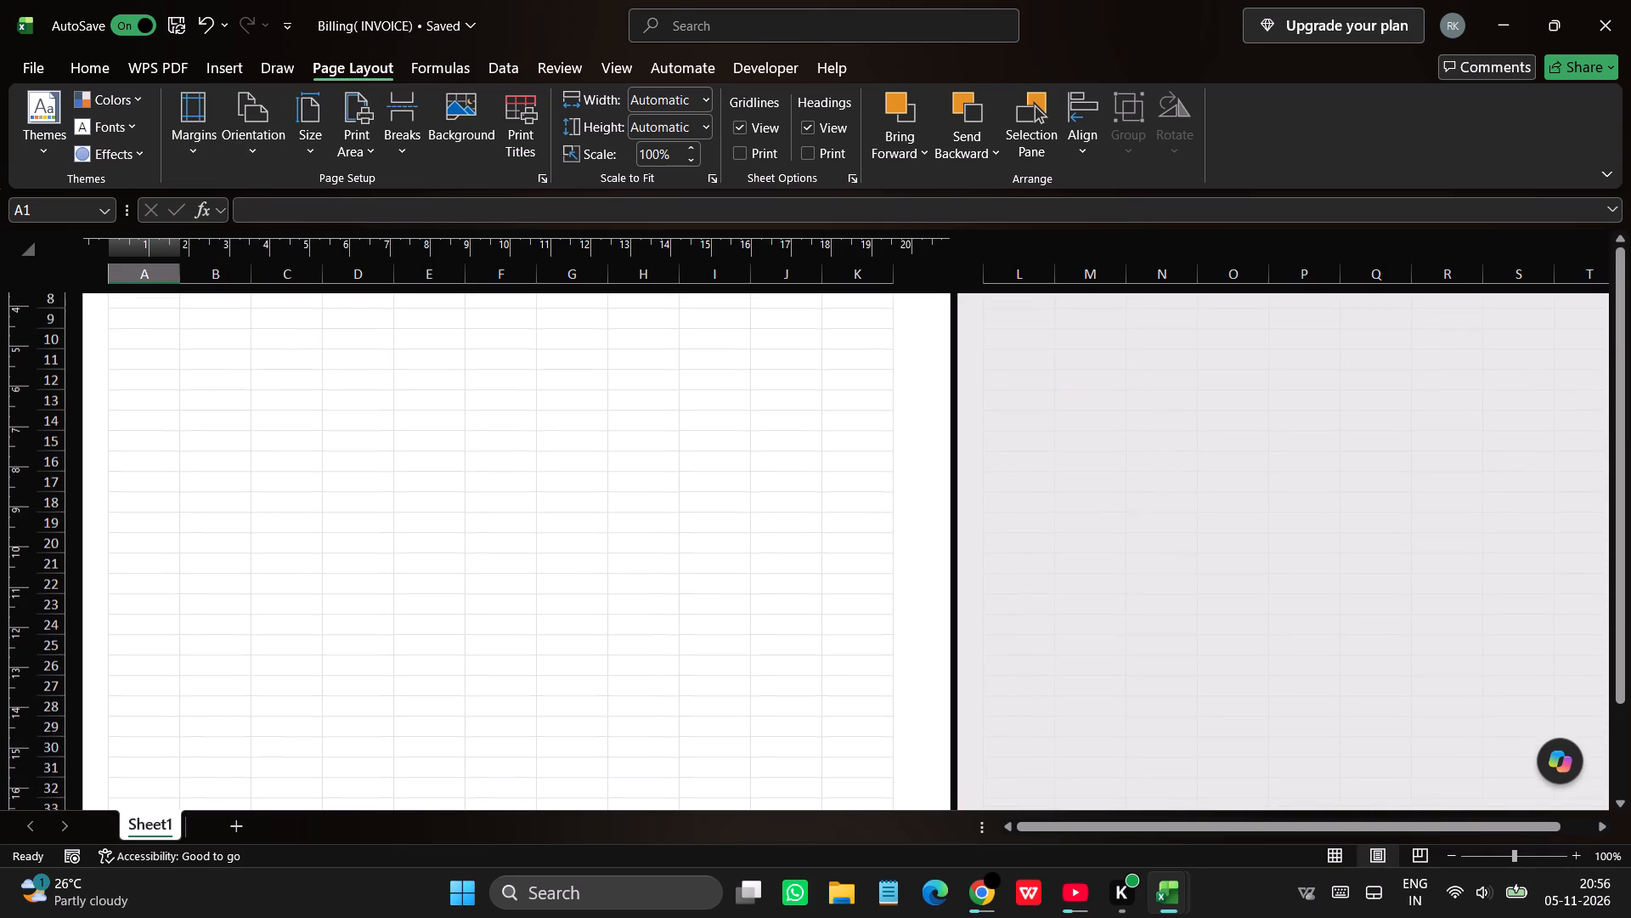
{"action": "scroll", "coordinate": [581, 541], "scroll_direction": "down", "scroll_amount": 5}
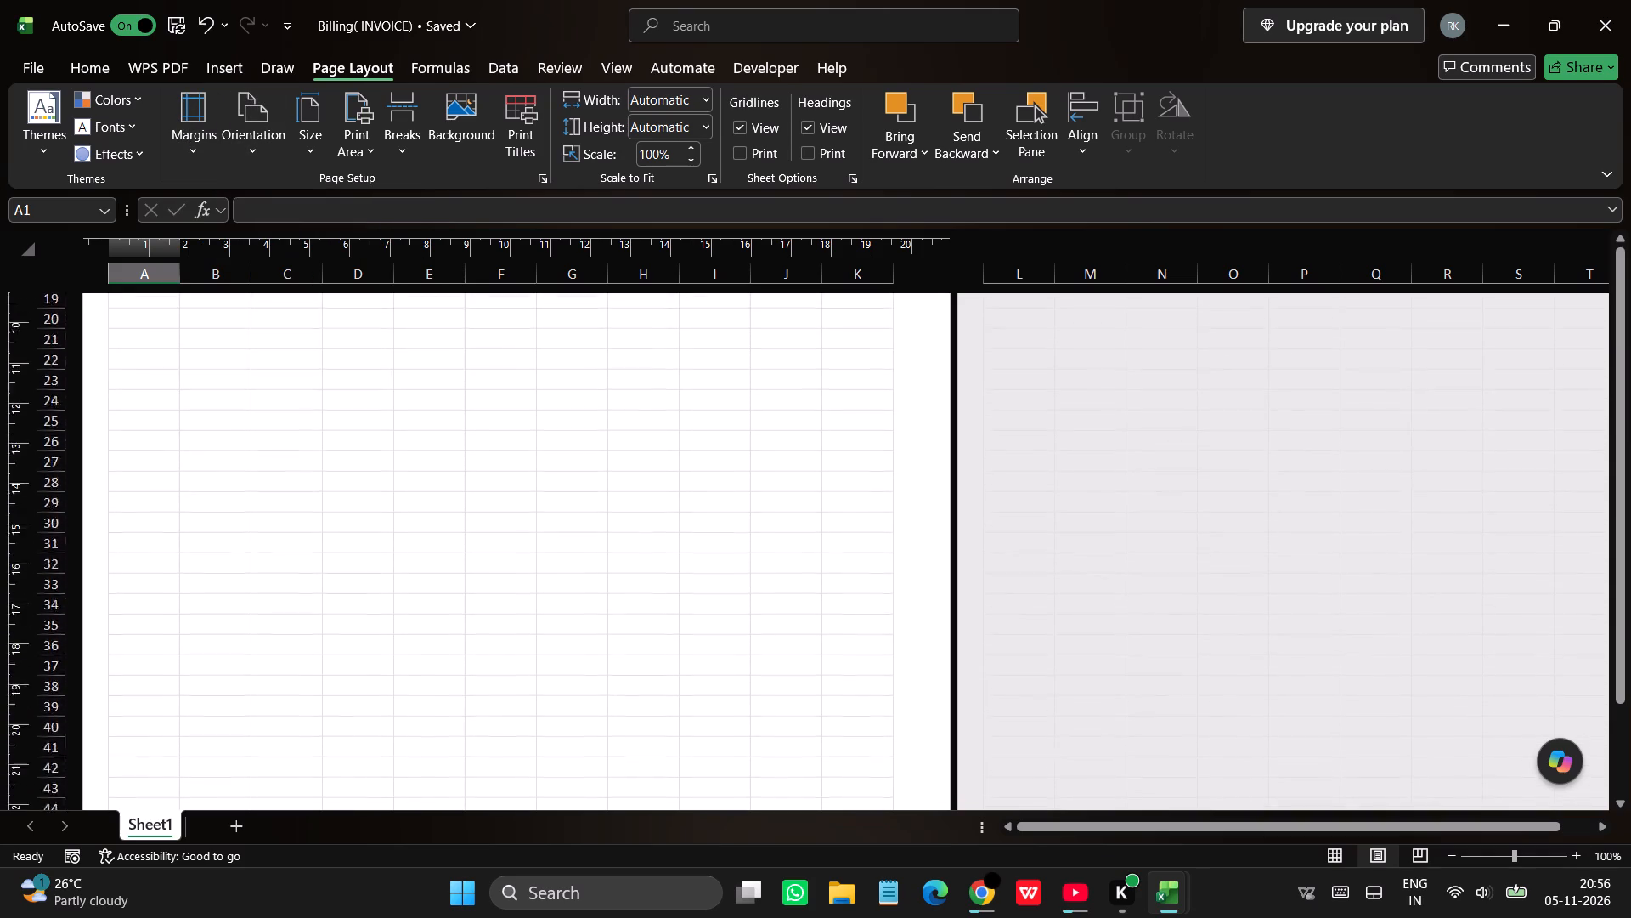
{"action": "scroll", "coordinate": [581, 541], "scroll_direction": "up", "scroll_amount": 4}
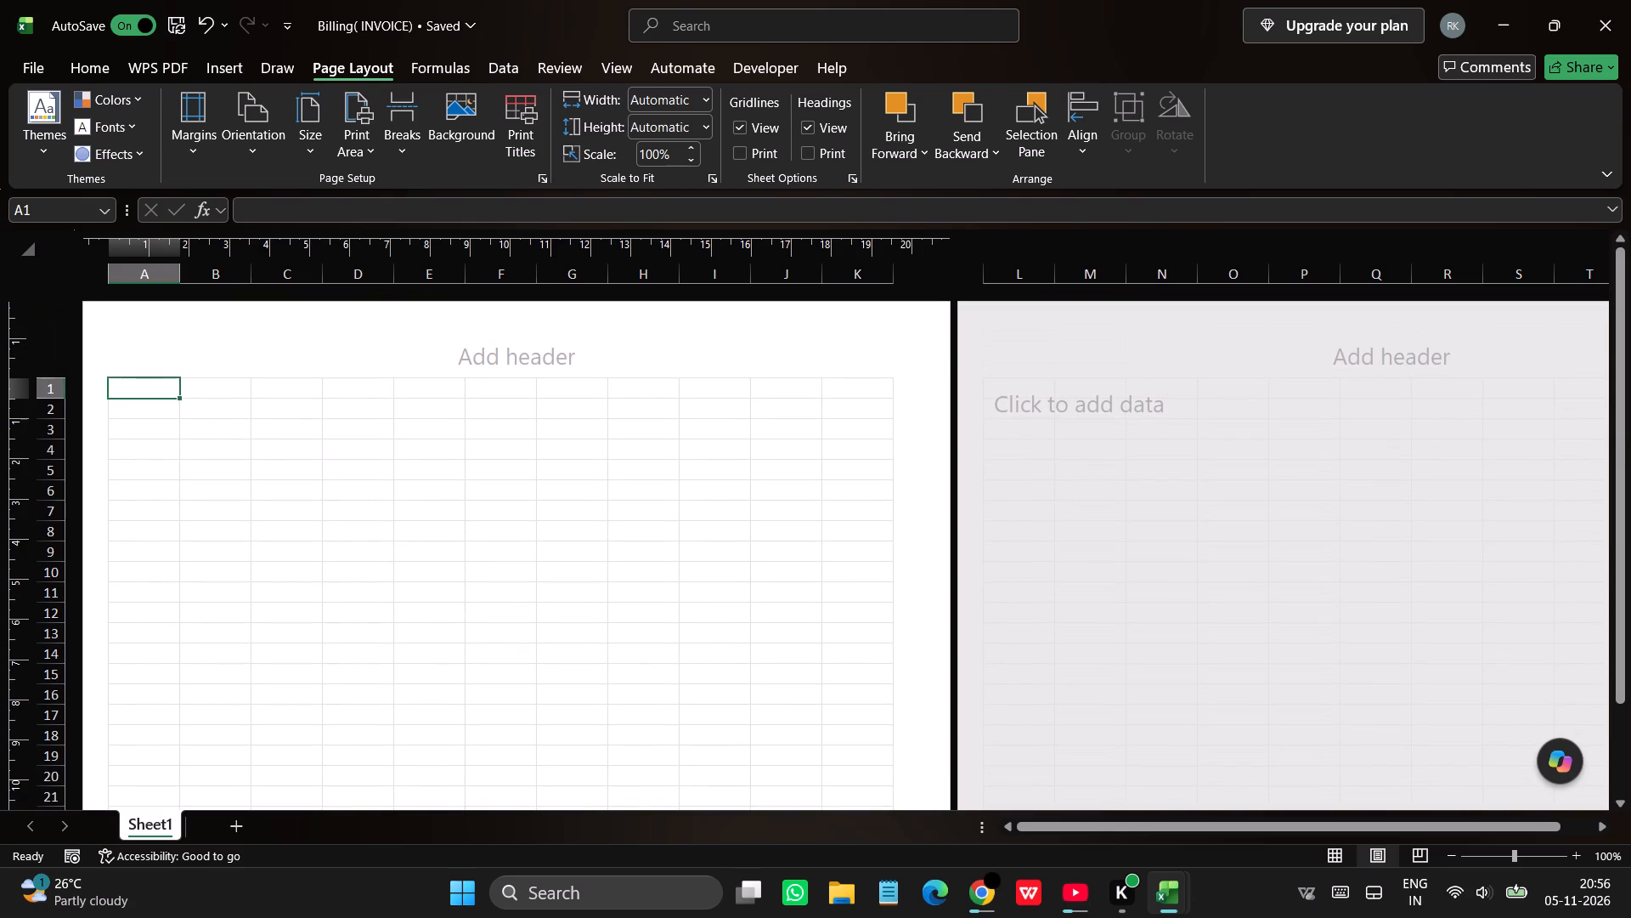
{"action": "left_click", "coordinate": [303, 129]}
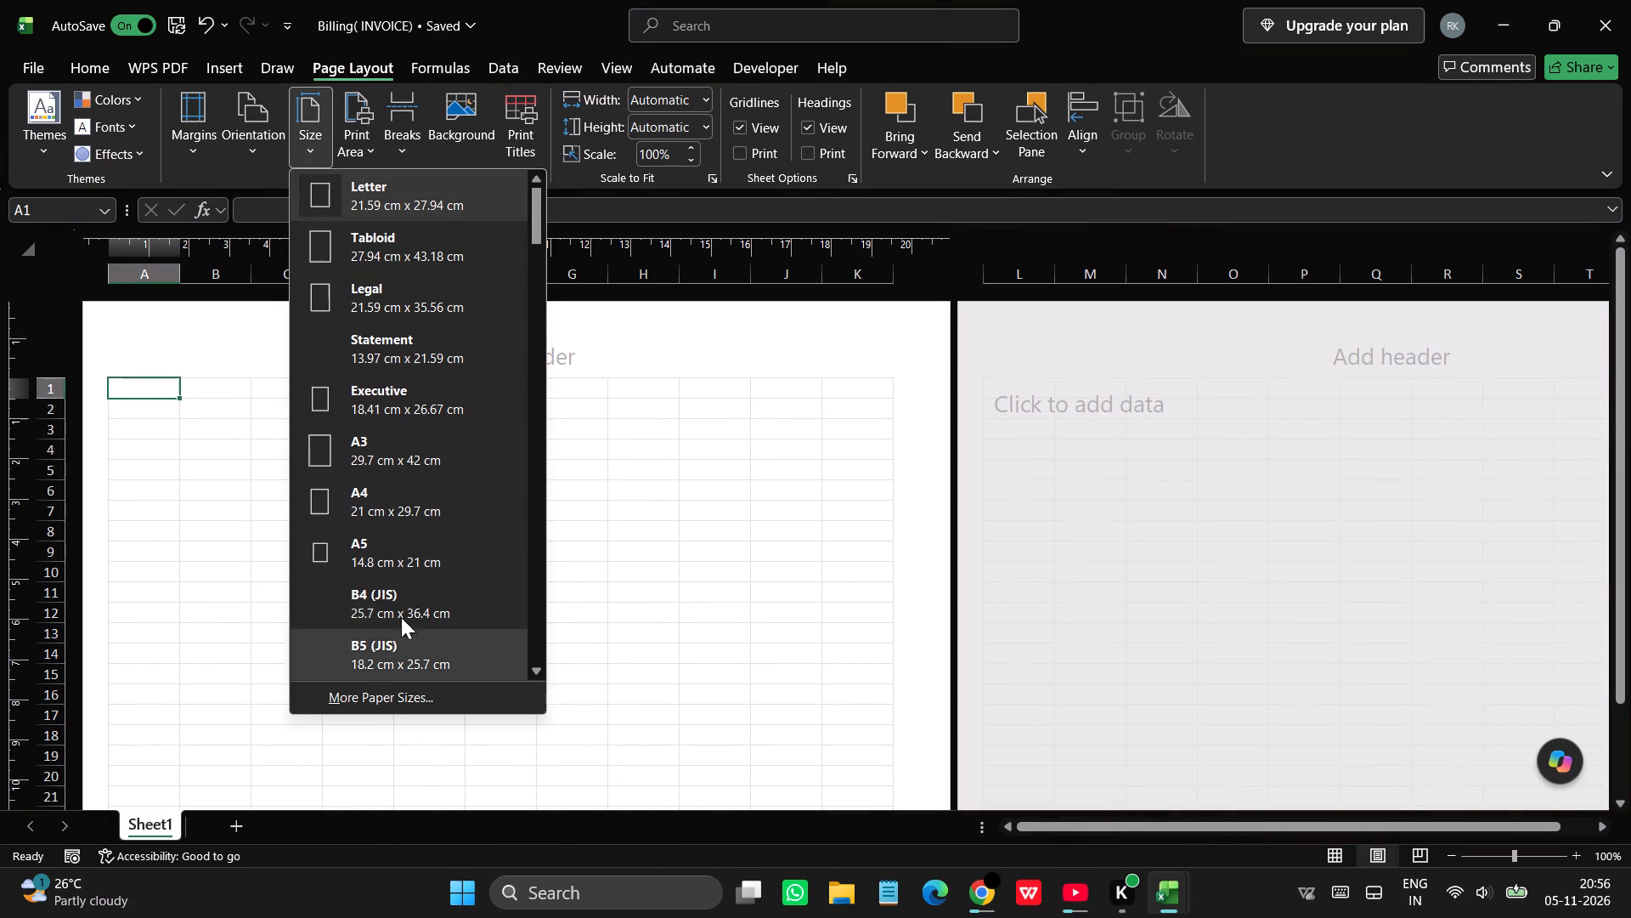
{"action": "left_click", "coordinate": [398, 506]}
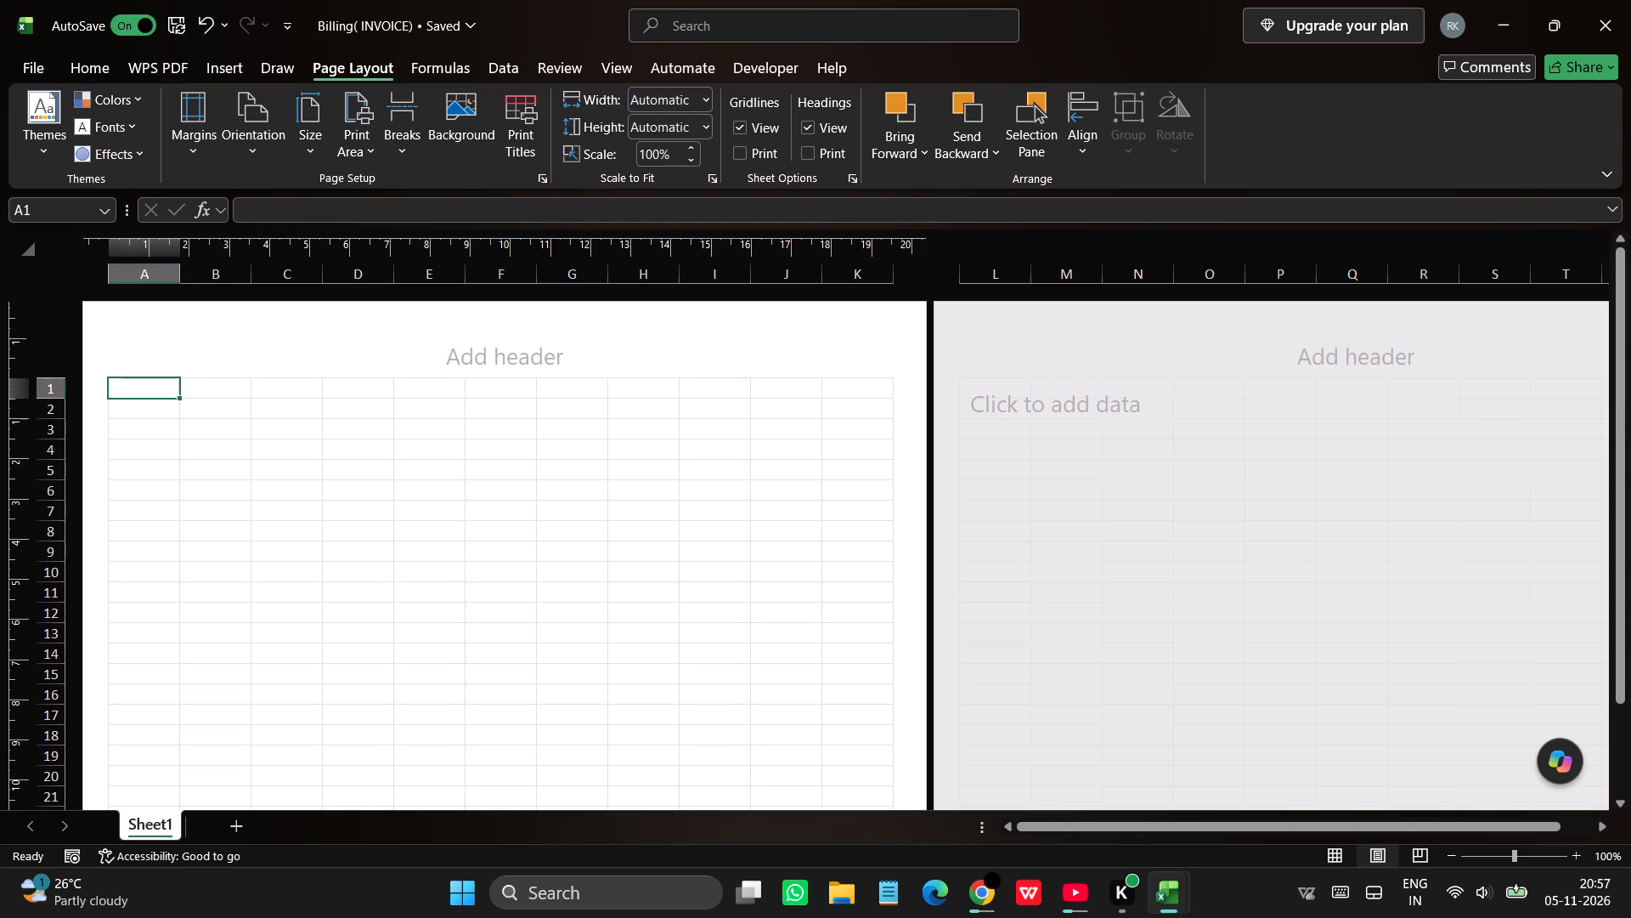
{"action": "left_click", "coordinate": [398, 506]}
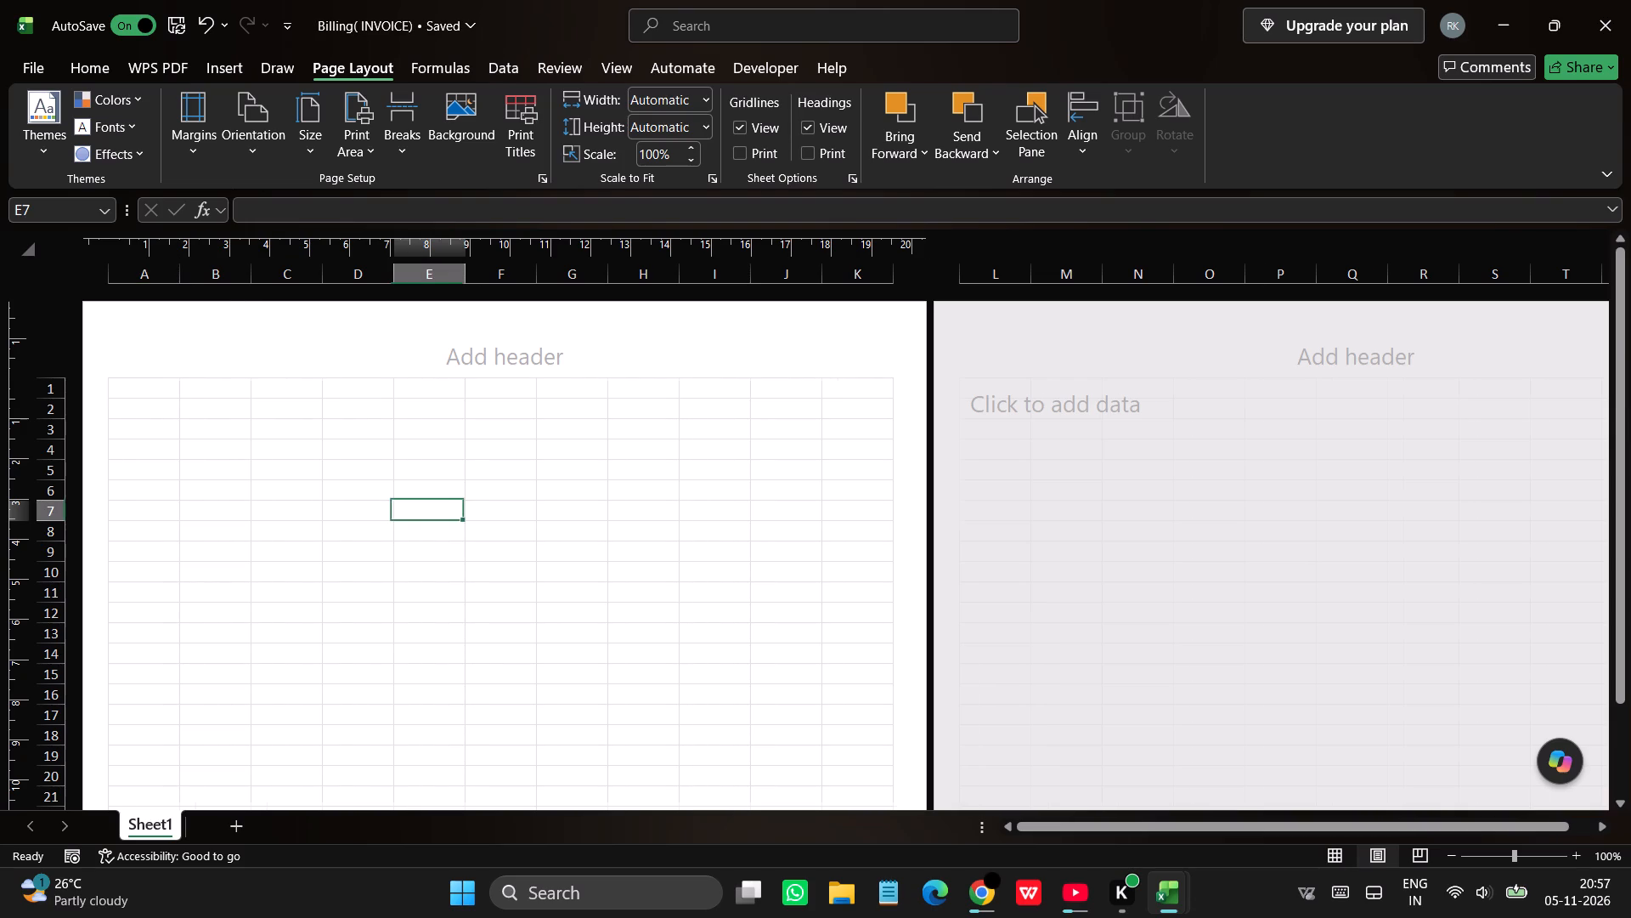
{"action": "scroll", "coordinate": [398, 506], "scroll_direction": "right", "scroll_amount": 6}
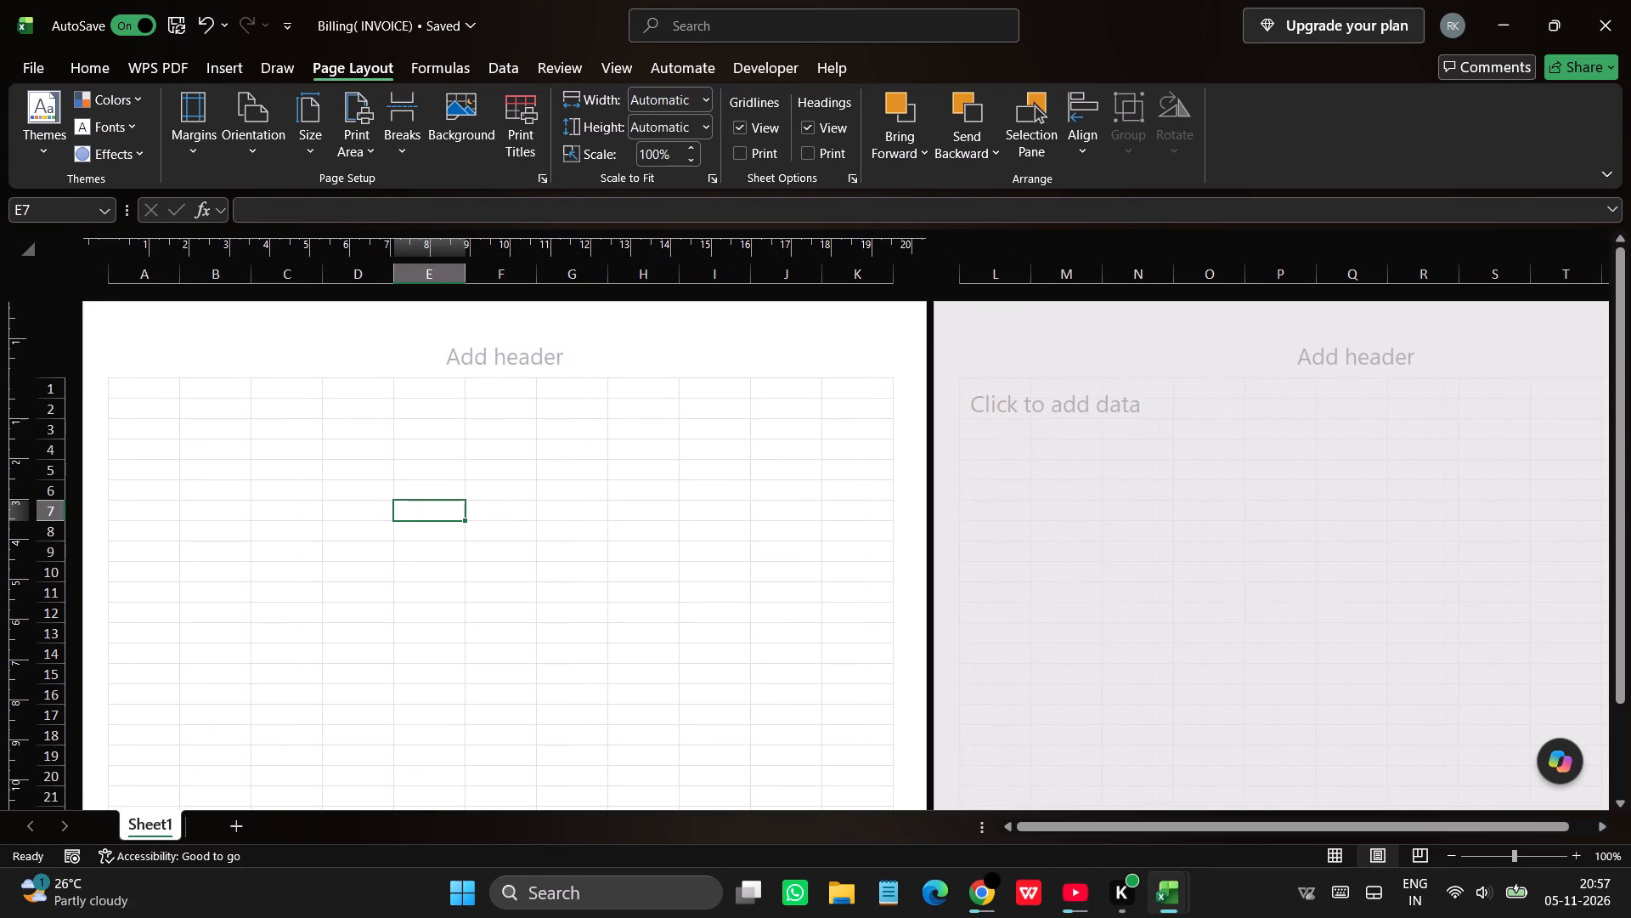
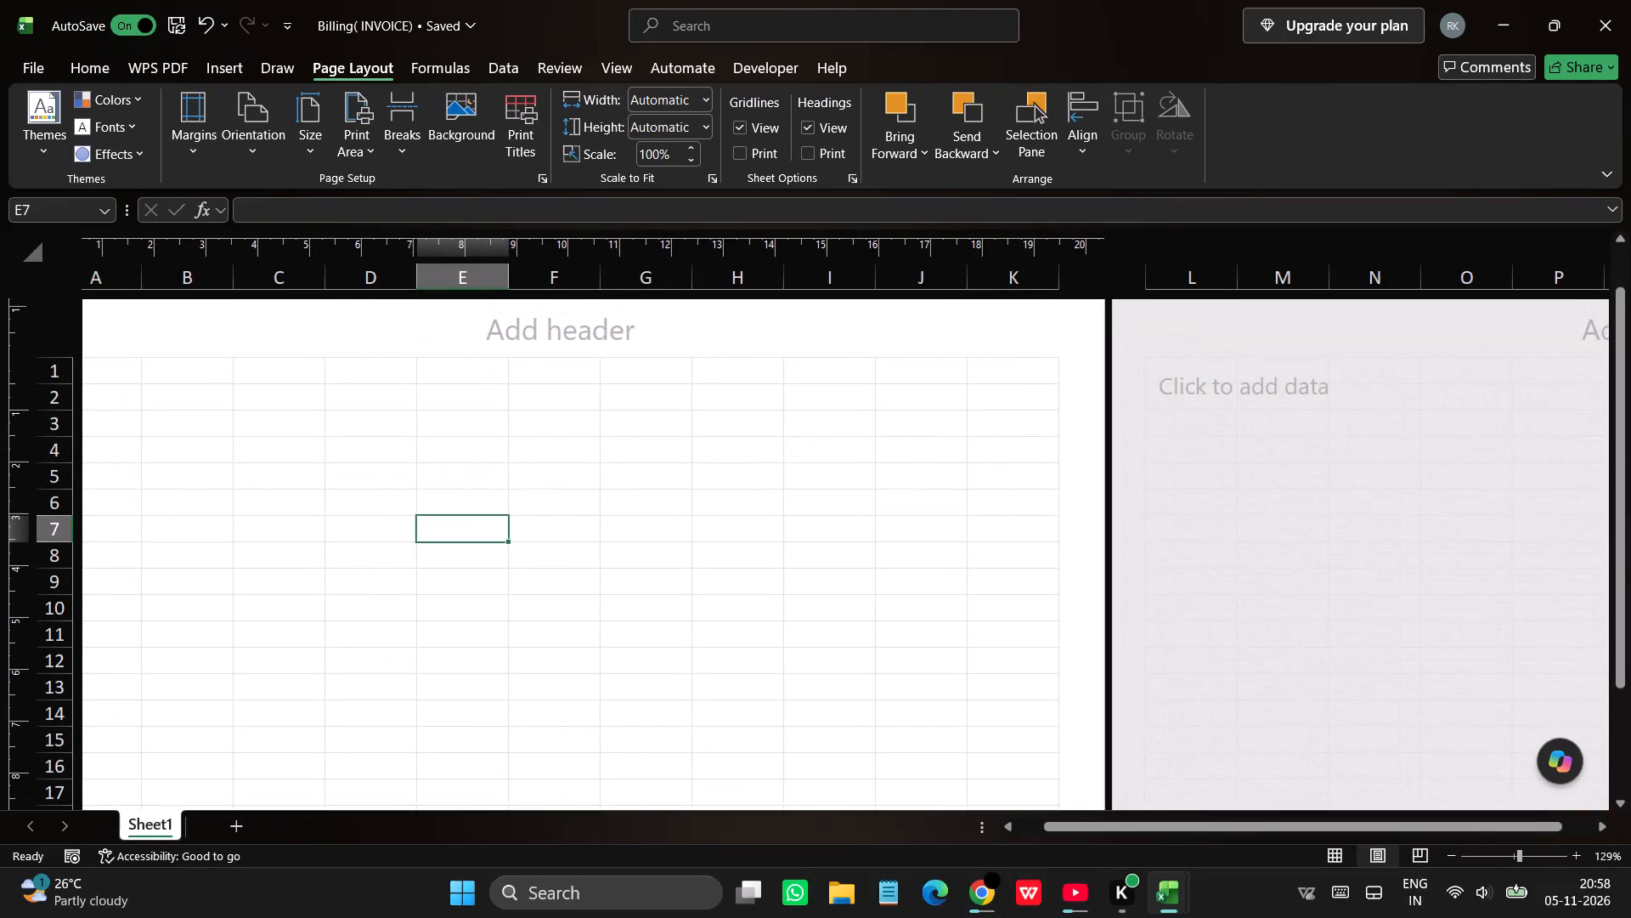
Select cell A6 on the first page of Sheet1.
{"action": "scroll", "coordinate": [150, 507], "scroll_direction": "right", "scroll_amount": 2}
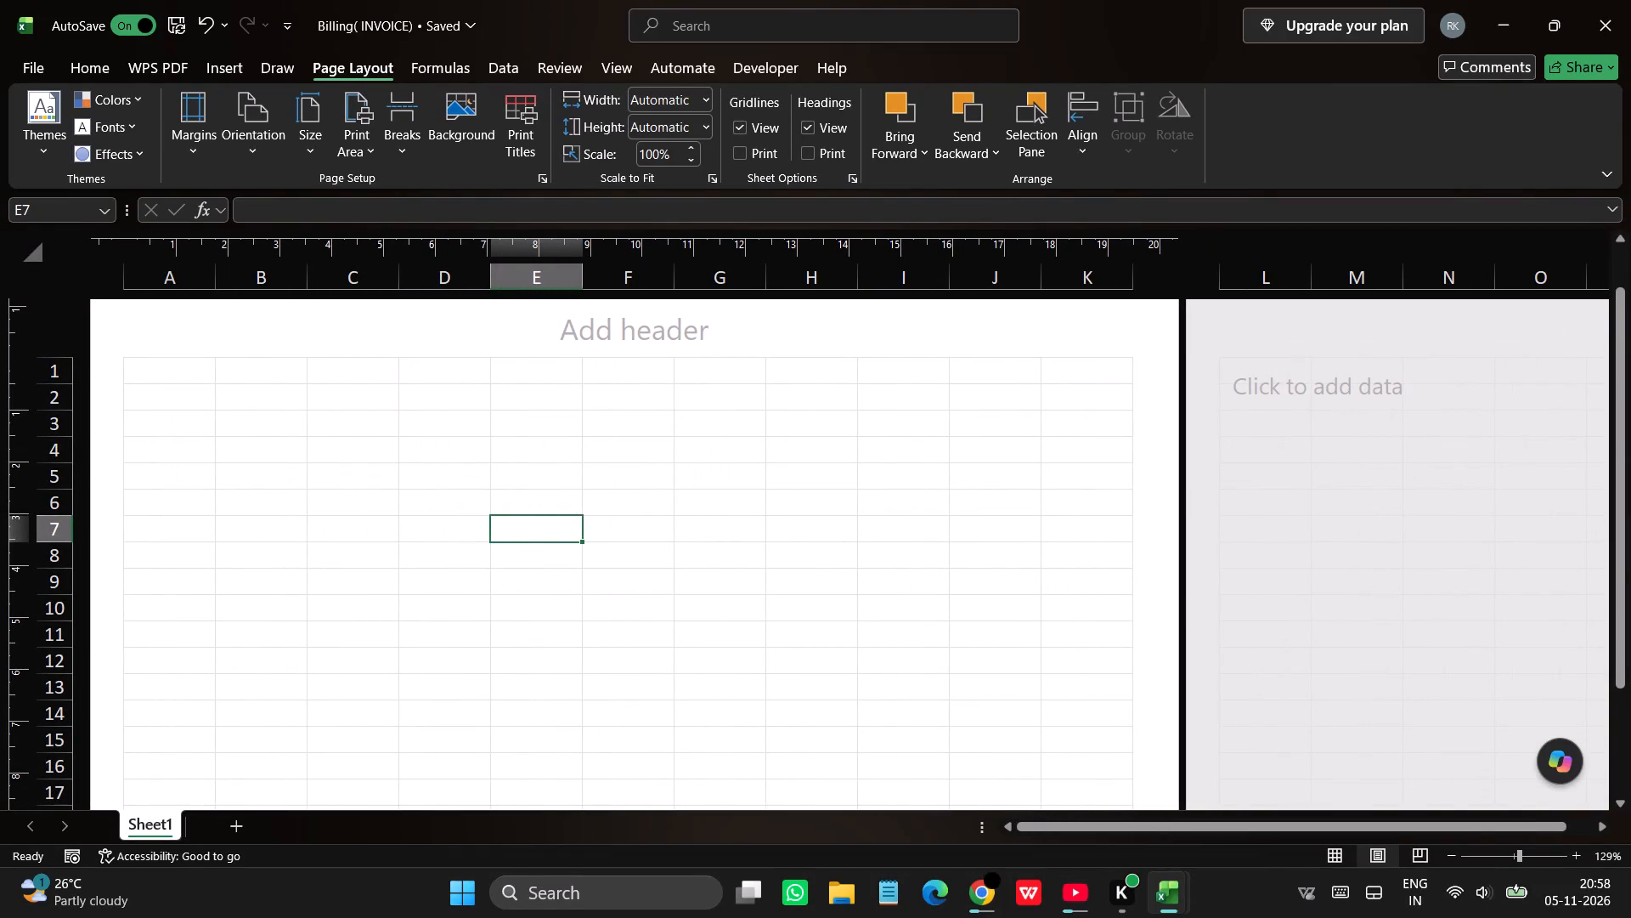
{"action": "left_click", "coordinate": [143, 508]}
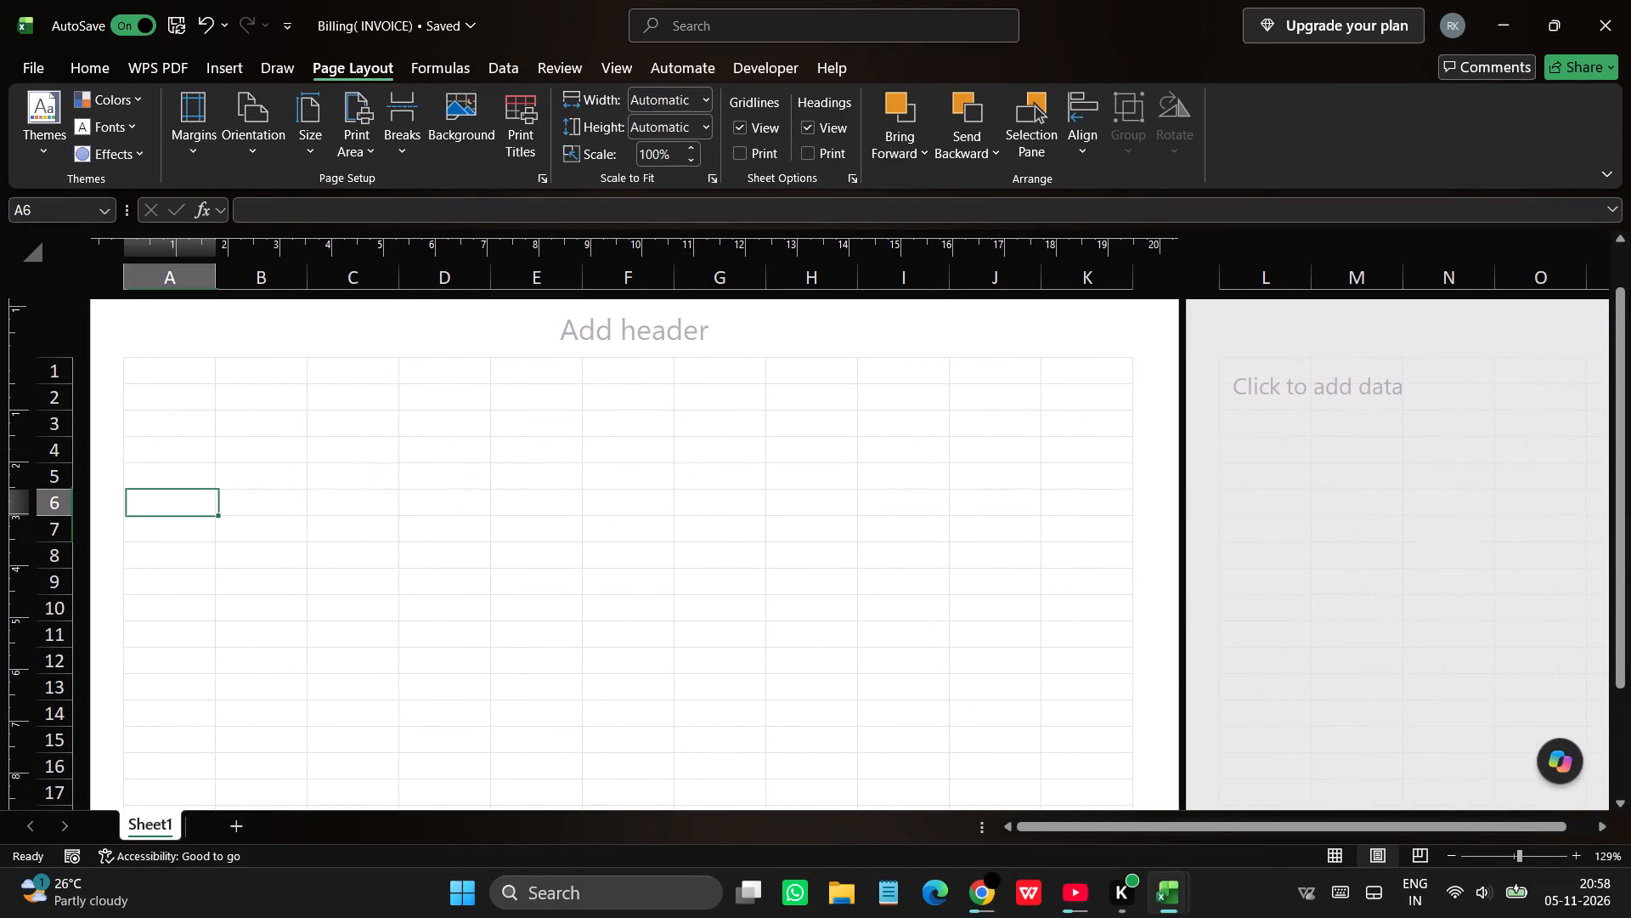
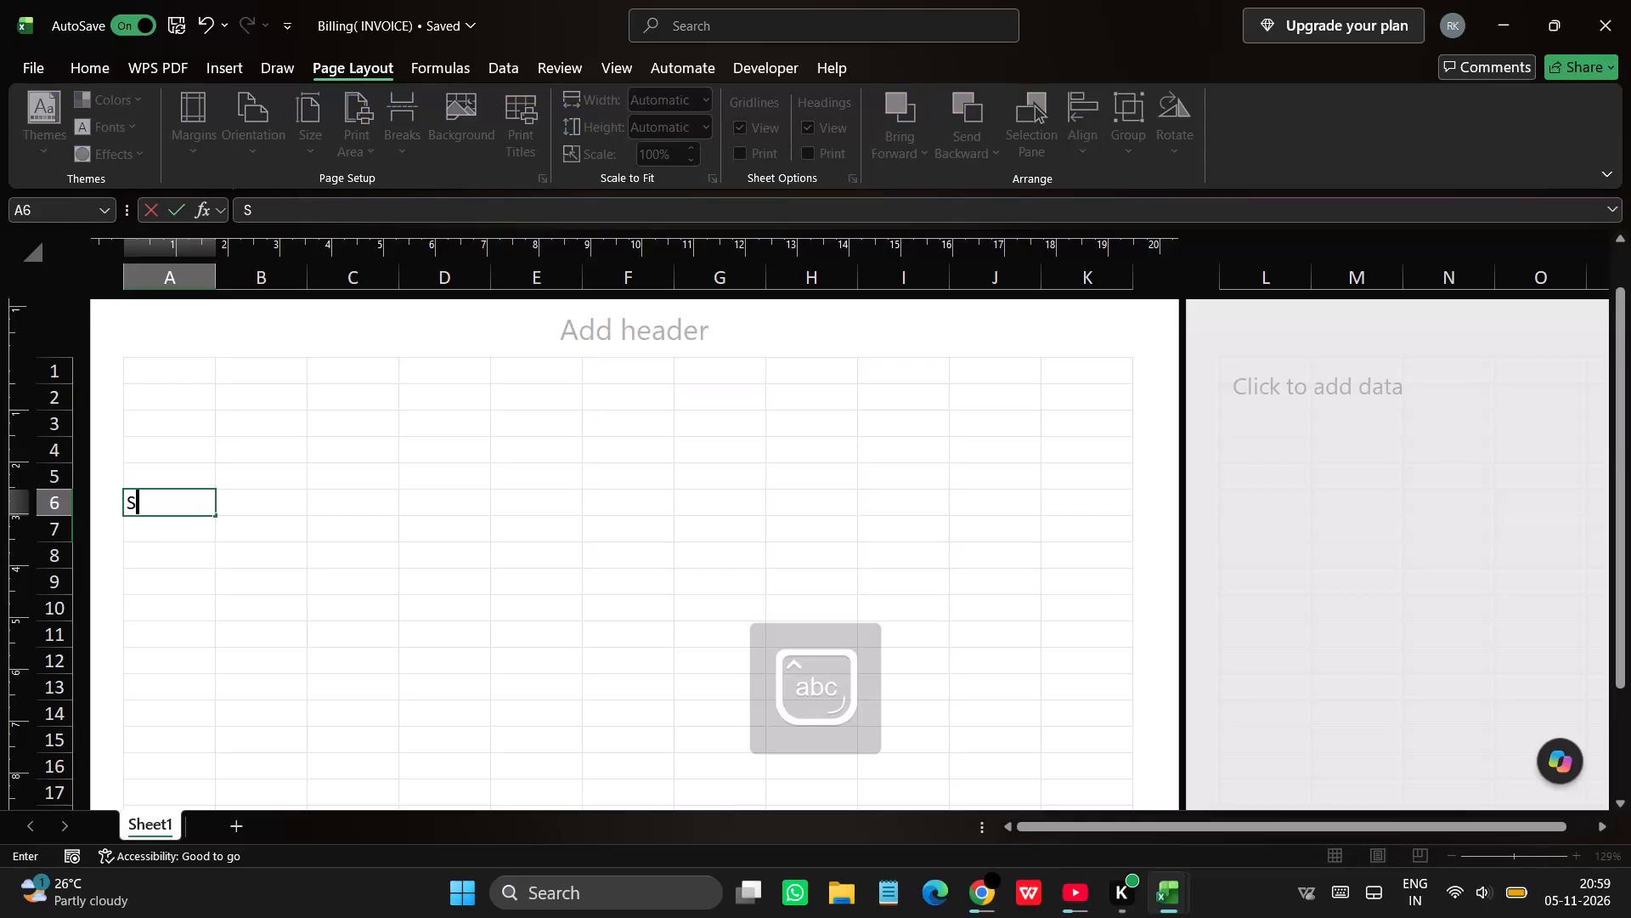
Enter the column headings S.No, P.Code and Product in cells A6, B6 and C6.
{"action": "key", "text": "period"}
{"action": "key", "text": "n"}
{"action": "key", "text": "o"}
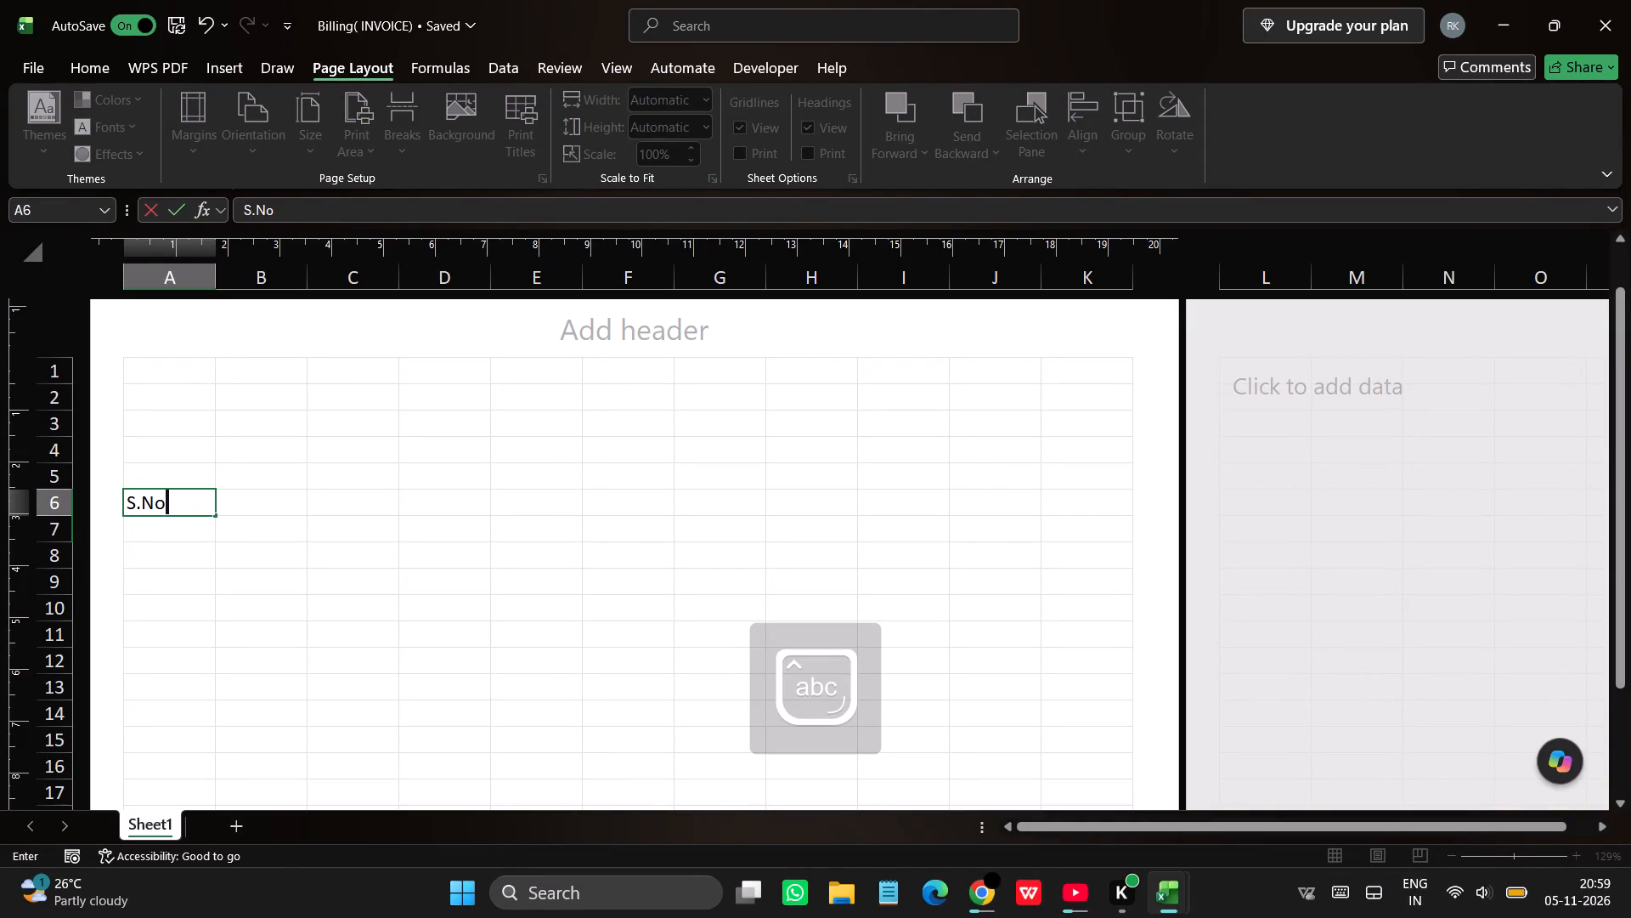
{"action": "key", "text": "Tab"}
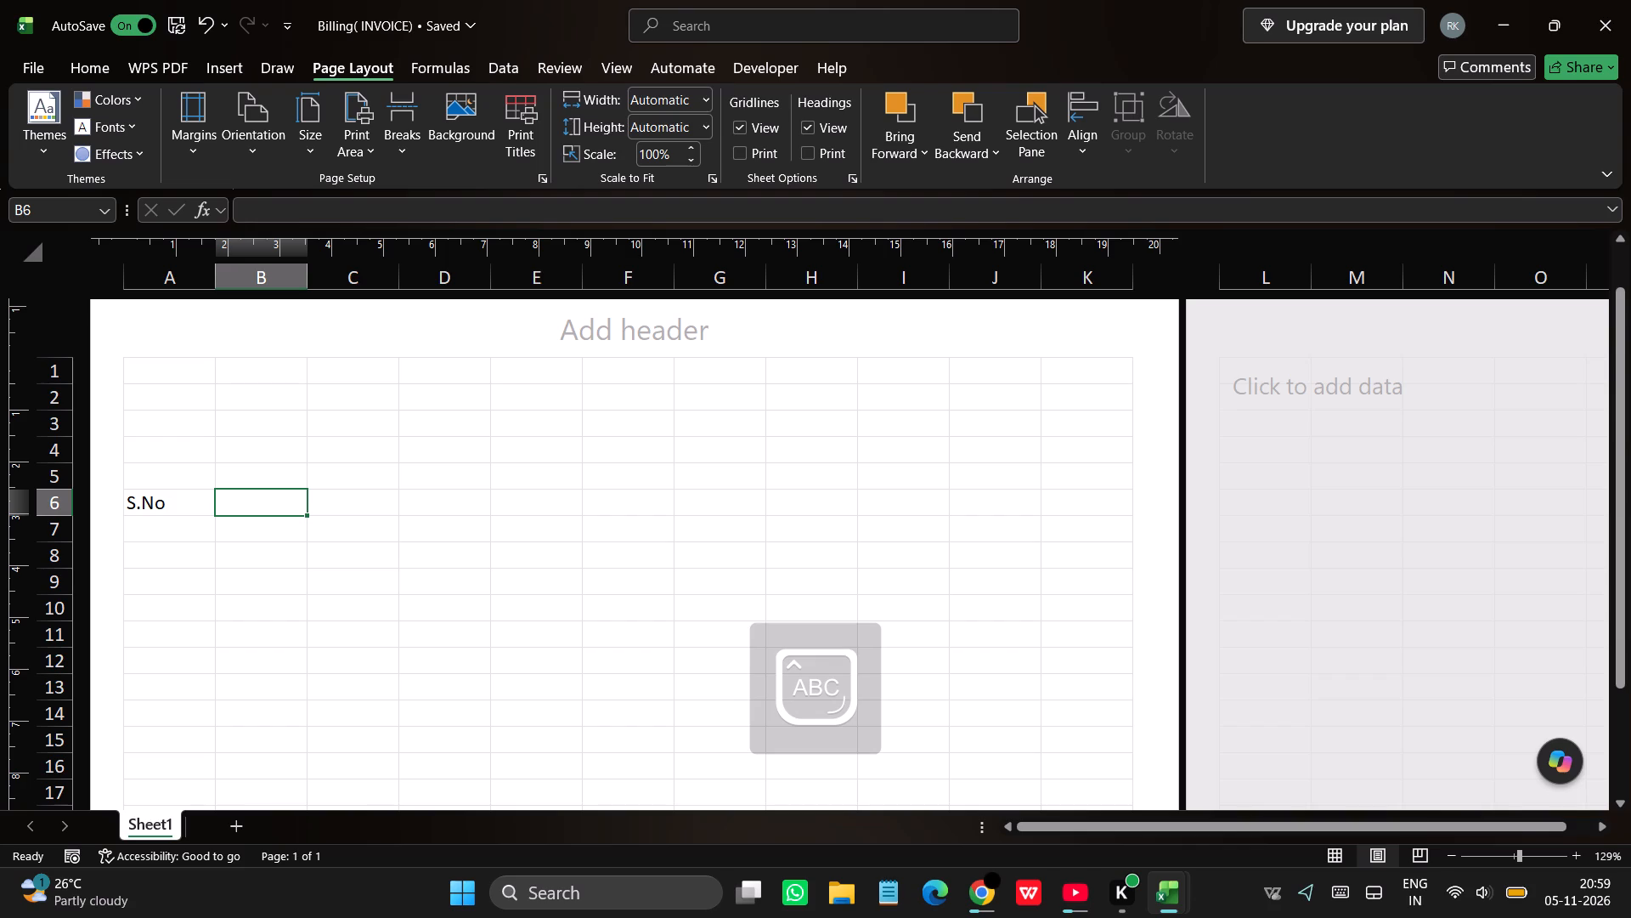
{"action": "key", "text": "p"}
{"action": "type", "text": ".CO"}
{"action": "key", "text": "BackSpace"}
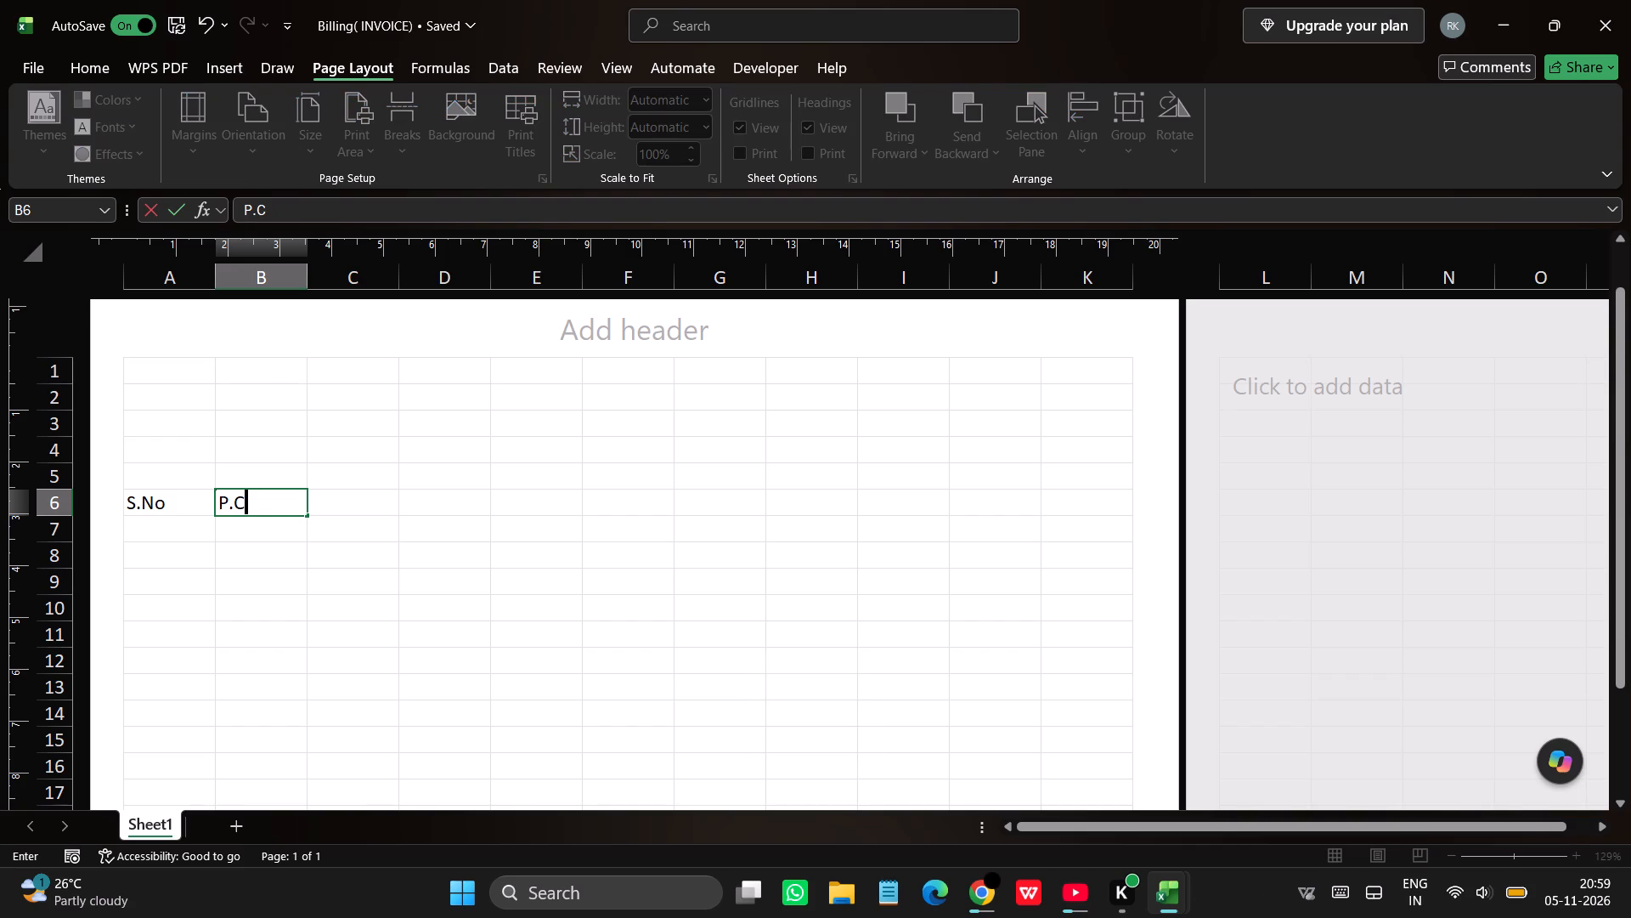
{"action": "type", "text": "ode"}
{"action": "key", "text": "Tab"}
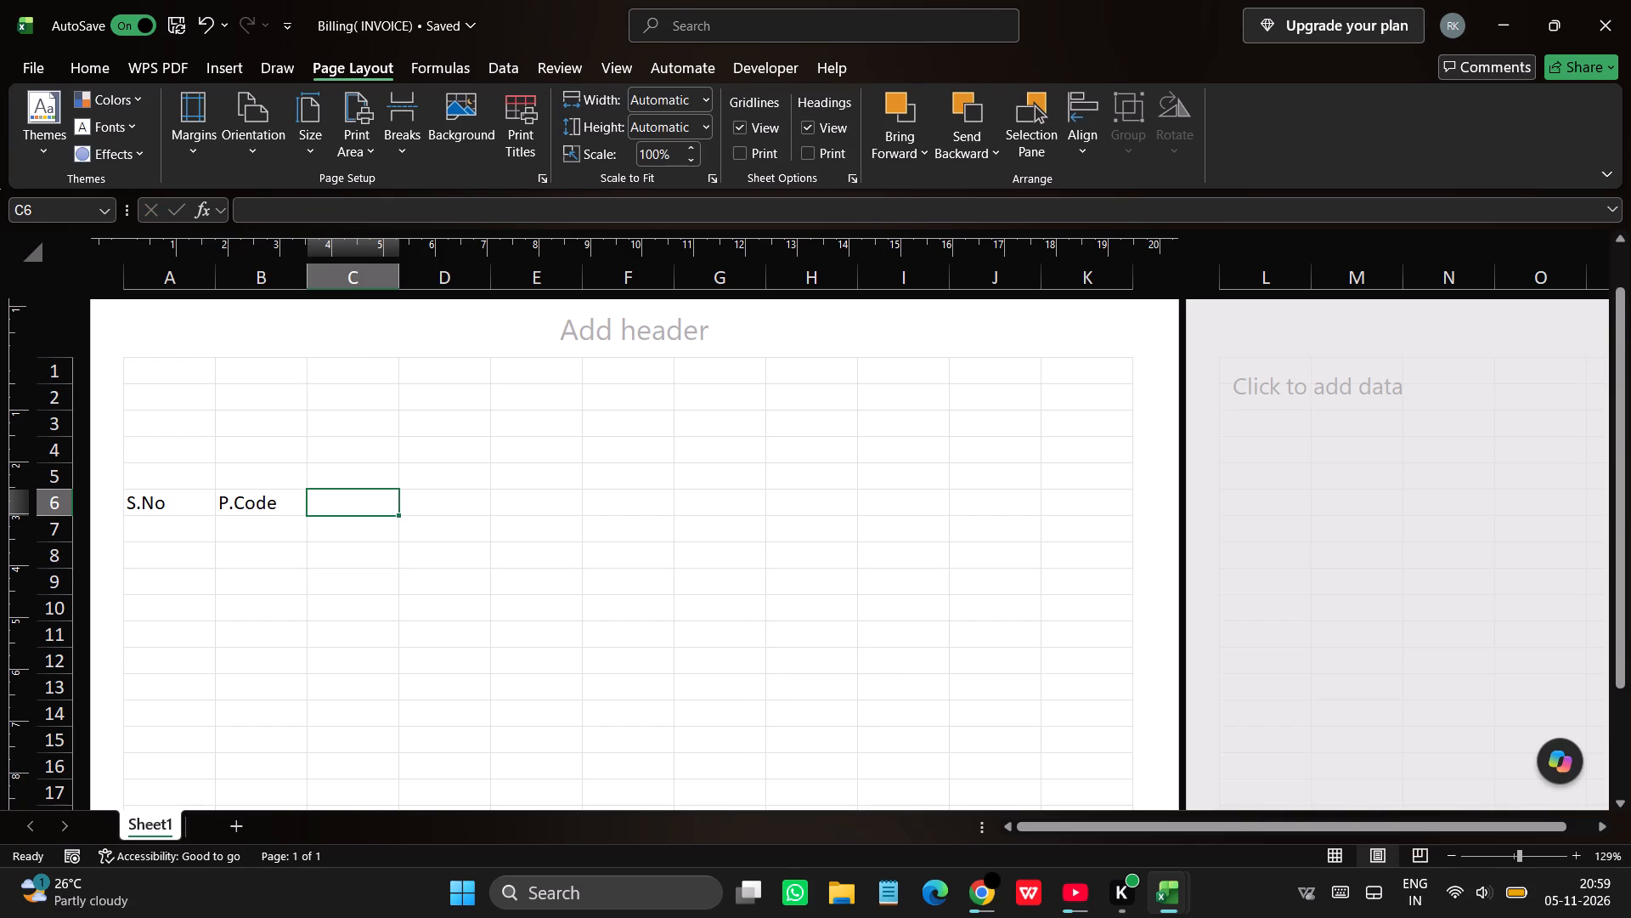
{"action": "key", "text": "shift+p"}
{"action": "type", "text": "roduc"}
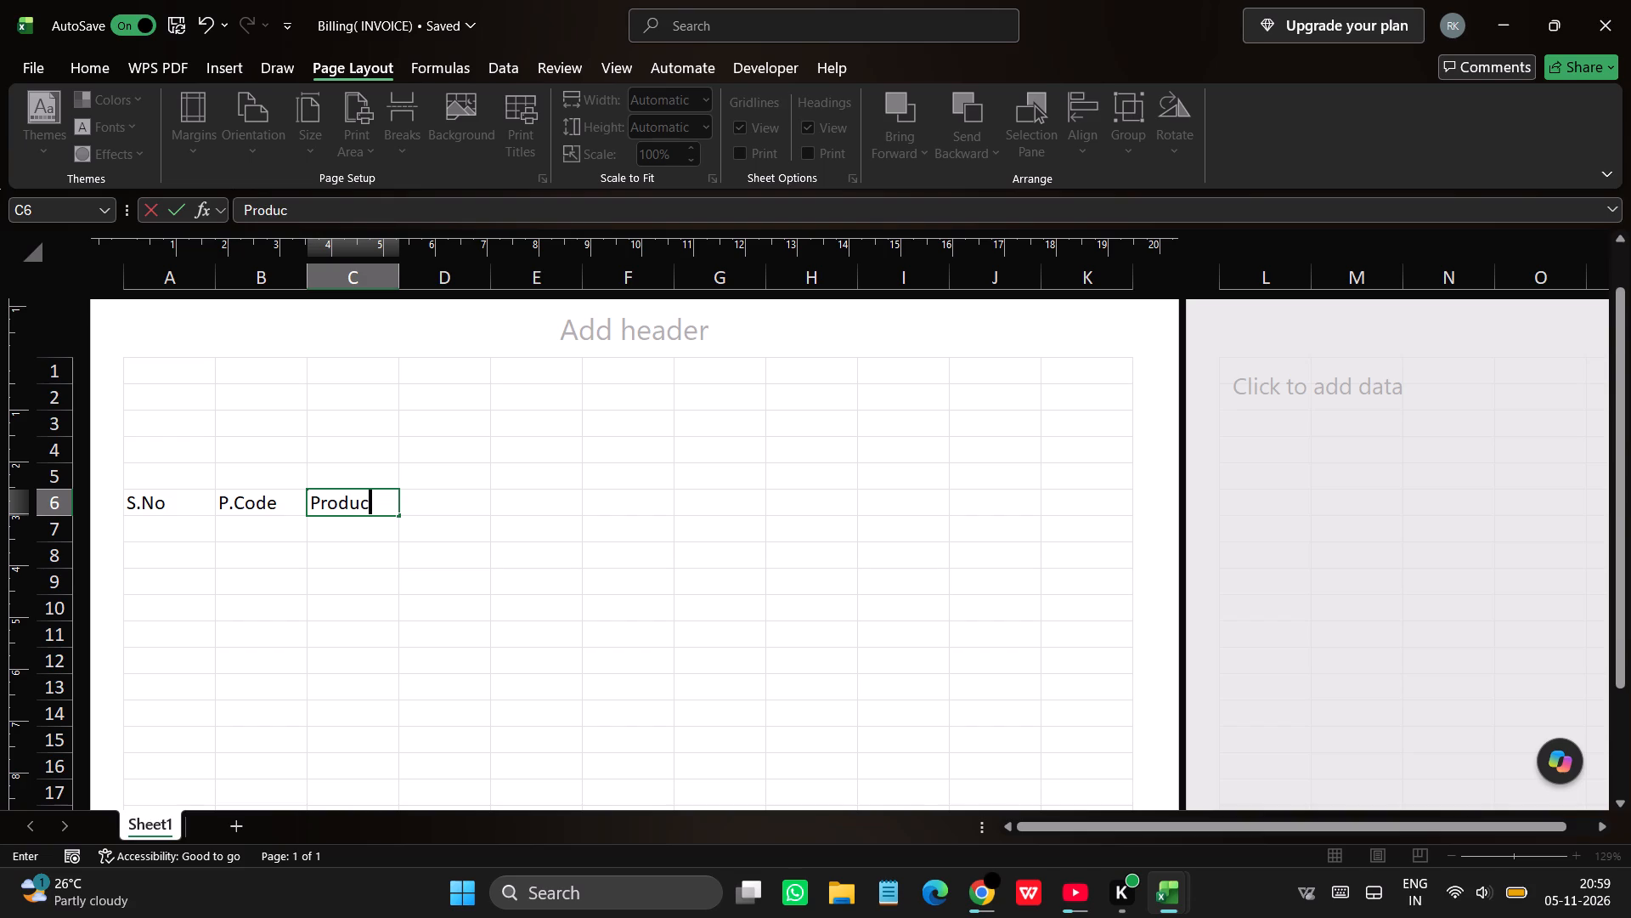
{"action": "key", "text": "t"}
{"action": "key", "text": "Tab"}
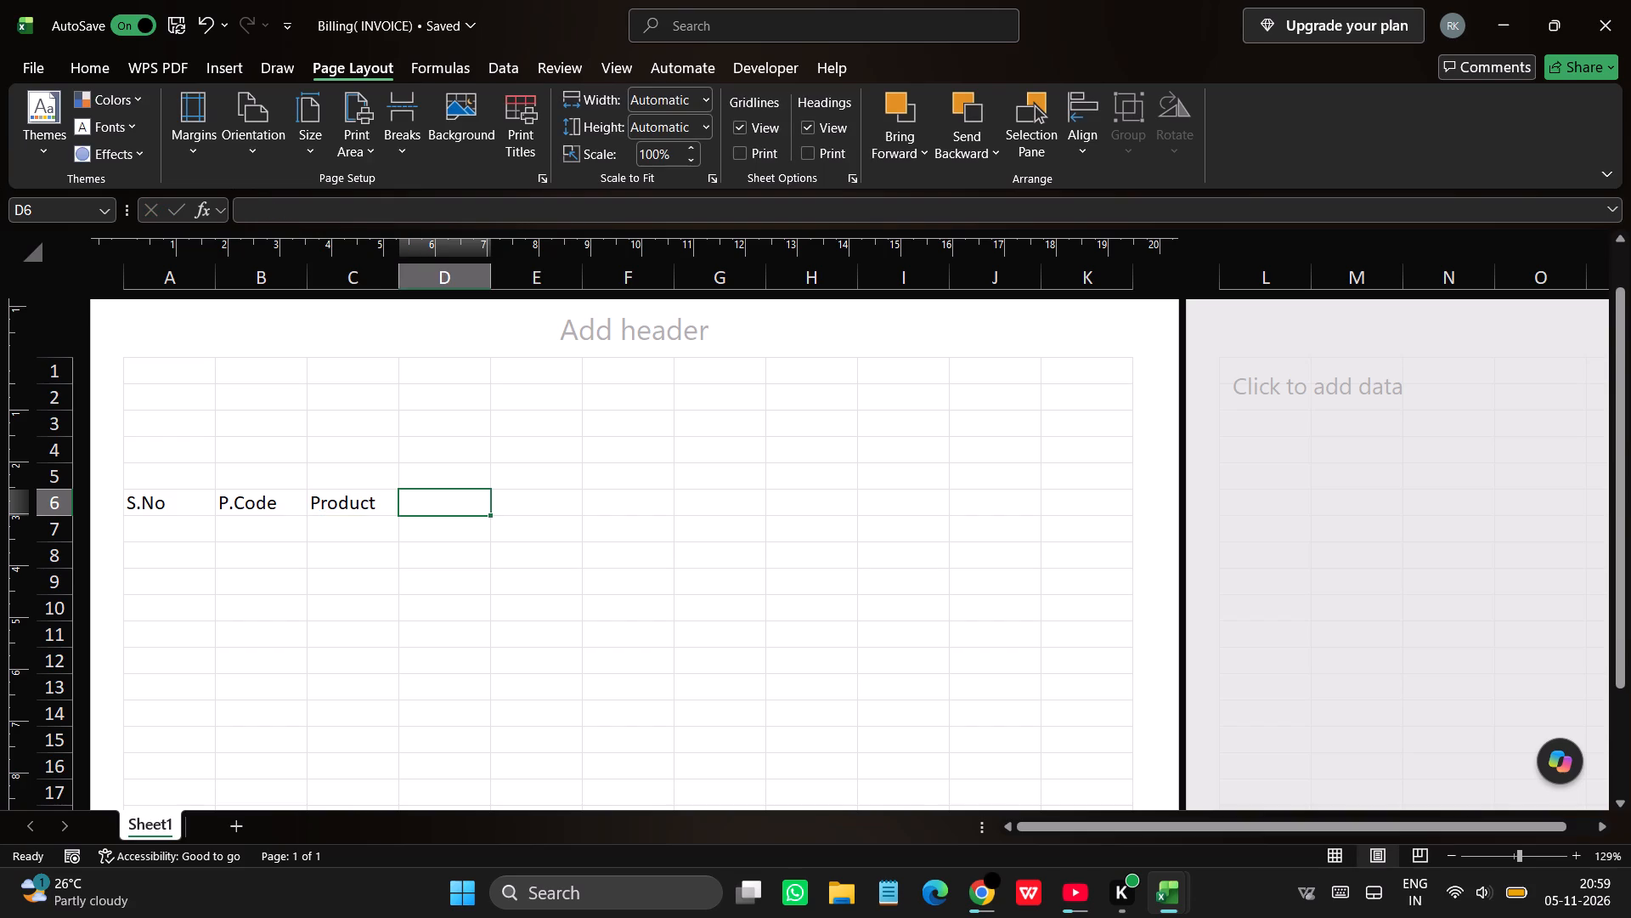
Continue the heading row with Rate, Quantity and Amount in cells D6, E6 and F6.
{"action": "key", "text": "r"}
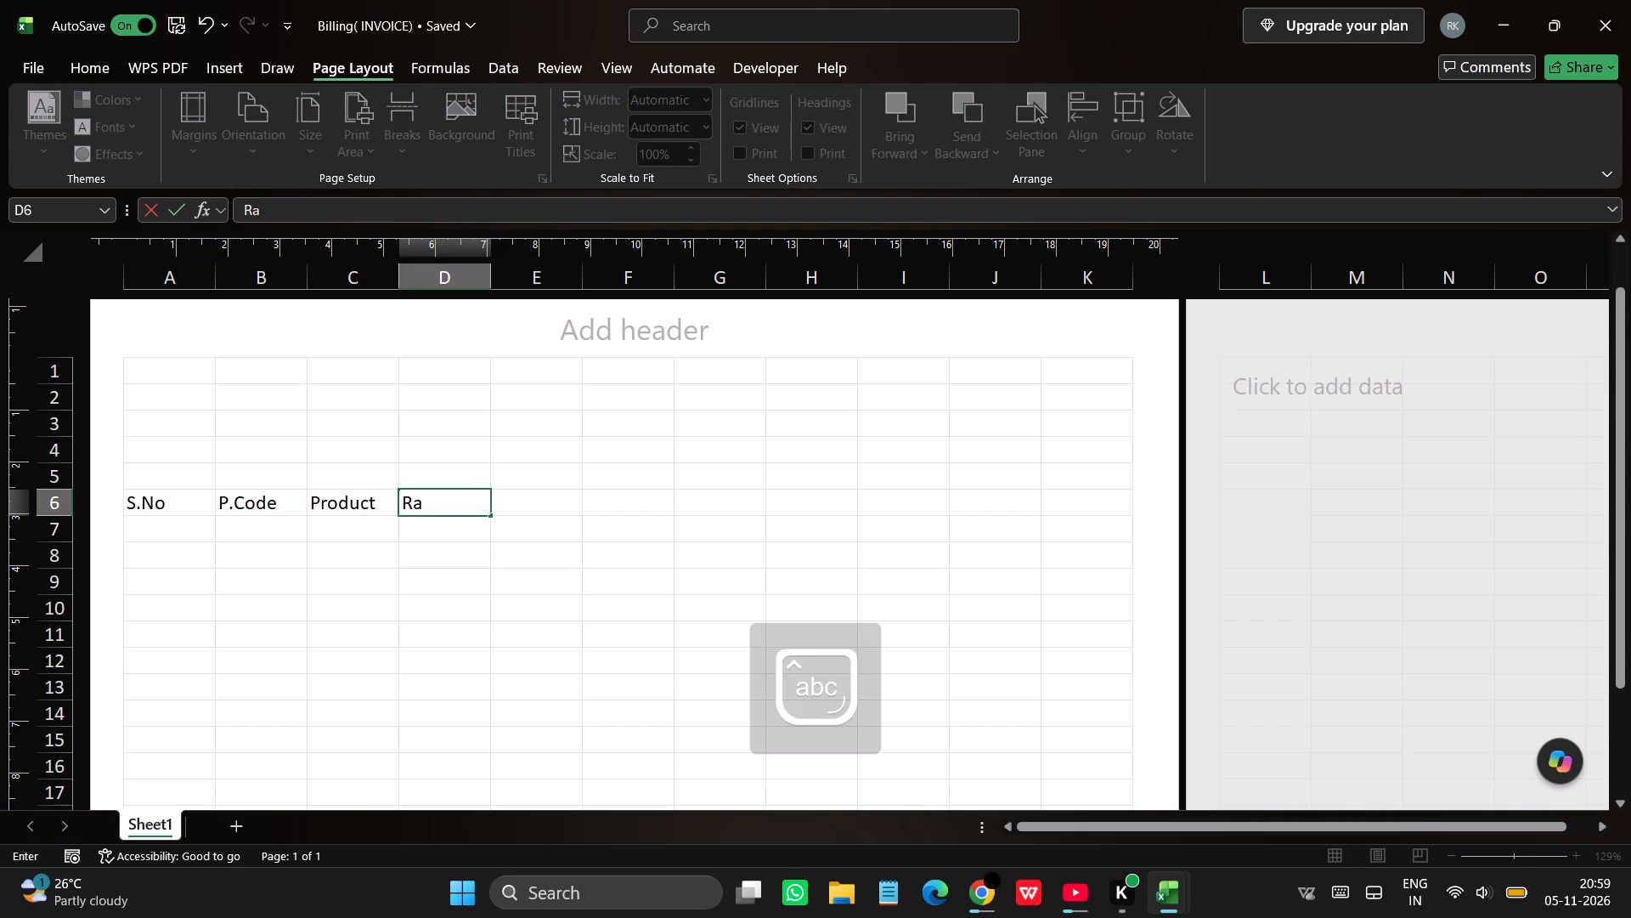
{"action": "key", "text": "Tab"}
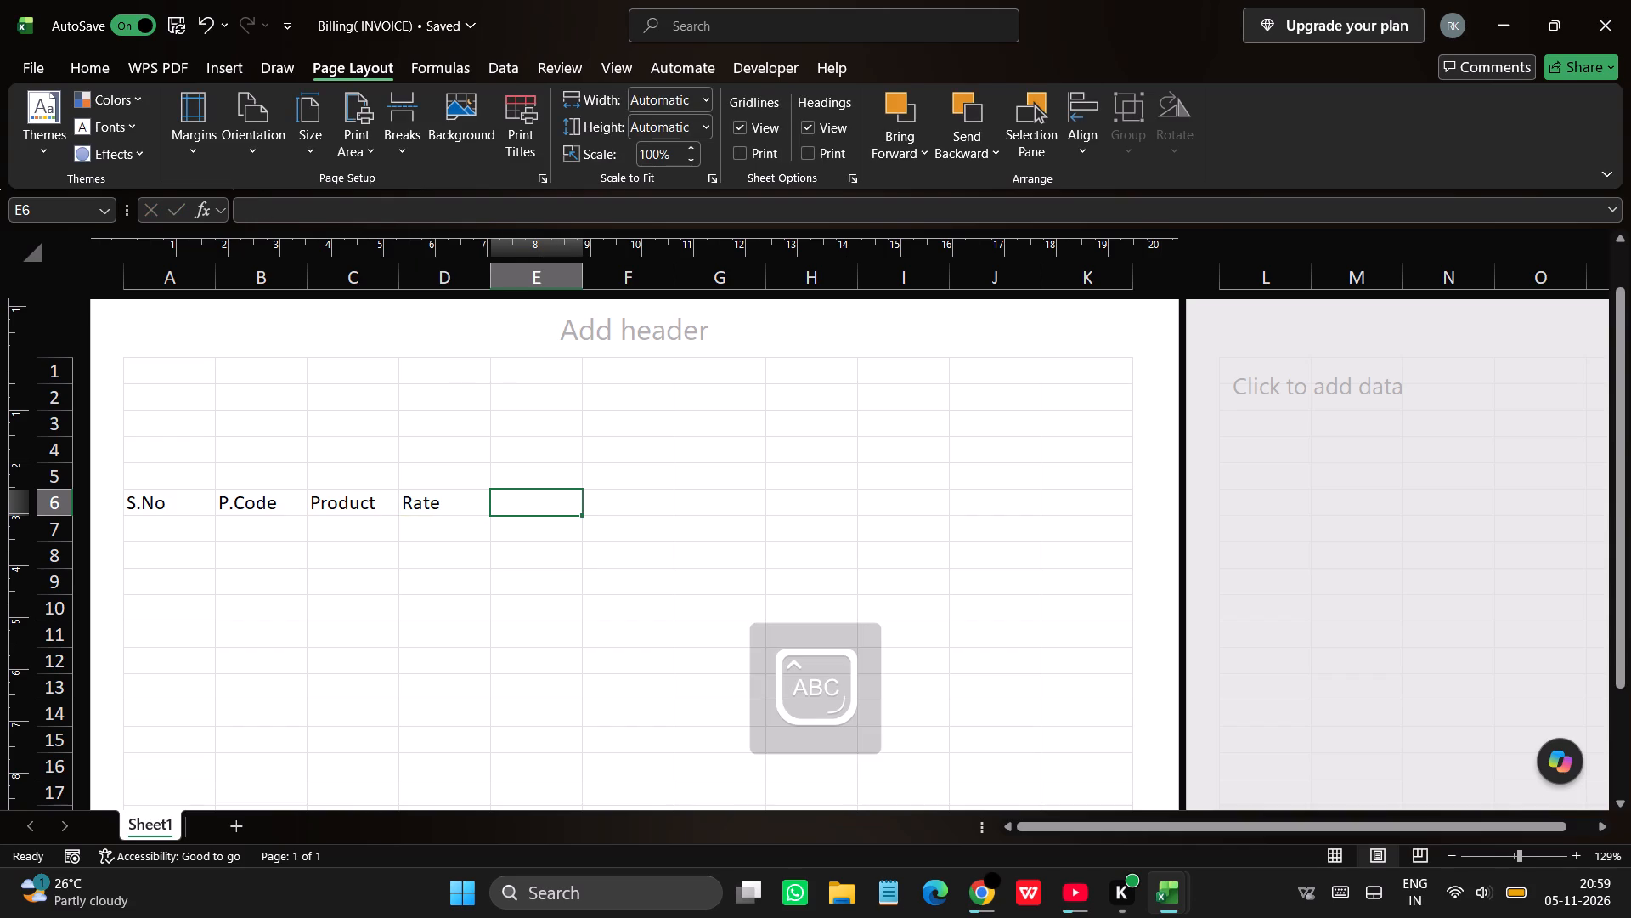
{"action": "key", "text": "q"}
{"action": "key", "text": "u"}
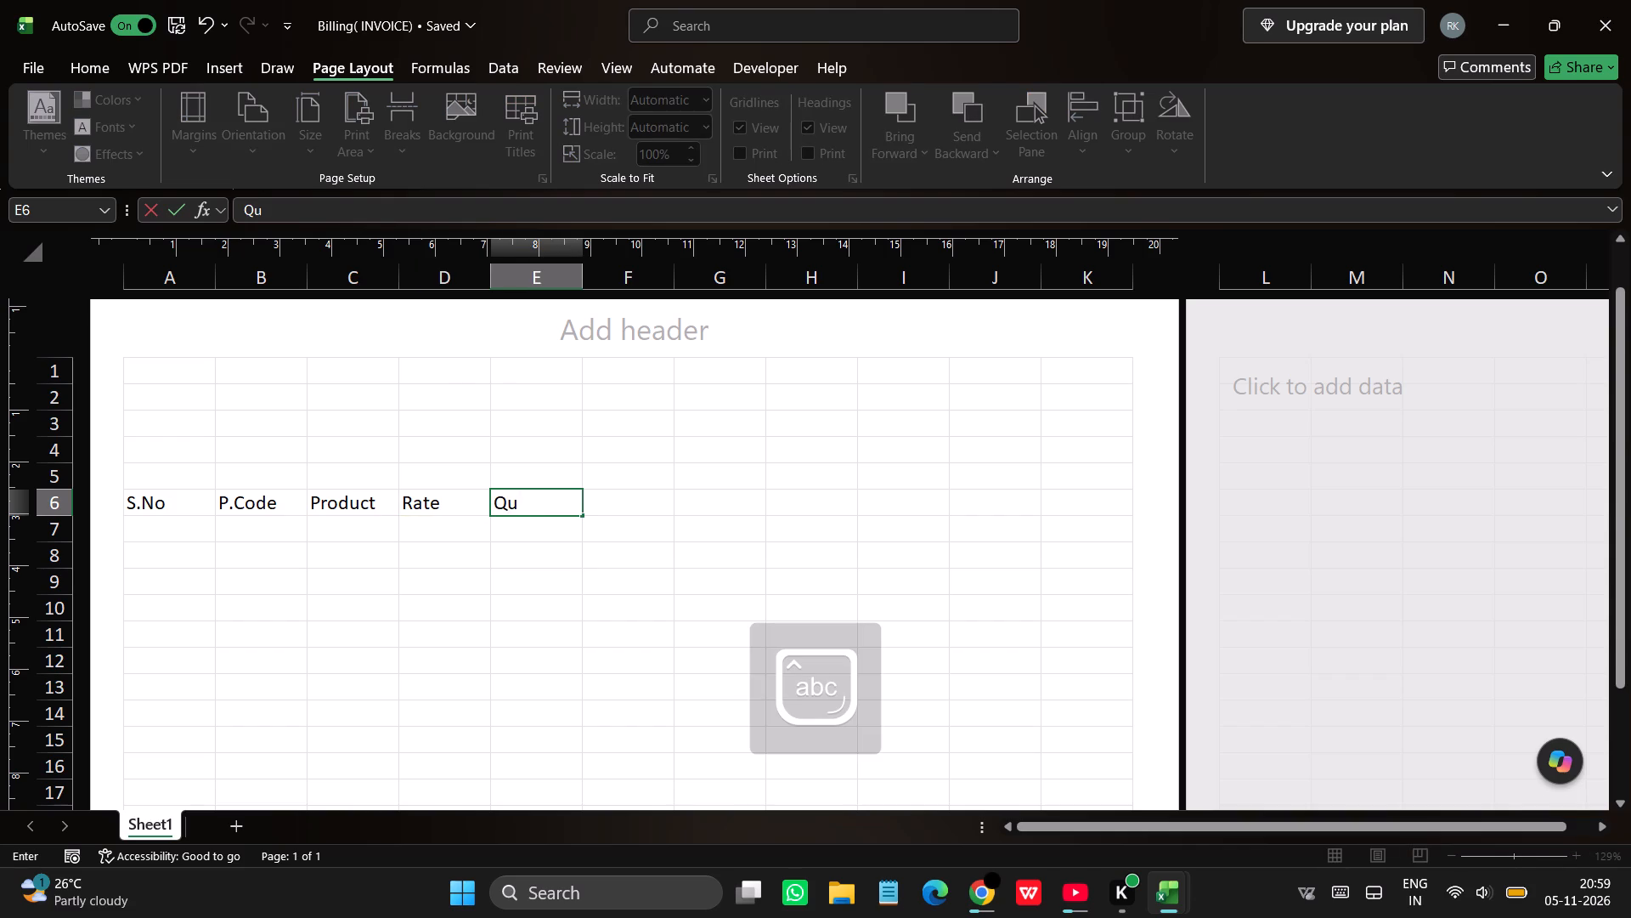
{"action": "key", "text": "n"}
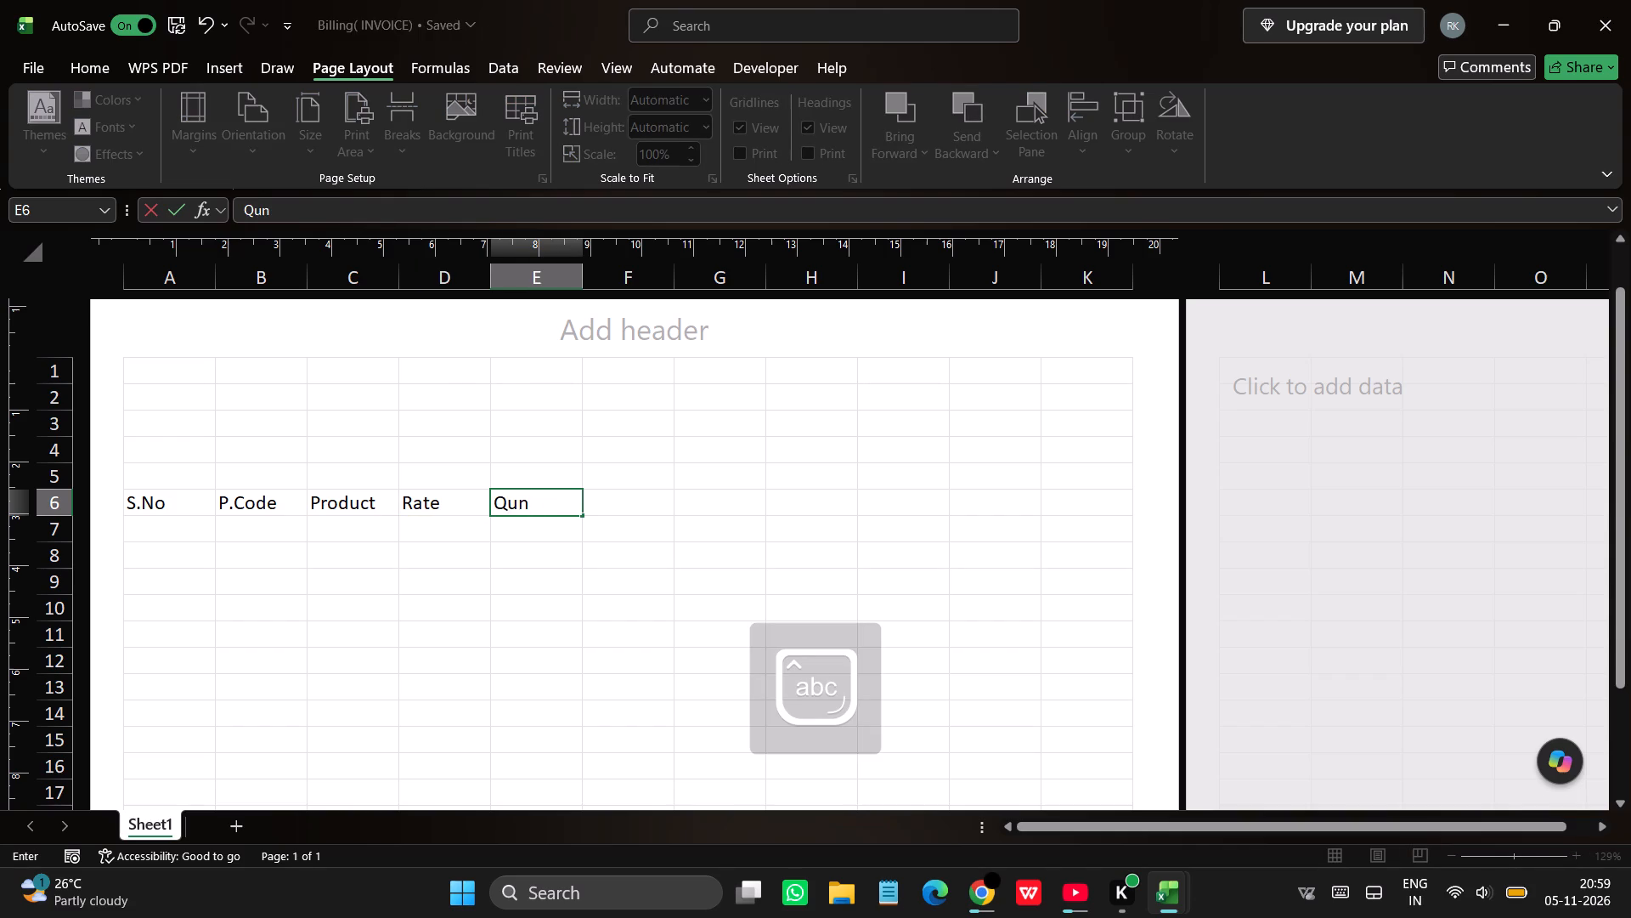
{"action": "key", "text": "BackSpace"}
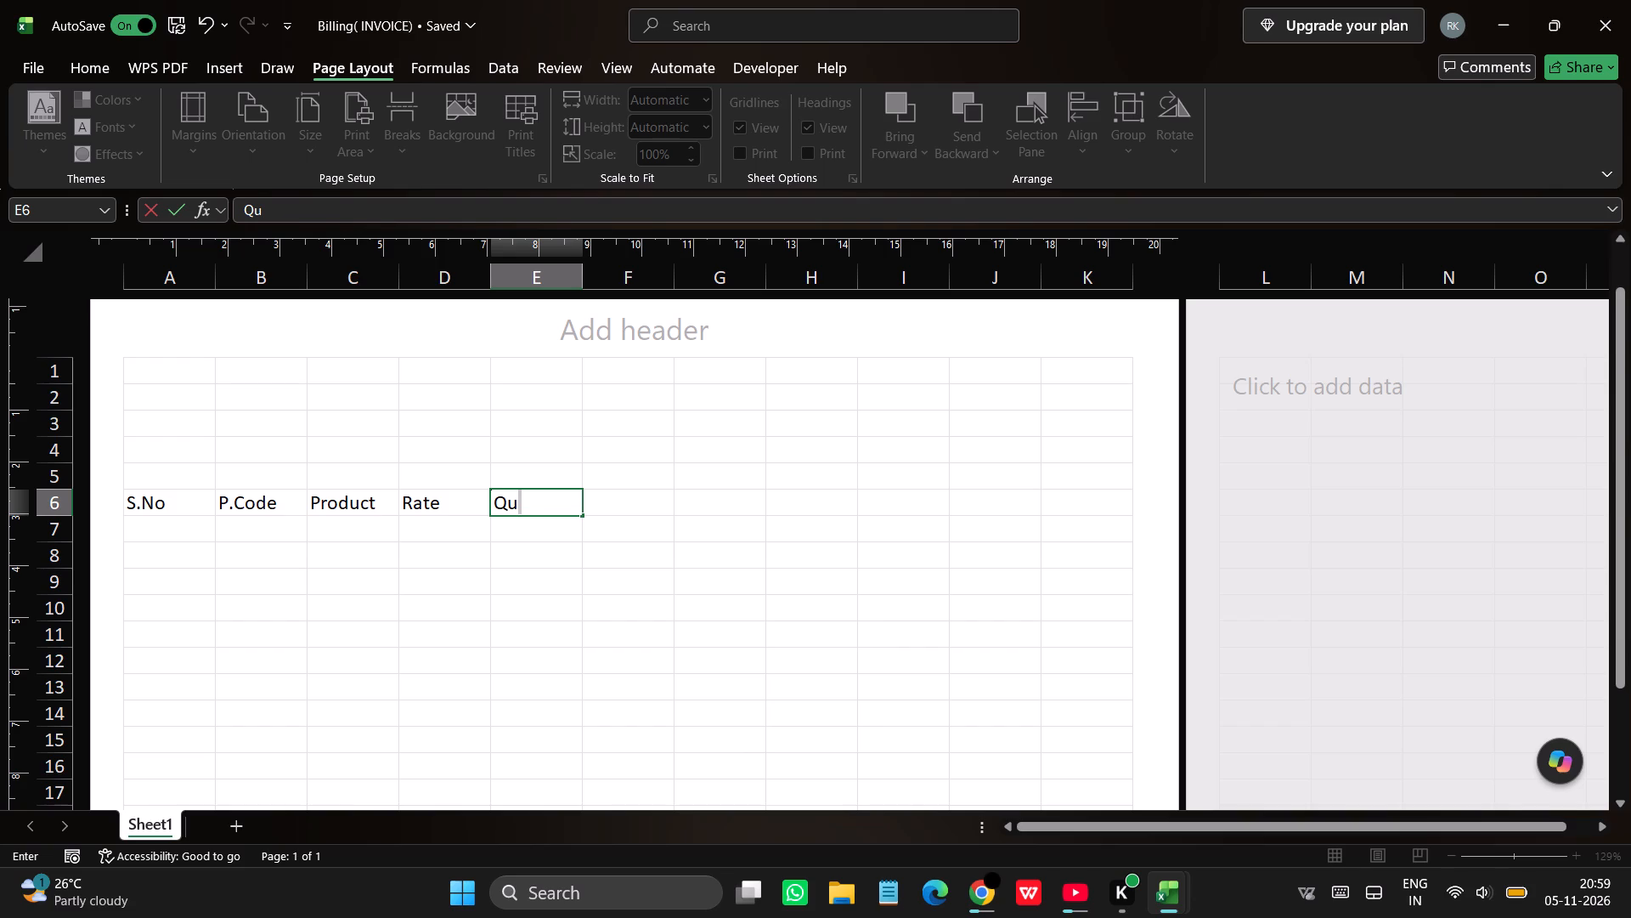
{"action": "type", "text": "antity"}
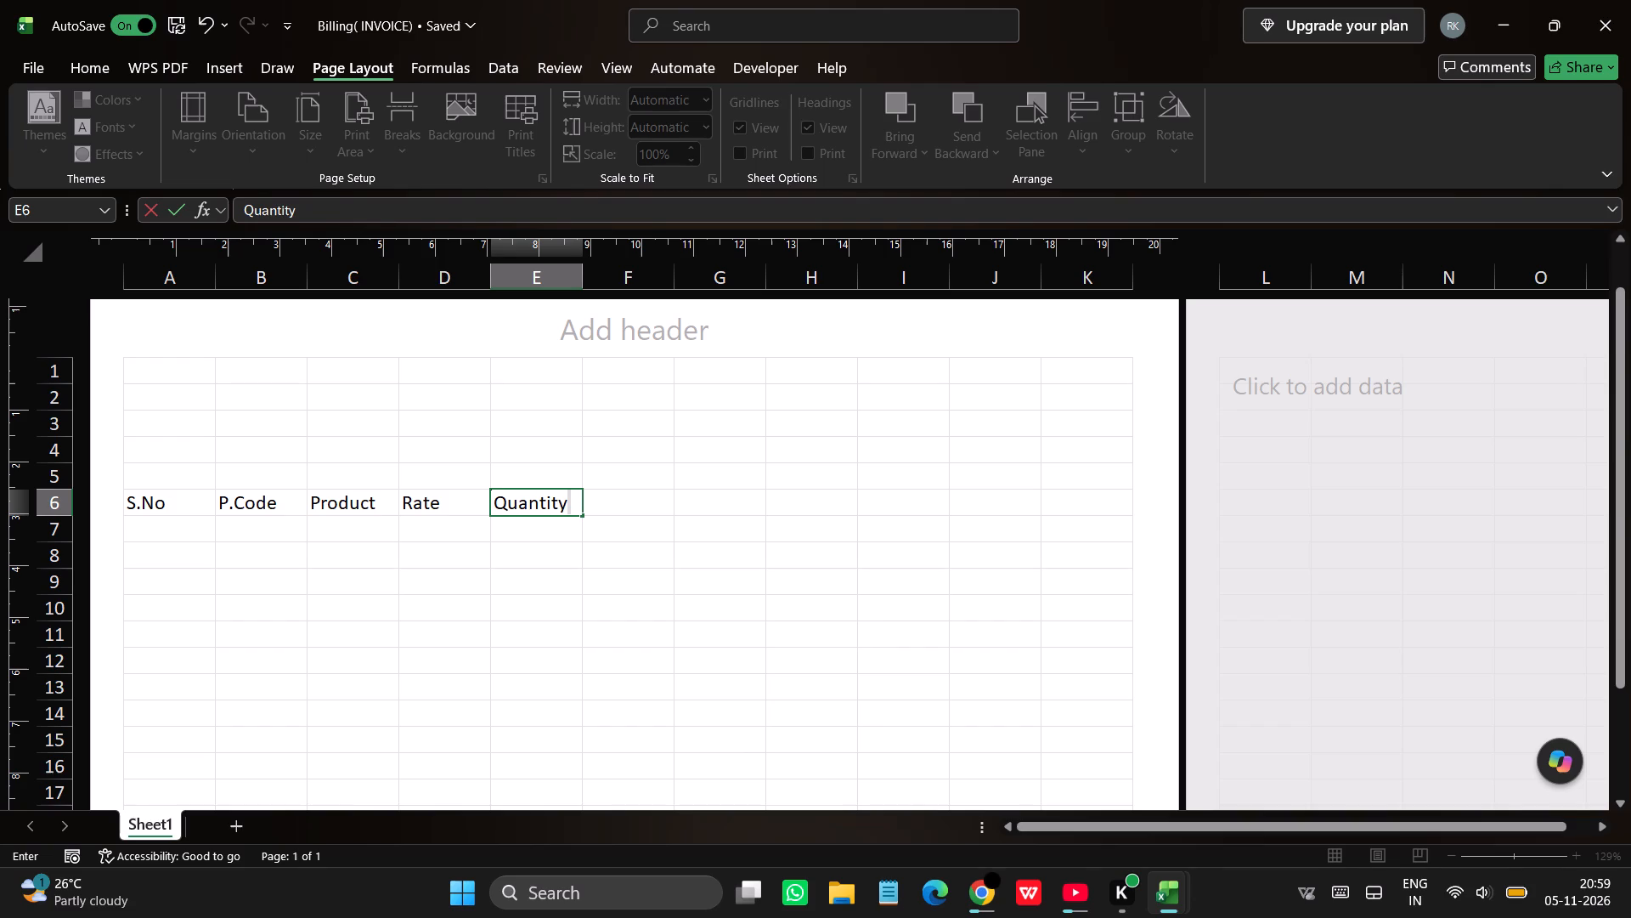
{"action": "key", "text": "Tab"}
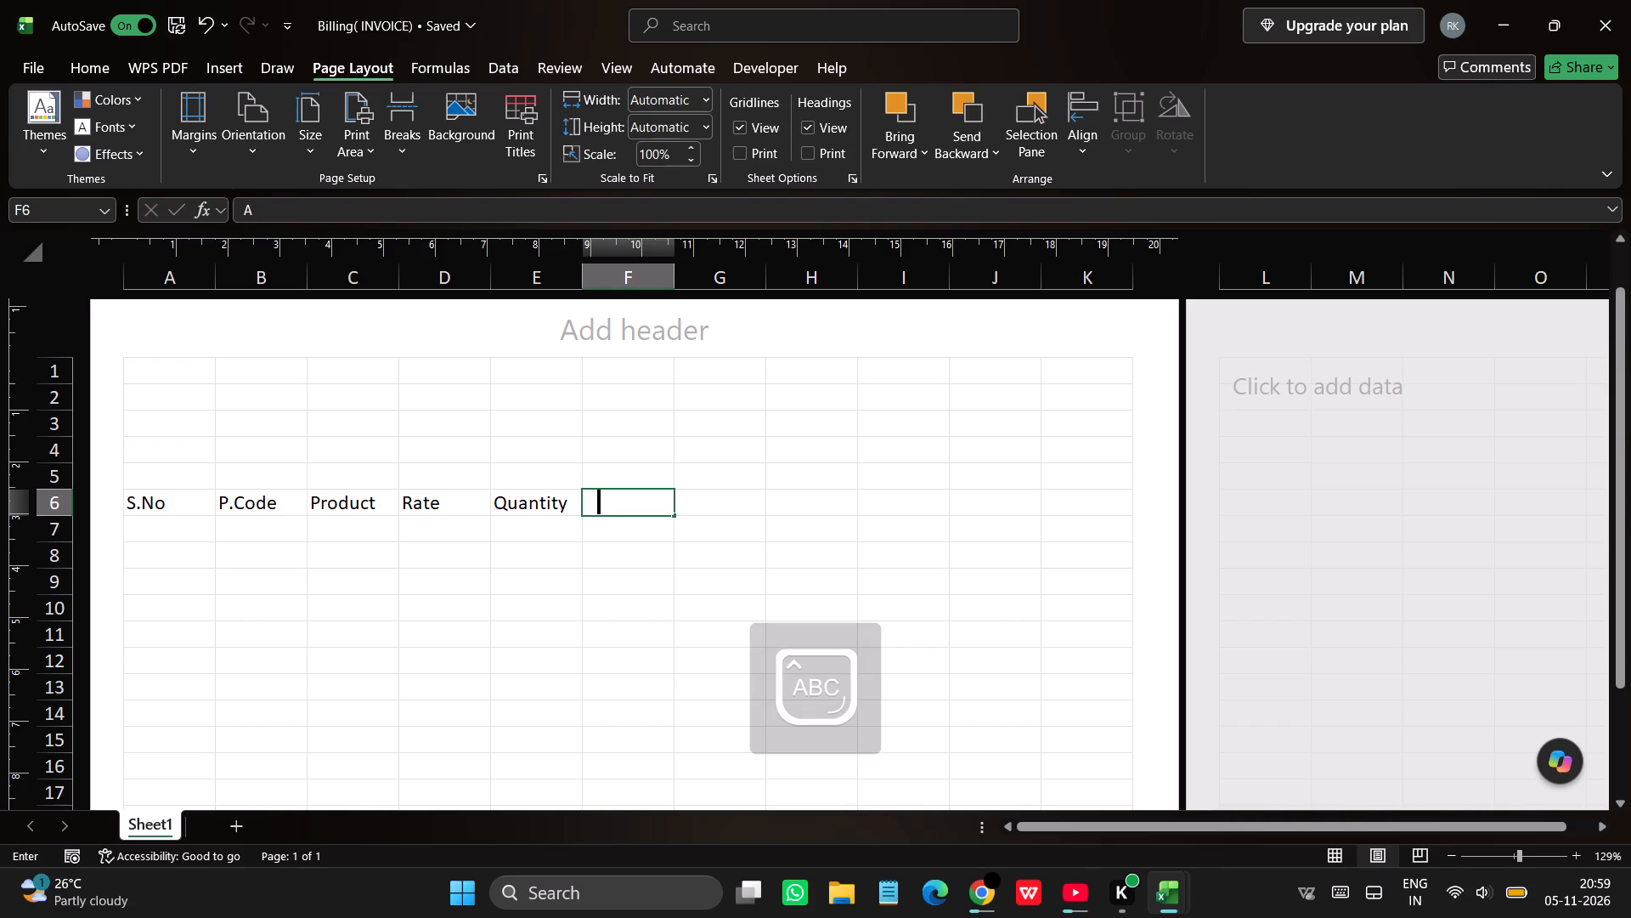
{"action": "type", "text": "mount"}
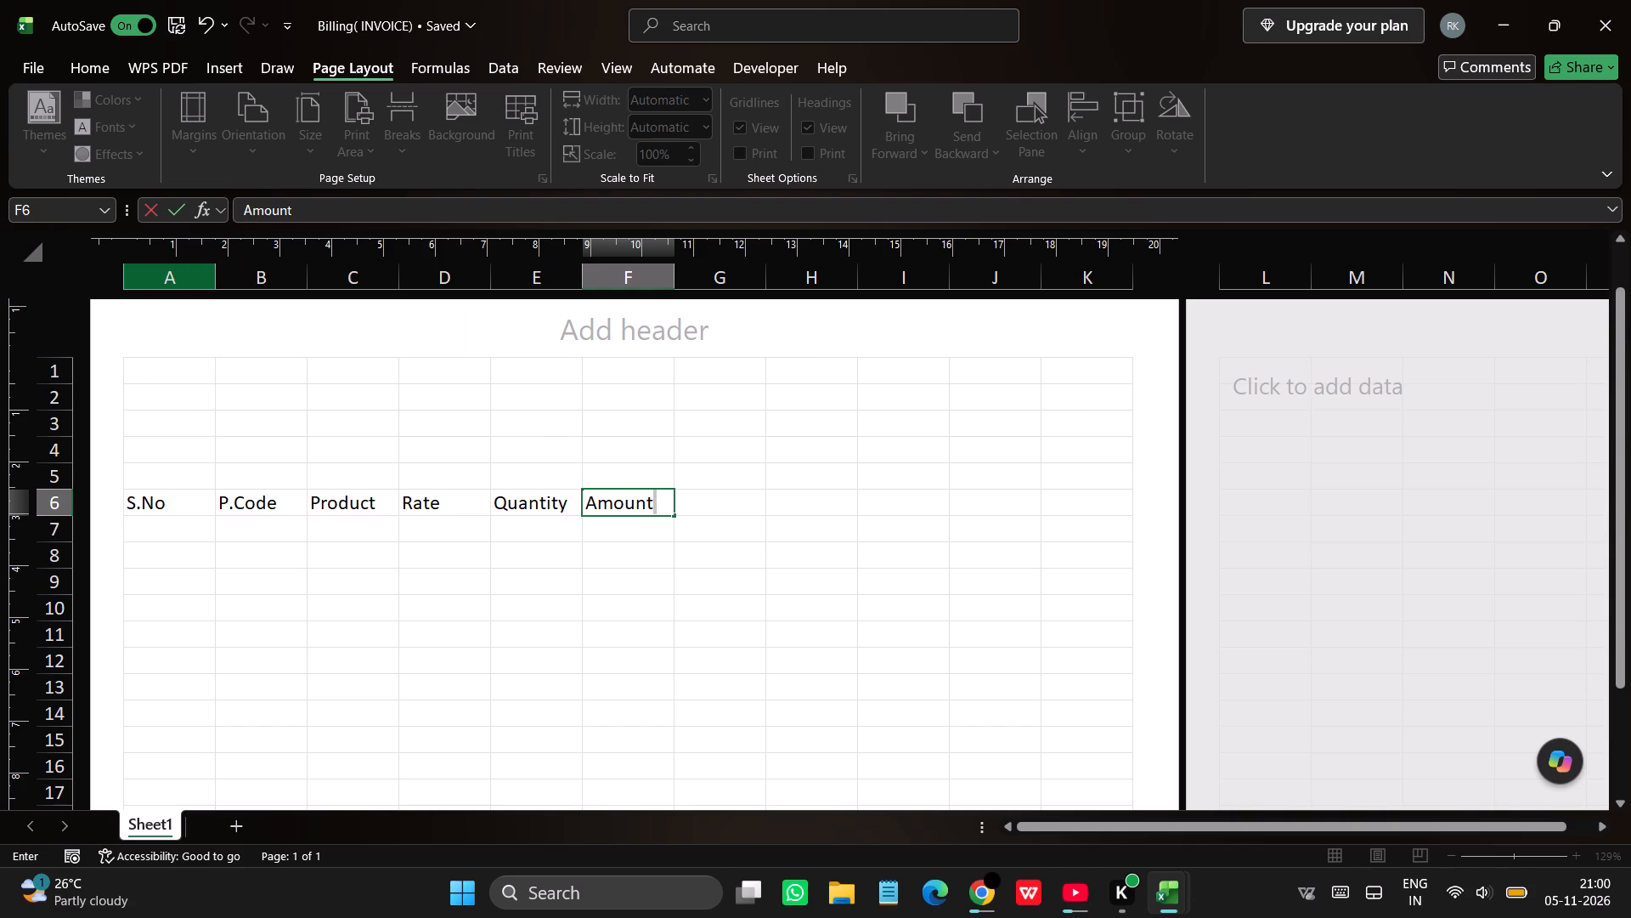
Resize the S.No column A to about 1.3 cm and the Product column C to about 4.6 cm wide.
{"action": "double_click", "coordinate": [213, 286]}
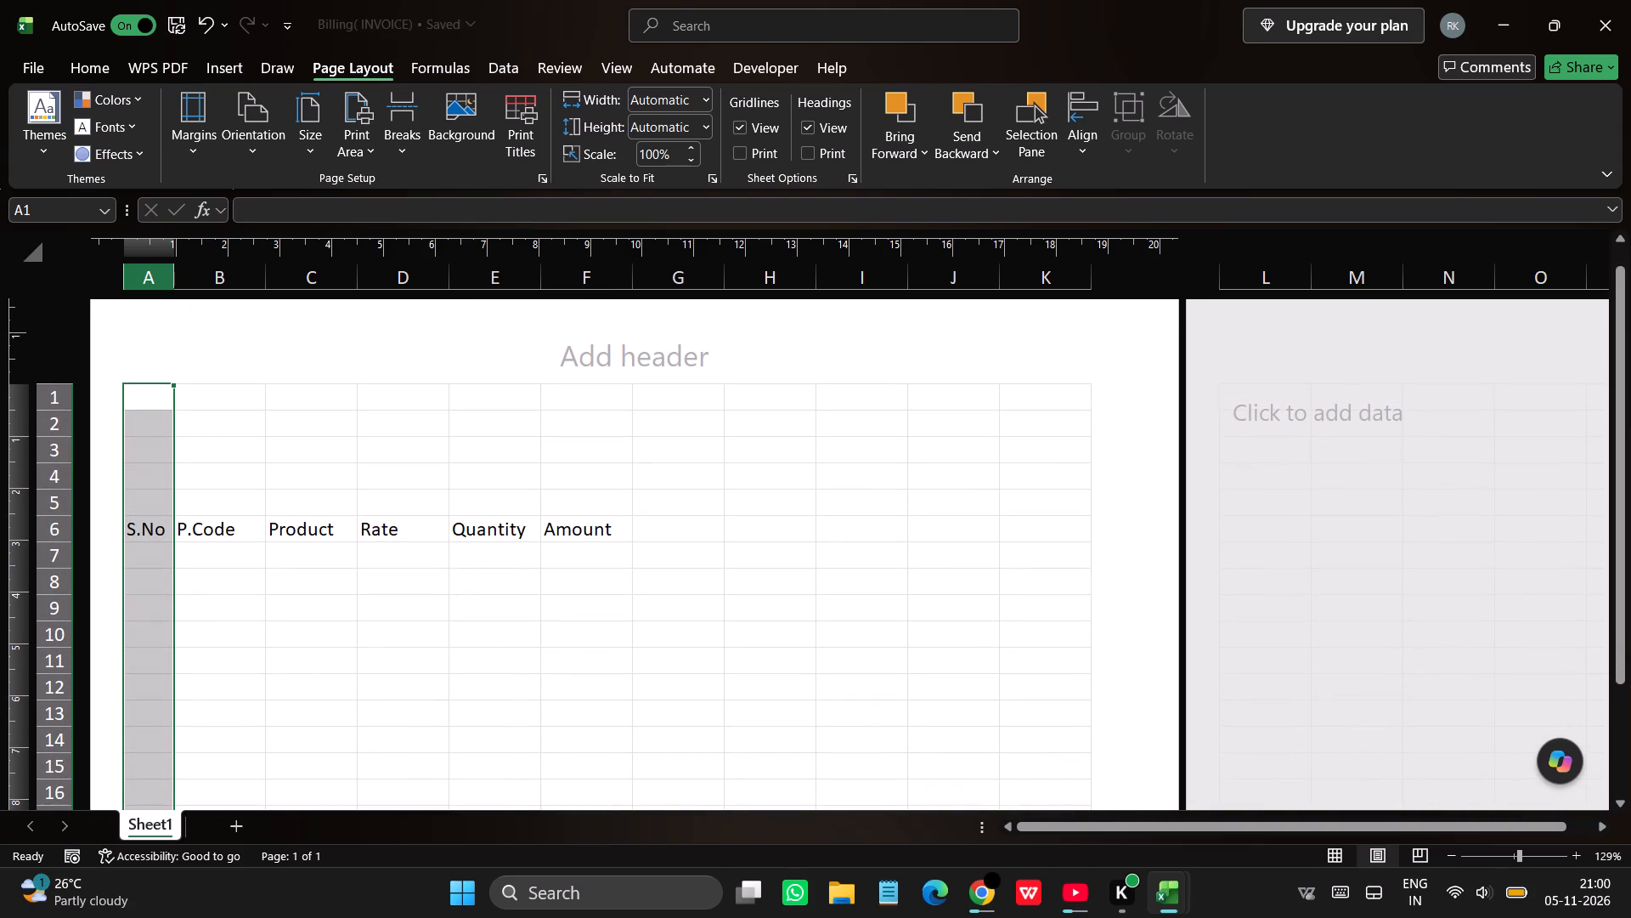
{"action": "left_click_drag", "start_coordinate": [171, 275], "coordinate": [189, 279]}
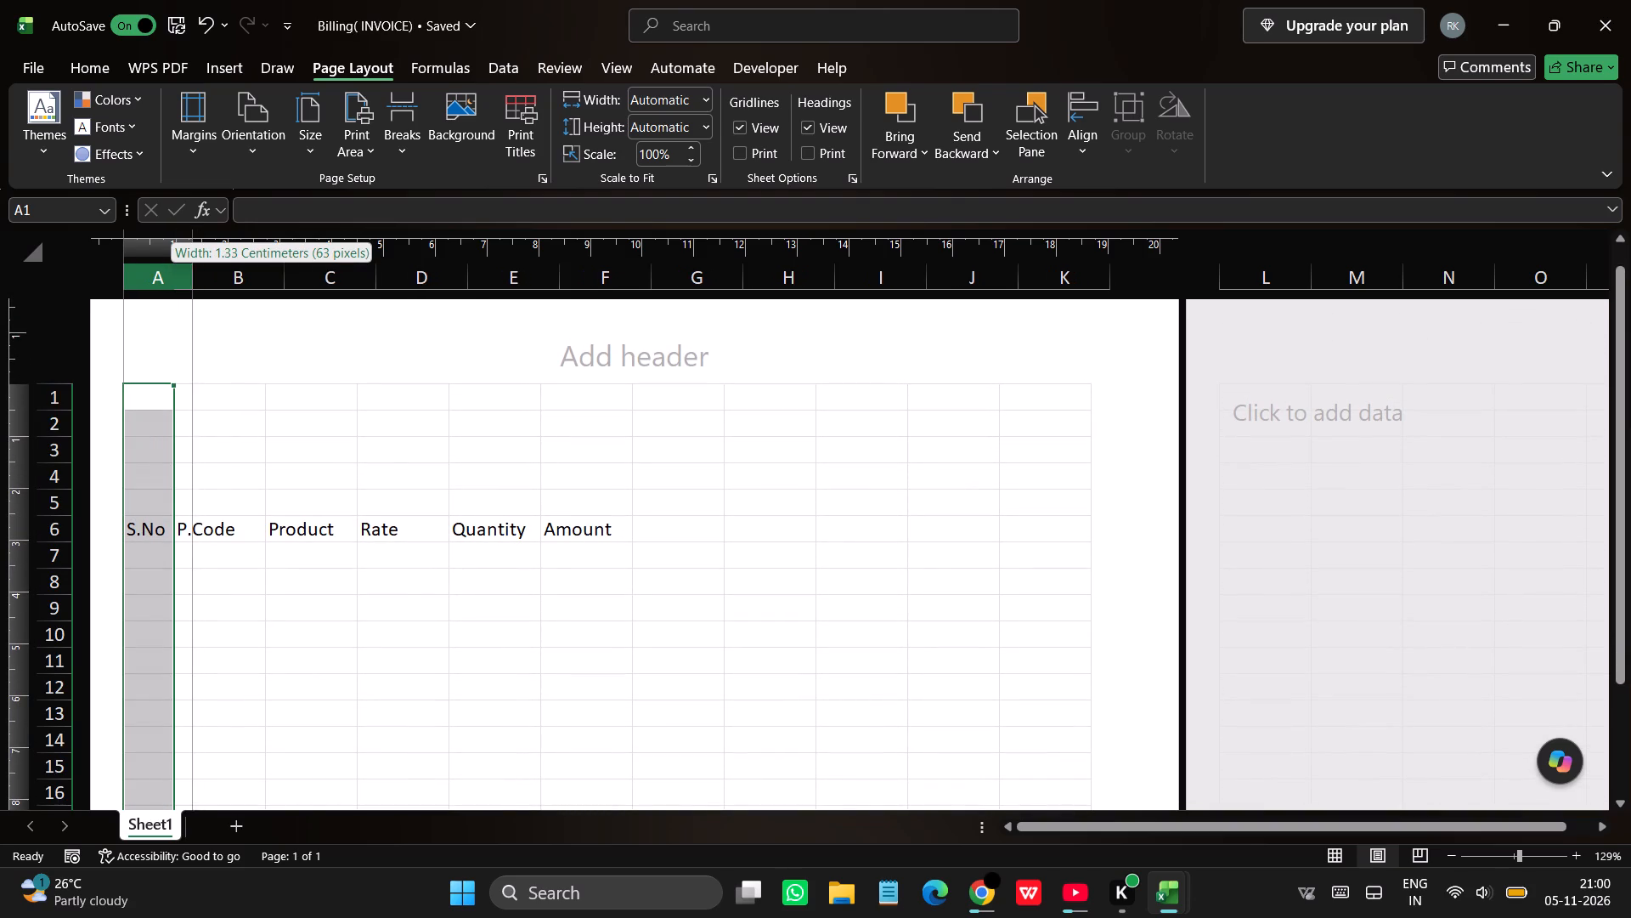
{"action": "left_click_drag", "start_coordinate": [189, 279], "coordinate": [186, 272]}
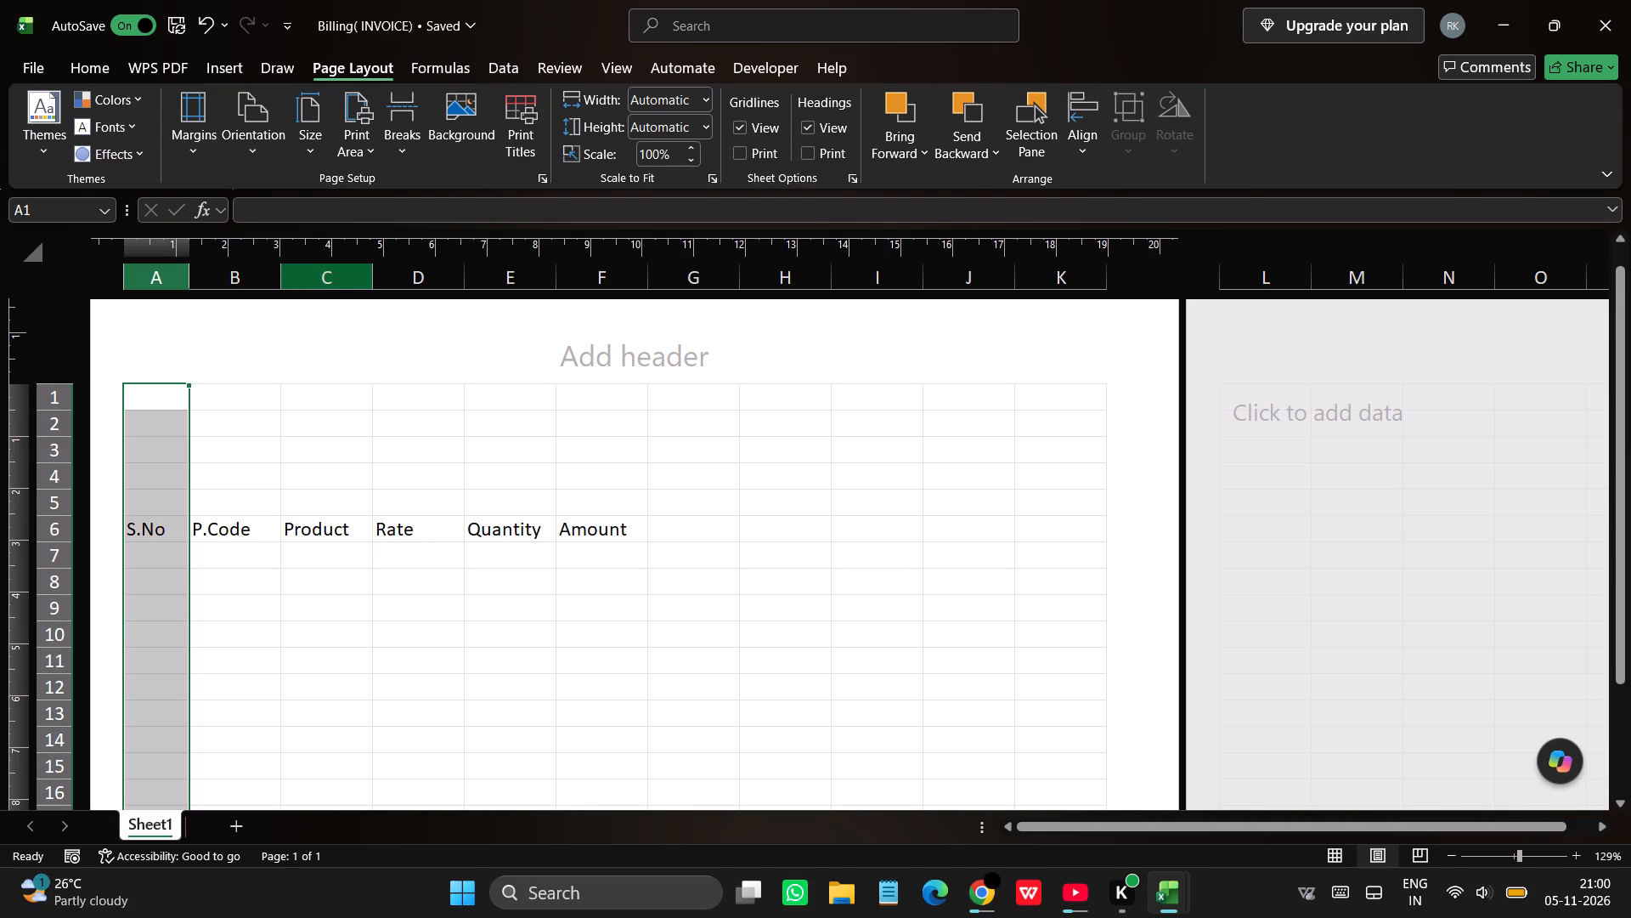
{"action": "left_click_drag", "start_coordinate": [370, 283], "coordinate": [516, 277]}
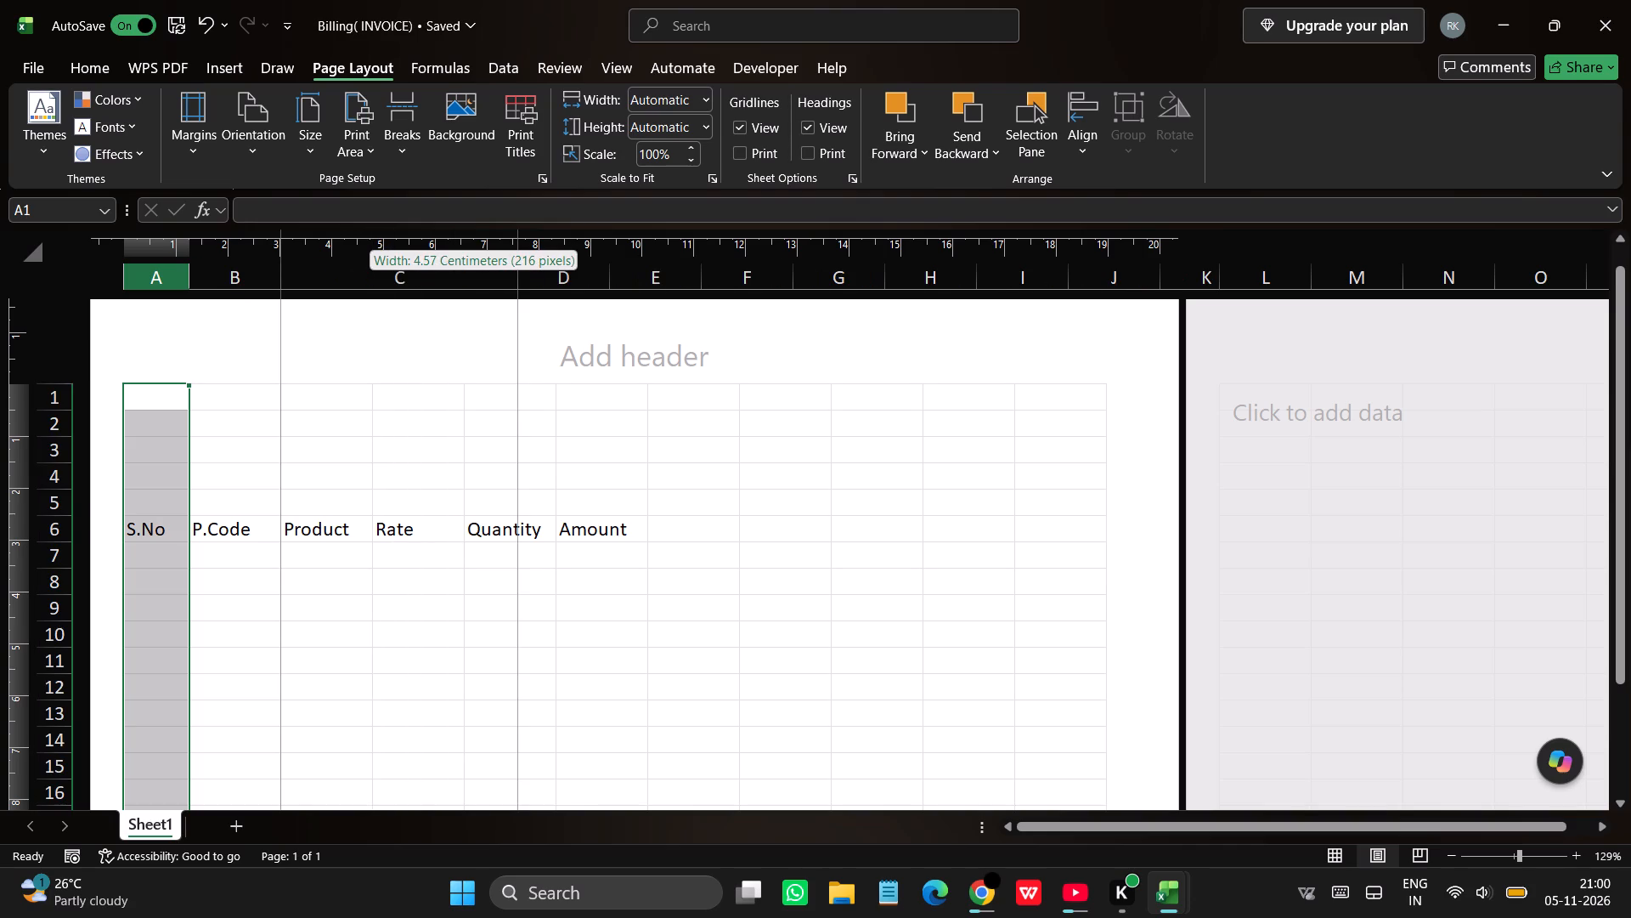
{"action": "left_click_drag", "start_coordinate": [516, 277], "coordinate": [516, 278]}
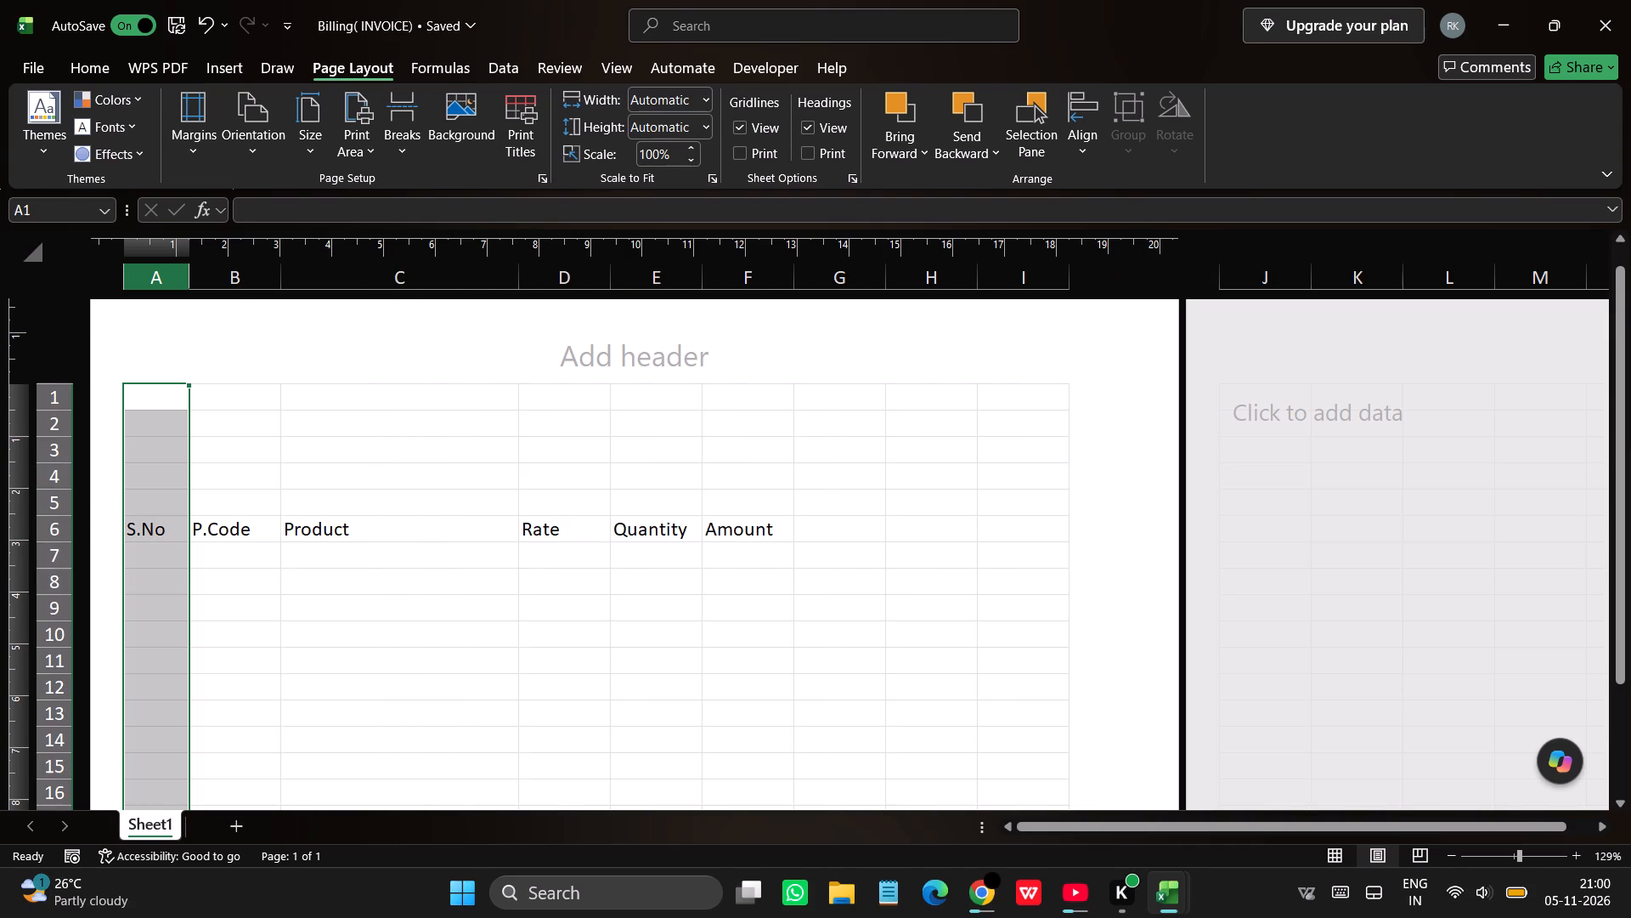
Look over the pages of the sheet to check the layout below the heading row.
{"action": "scroll", "coordinate": [516, 278], "scroll_direction": "down", "scroll_amount": 2}
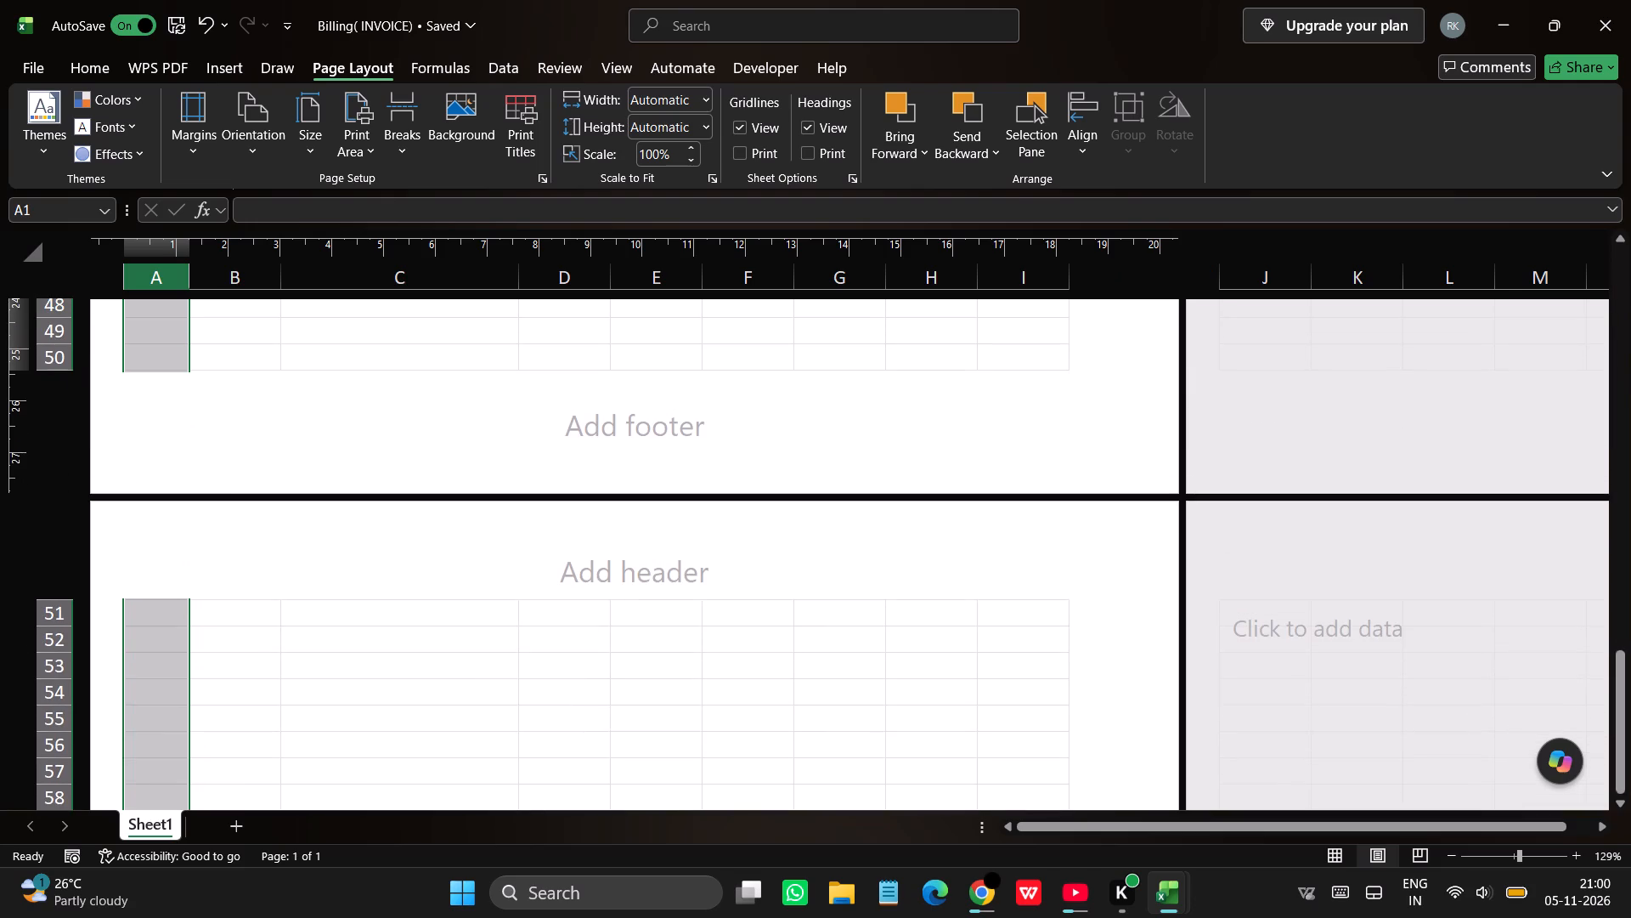
{"action": "scroll", "coordinate": [516, 278], "scroll_direction": "down", "scroll_amount": 2}
{"action": "scroll", "coordinate": [516, 278], "scroll_direction": "up", "scroll_amount": 5}
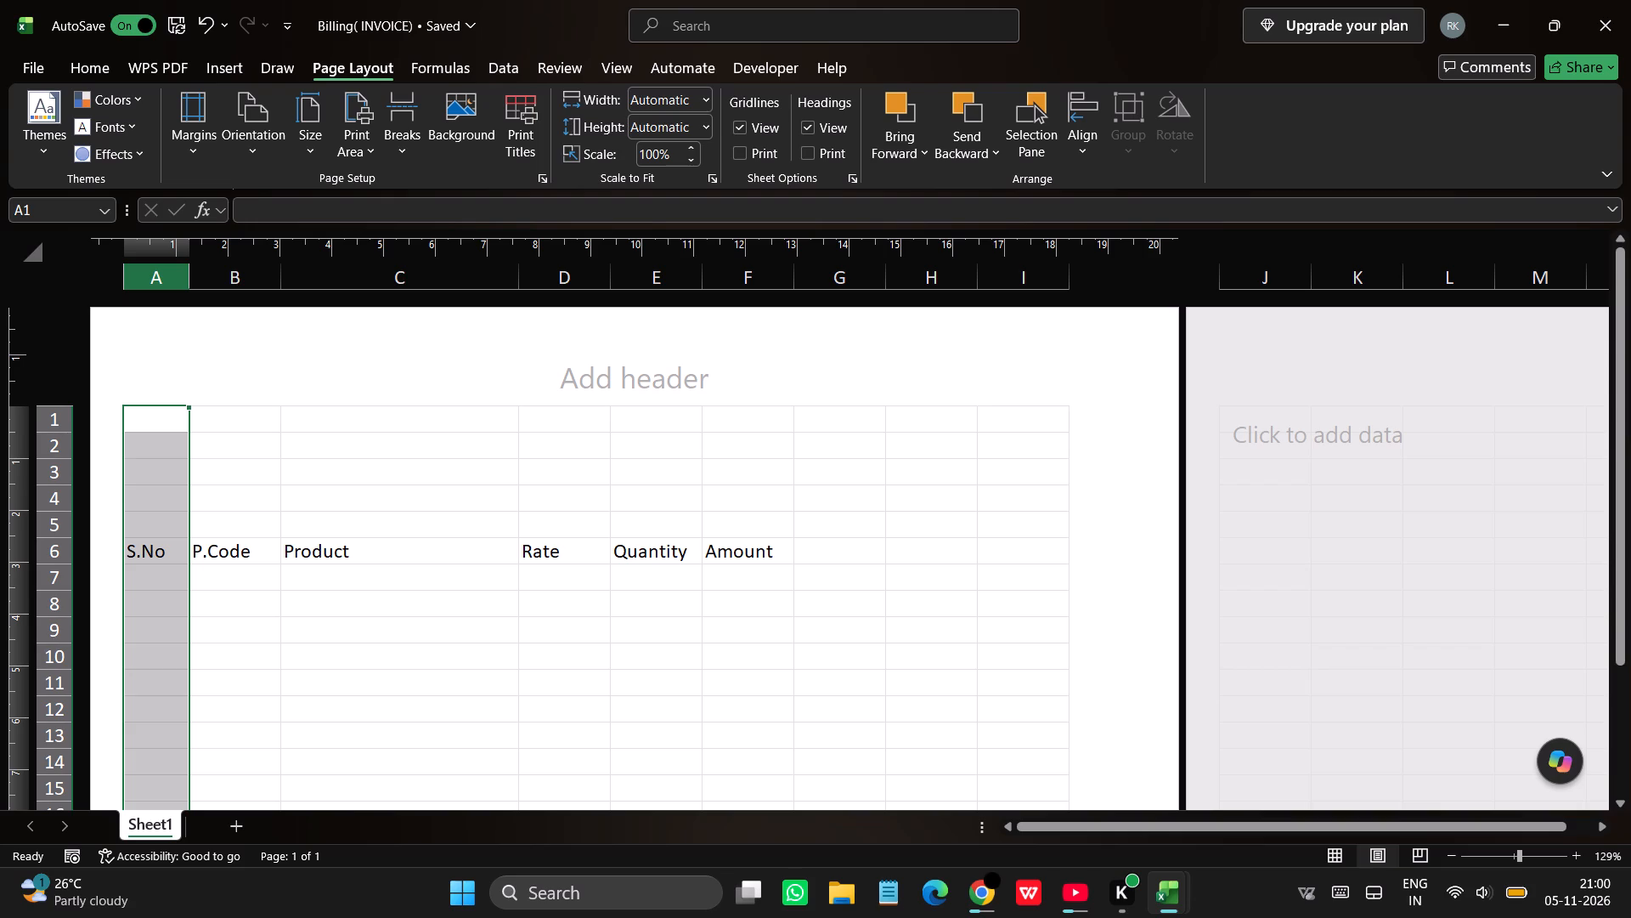
{"action": "left_click", "coordinate": [301, 671]}
{"action": "scroll", "coordinate": [301, 671], "scroll_direction": "down", "scroll_amount": 3}
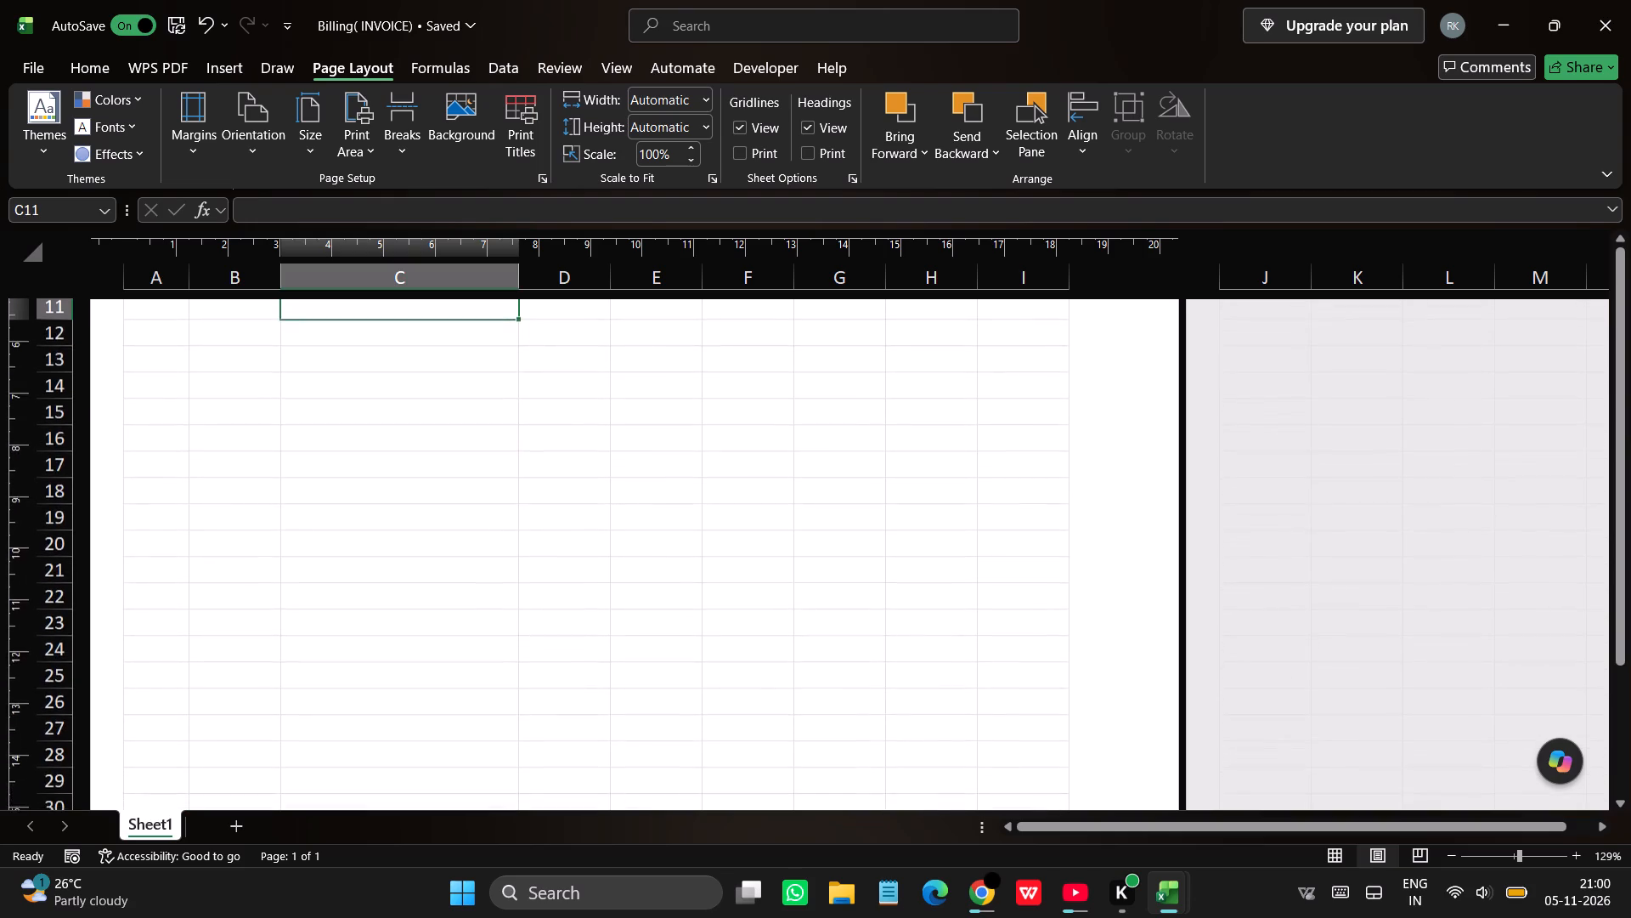
{"action": "scroll", "coordinate": [301, 671], "scroll_direction": "down", "scroll_amount": 13}
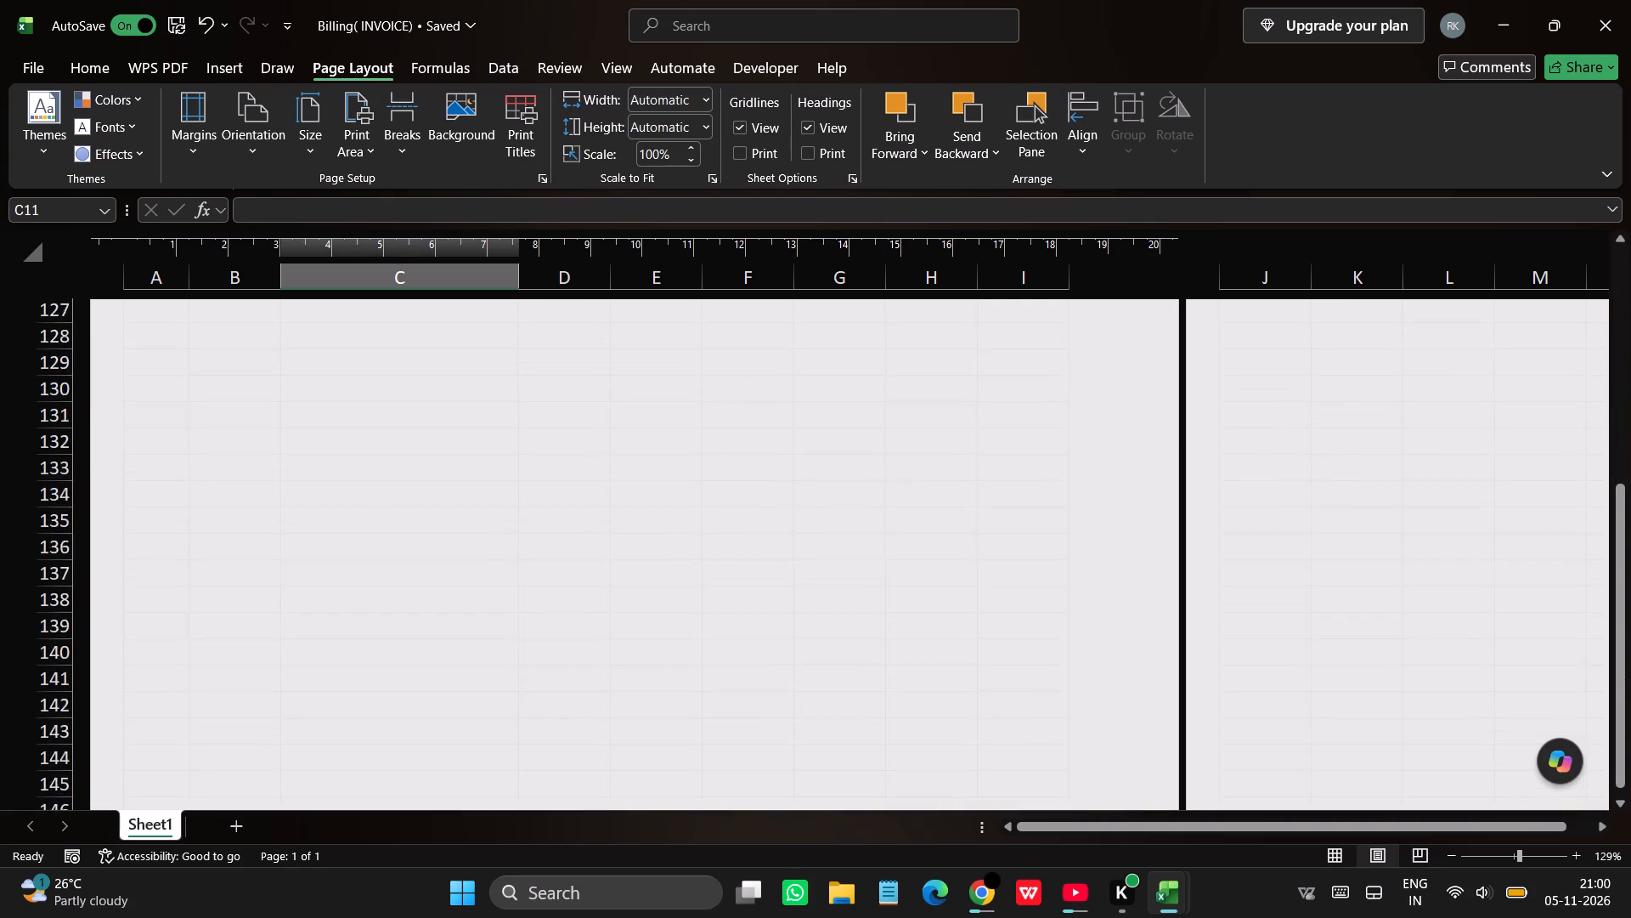
{"action": "scroll", "coordinate": [301, 671], "scroll_direction": "up", "scroll_amount": 10}
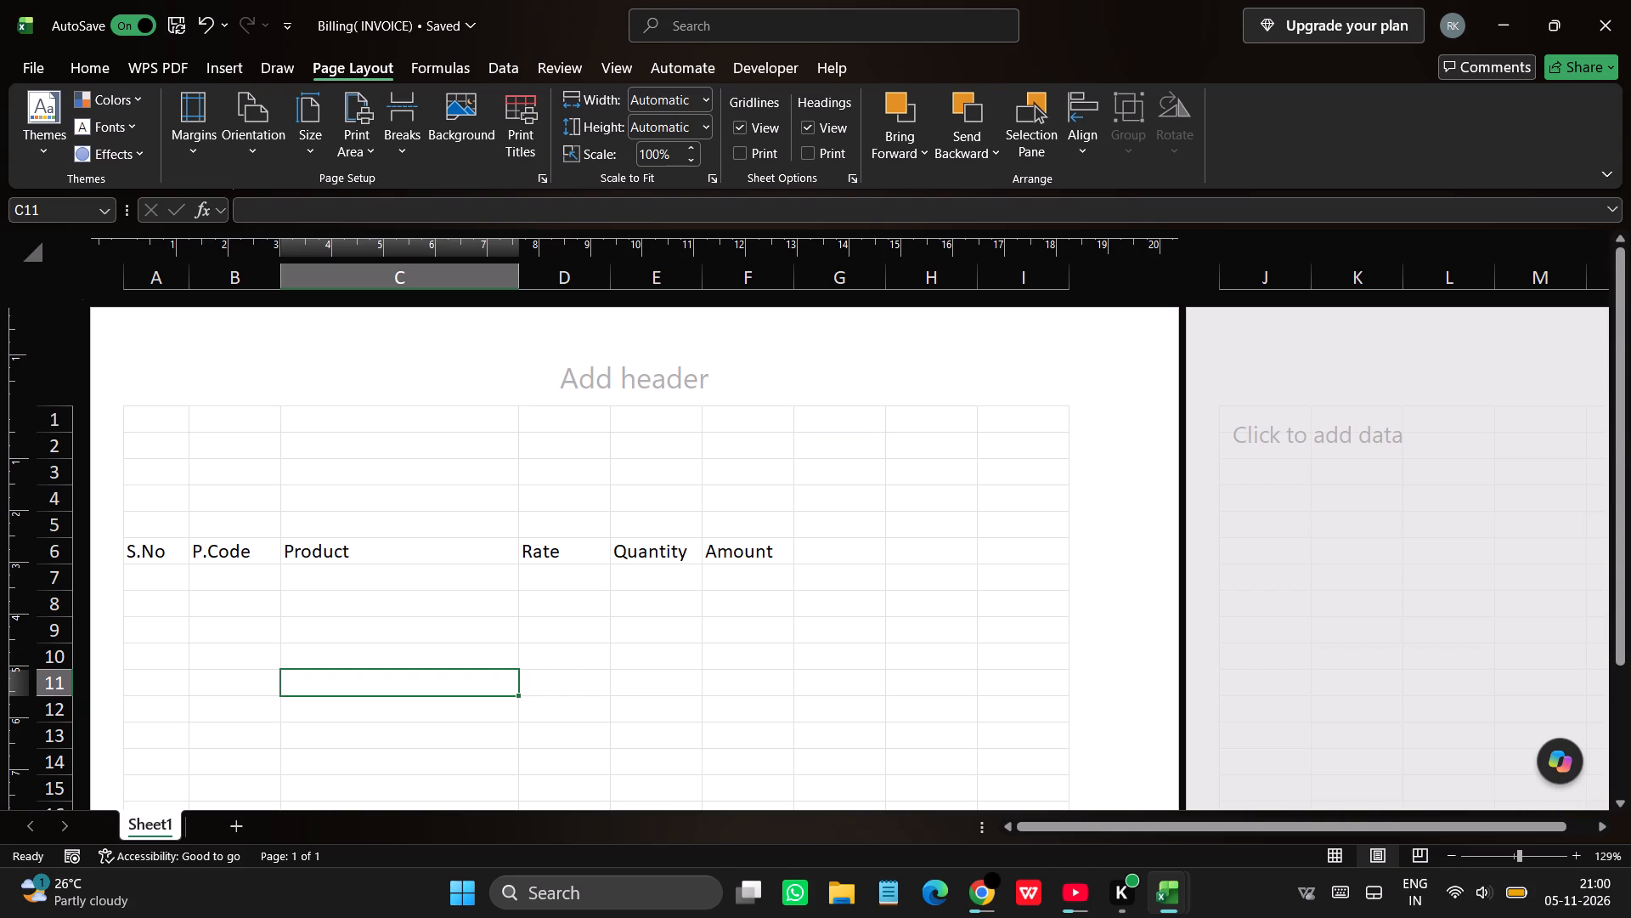
Centre the headings in cells A6 to F6 horizontally.
{"action": "left_click_drag", "start_coordinate": [143, 558], "coordinate": [706, 543]}
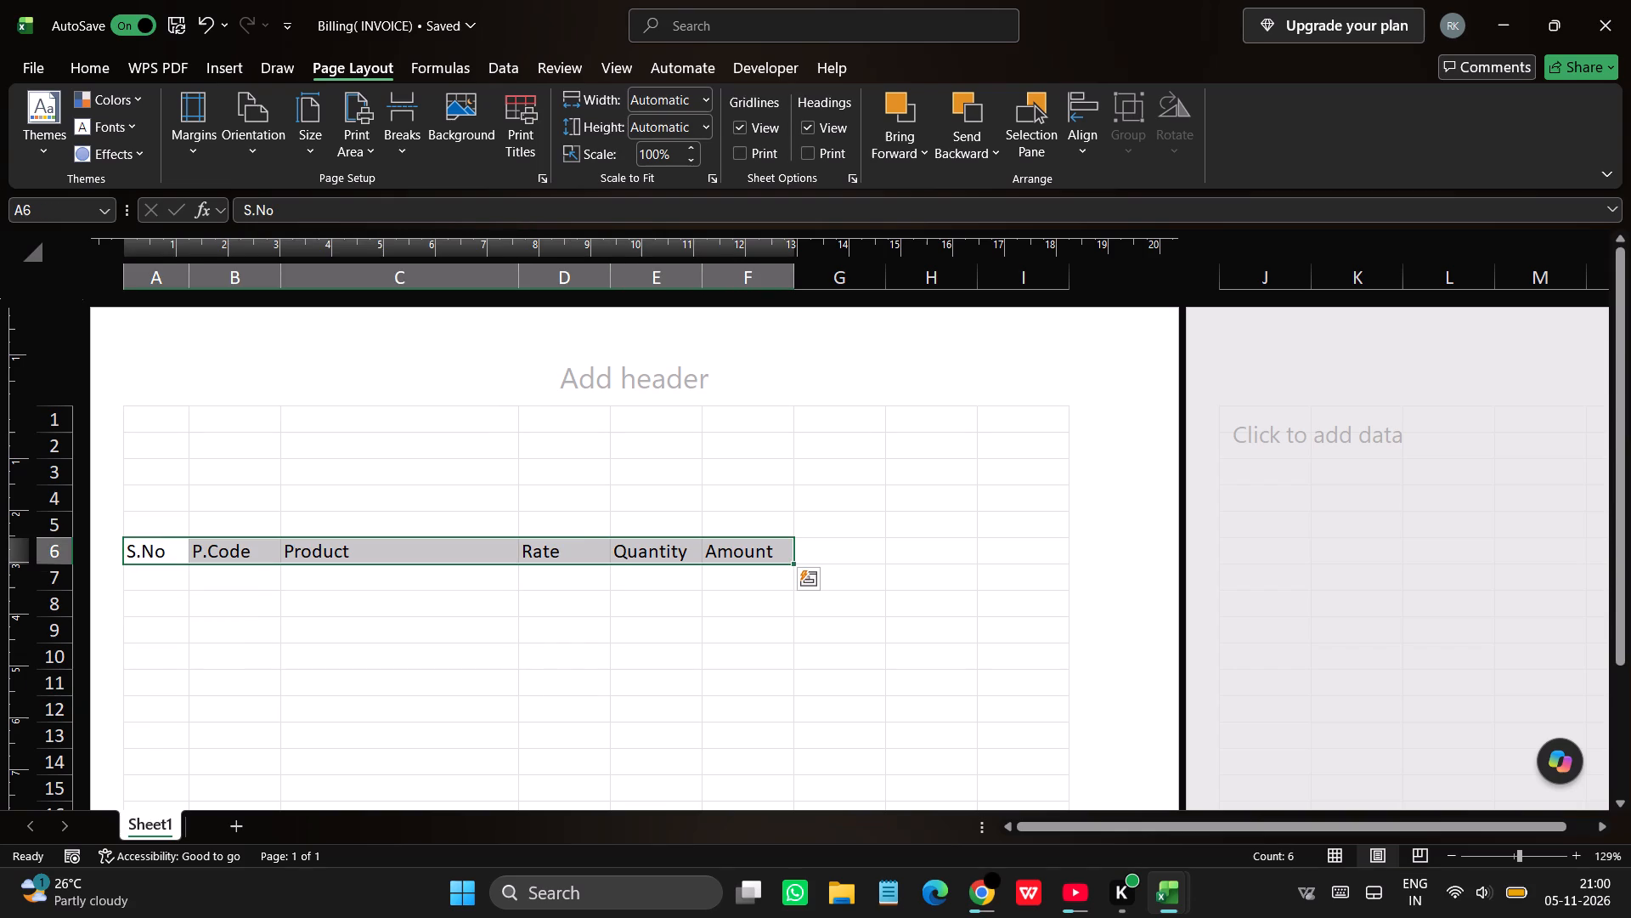
{"action": "left_click", "coordinate": [99, 63]}
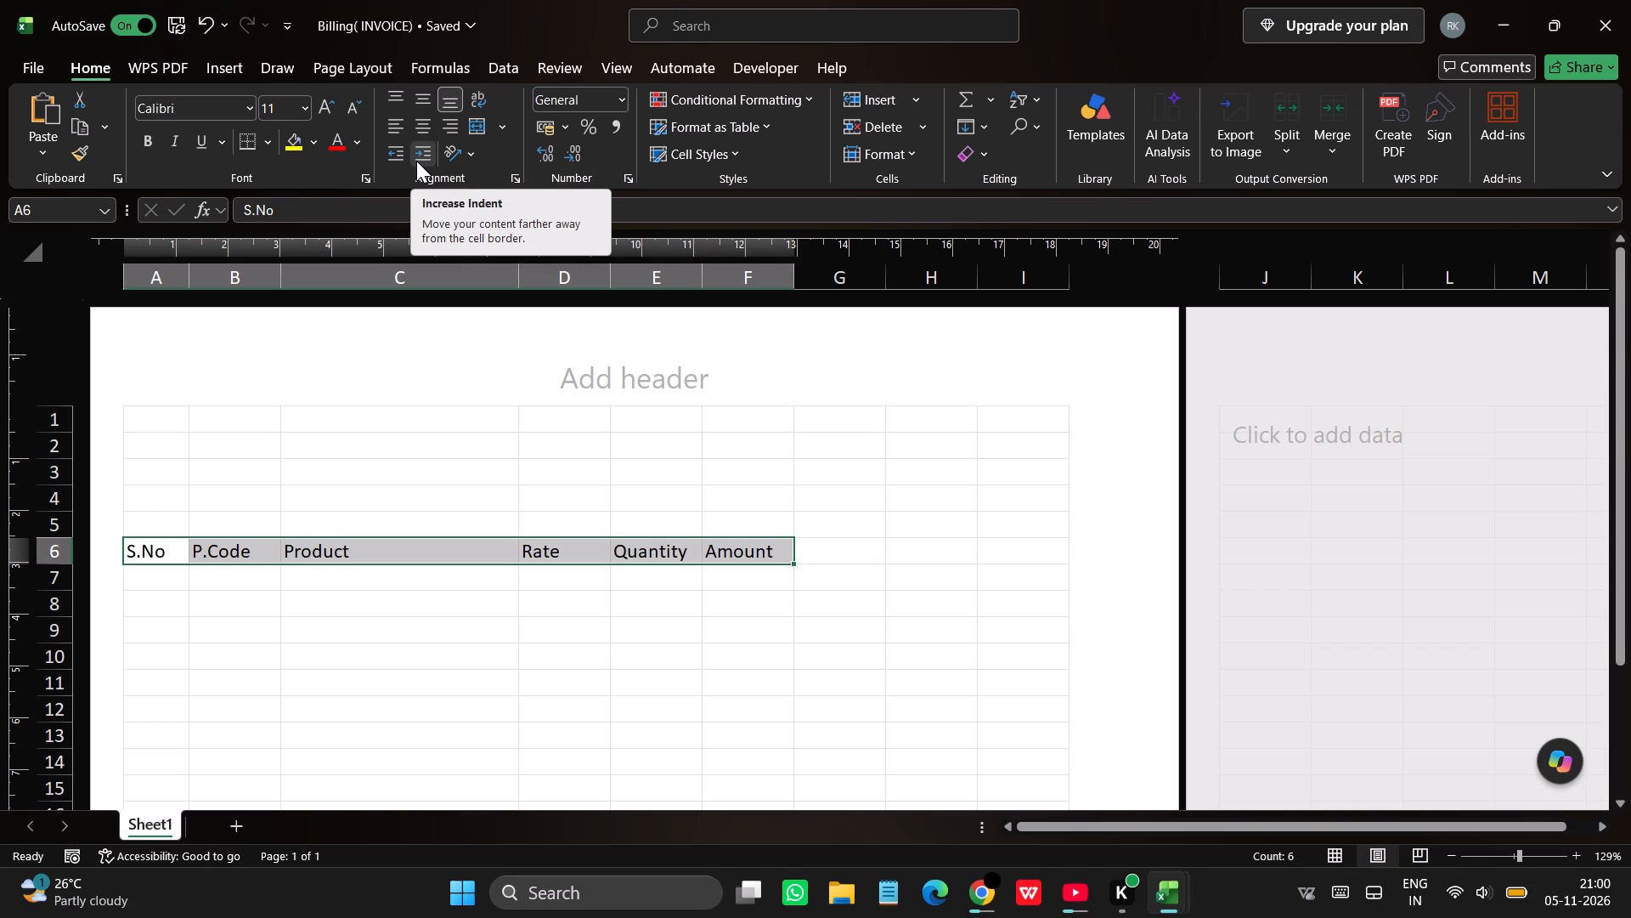
{"action": "left_click", "coordinate": [420, 132]}
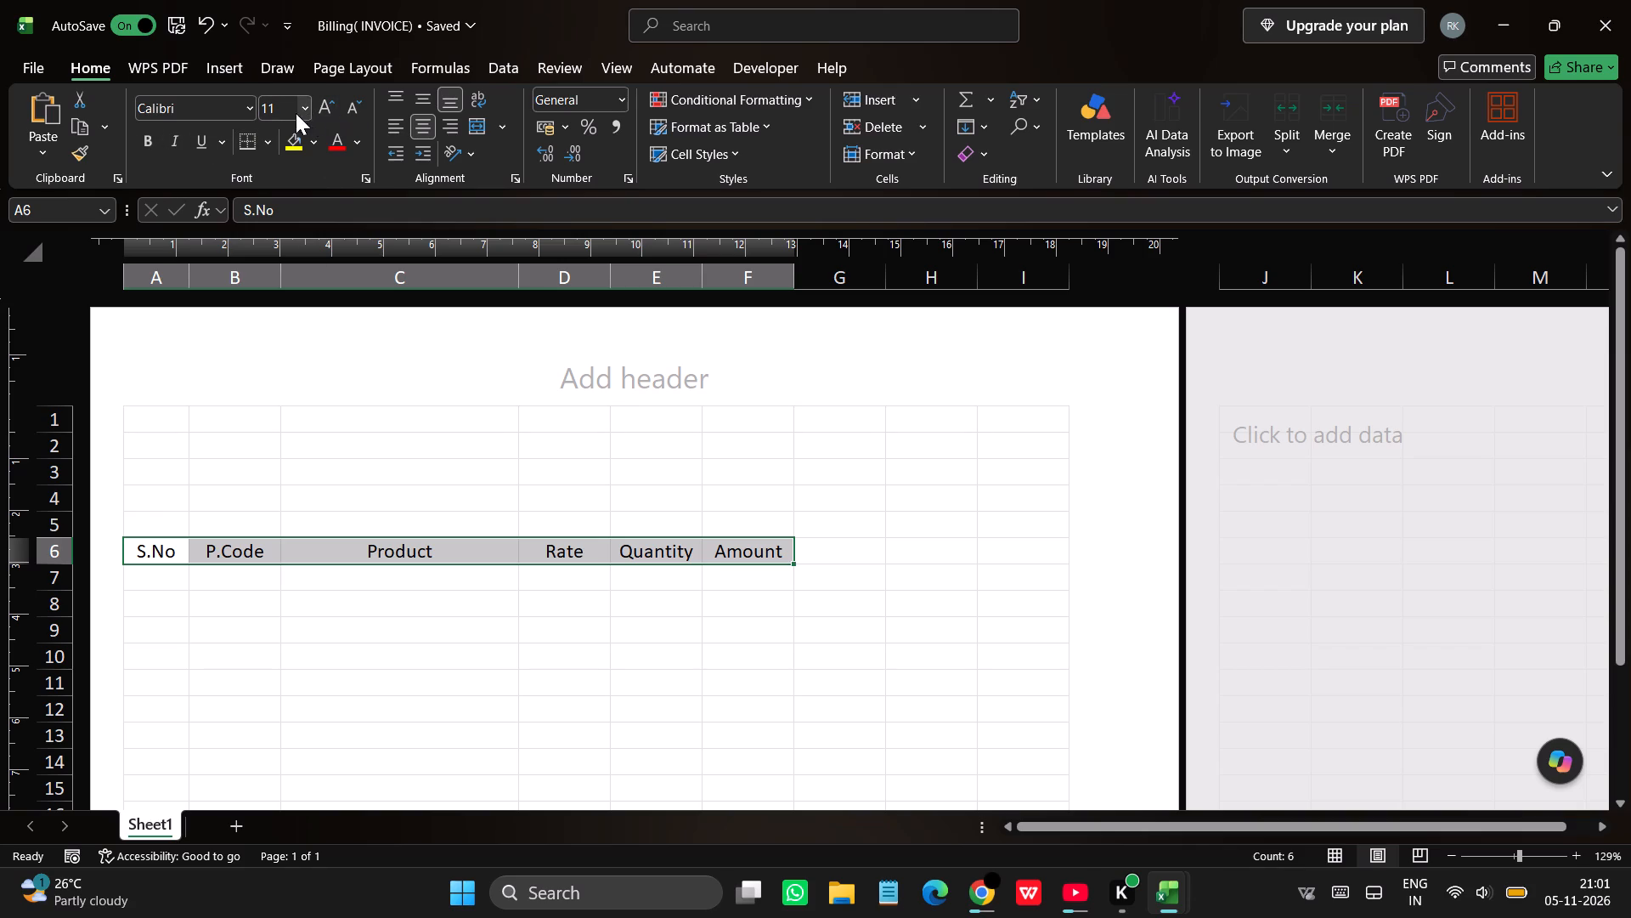
Set the font of the row 6 headings in cells A6 to F6 to Aptos.
{"action": "left_click", "coordinate": [246, 106]}
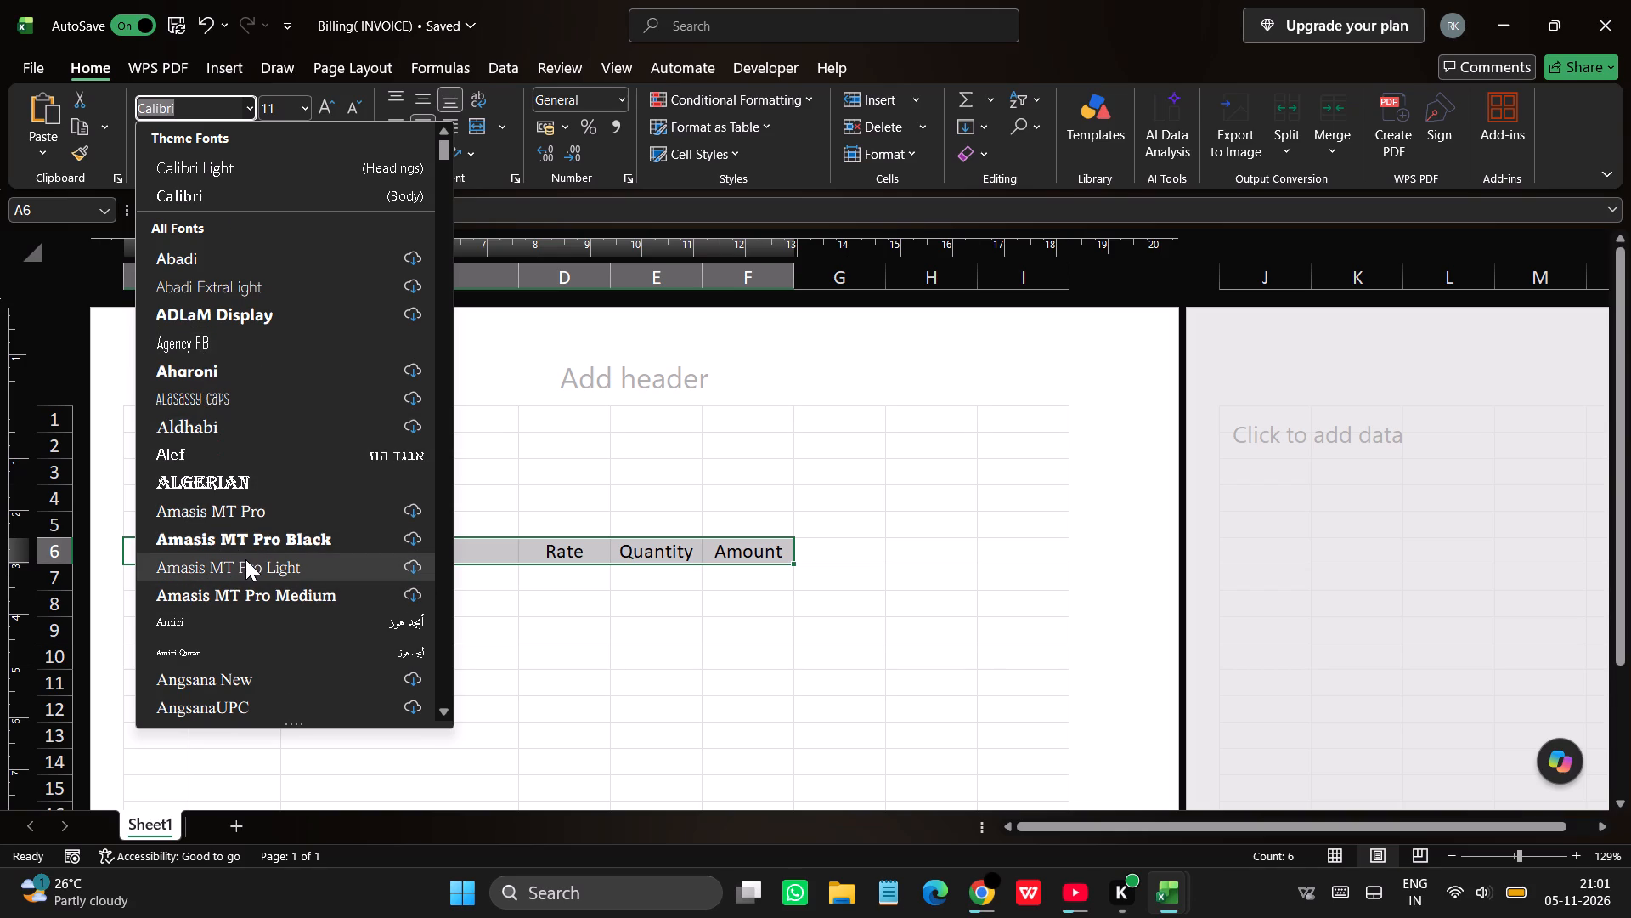
{"action": "scroll", "coordinate": [245, 559], "scroll_direction": "down", "scroll_amount": 1}
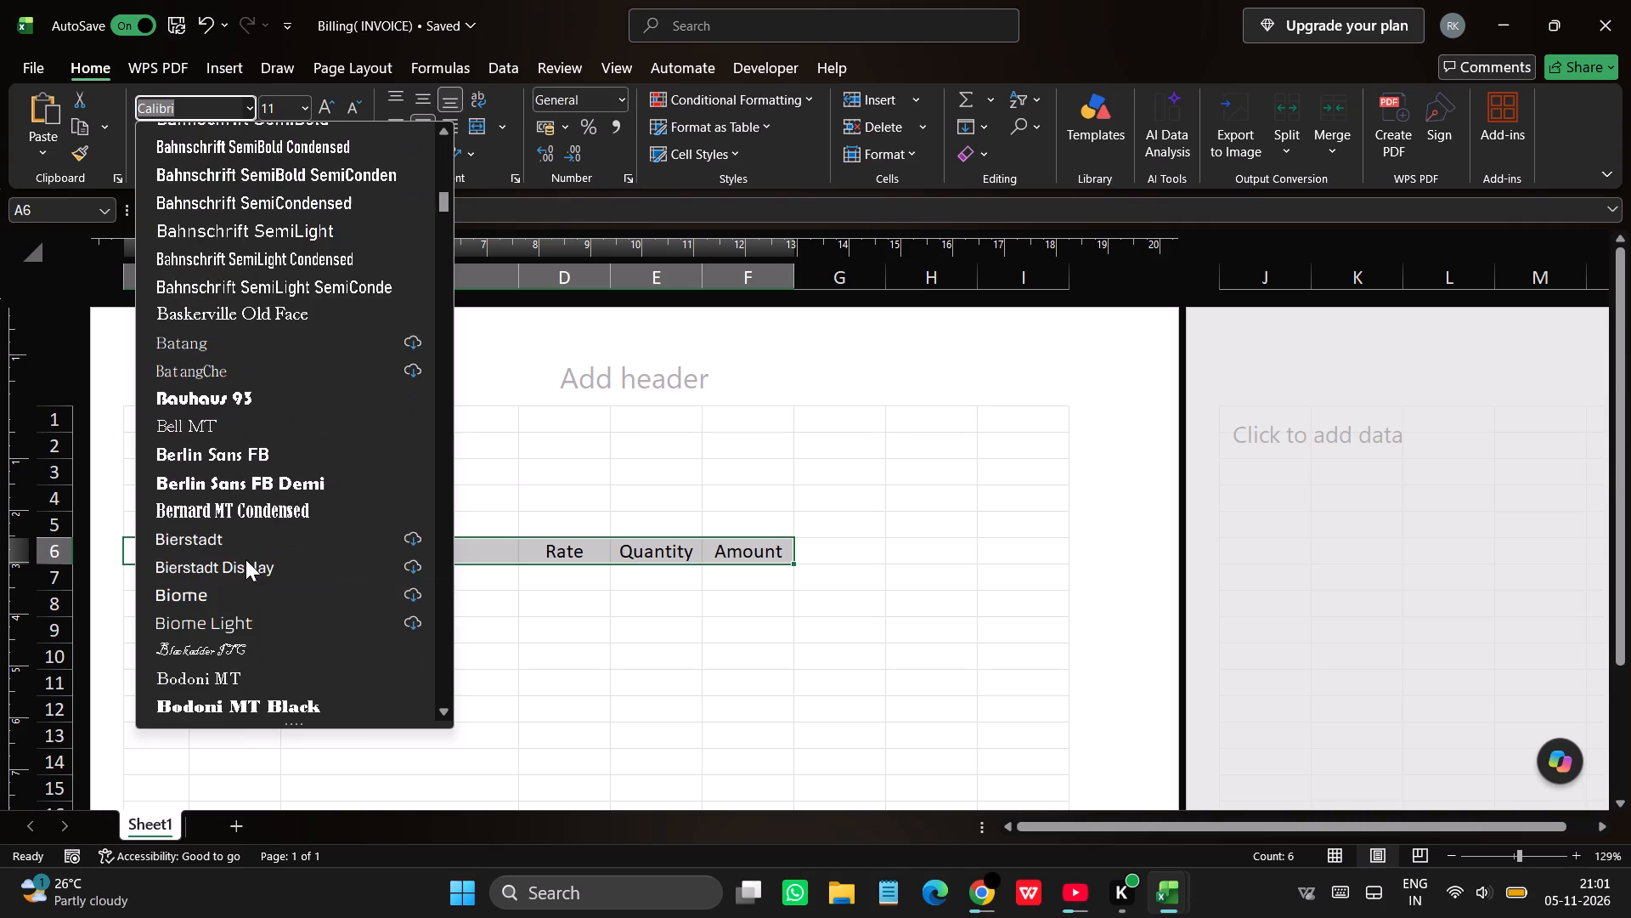
{"action": "scroll", "coordinate": [245, 559], "scroll_direction": "down", "scroll_amount": 3}
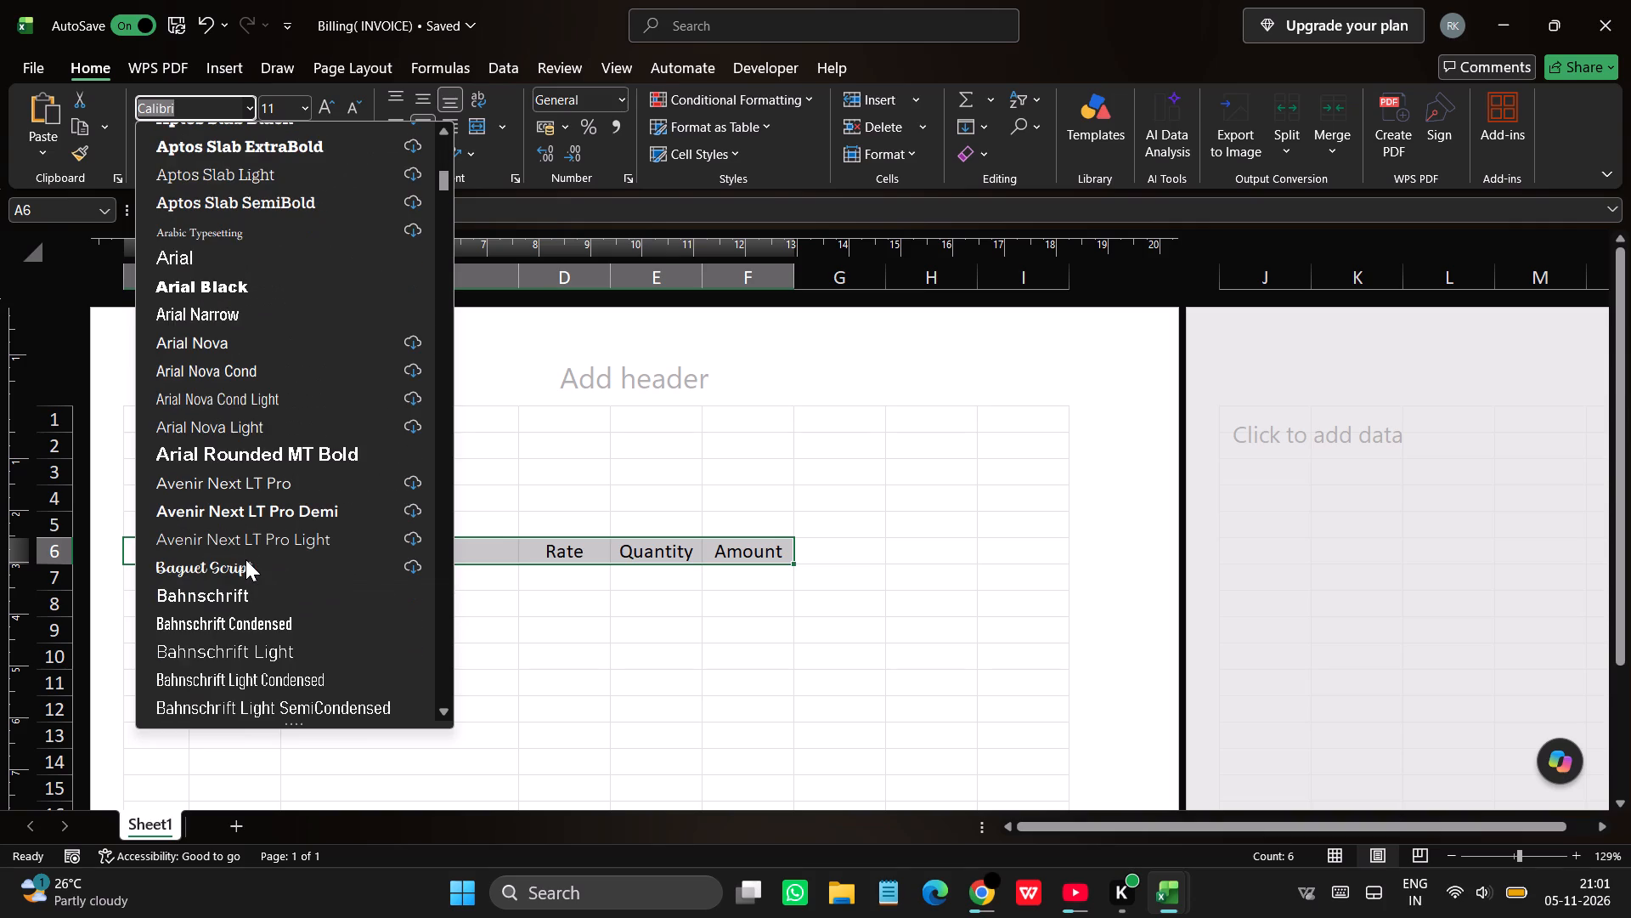
{"action": "scroll", "coordinate": [245, 559], "scroll_direction": "down", "scroll_amount": 2}
{"action": "scroll", "coordinate": [210, 299], "scroll_direction": "up", "scroll_amount": 3}
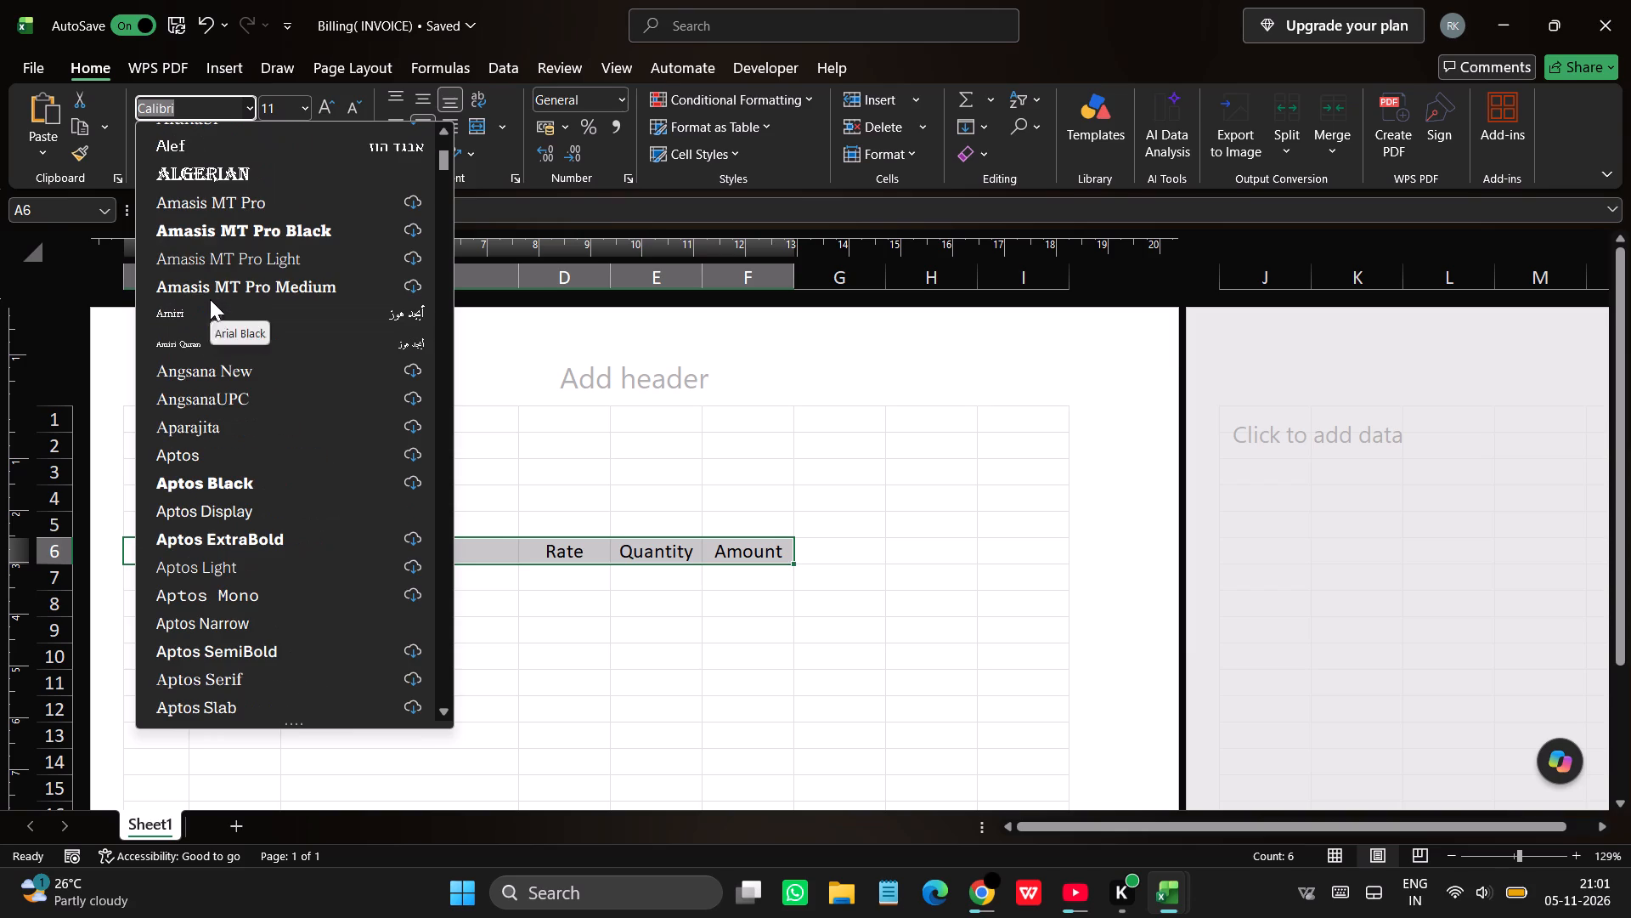
{"action": "scroll", "coordinate": [210, 299], "scroll_direction": "up", "scroll_amount": 1}
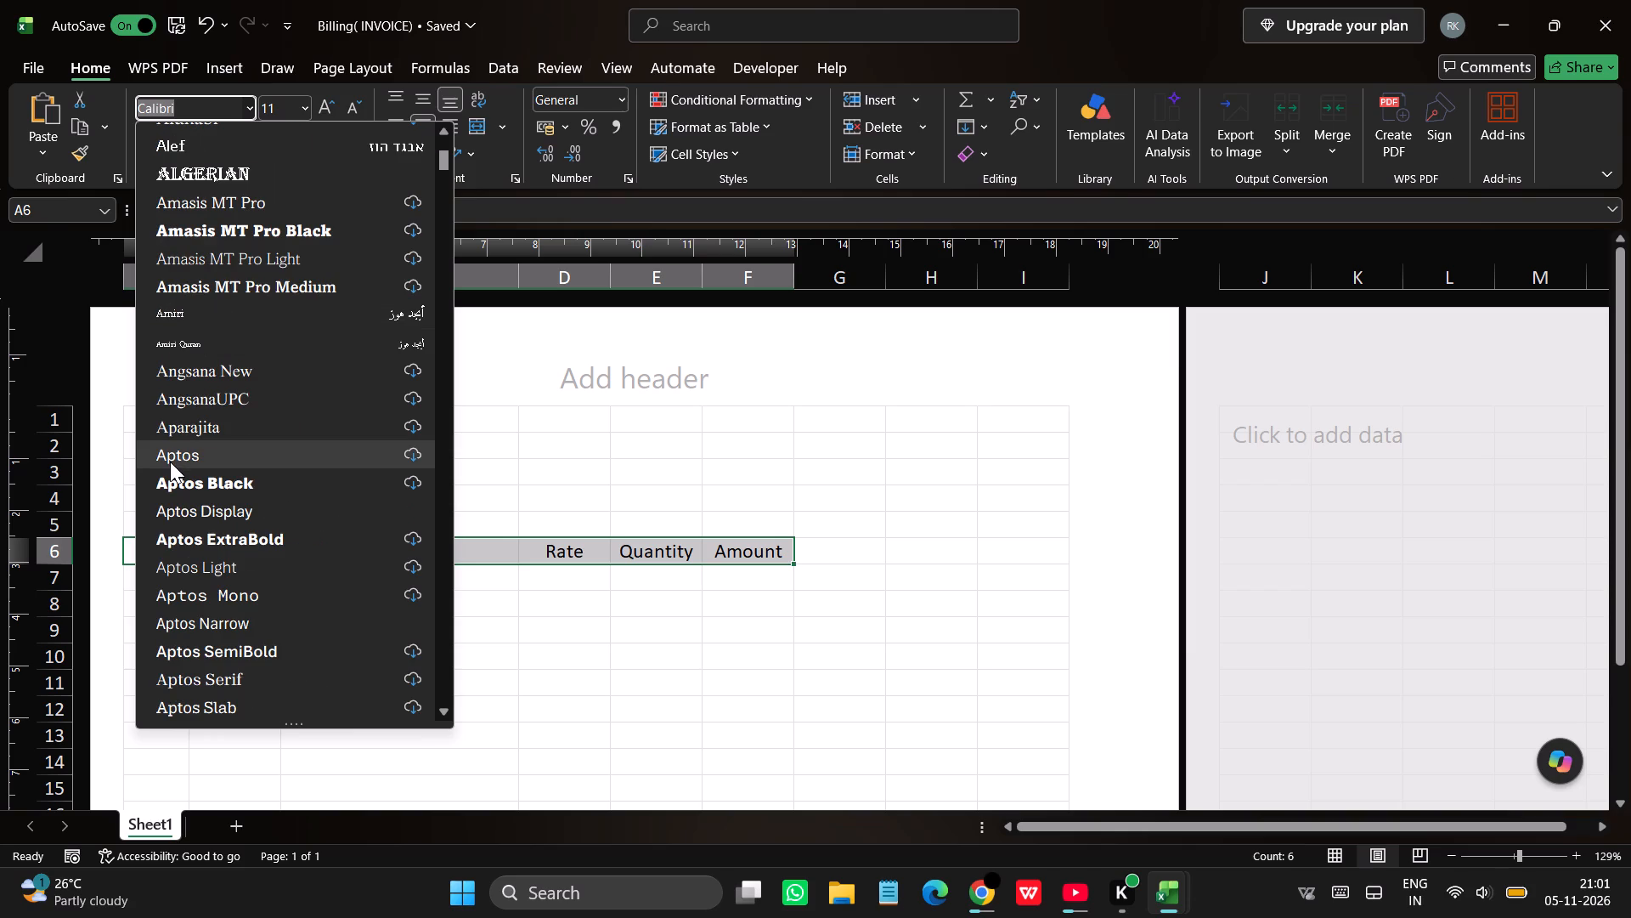
{"action": "left_click", "coordinate": [170, 462]}
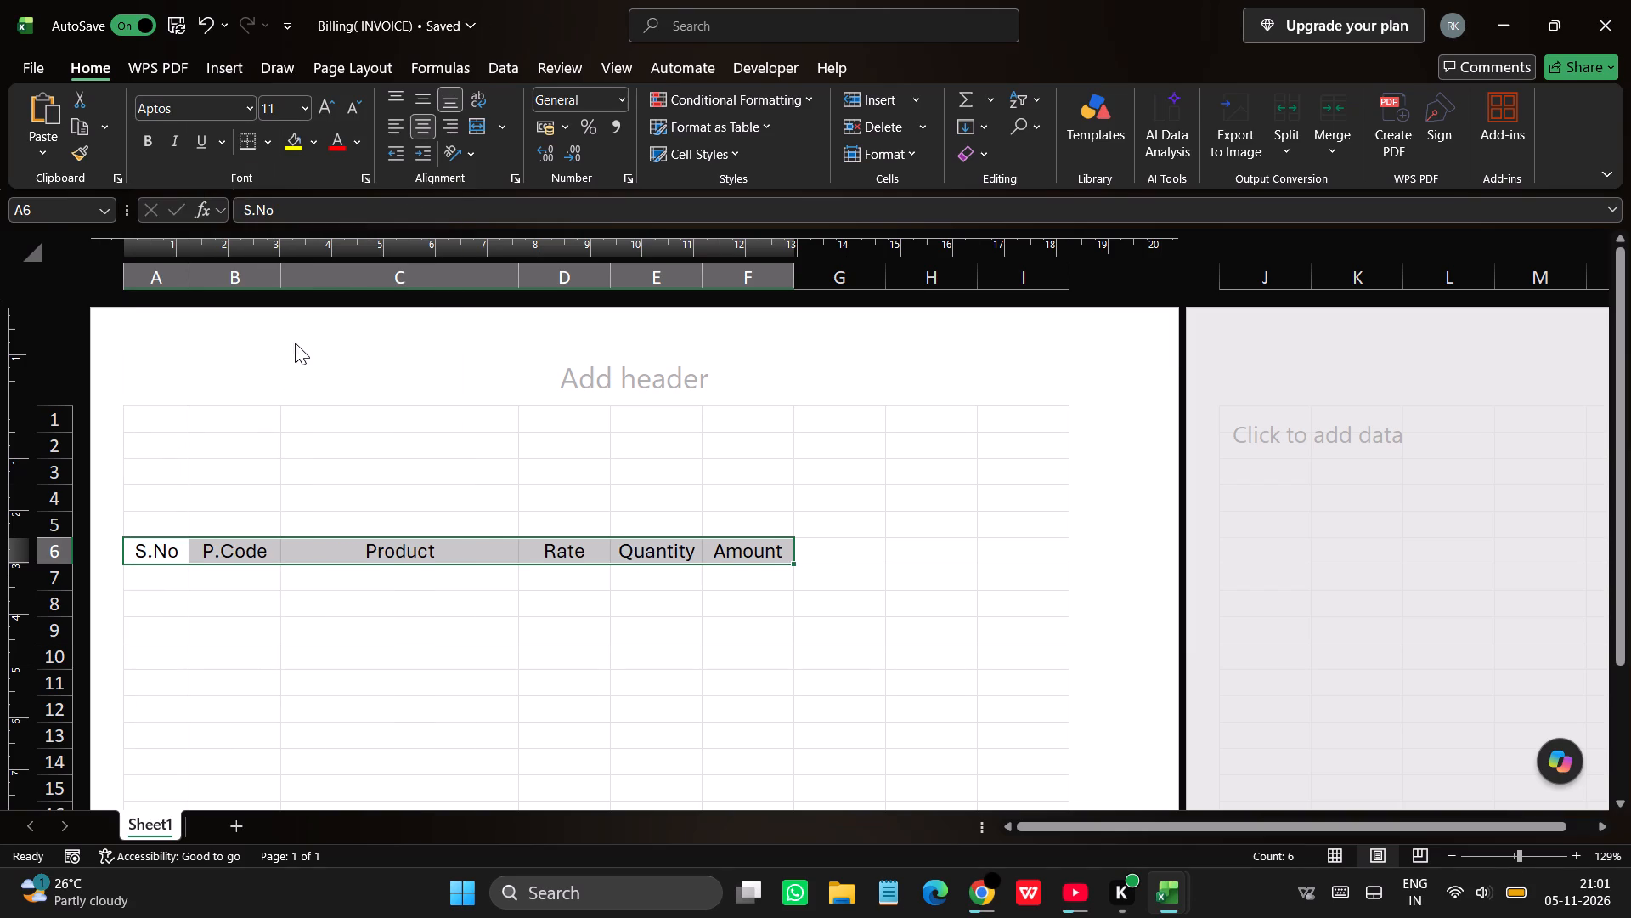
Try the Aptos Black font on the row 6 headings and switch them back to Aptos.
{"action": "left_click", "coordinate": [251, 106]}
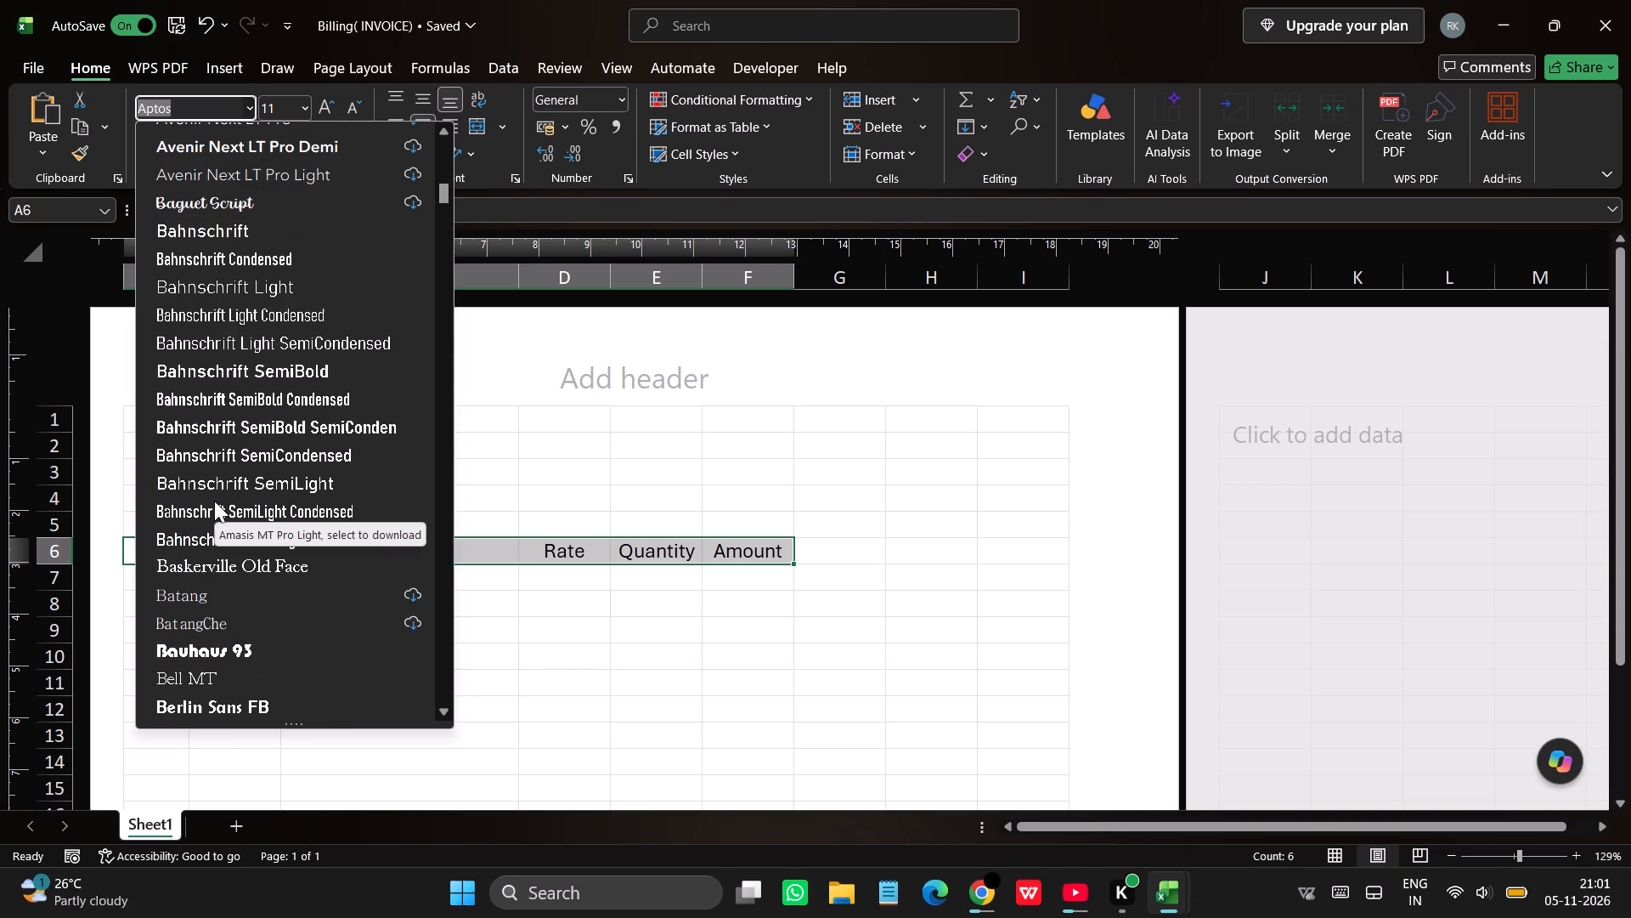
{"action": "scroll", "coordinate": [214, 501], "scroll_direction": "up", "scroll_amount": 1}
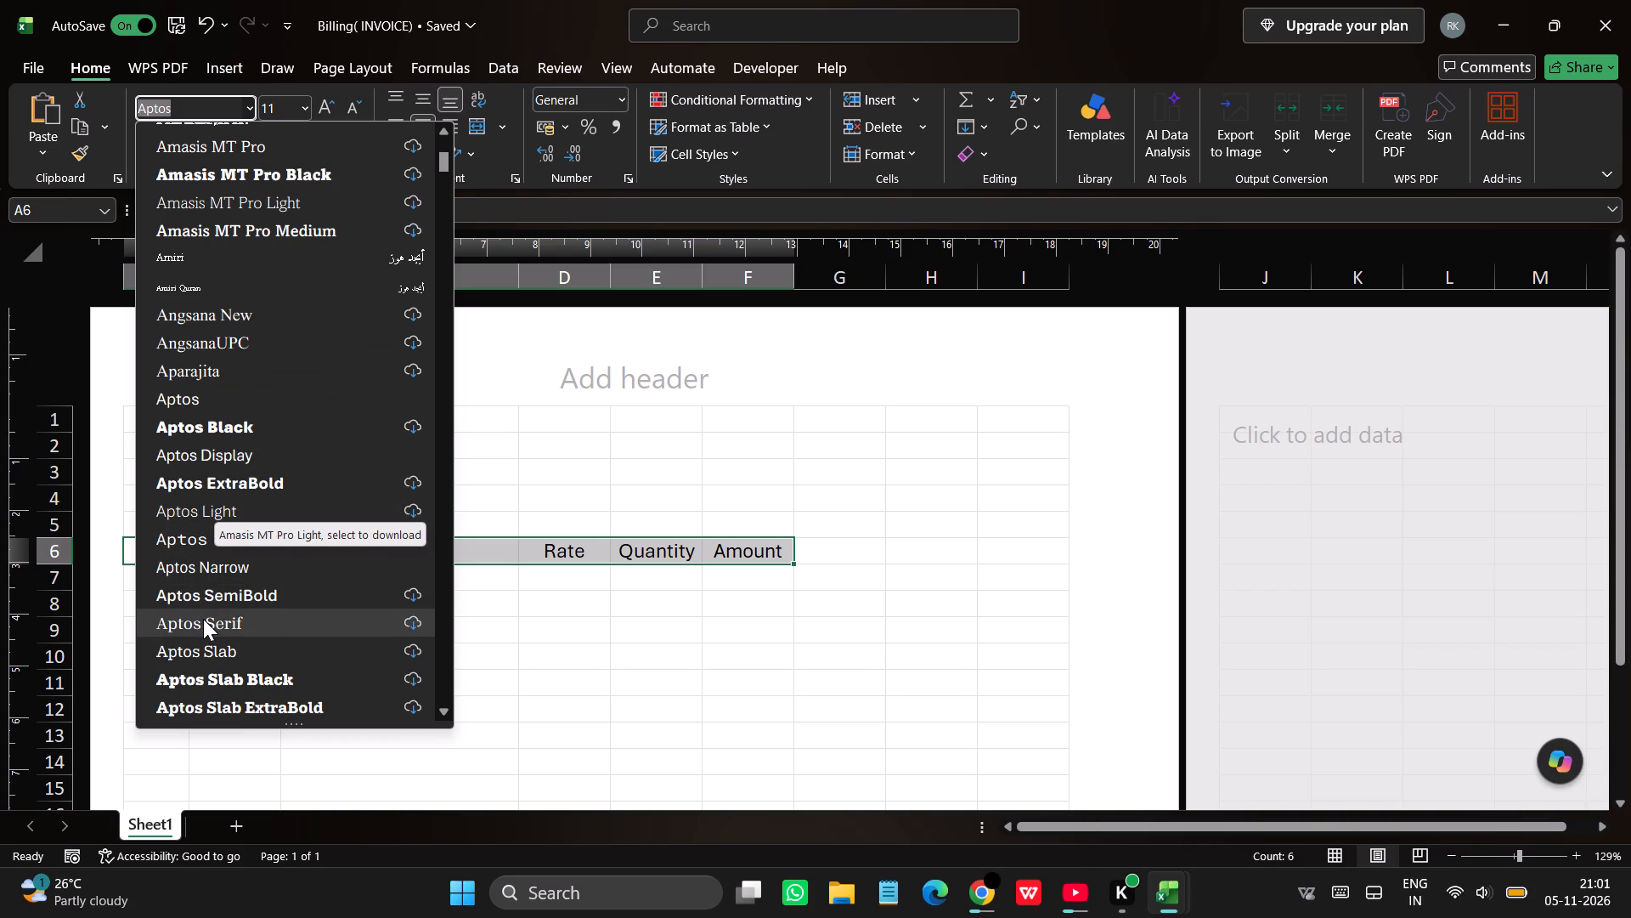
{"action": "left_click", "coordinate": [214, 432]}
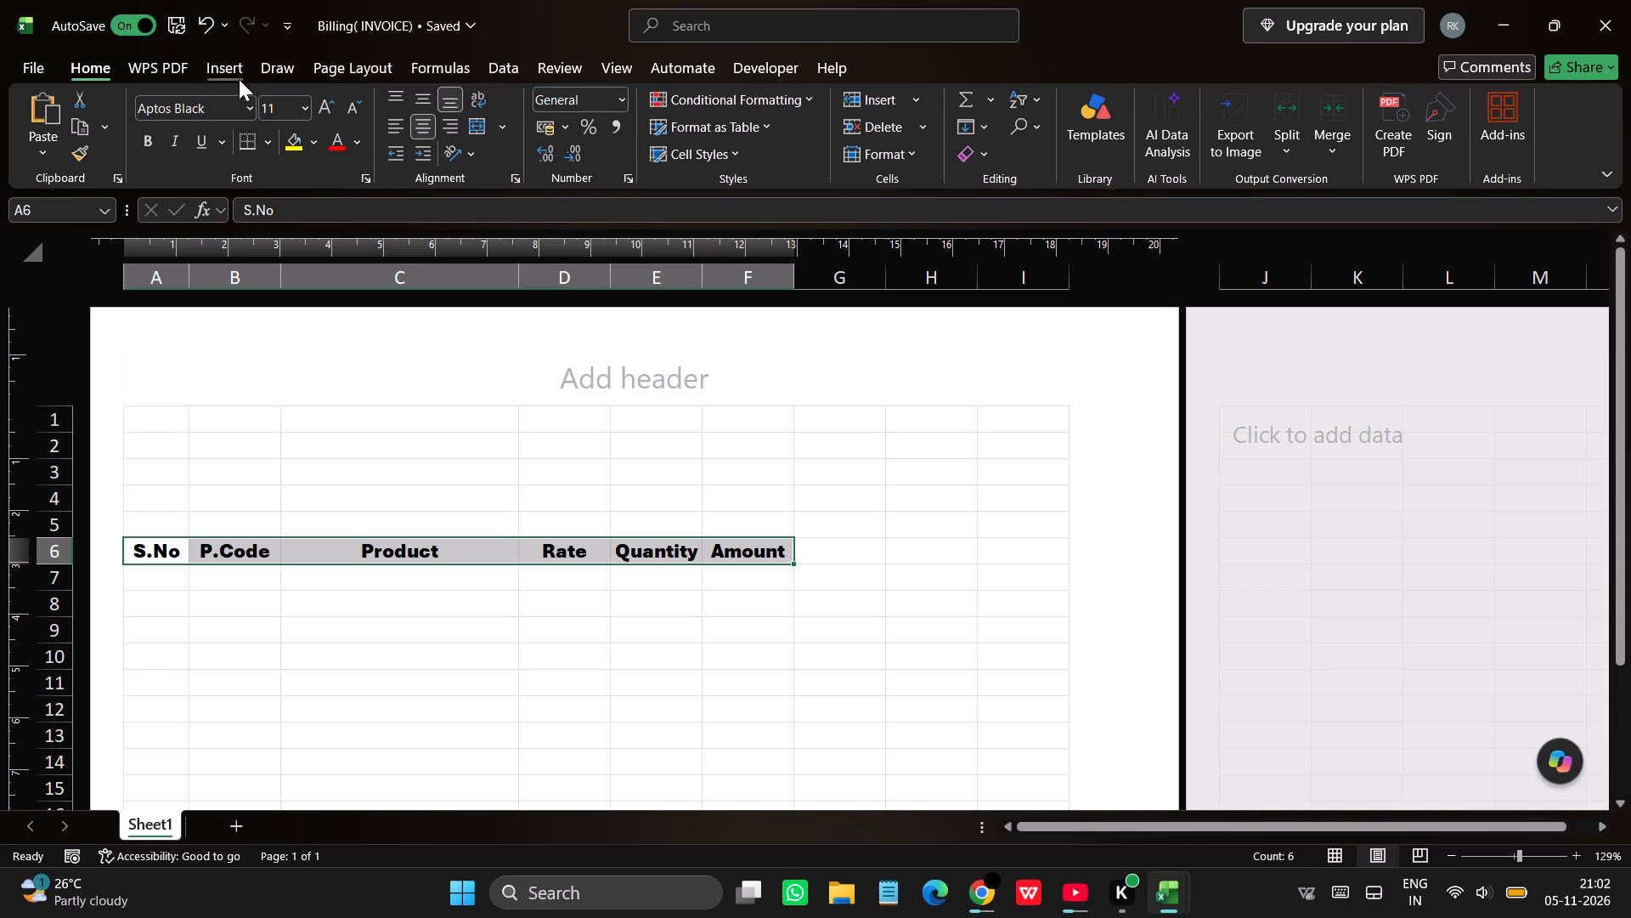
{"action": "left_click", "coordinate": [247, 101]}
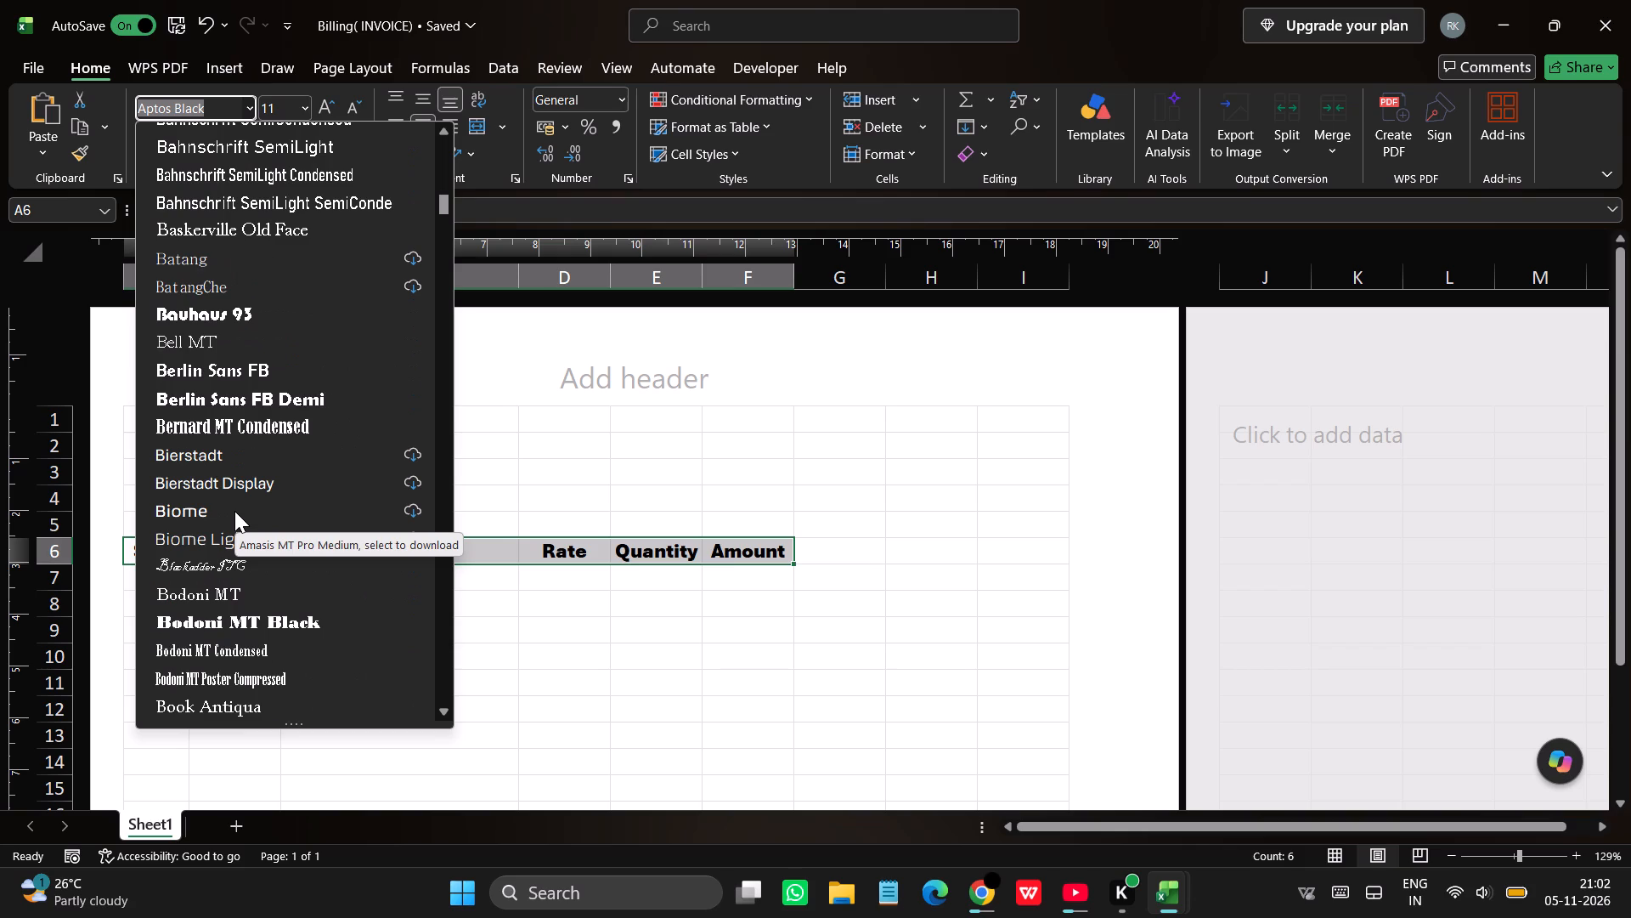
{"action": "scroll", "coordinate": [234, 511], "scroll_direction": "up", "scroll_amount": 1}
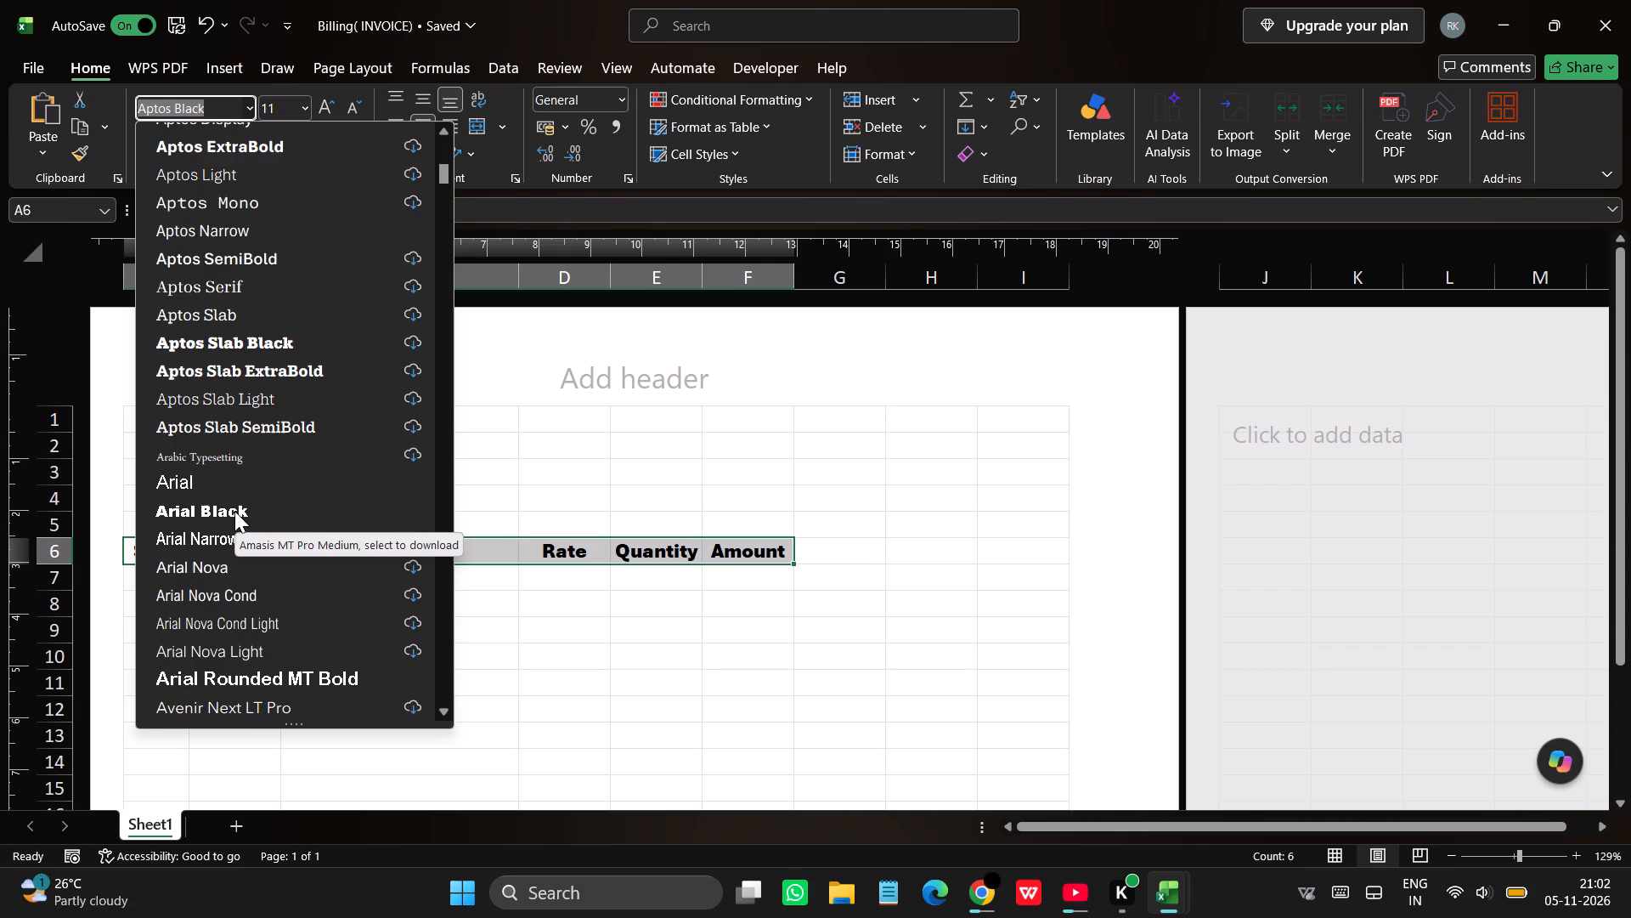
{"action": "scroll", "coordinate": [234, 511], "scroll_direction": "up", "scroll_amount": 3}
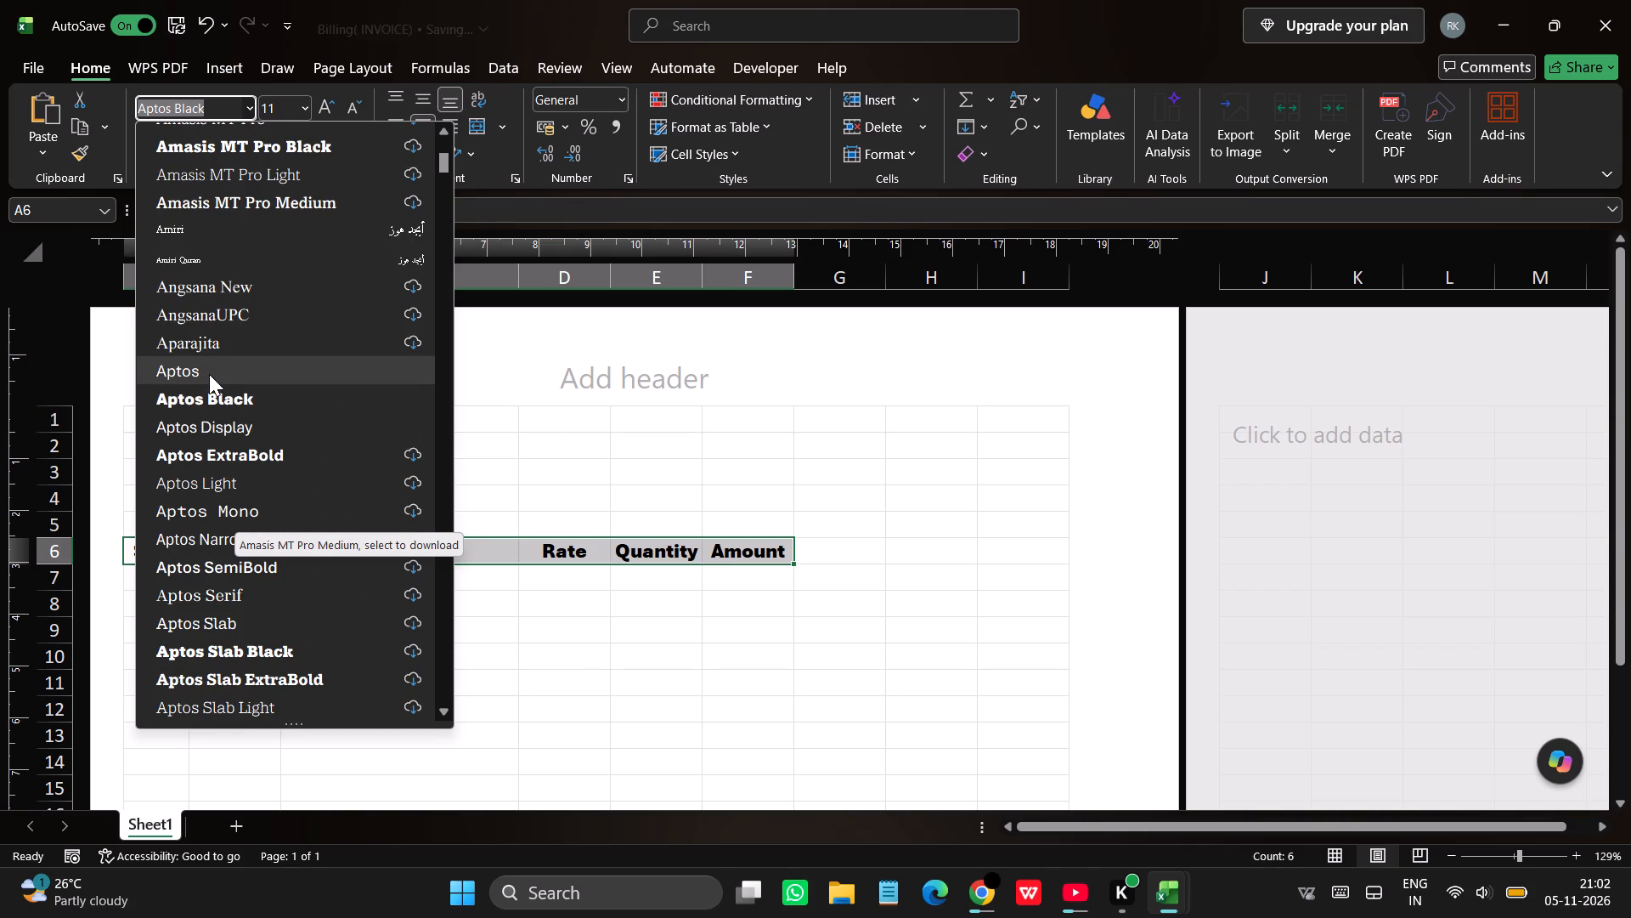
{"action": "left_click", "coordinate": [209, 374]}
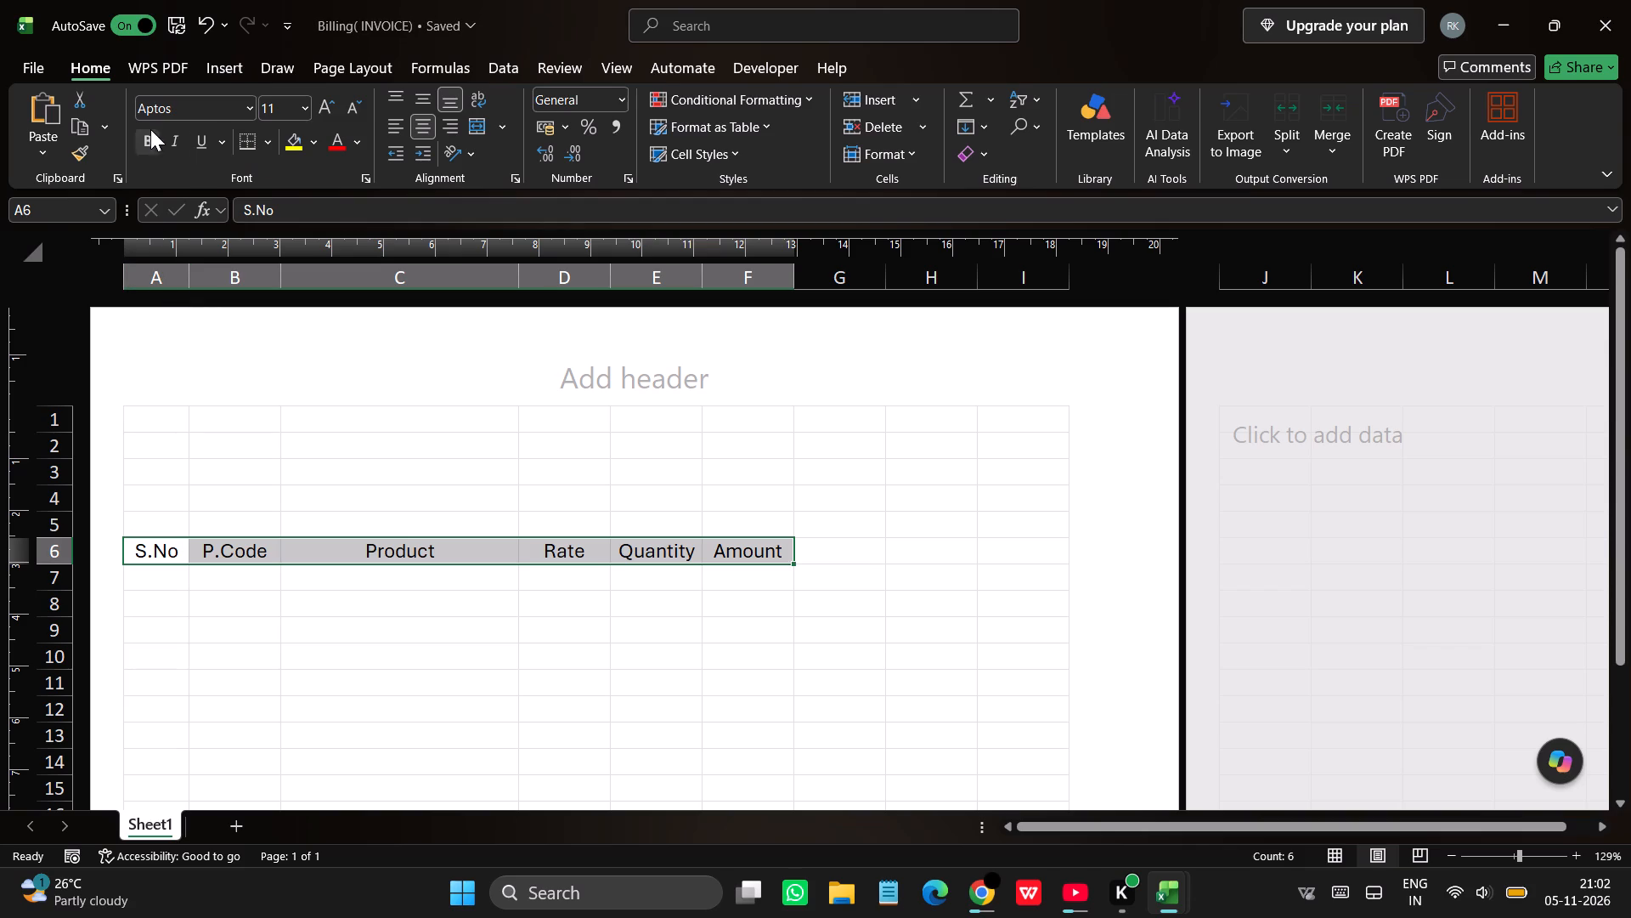
Make the headings in cells A6 to F6 bold and increase their font size to 12.
{"action": "left_click", "coordinate": [147, 127]}
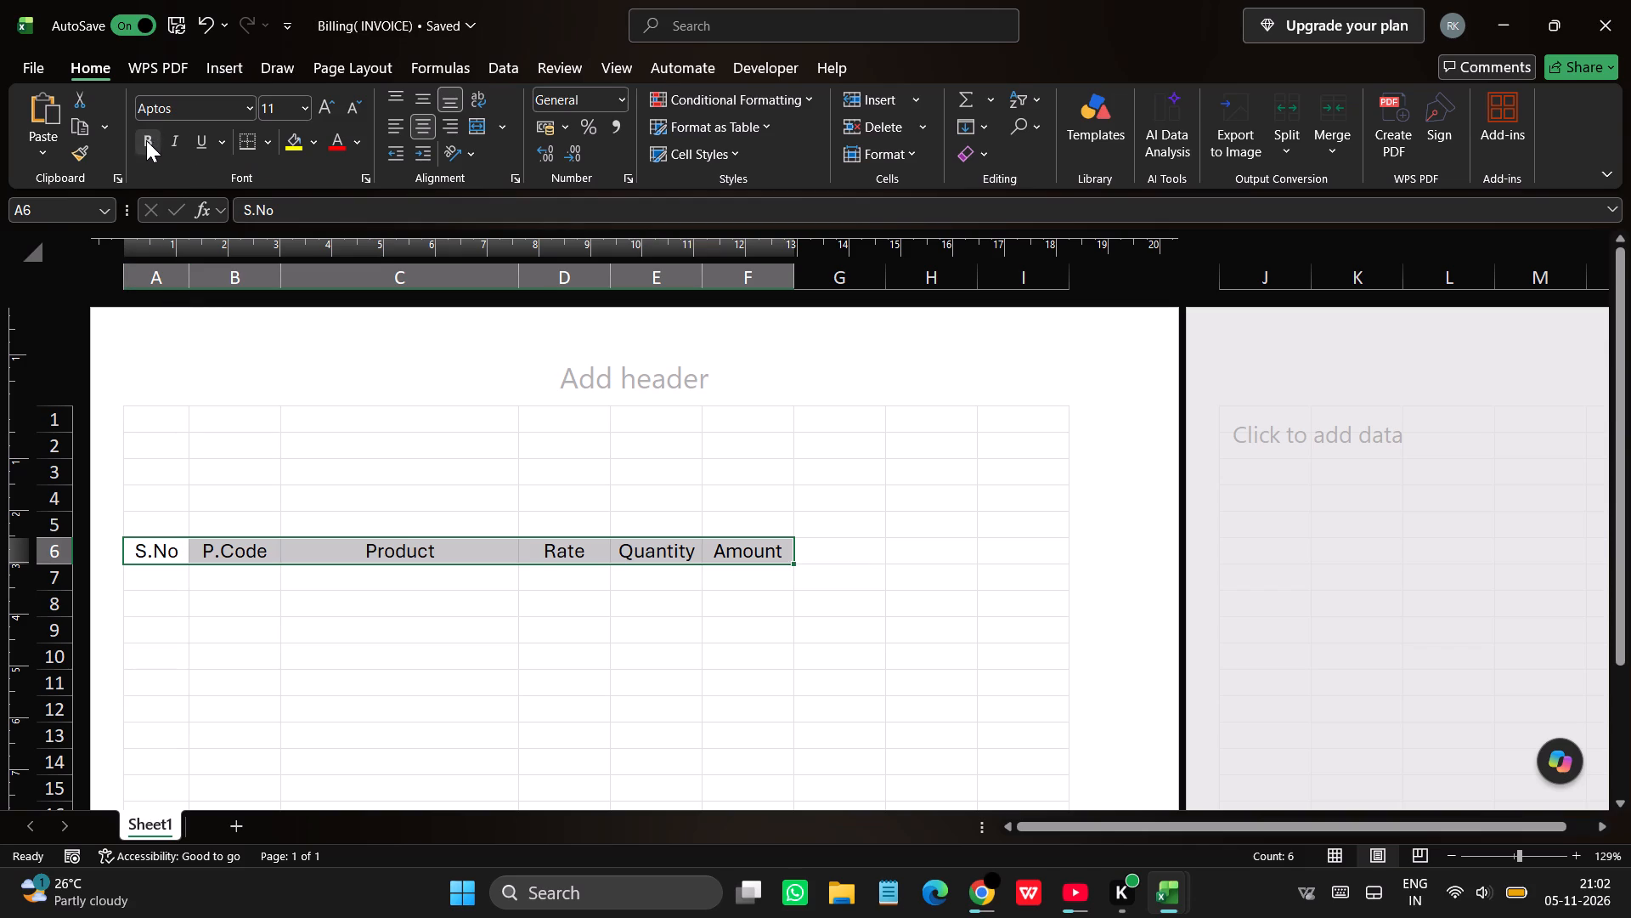
{"action": "left_click", "coordinate": [146, 141]}
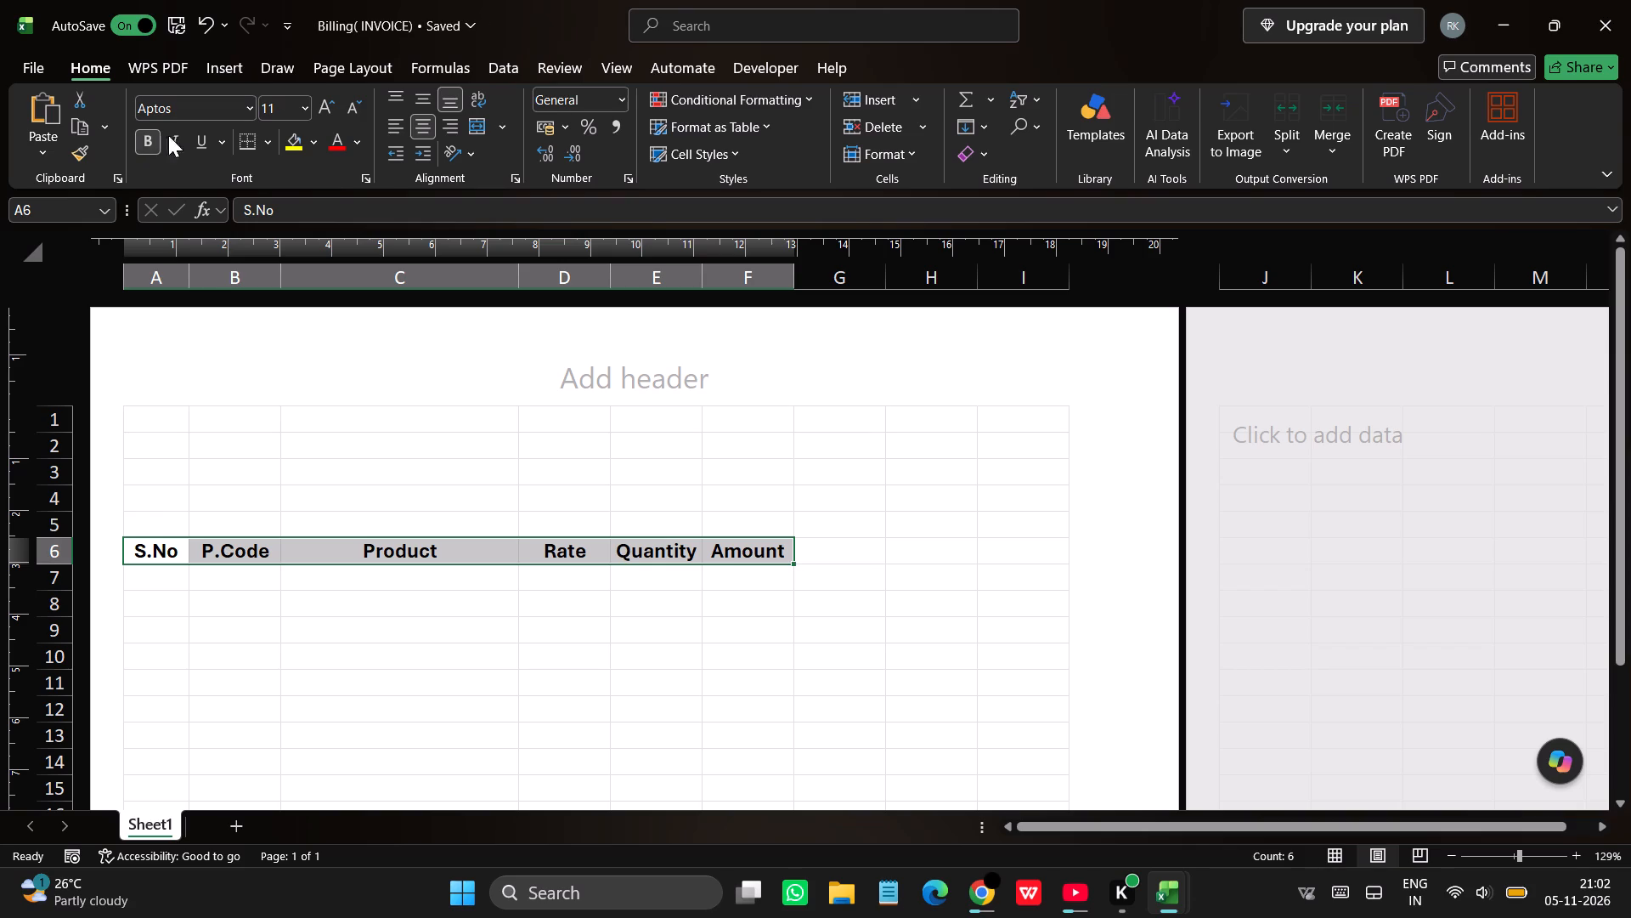
{"action": "left_click", "coordinate": [326, 100]}
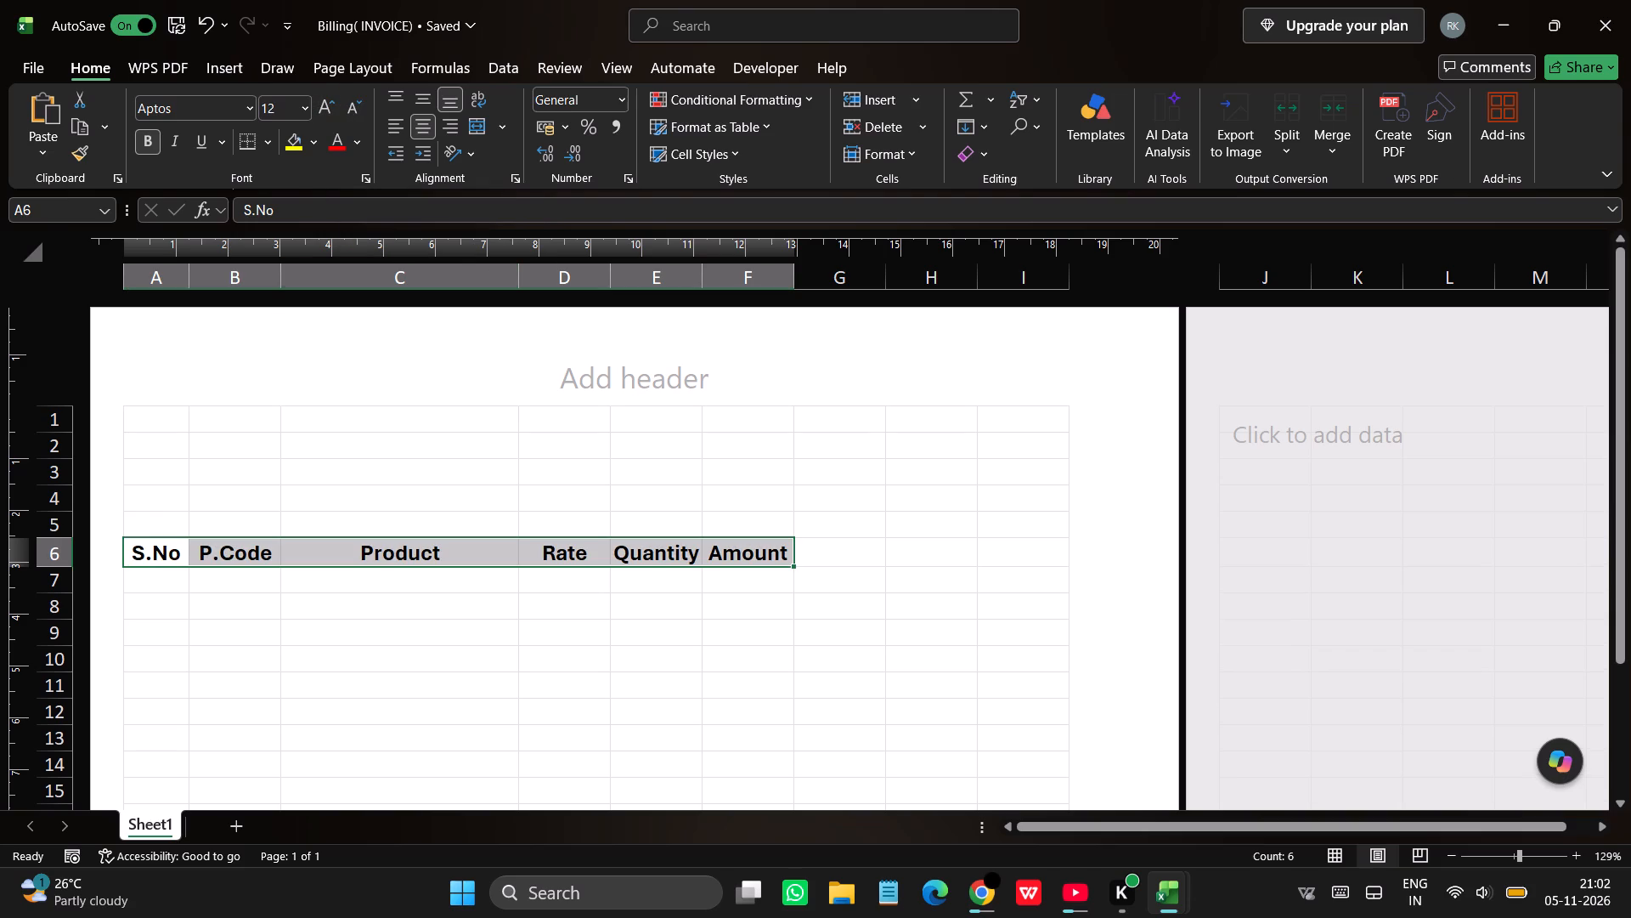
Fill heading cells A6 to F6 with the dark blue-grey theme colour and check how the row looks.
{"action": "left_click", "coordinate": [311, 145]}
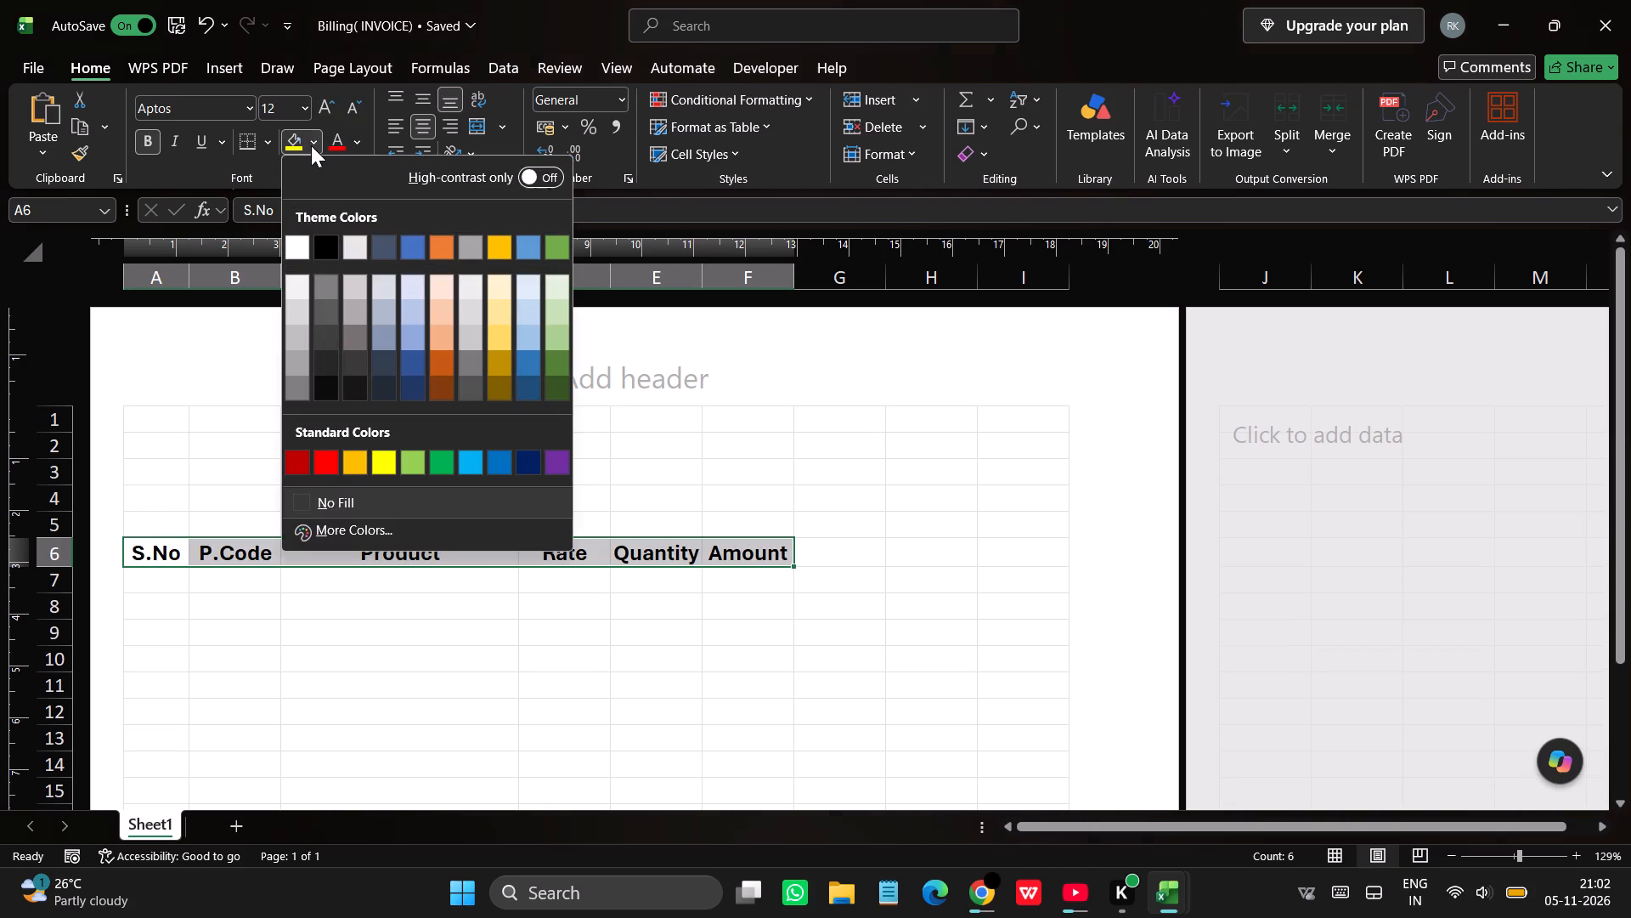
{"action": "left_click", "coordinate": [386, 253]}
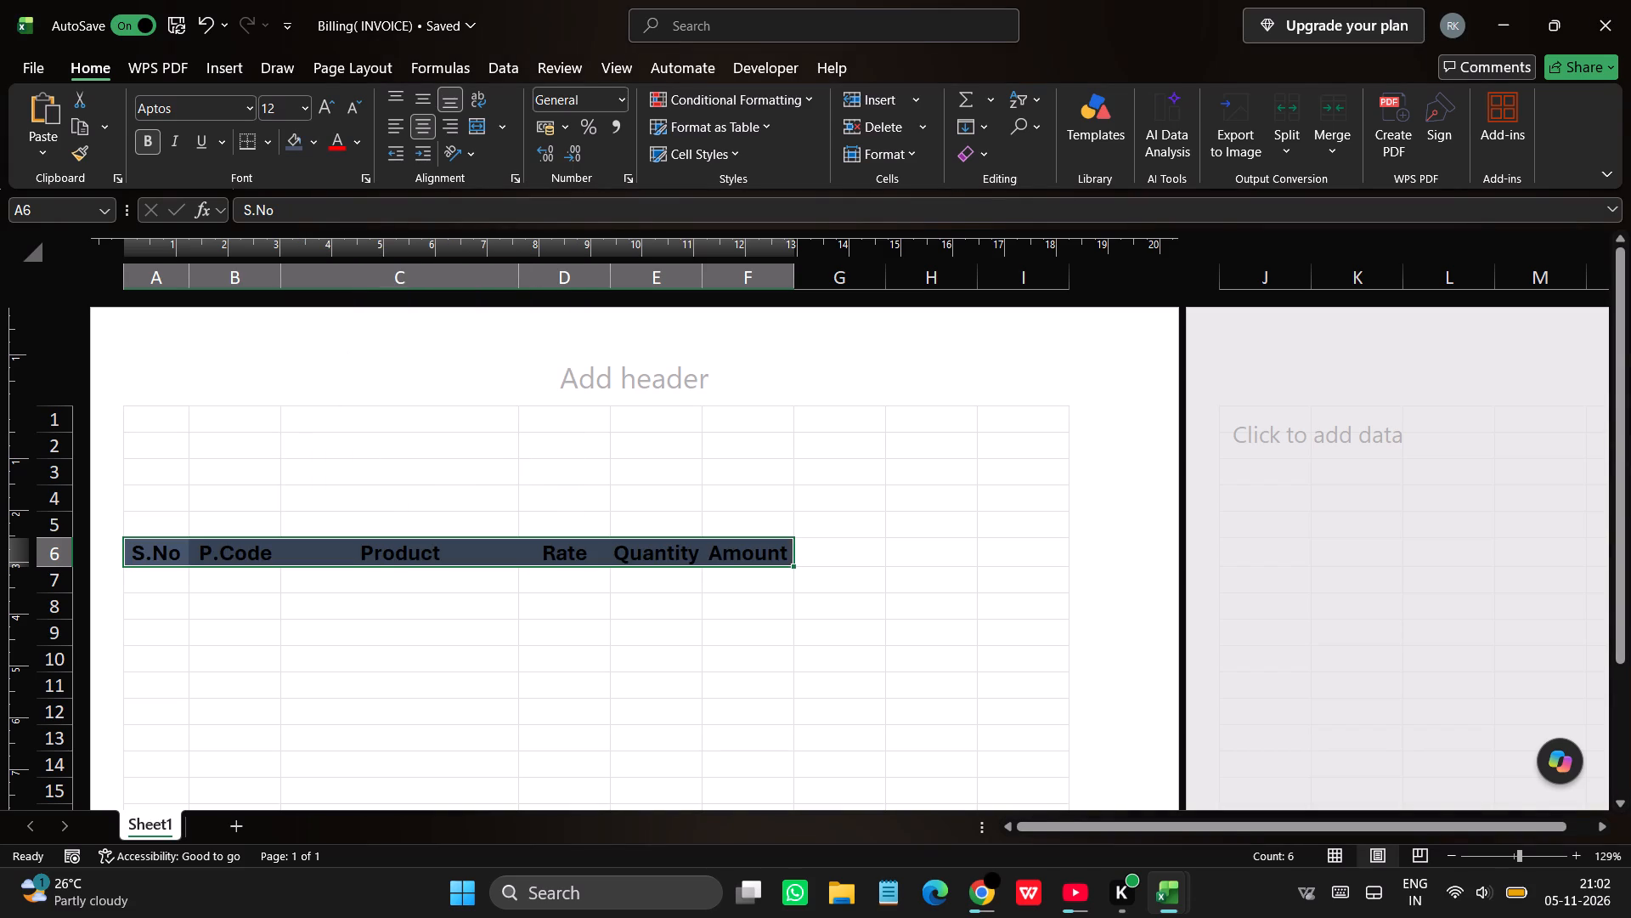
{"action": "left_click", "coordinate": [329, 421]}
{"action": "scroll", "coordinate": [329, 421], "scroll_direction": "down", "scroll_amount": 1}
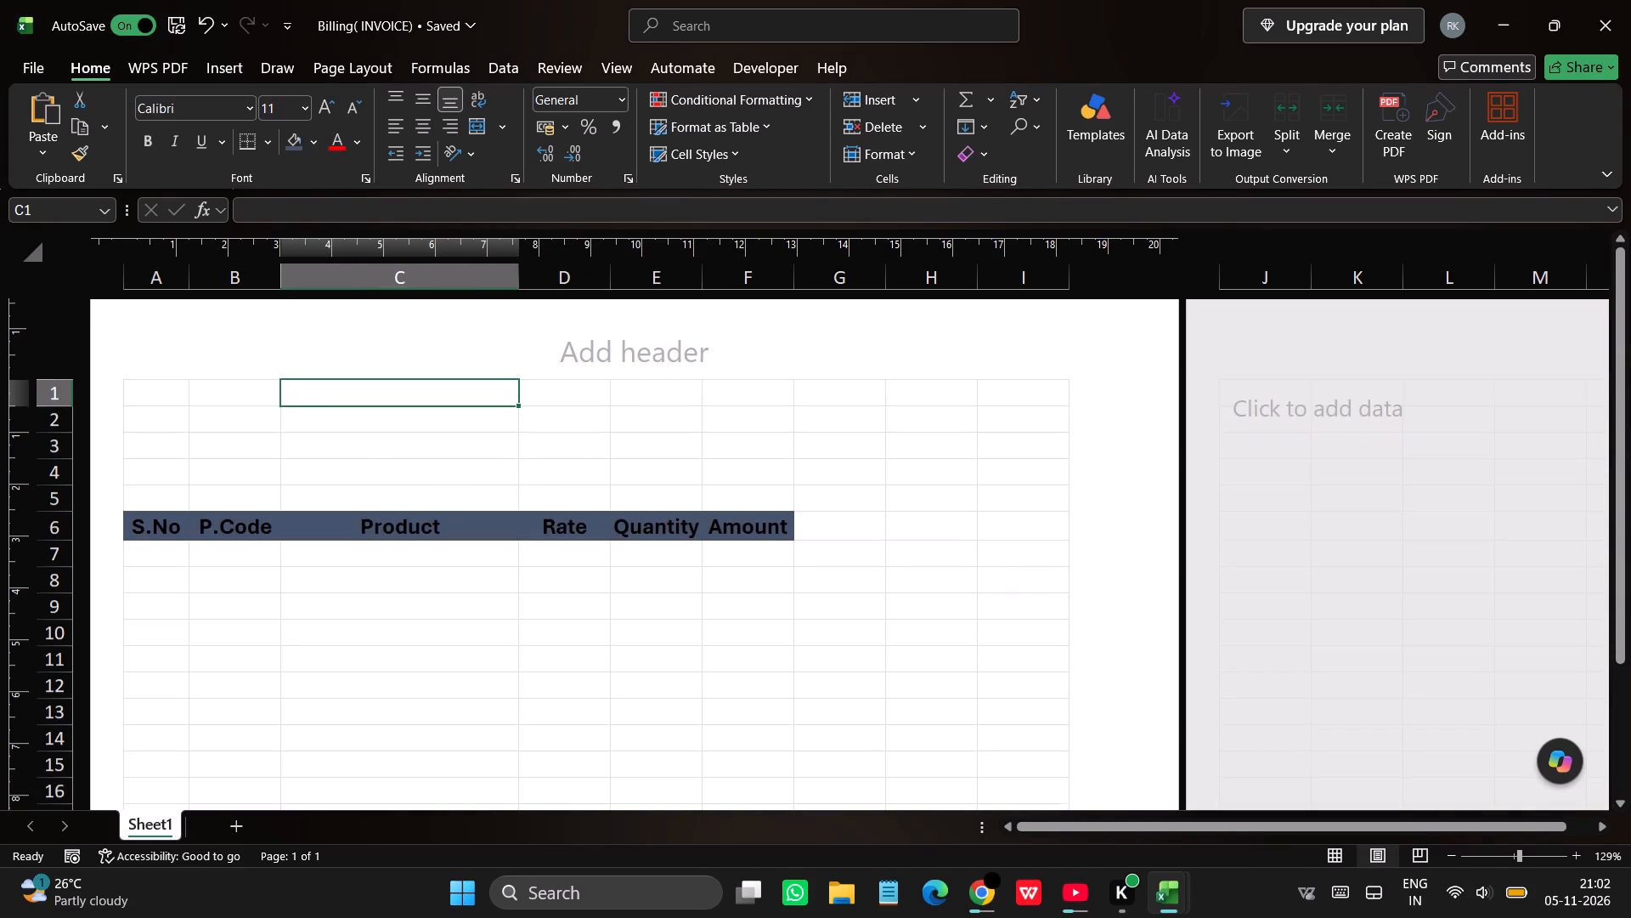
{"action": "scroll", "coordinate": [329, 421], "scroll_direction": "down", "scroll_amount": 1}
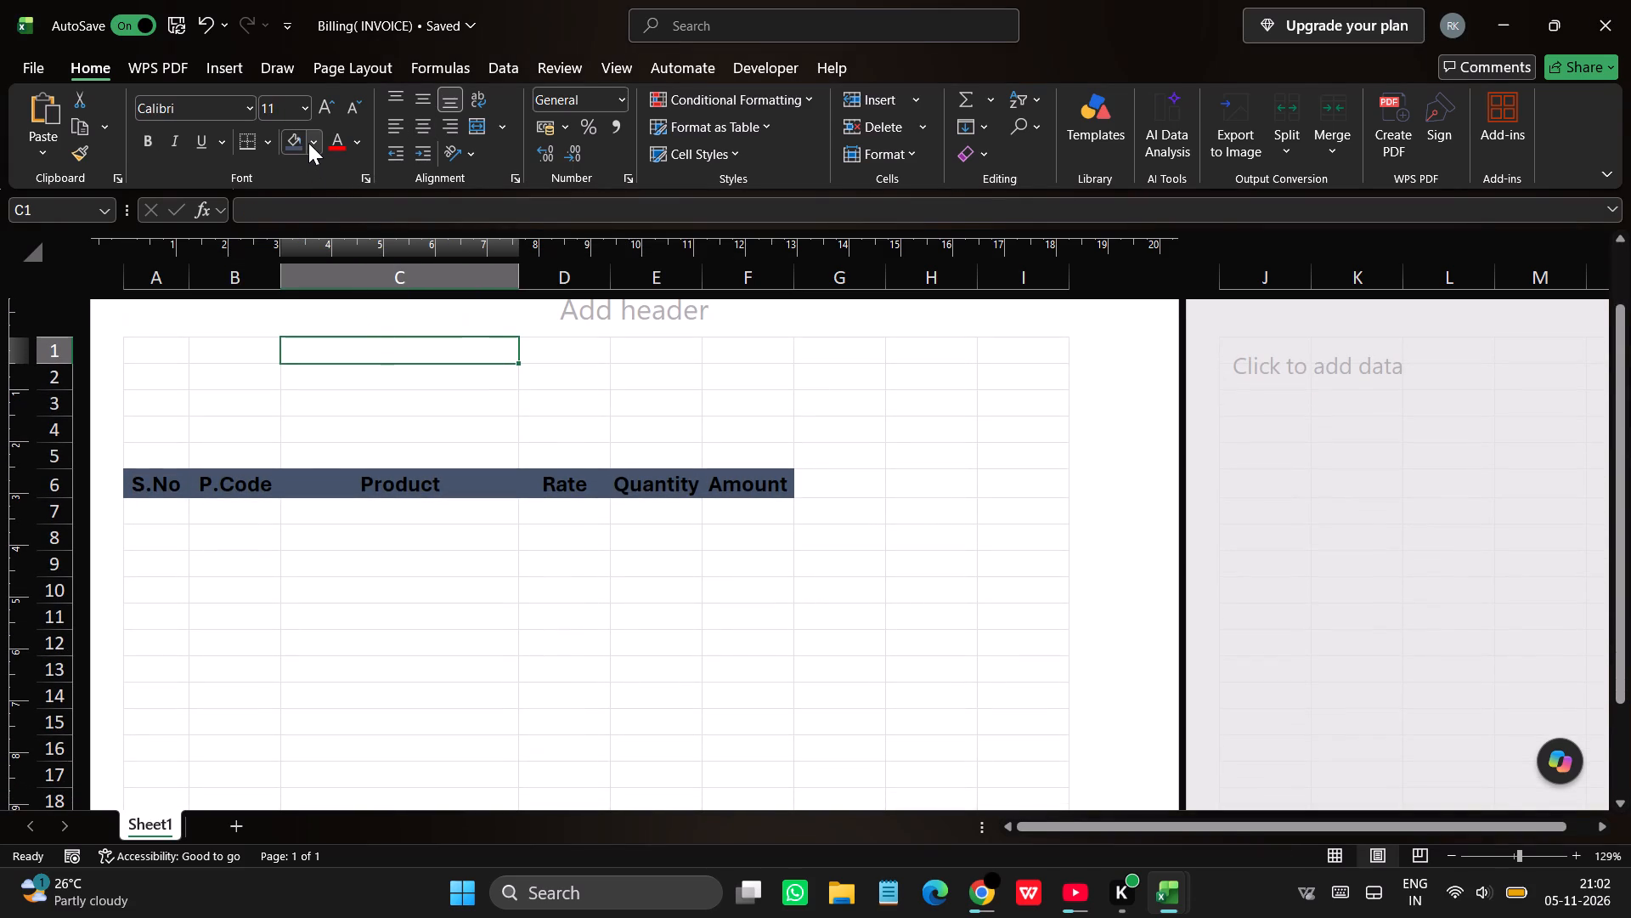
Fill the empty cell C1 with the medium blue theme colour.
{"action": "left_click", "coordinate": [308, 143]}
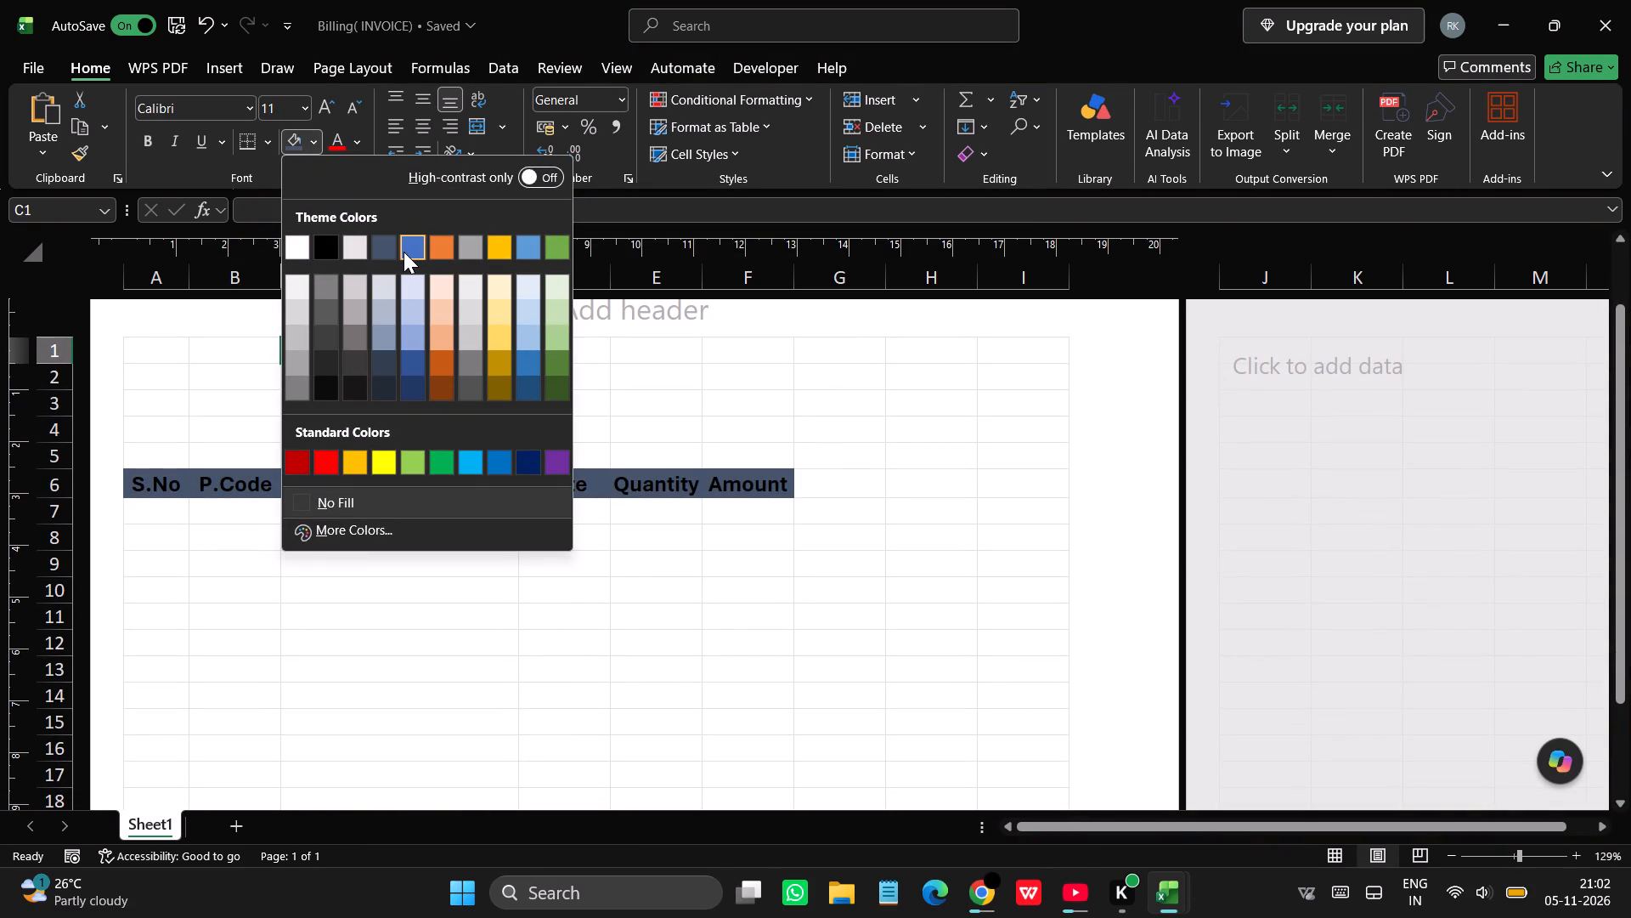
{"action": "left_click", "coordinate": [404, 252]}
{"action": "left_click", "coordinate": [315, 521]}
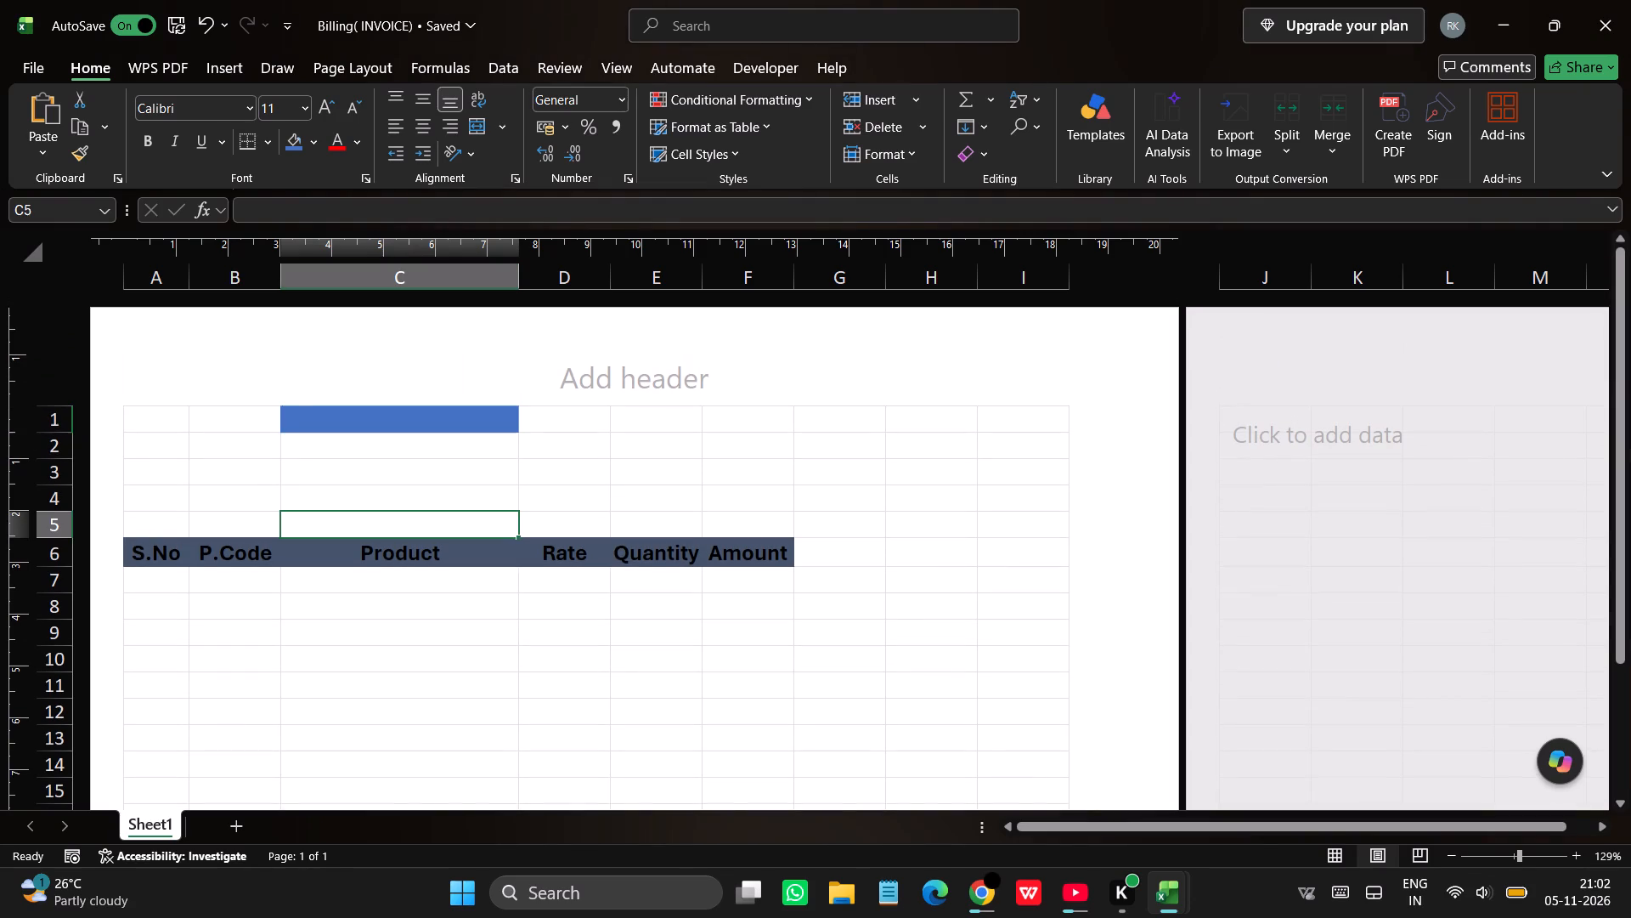
Change the fill of cell C1 to white.
{"action": "left_click_drag", "start_coordinate": [300, 419], "coordinate": [441, 422]}
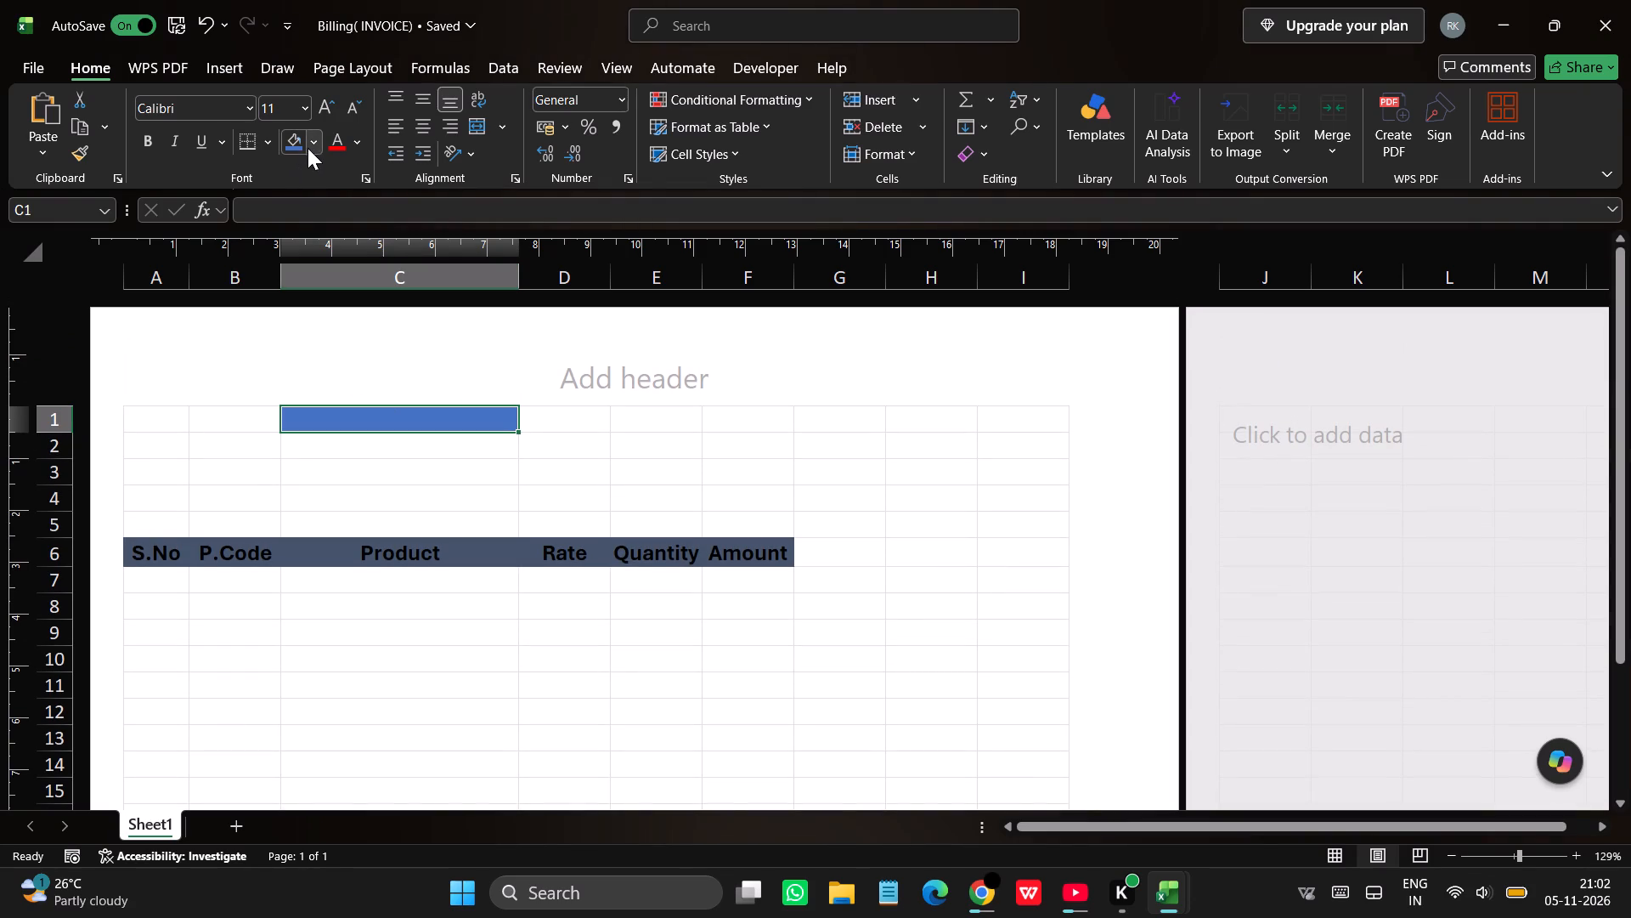
{"action": "left_click", "coordinate": [312, 140]}
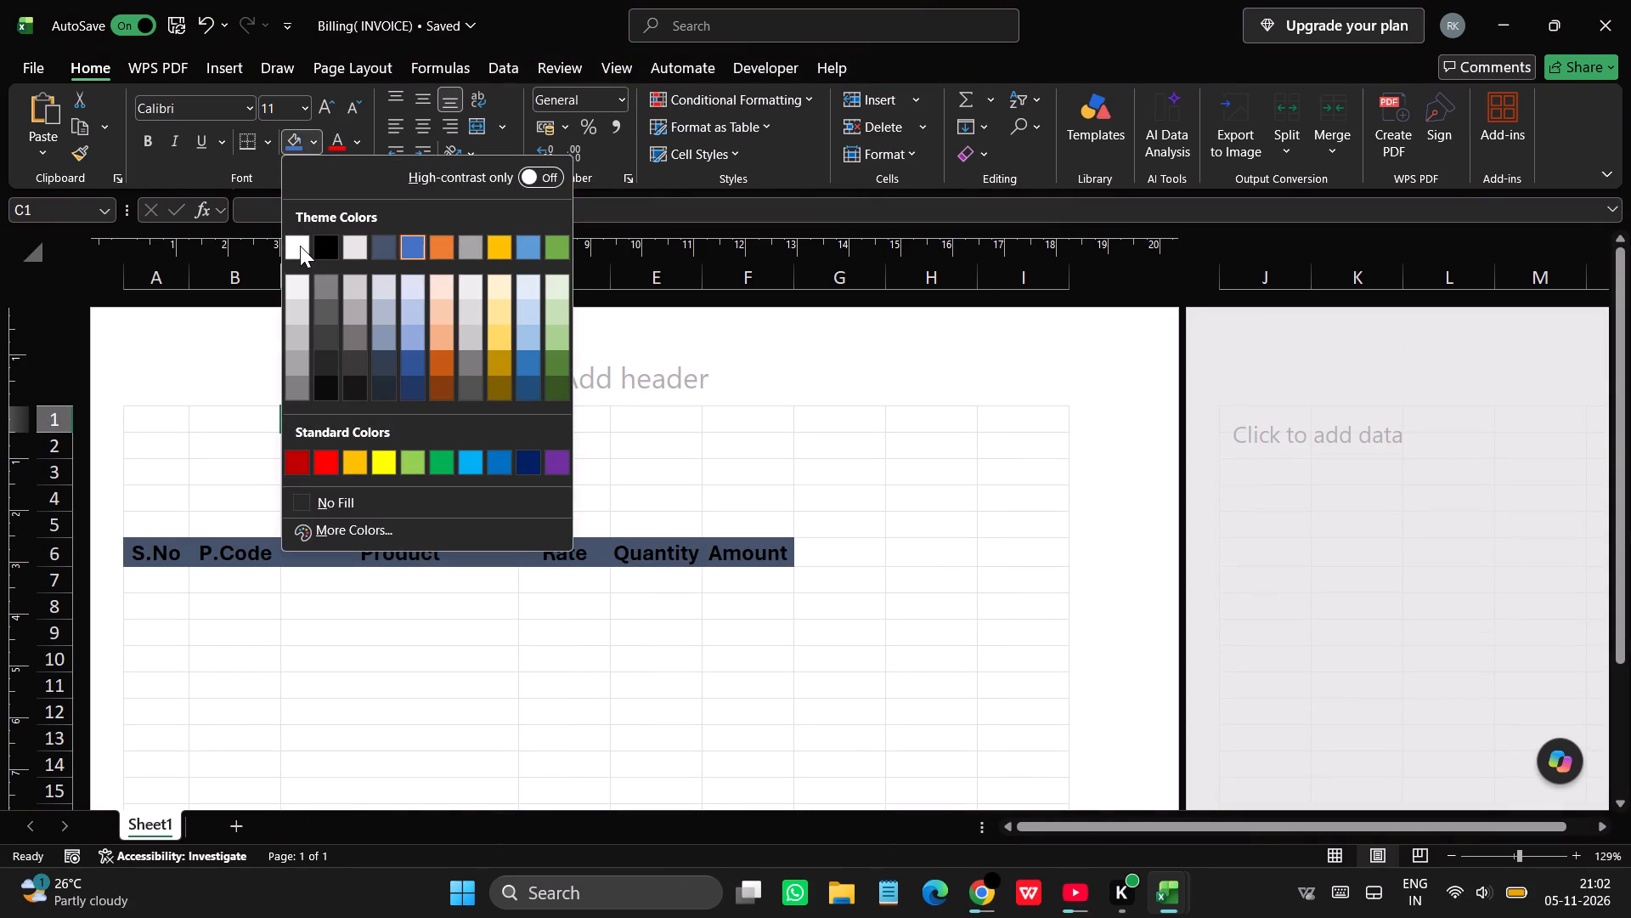
{"action": "left_click", "coordinate": [300, 246]}
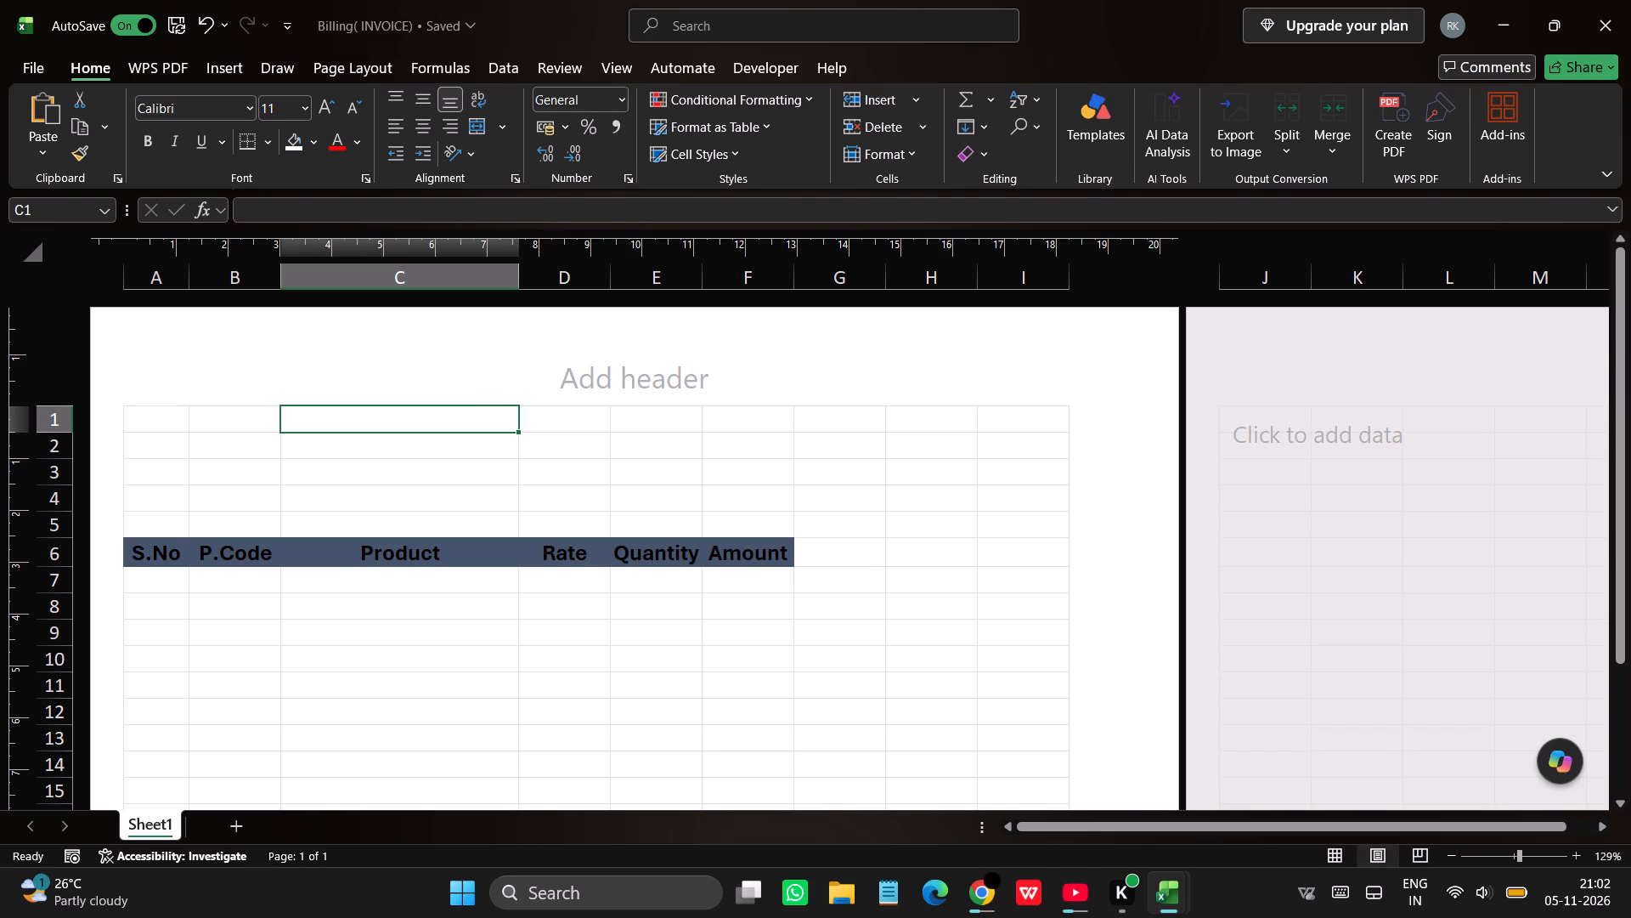
Try the medium blue theme fill on heading cells A6 to F6 and settle on the lighter theme blue.
{"action": "left_click_drag", "start_coordinate": [149, 551], "coordinate": [663, 533]}
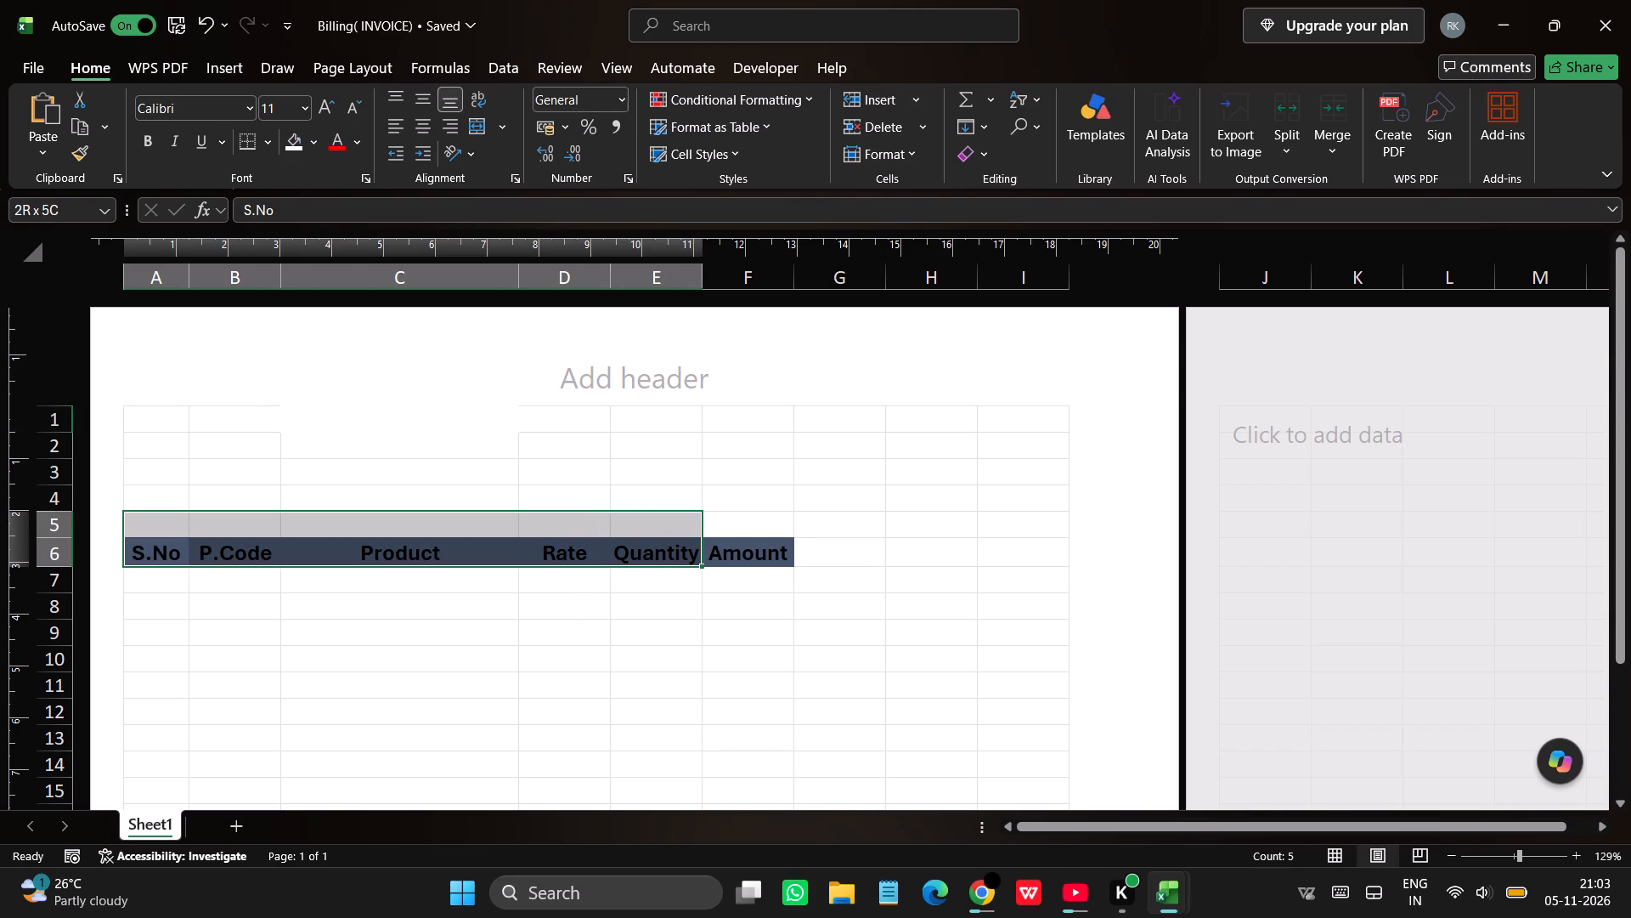
{"action": "left_click_drag", "start_coordinate": [663, 533], "coordinate": [708, 552]}
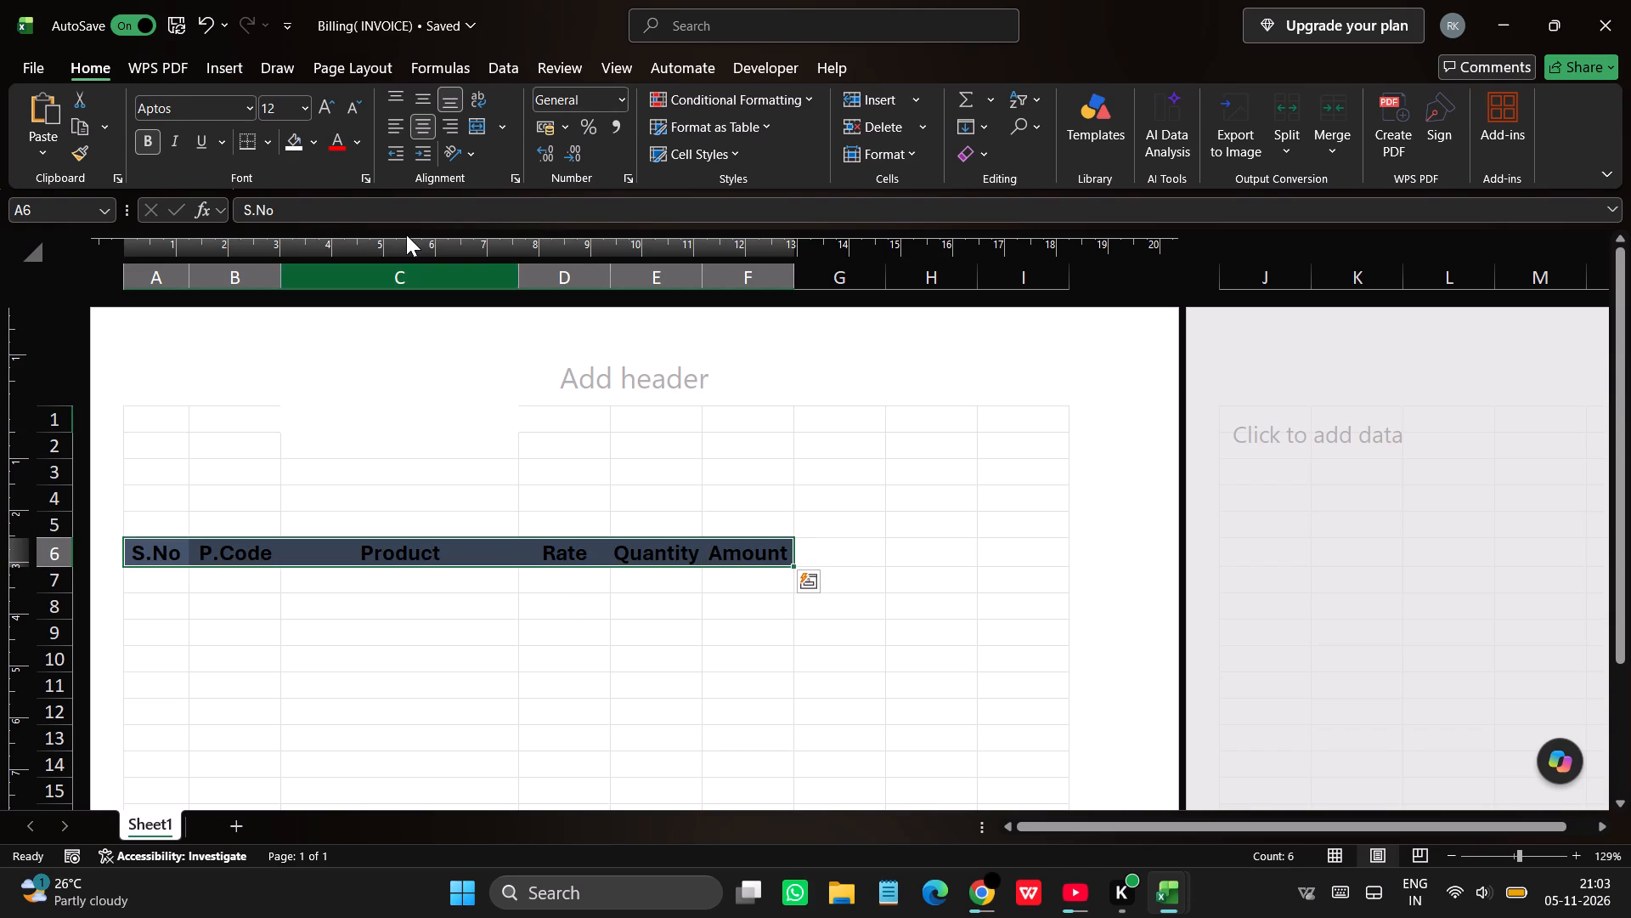
{"action": "left_click", "coordinate": [316, 145]}
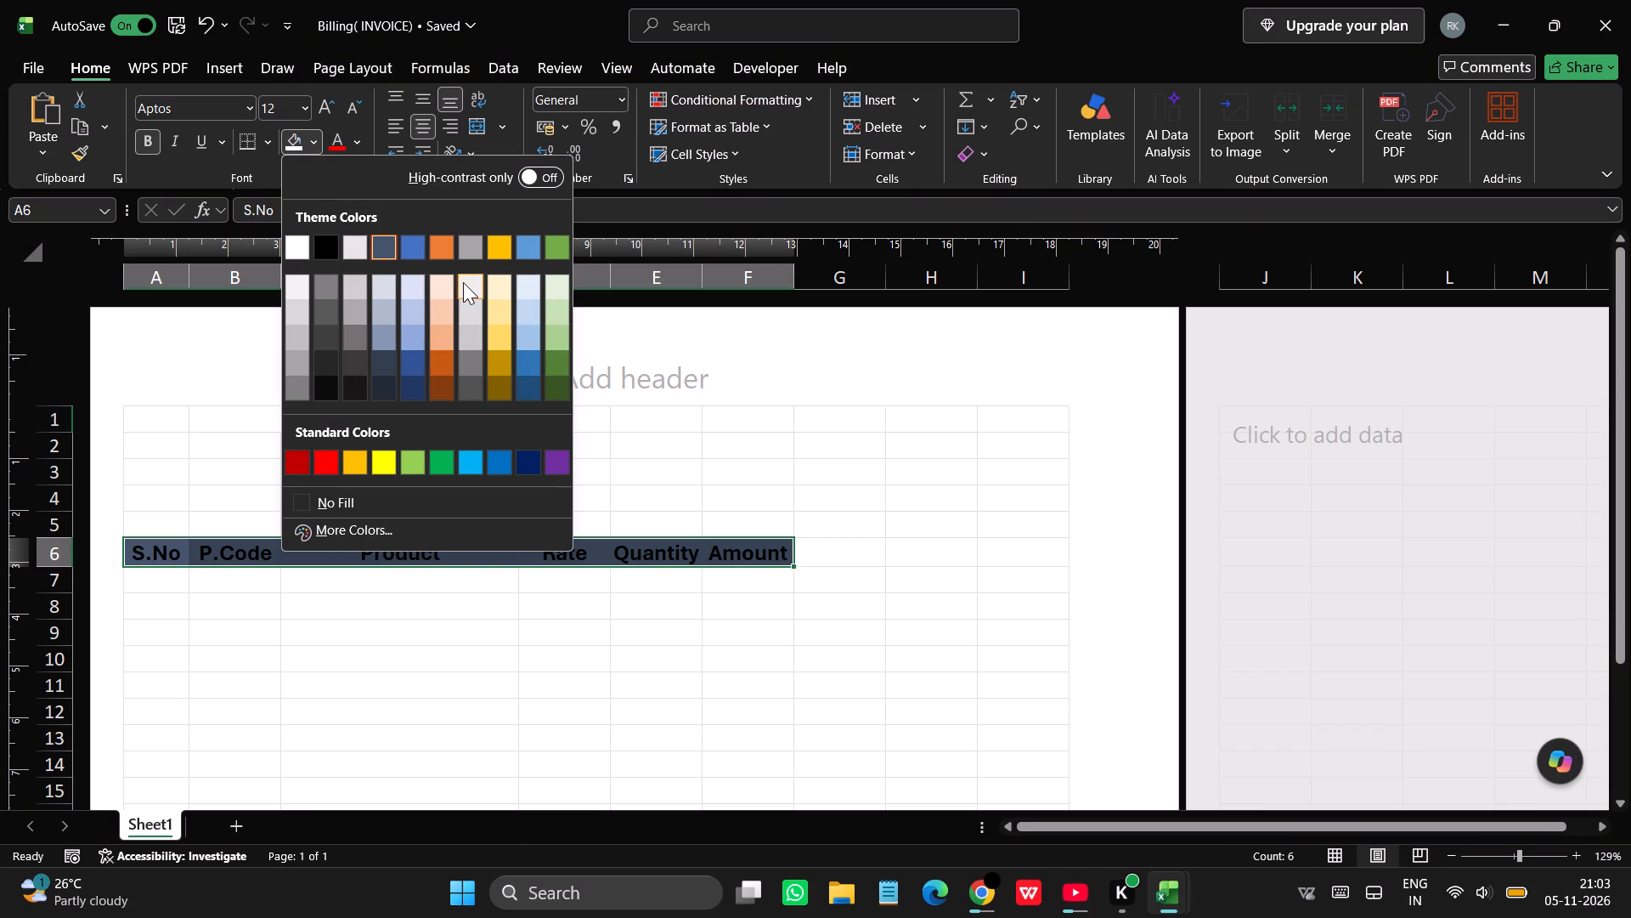
{"action": "left_click", "coordinate": [411, 253]}
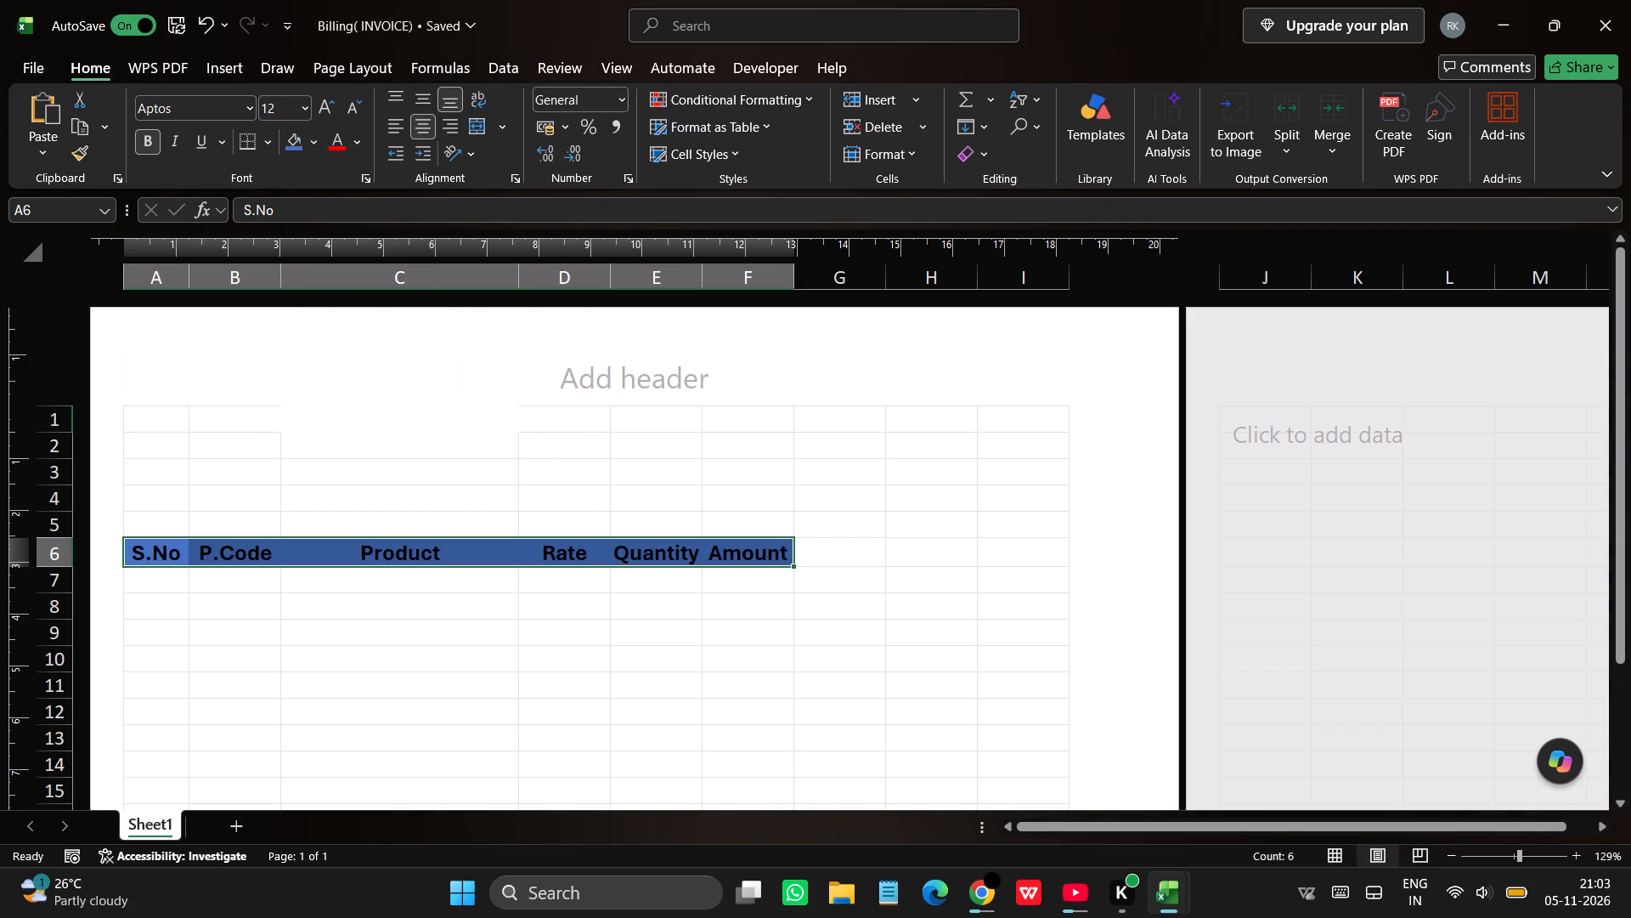
{"action": "left_click", "coordinate": [311, 143]}
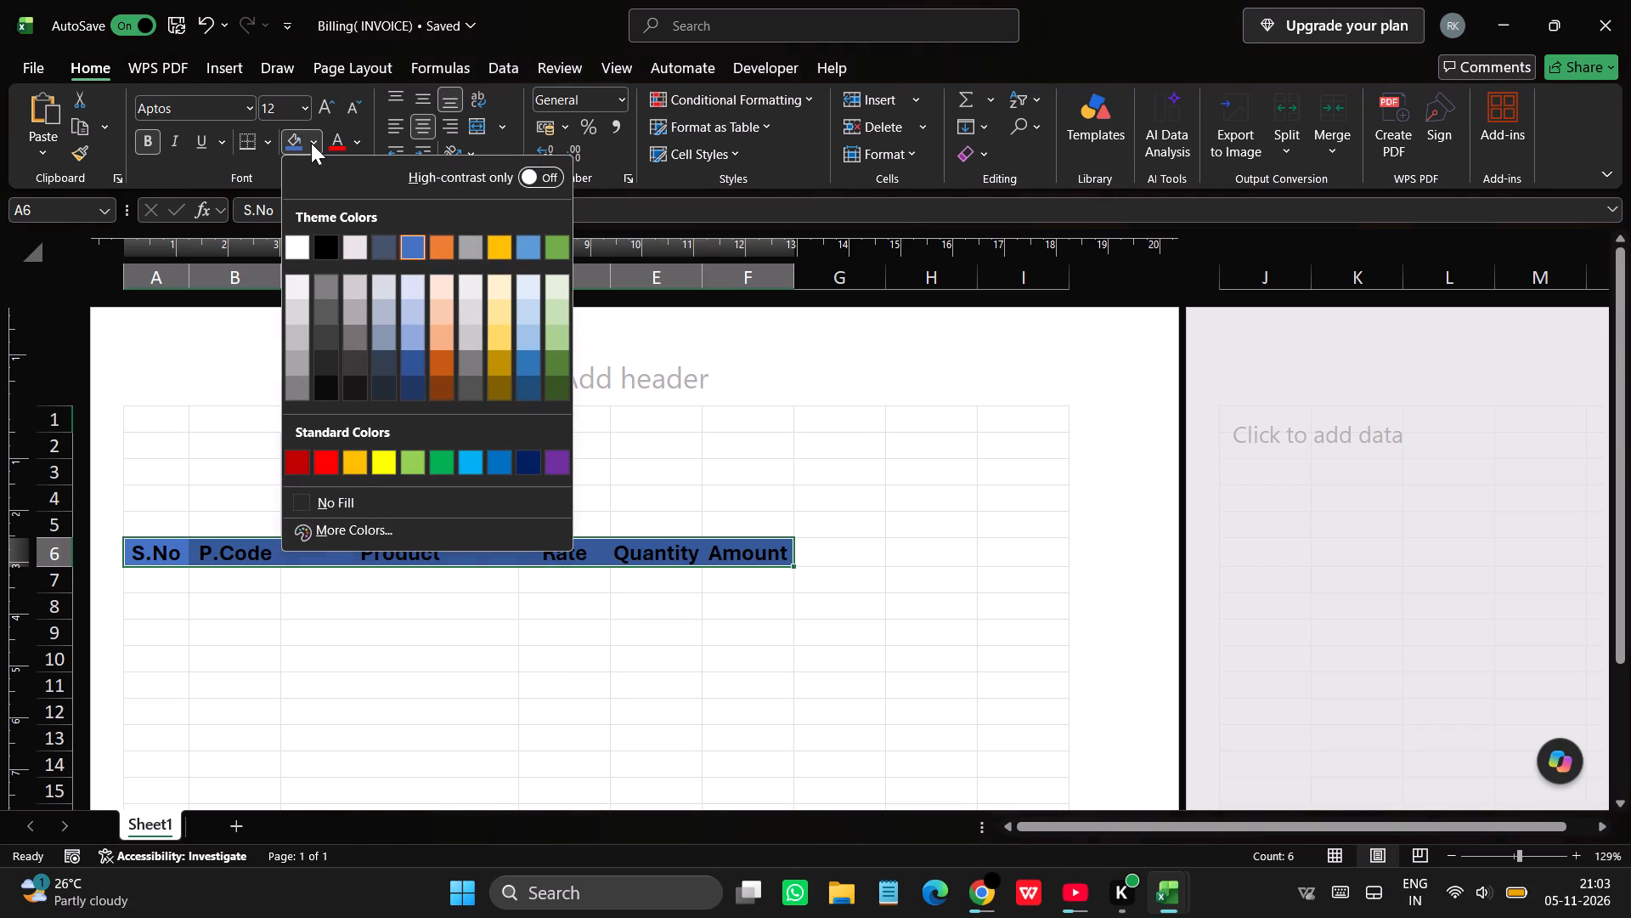
{"action": "left_click", "coordinate": [520, 250]}
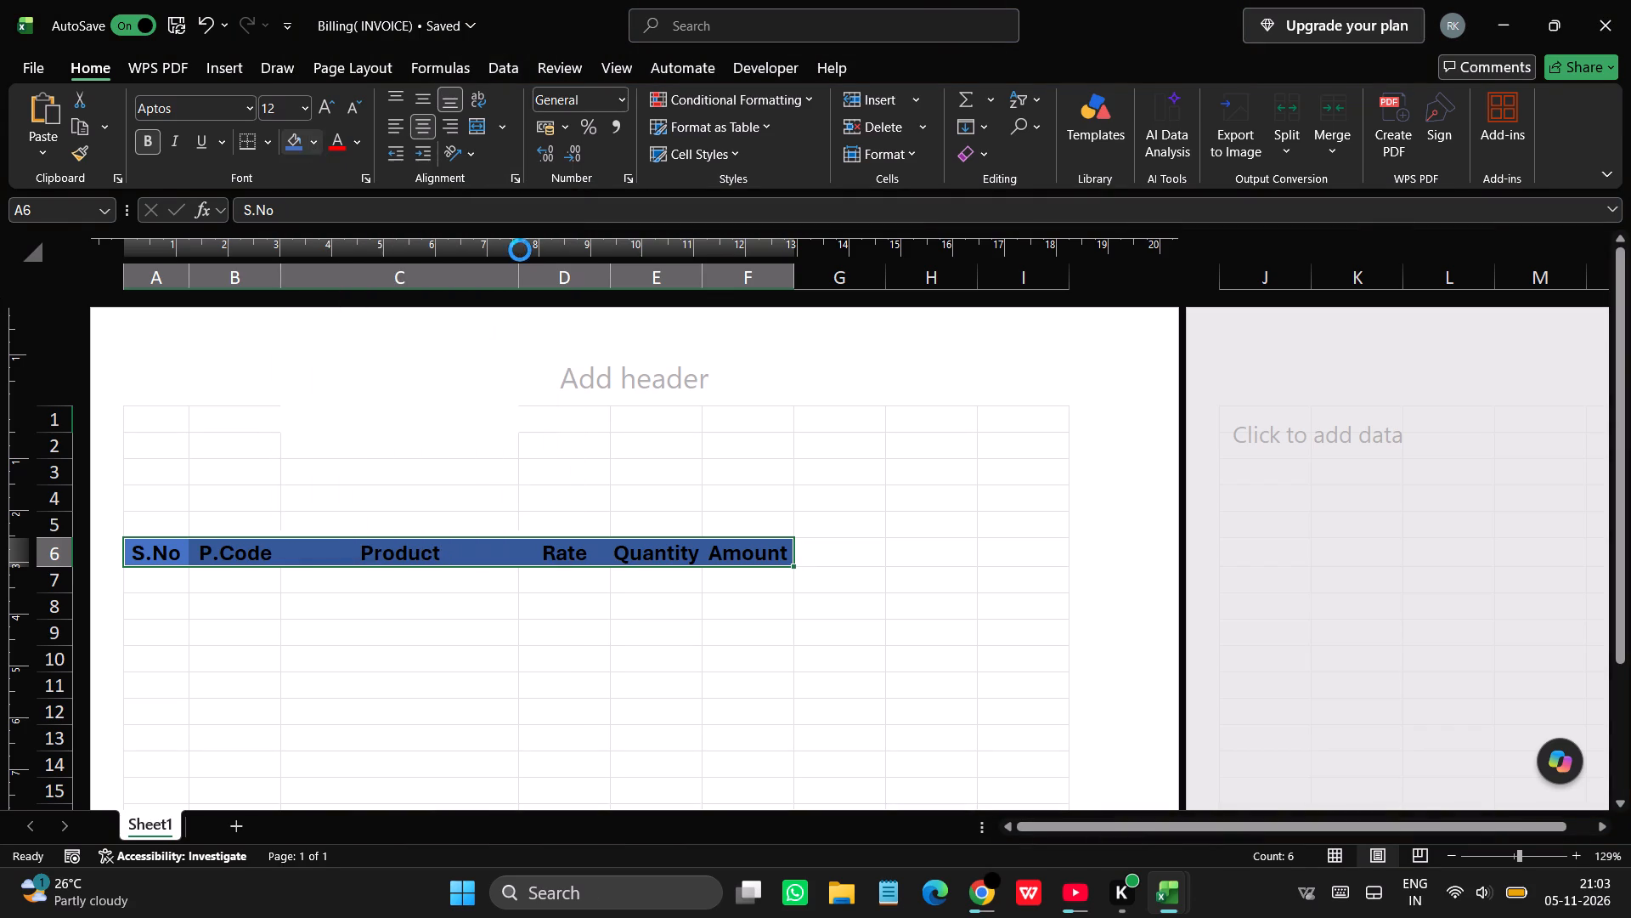
{"action": "left_click", "coordinate": [395, 368]}
{"action": "left_click", "coordinate": [341, 488]}
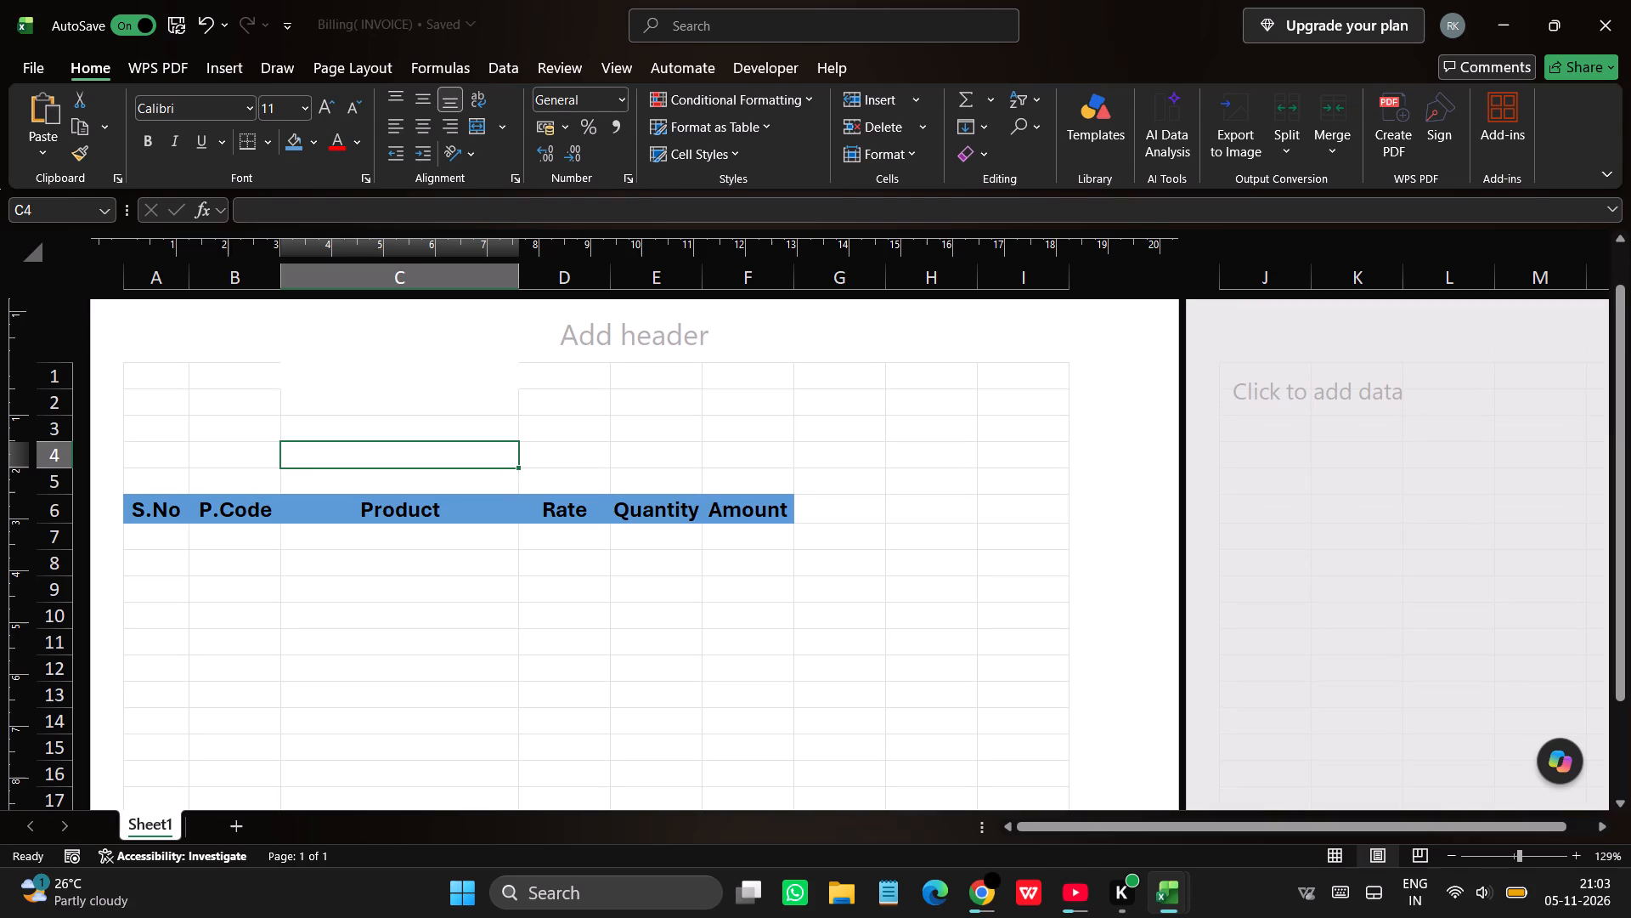
Try the light Blue, Accent 5 theme fill on empty cell C4 and change it to white.
{"action": "left_click", "coordinate": [319, 143]}
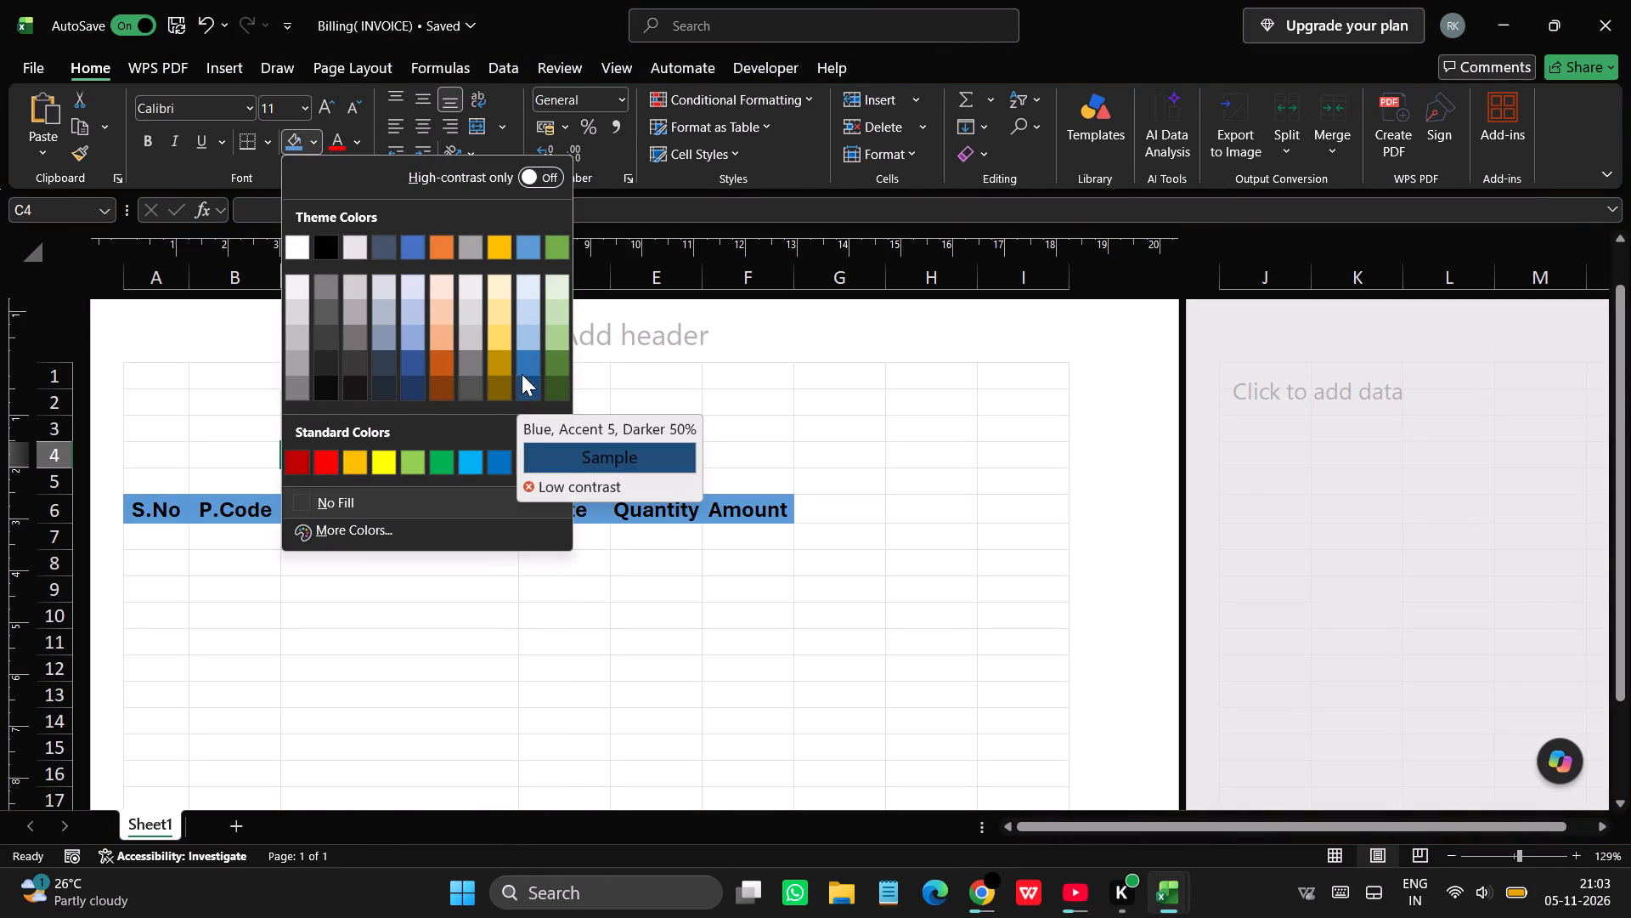
{"action": "left_click", "coordinate": [531, 337]}
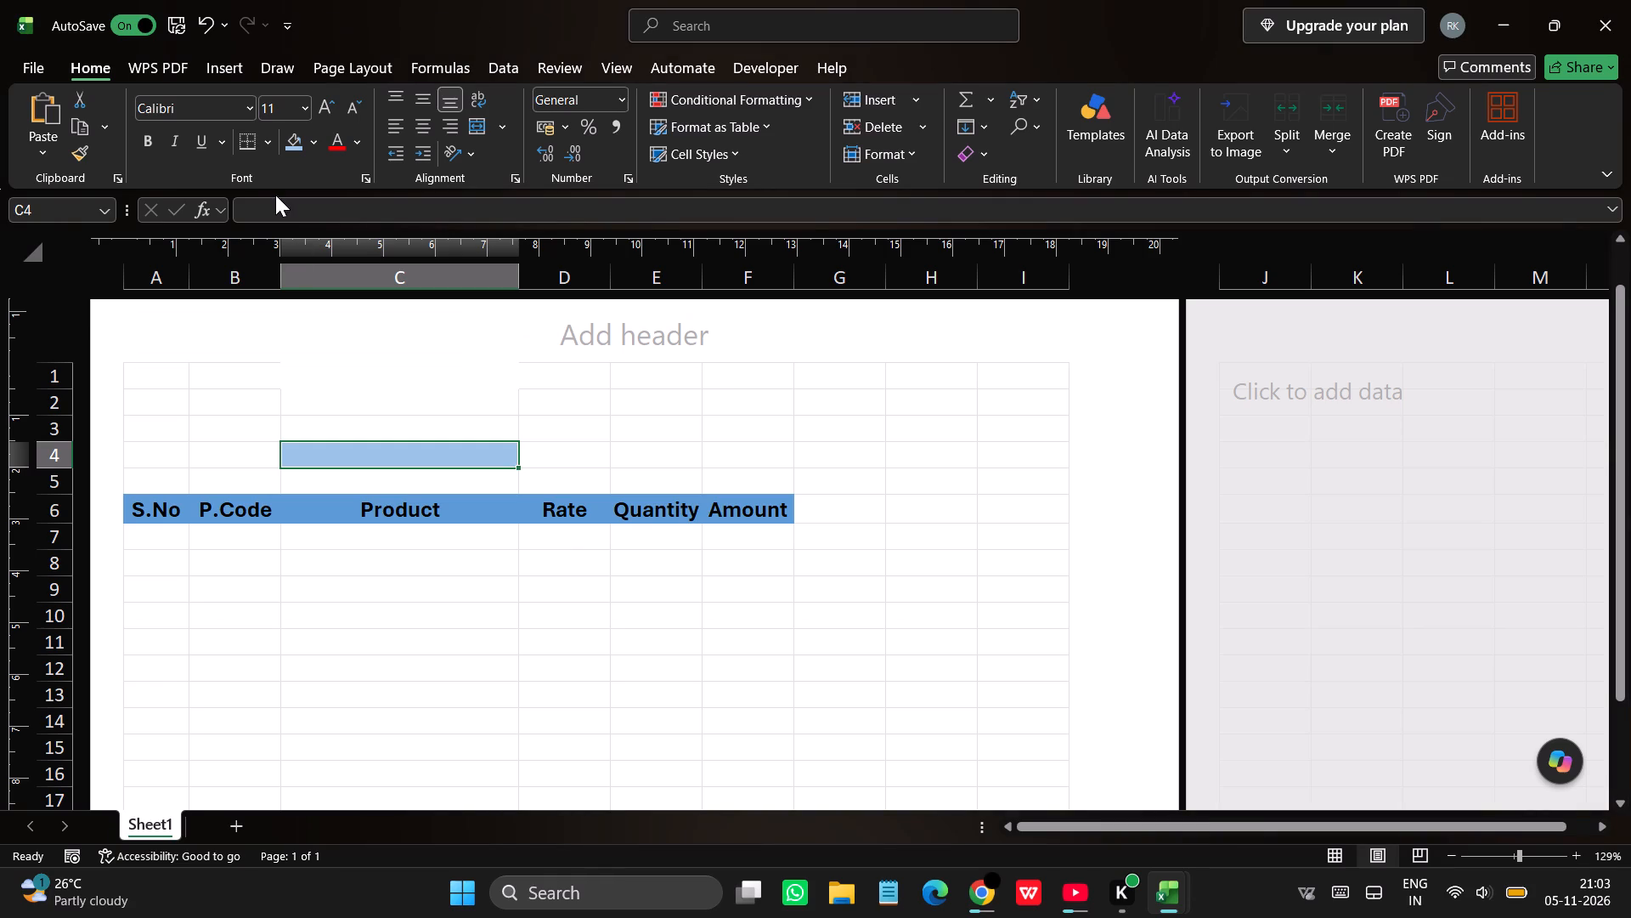
{"action": "left_click", "coordinate": [310, 147]}
{"action": "left_click", "coordinate": [289, 253]}
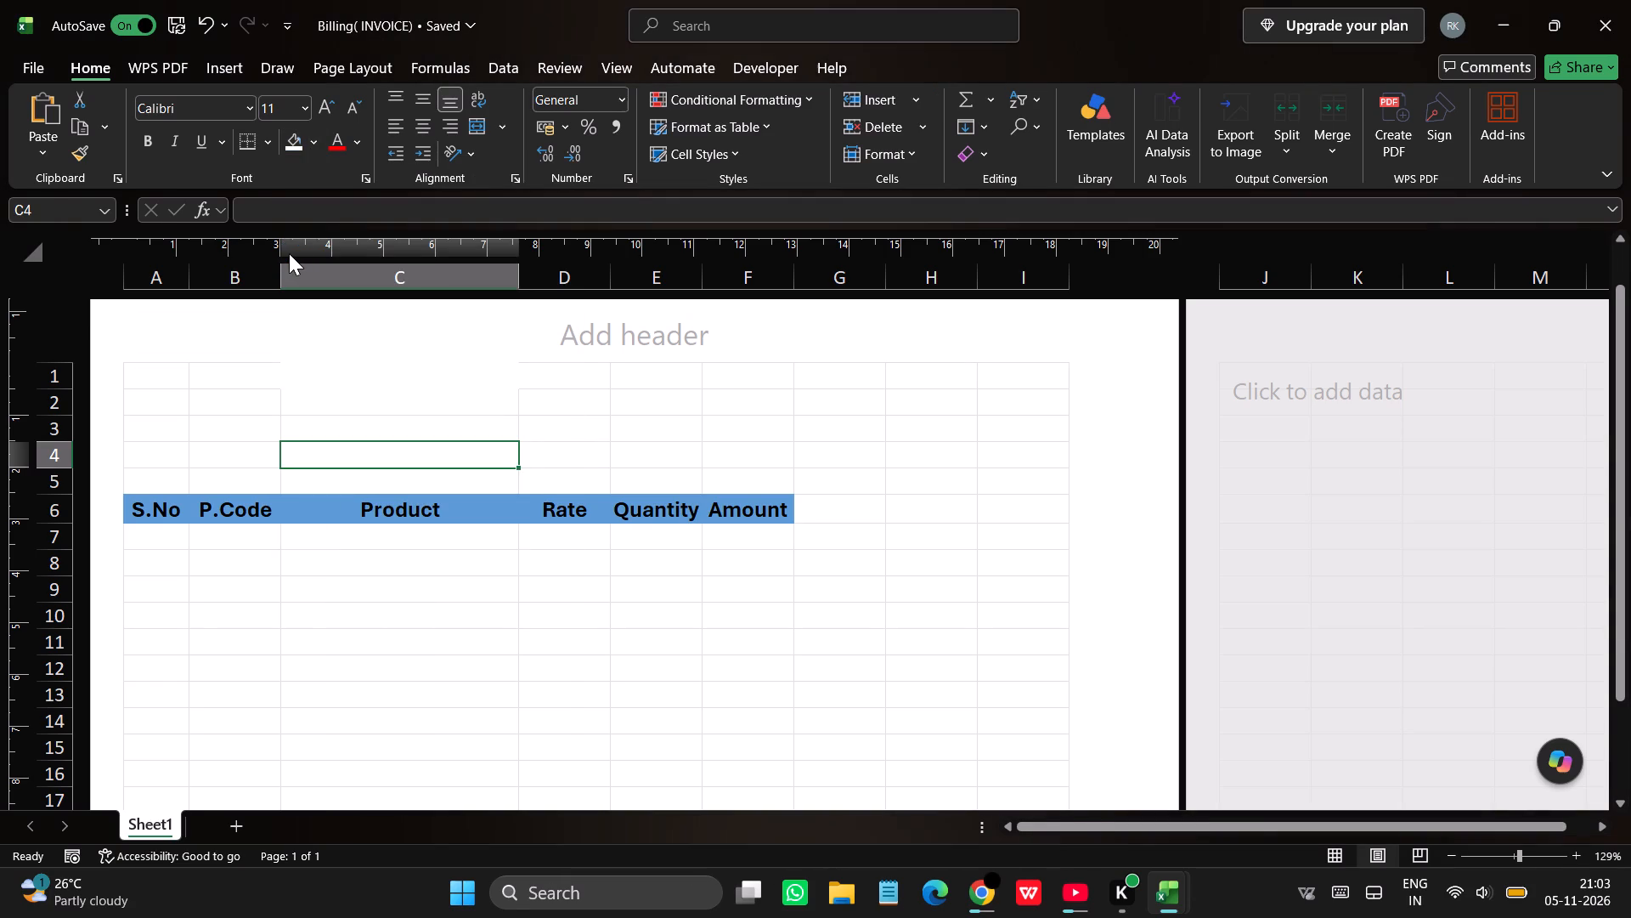
Try the darker Blue, Accent 5 fill on heading cells A6 to F6 and settle on the light shade of that blue.
{"action": "left_click_drag", "start_coordinate": [137, 510], "coordinate": [724, 497]}
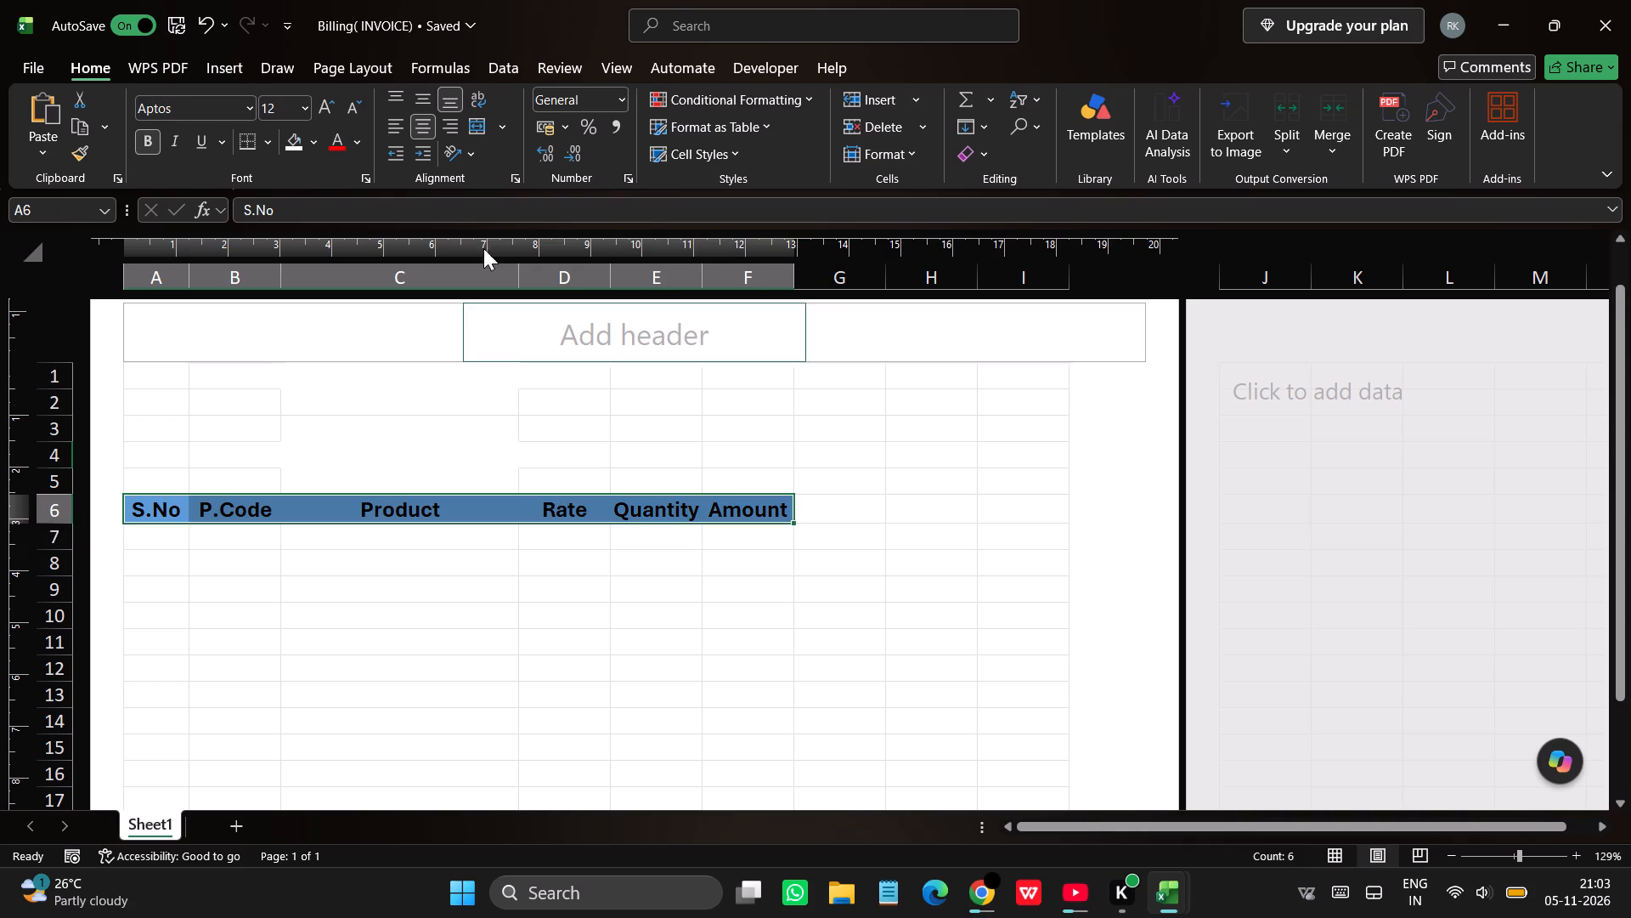
{"action": "left_click", "coordinate": [314, 139]}
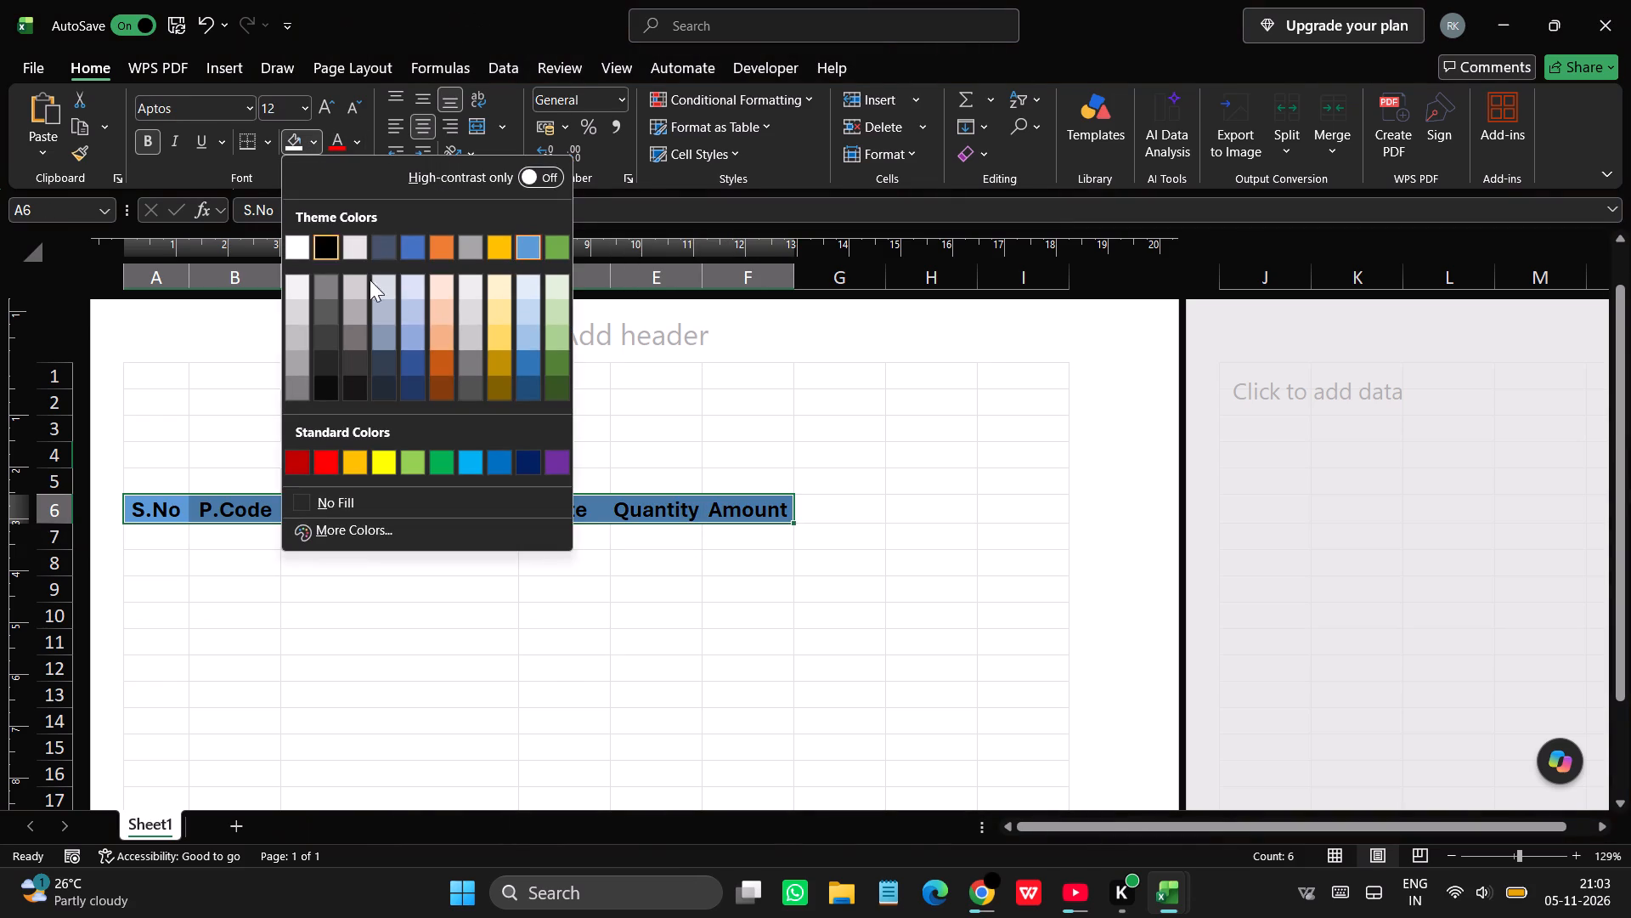
{"action": "left_click", "coordinate": [539, 362]}
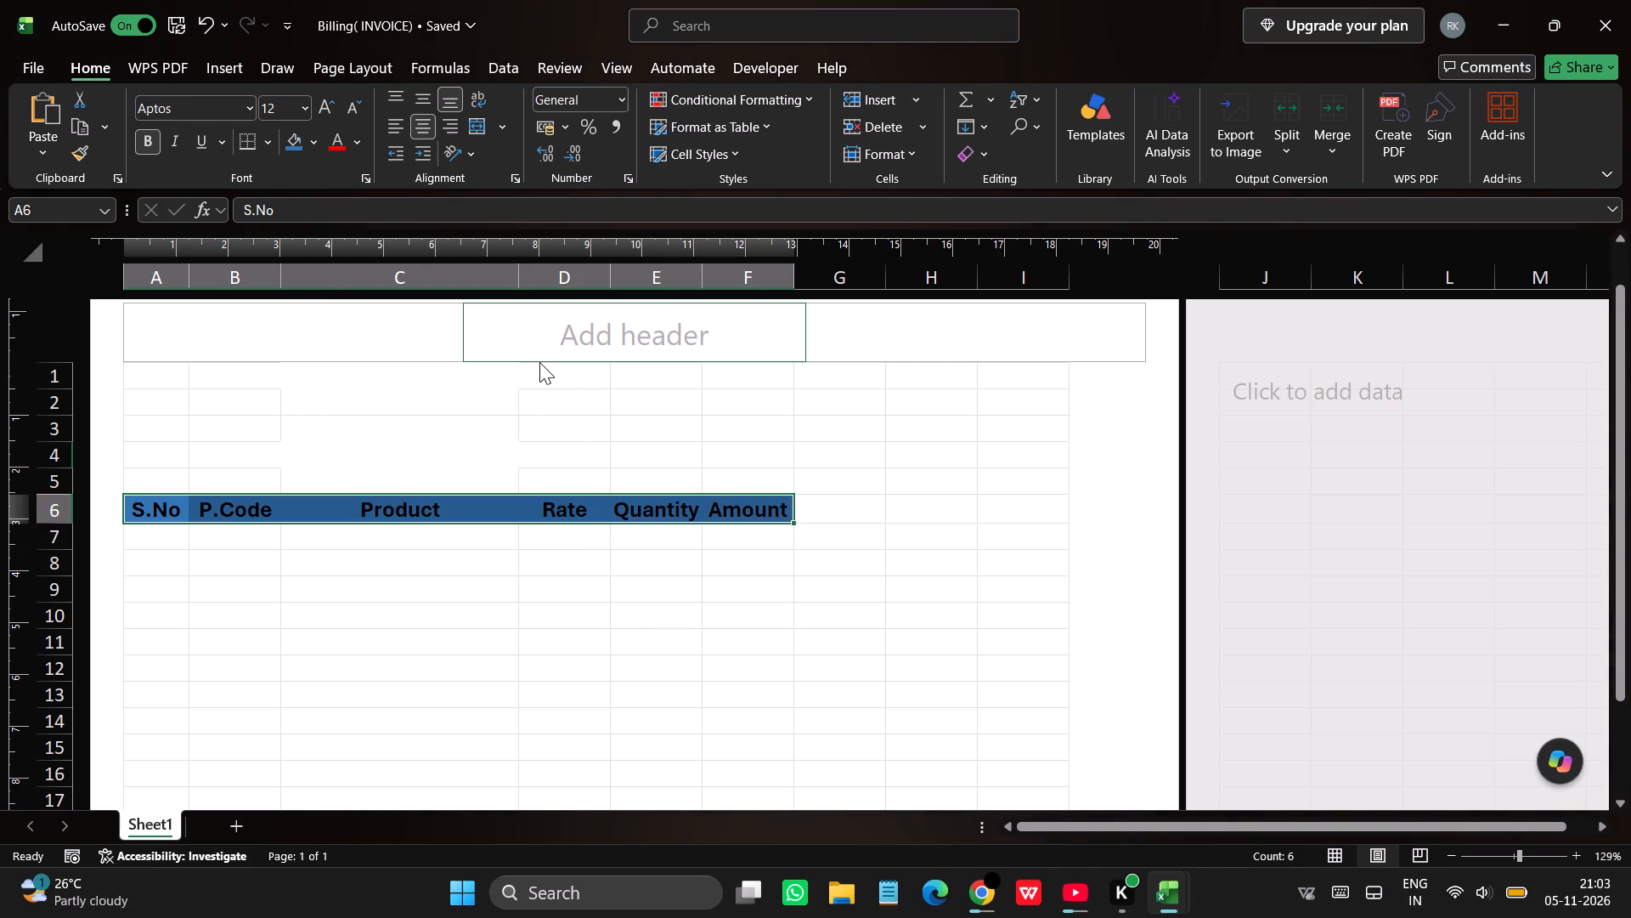
{"action": "left_click", "coordinate": [313, 144]}
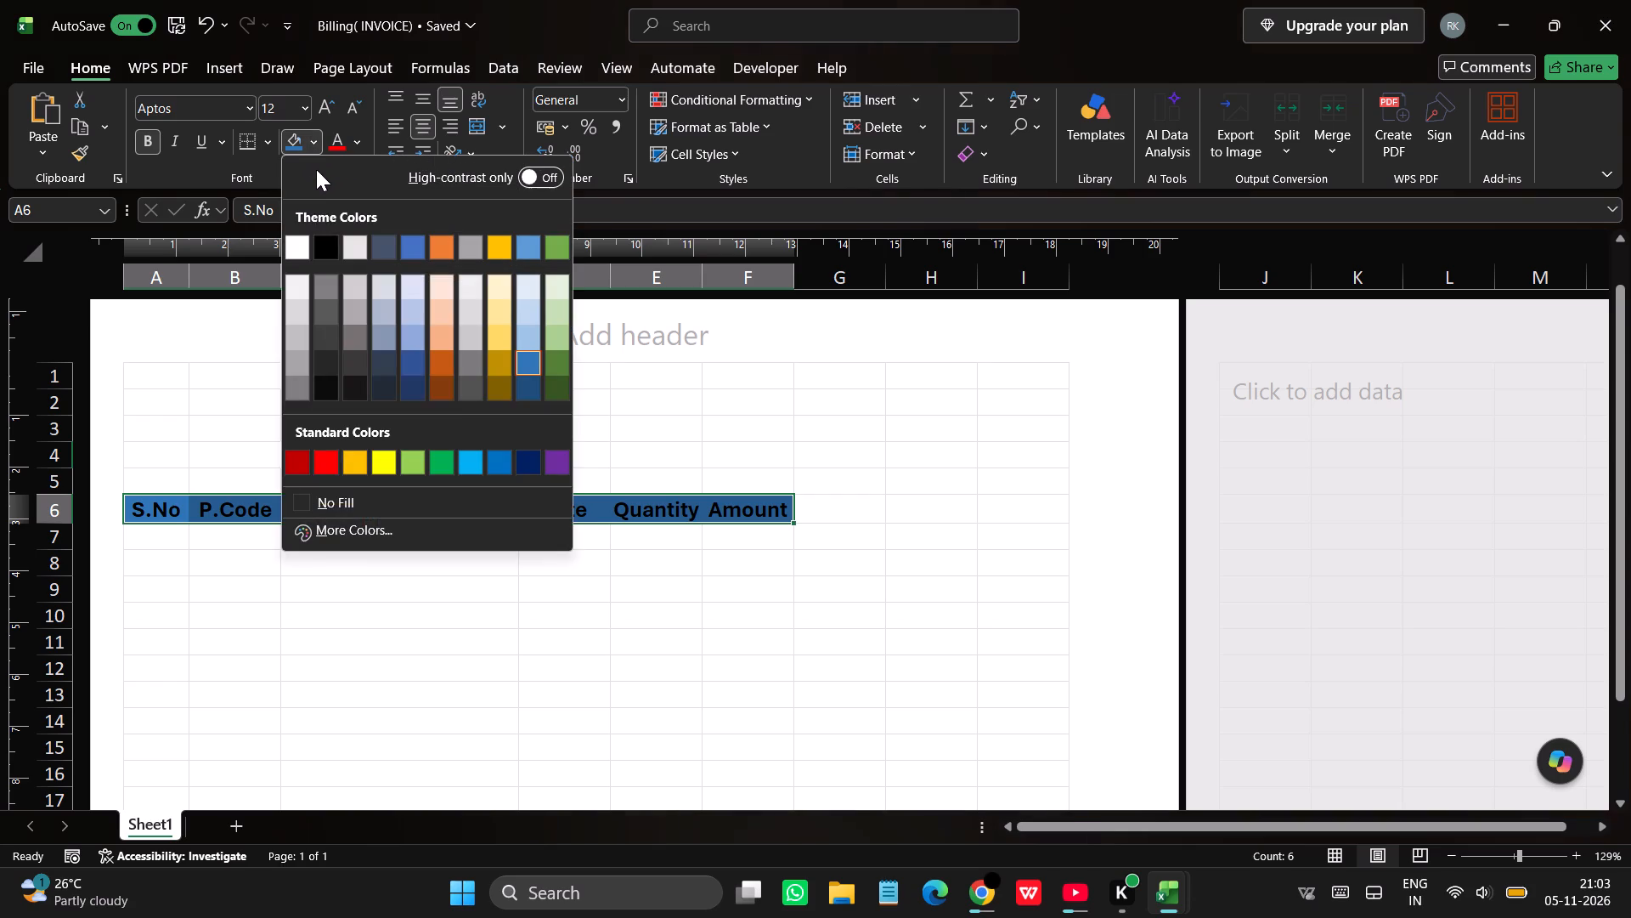
{"action": "left_click", "coordinate": [533, 337]}
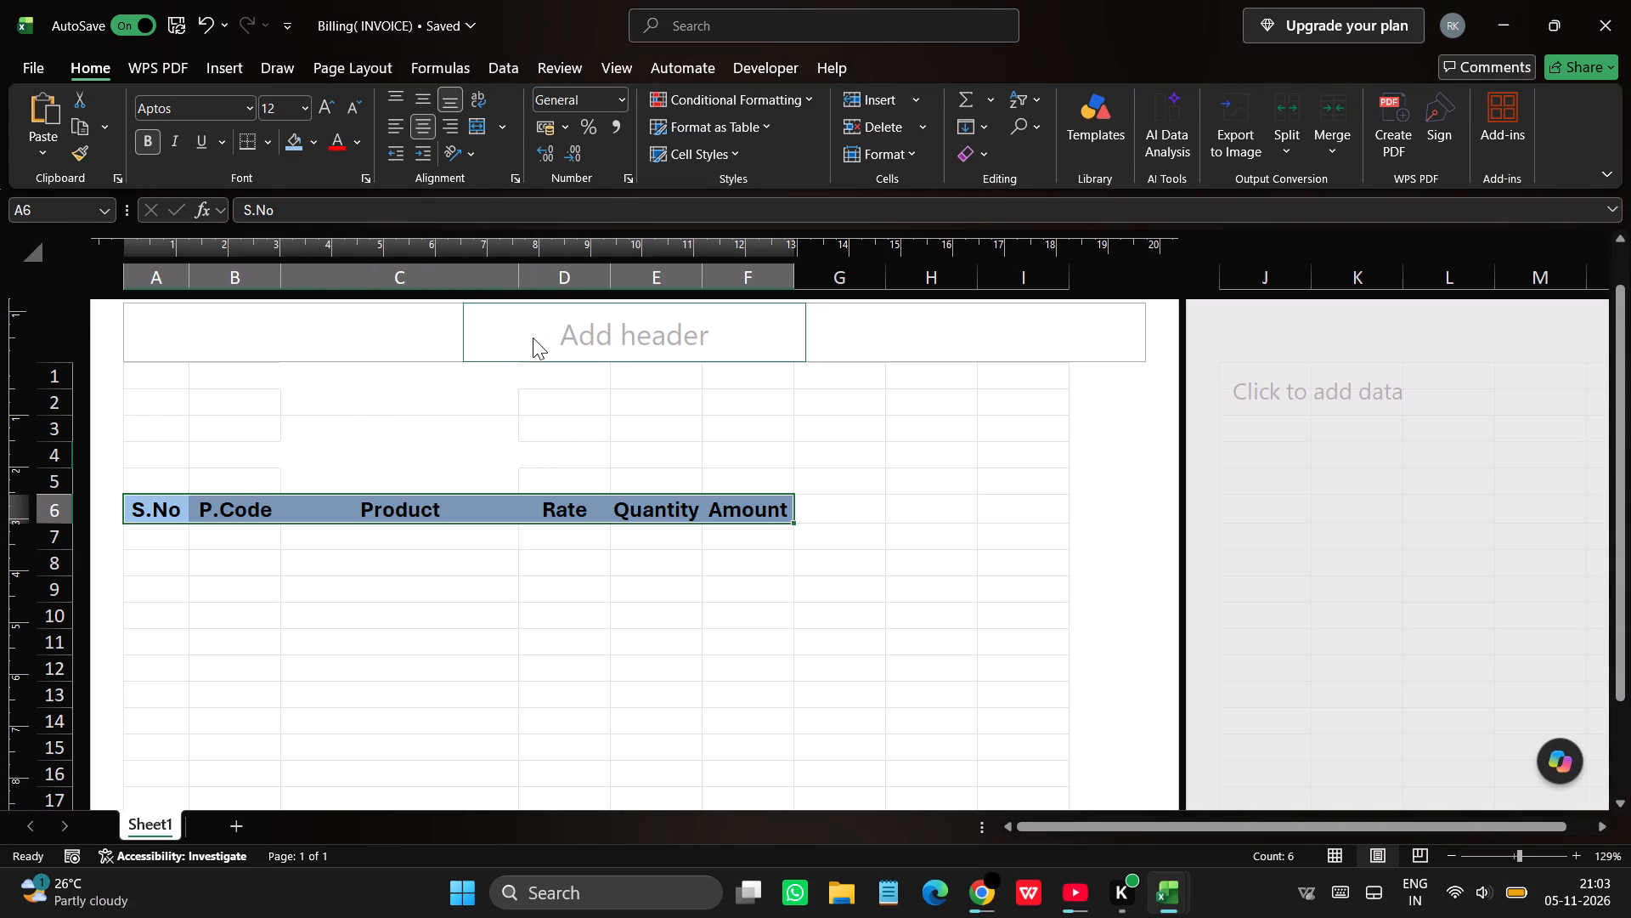
{"action": "left_click", "coordinate": [434, 439]}
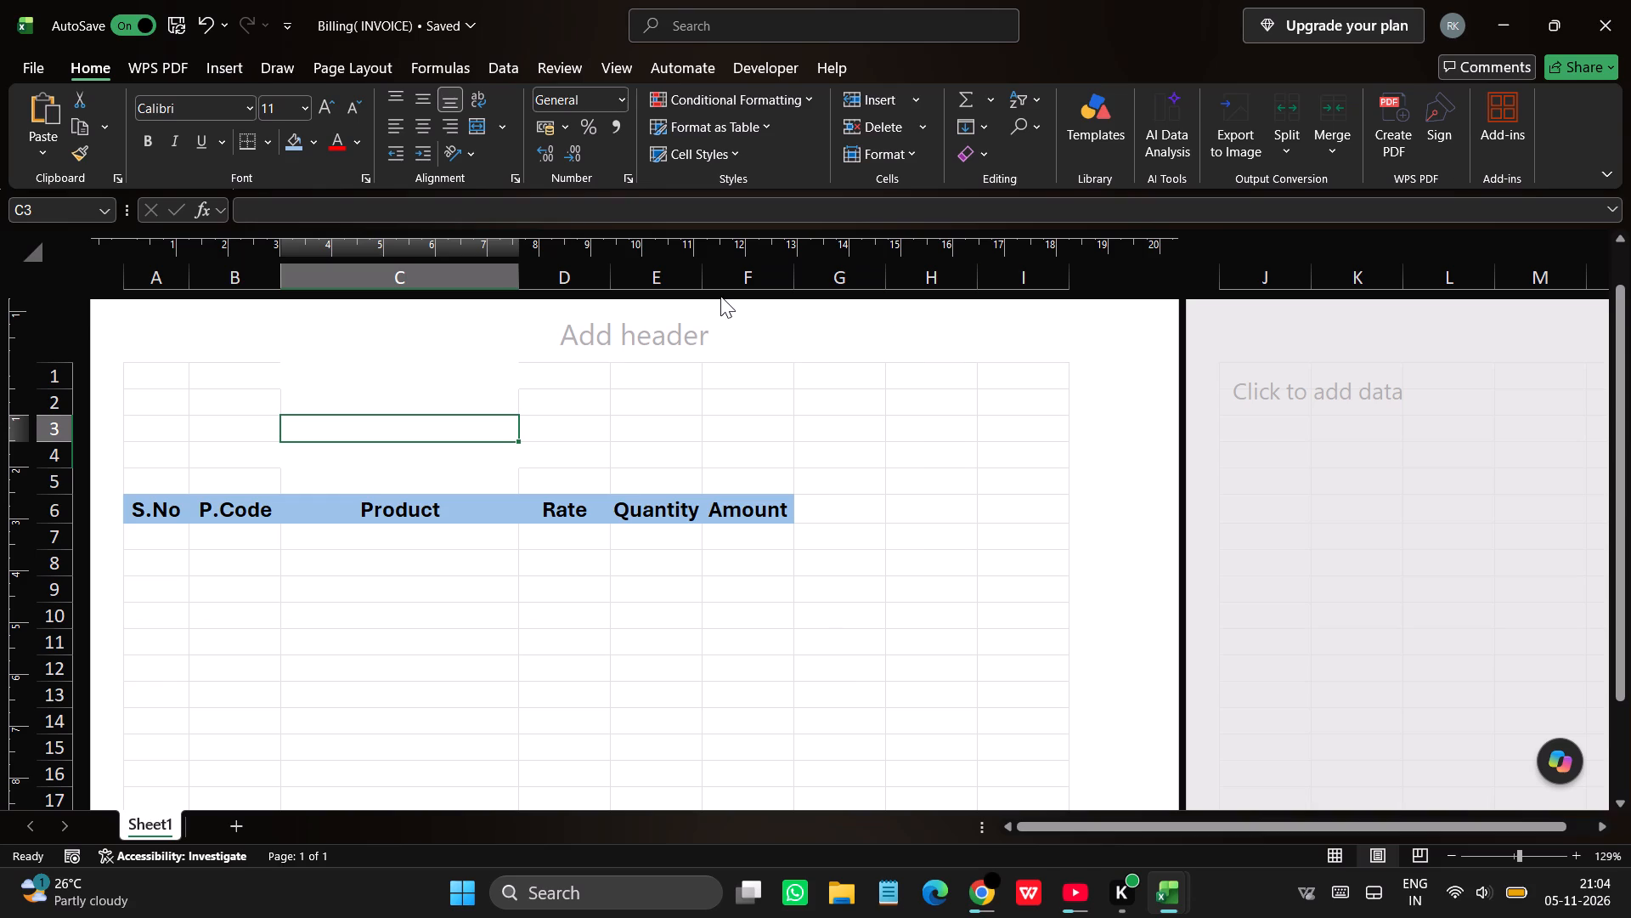
Widen the Quantity column E and the Amount column F to give their headings more room on both sides.
{"action": "left_click_drag", "start_coordinate": [707, 275], "coordinate": [737, 285]}
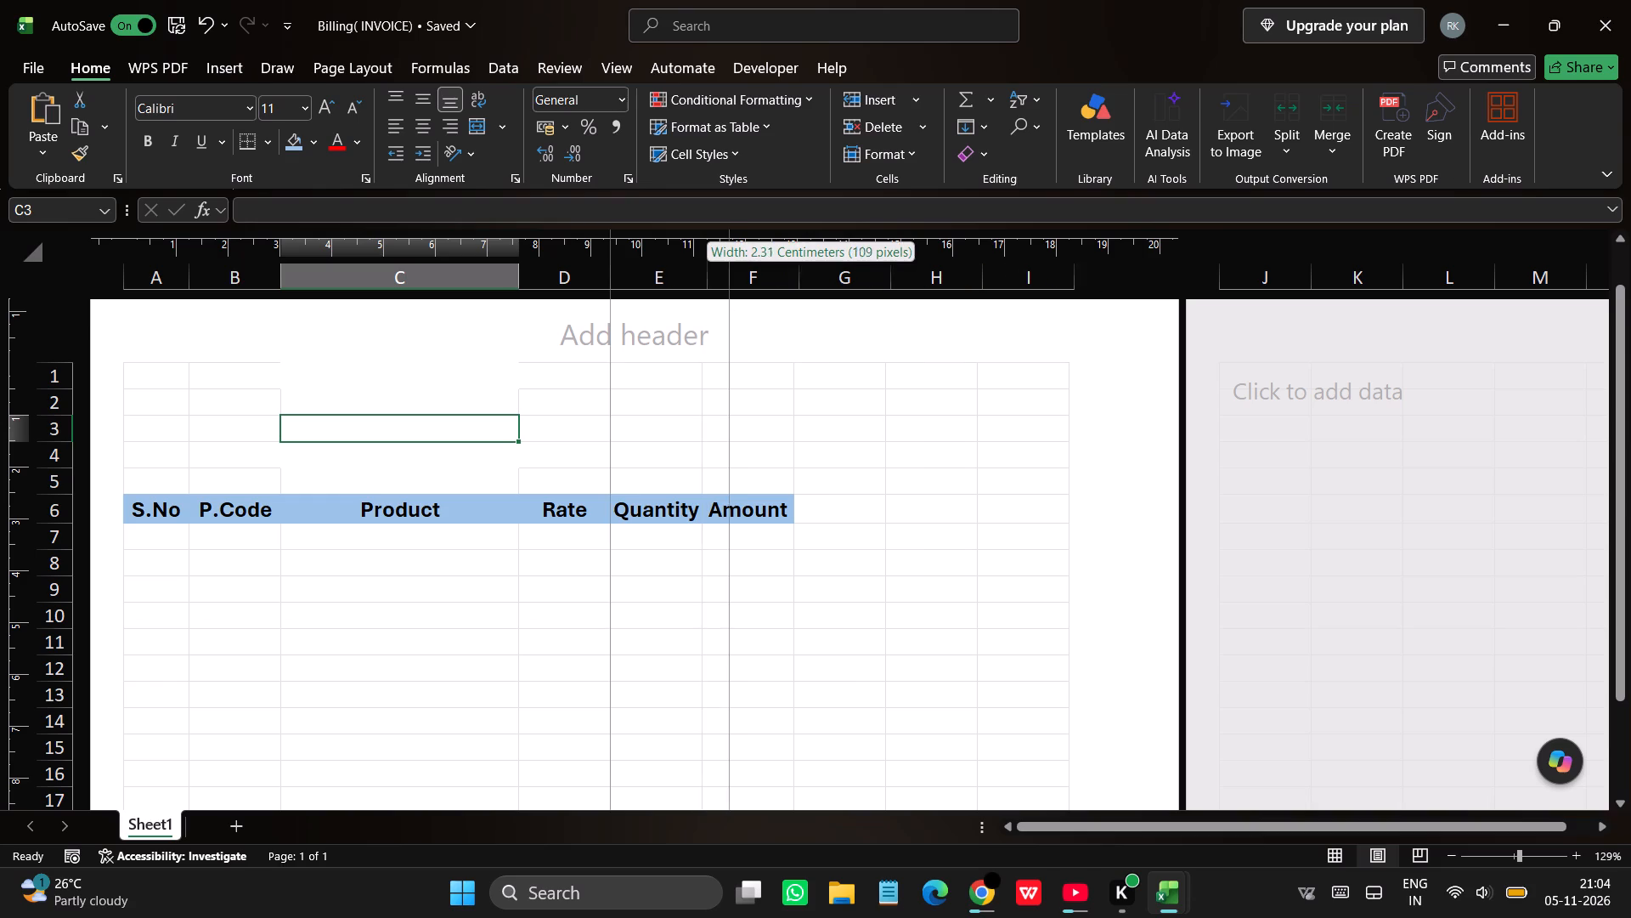
{"action": "left_click_drag", "start_coordinate": [737, 285], "coordinate": [738, 287]}
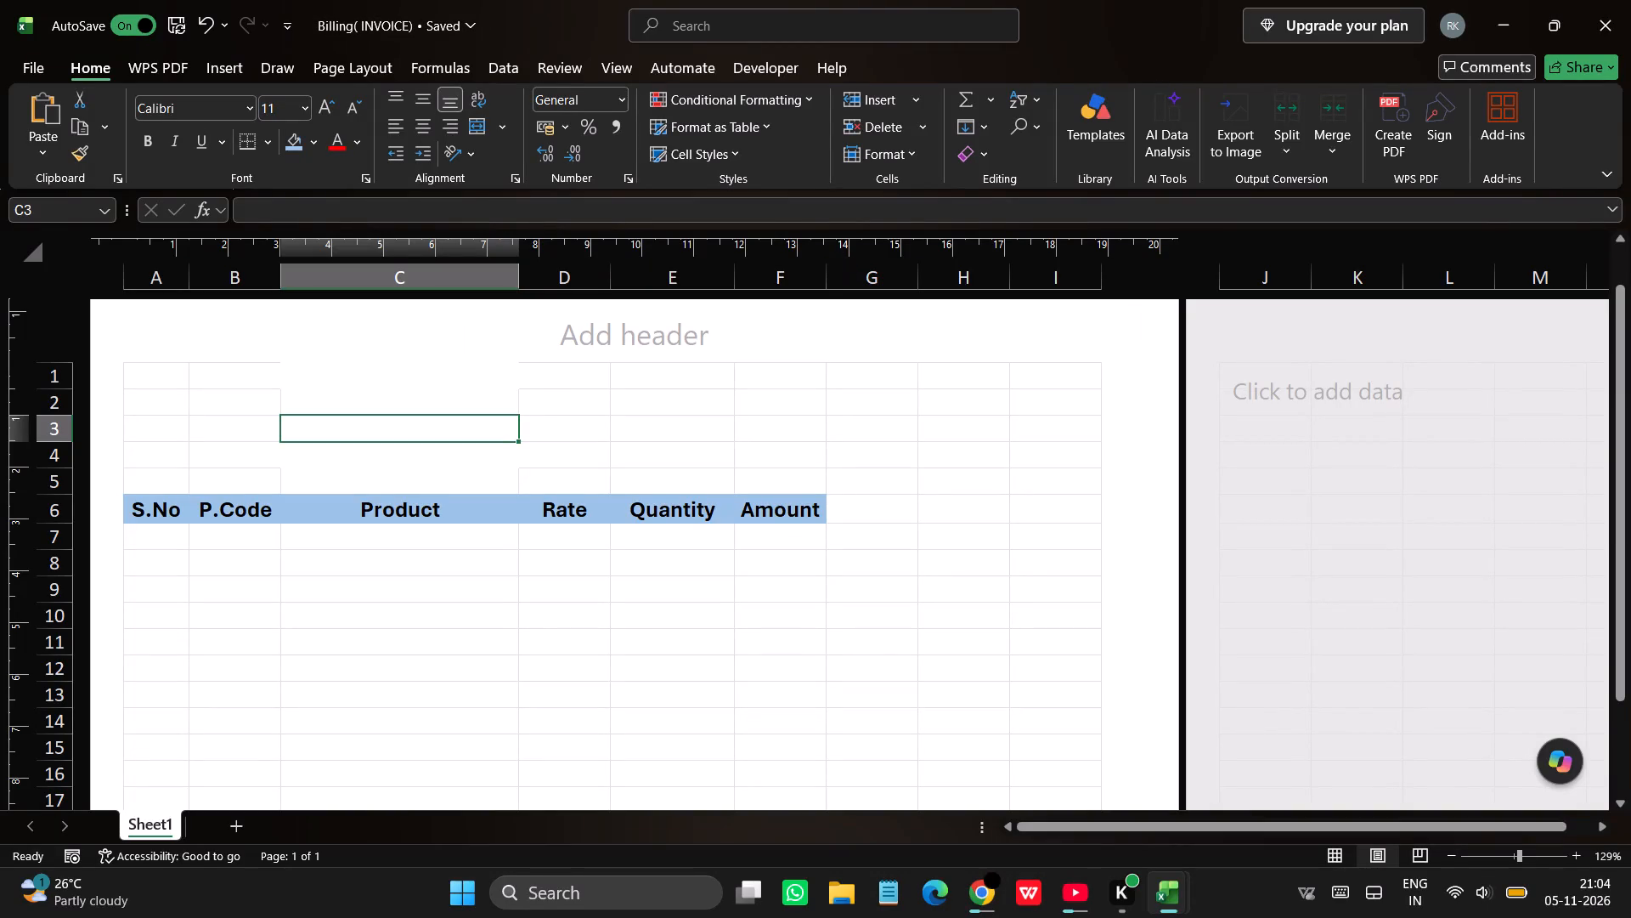
{"action": "left_click_drag", "start_coordinate": [829, 275], "coordinate": [851, 289]}
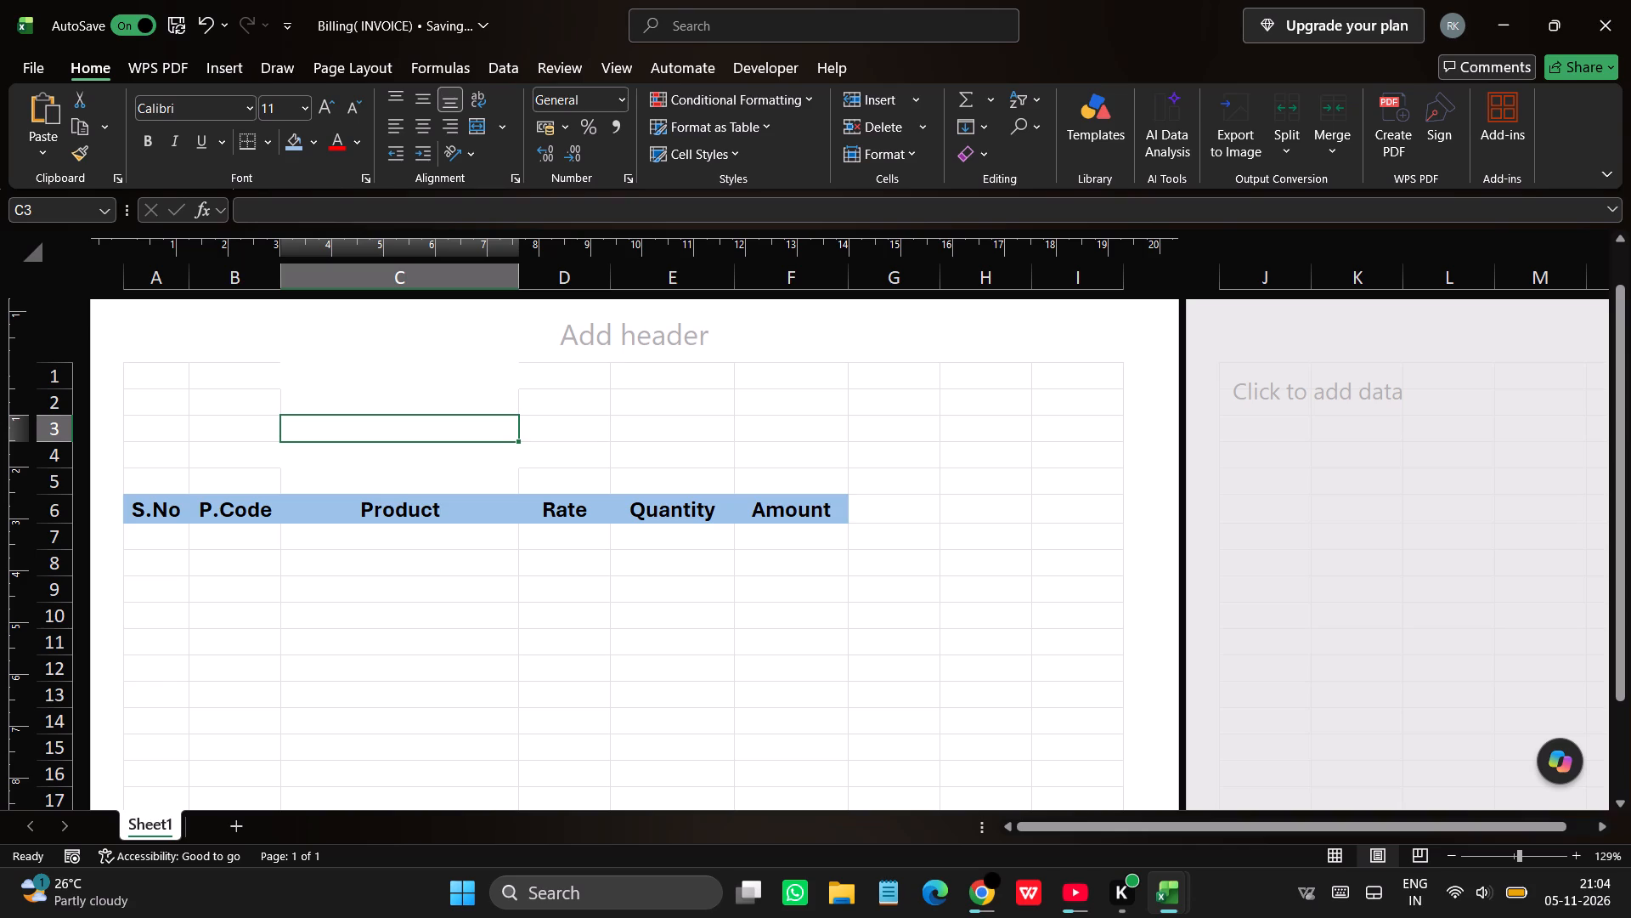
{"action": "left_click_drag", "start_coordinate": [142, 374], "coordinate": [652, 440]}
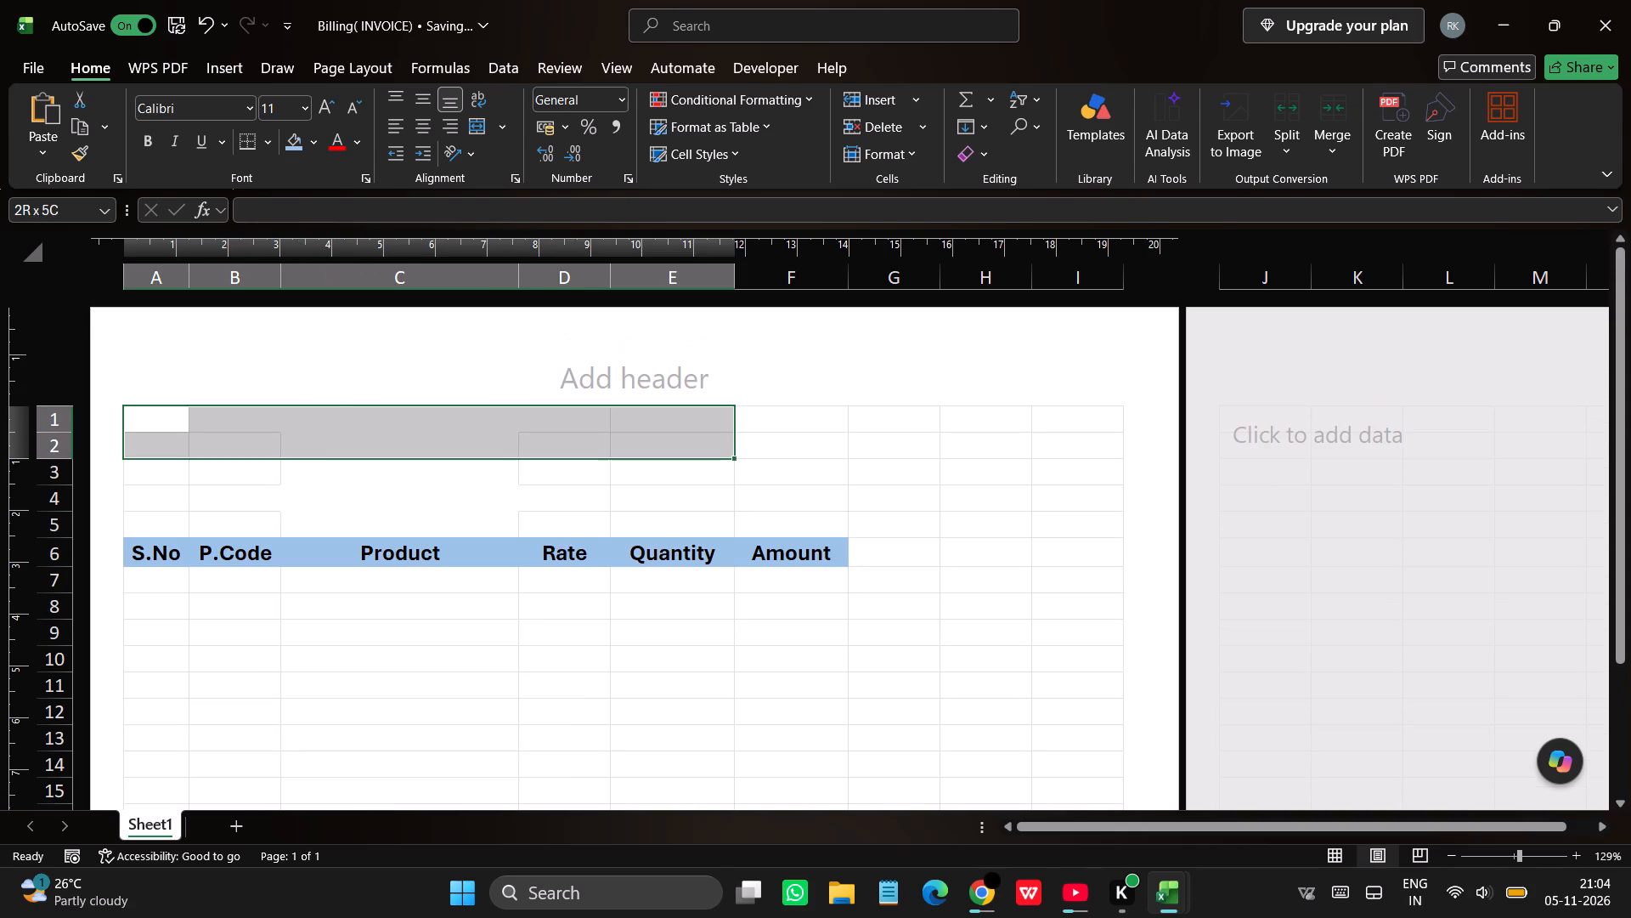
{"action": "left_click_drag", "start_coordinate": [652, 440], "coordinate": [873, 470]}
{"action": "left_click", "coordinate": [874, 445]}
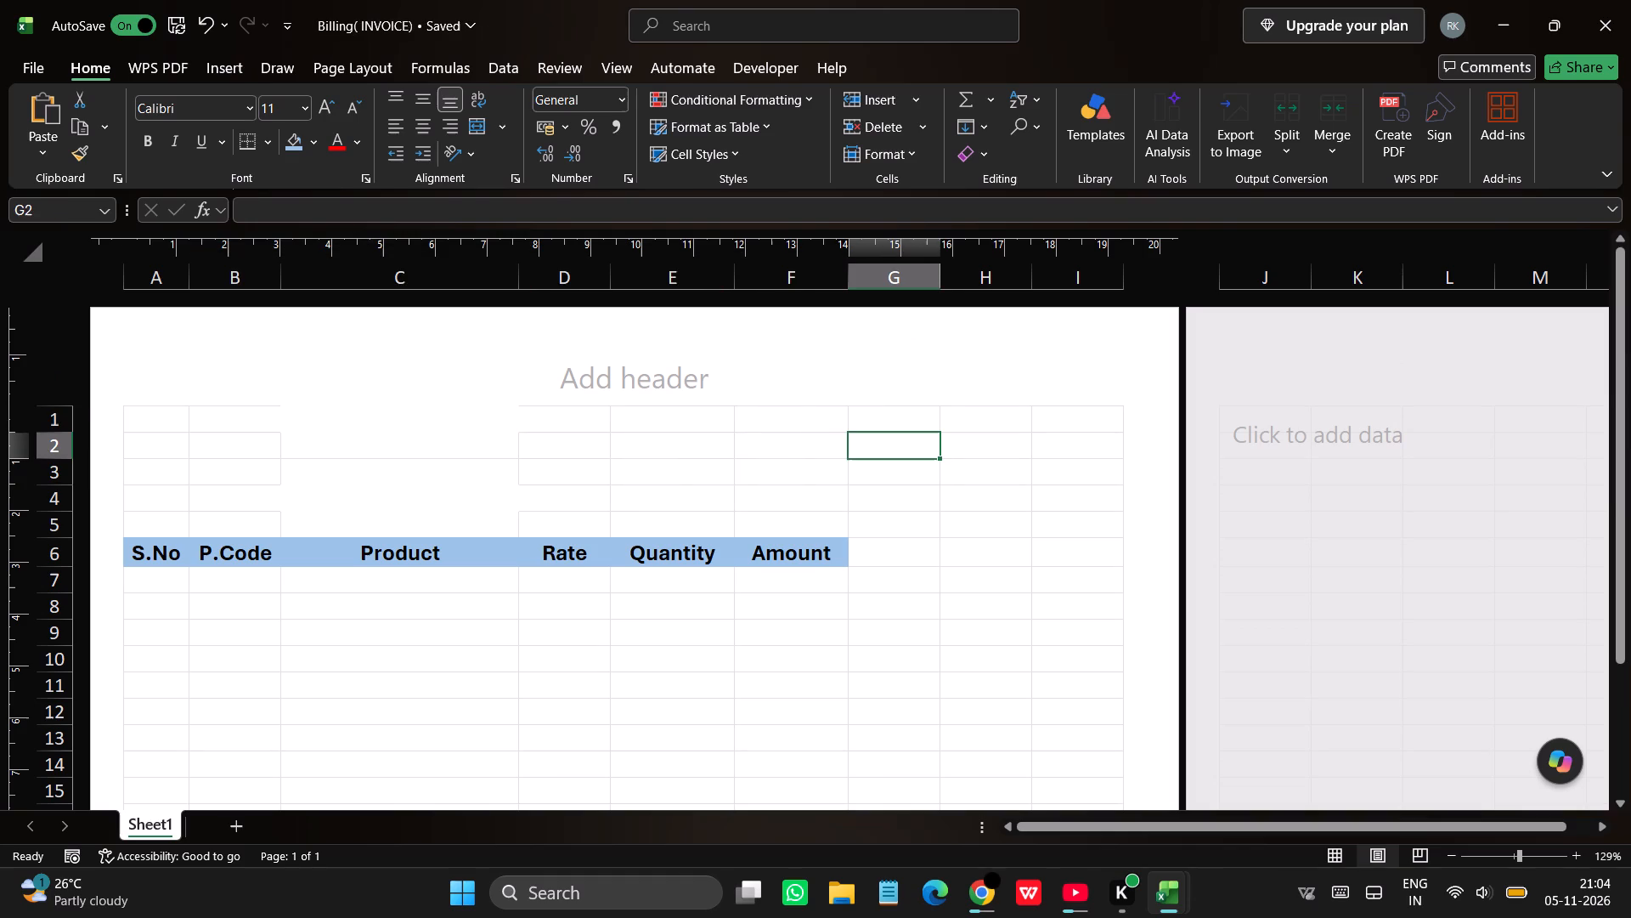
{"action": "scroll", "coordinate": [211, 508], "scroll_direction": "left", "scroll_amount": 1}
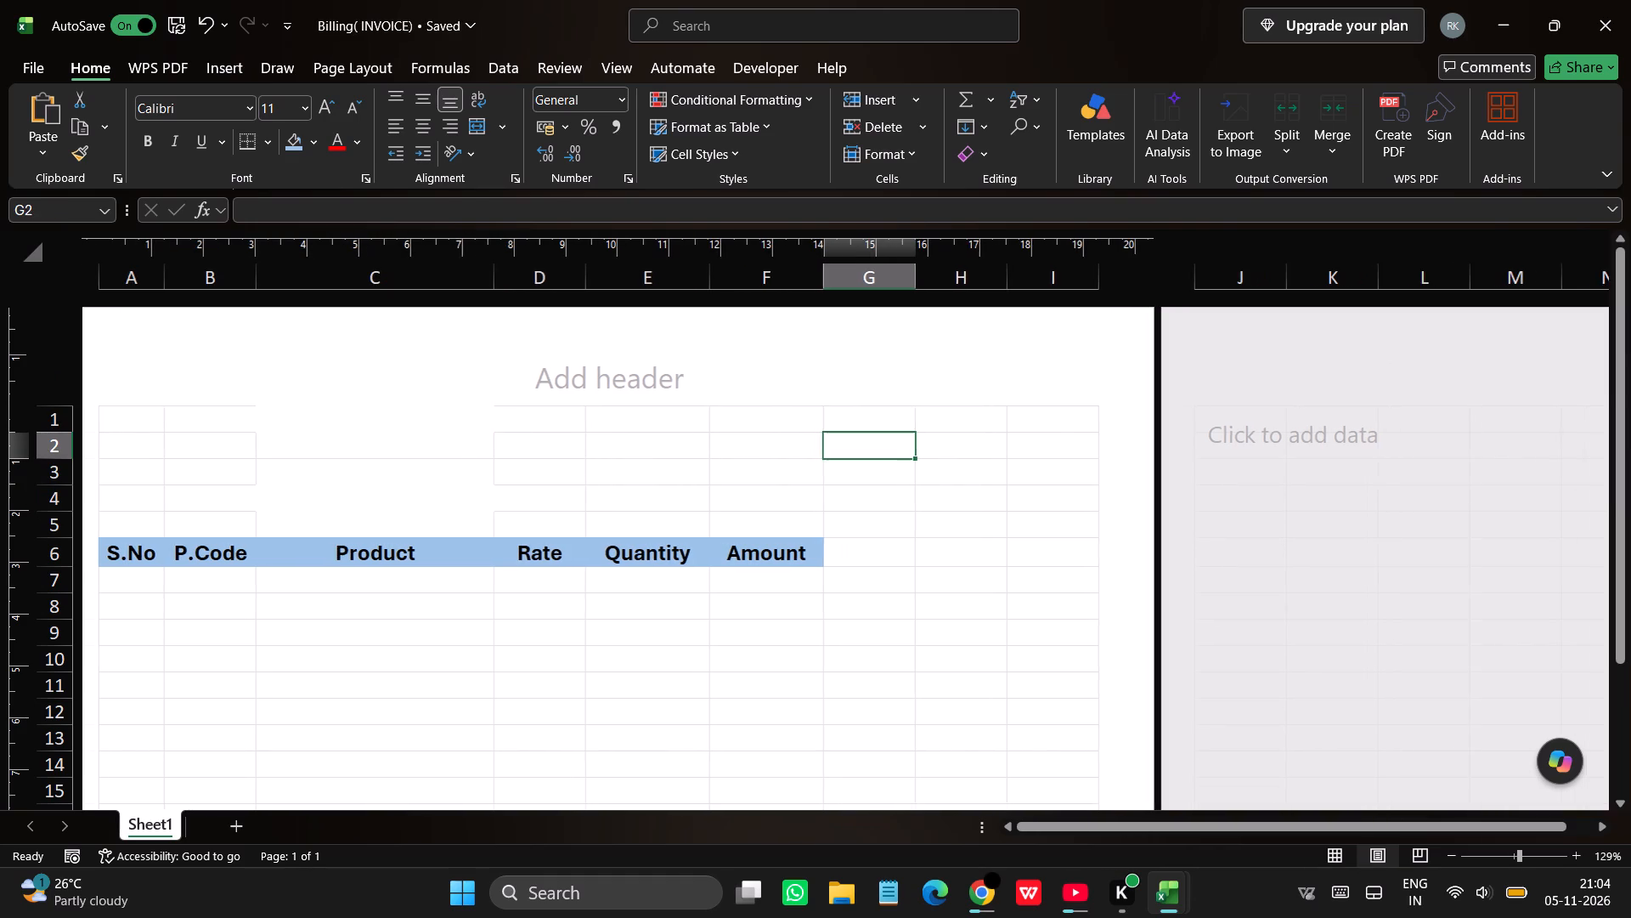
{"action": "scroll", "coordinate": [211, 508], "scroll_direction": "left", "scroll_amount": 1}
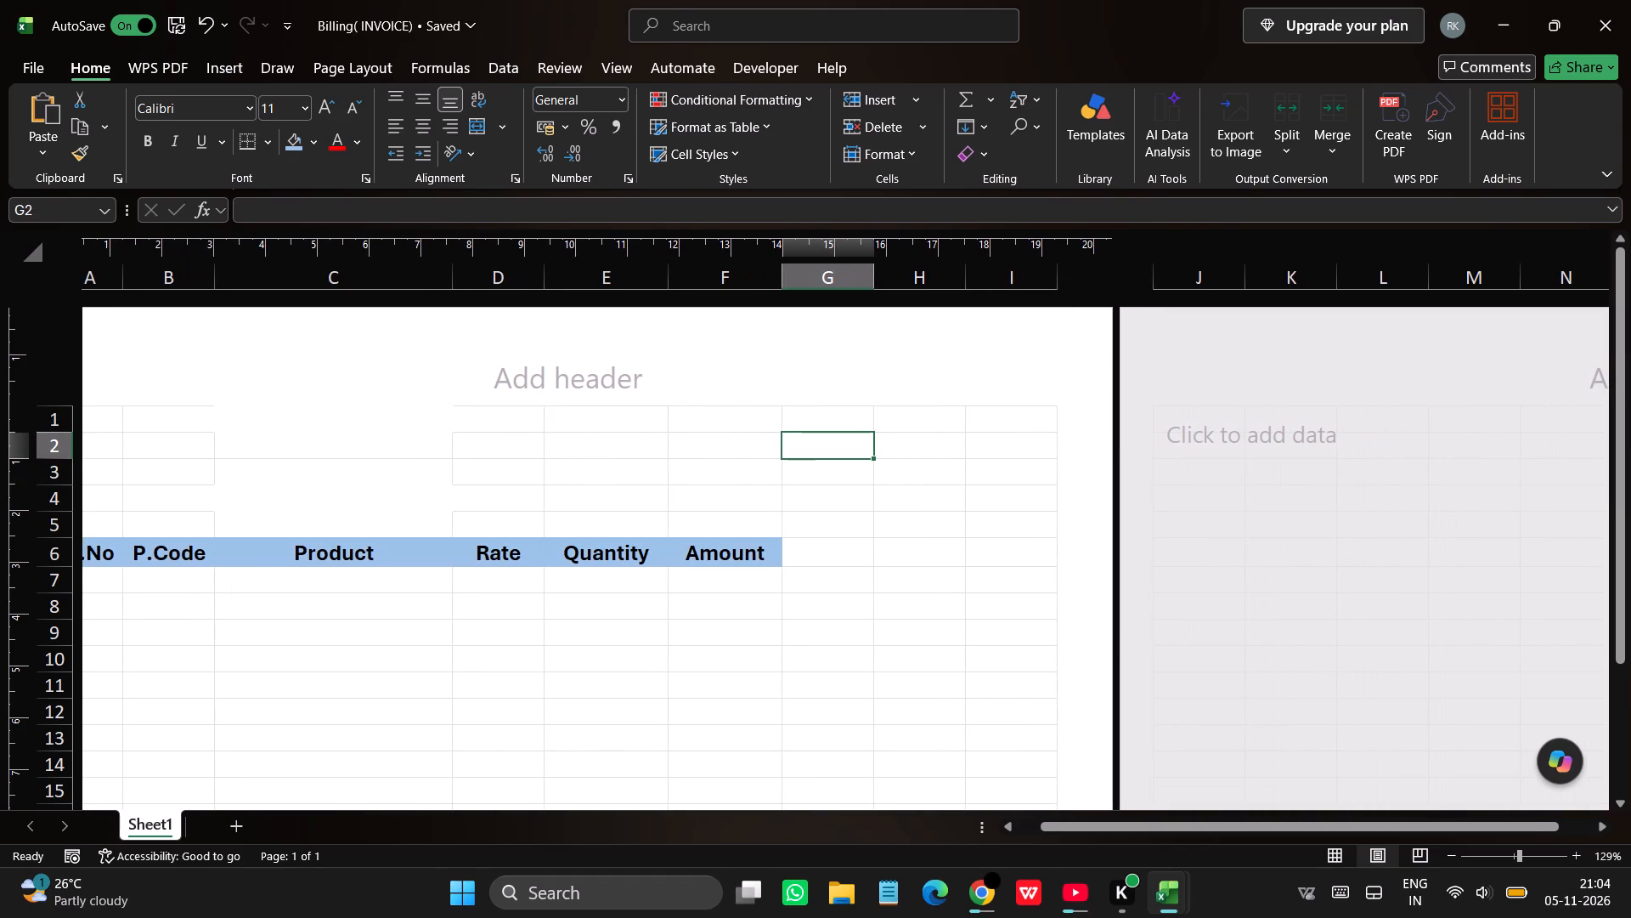
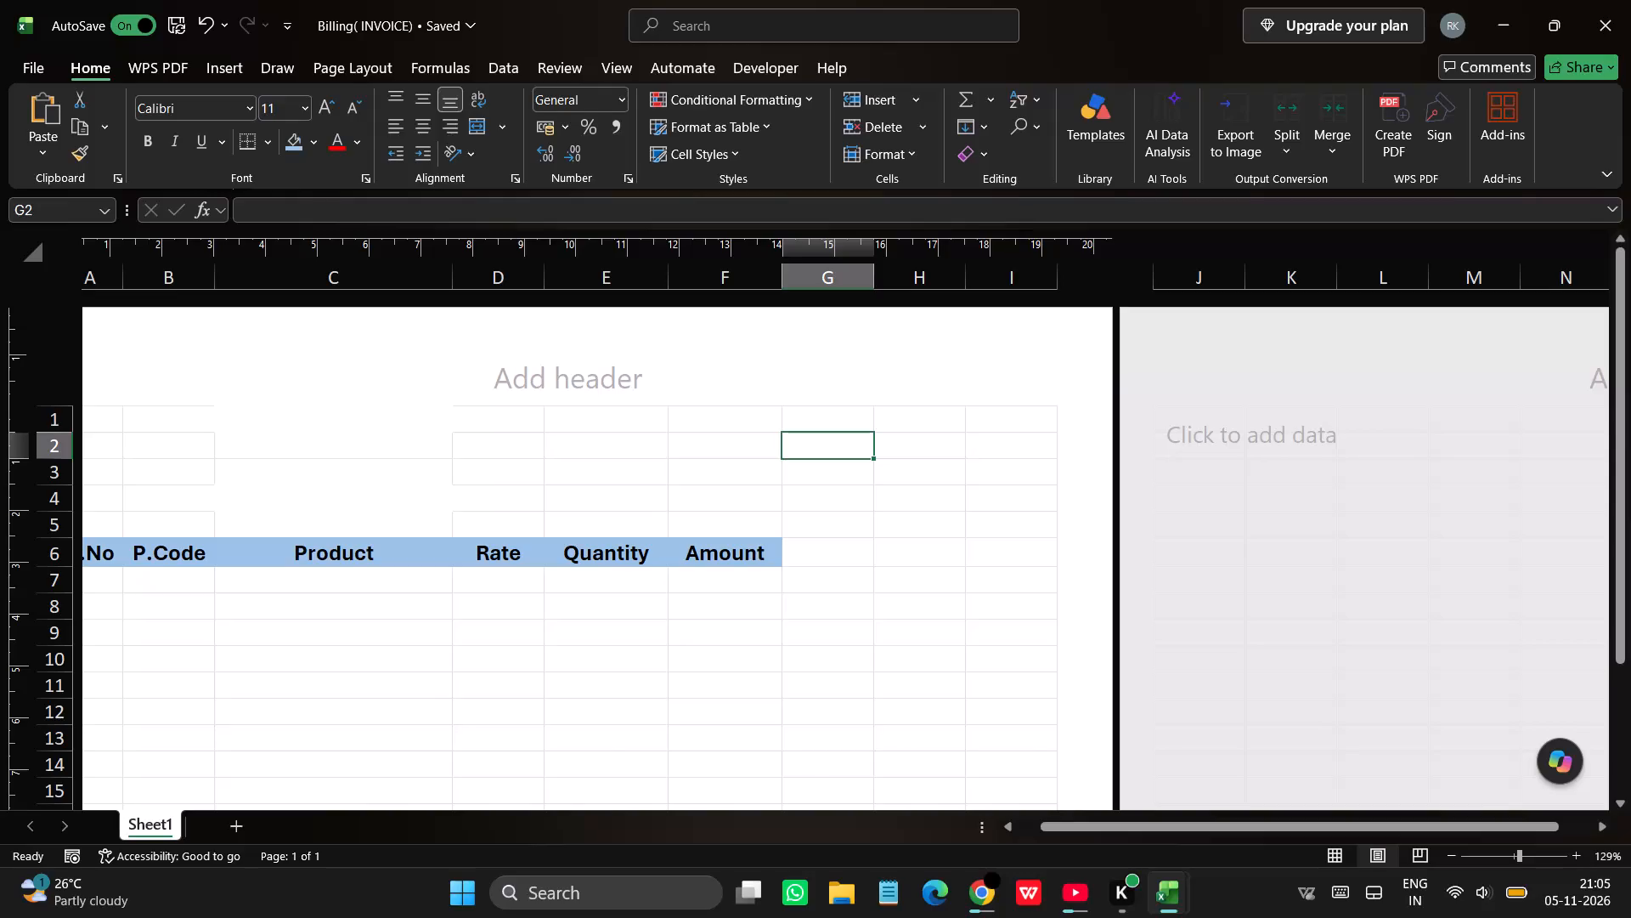
Merge and centre cells A1 to I1 into one title cell across the full width of the page.
{"action": "left_click_drag", "start_coordinate": [97, 424], "coordinate": [985, 439]}
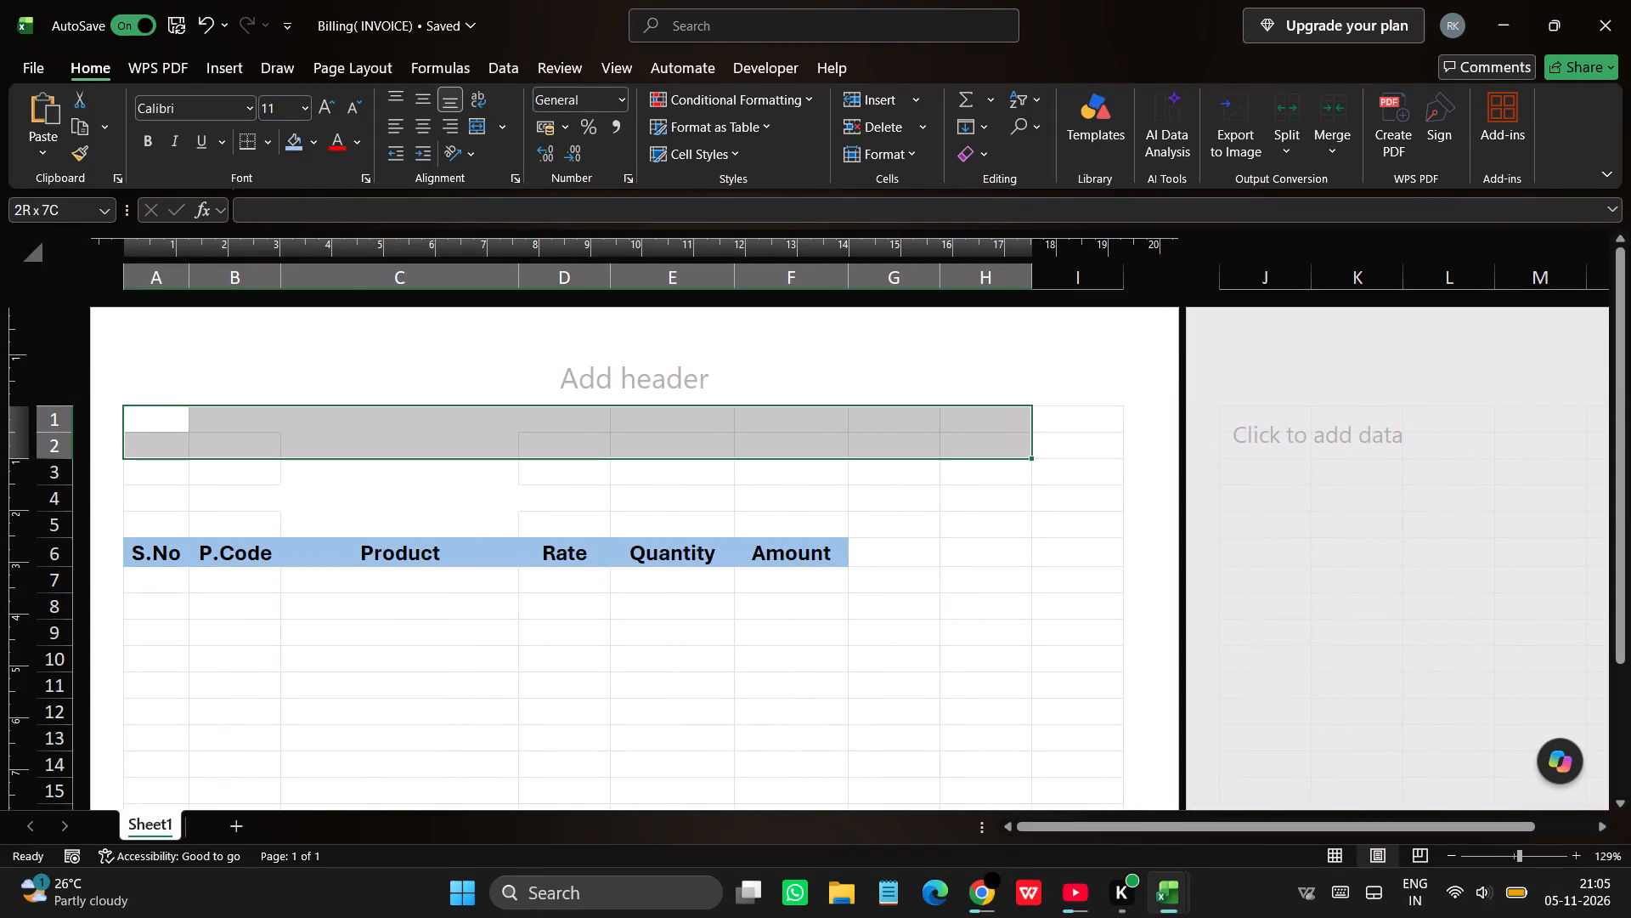
{"action": "left_click_drag", "start_coordinate": [985, 439], "coordinate": [1154, 430]}
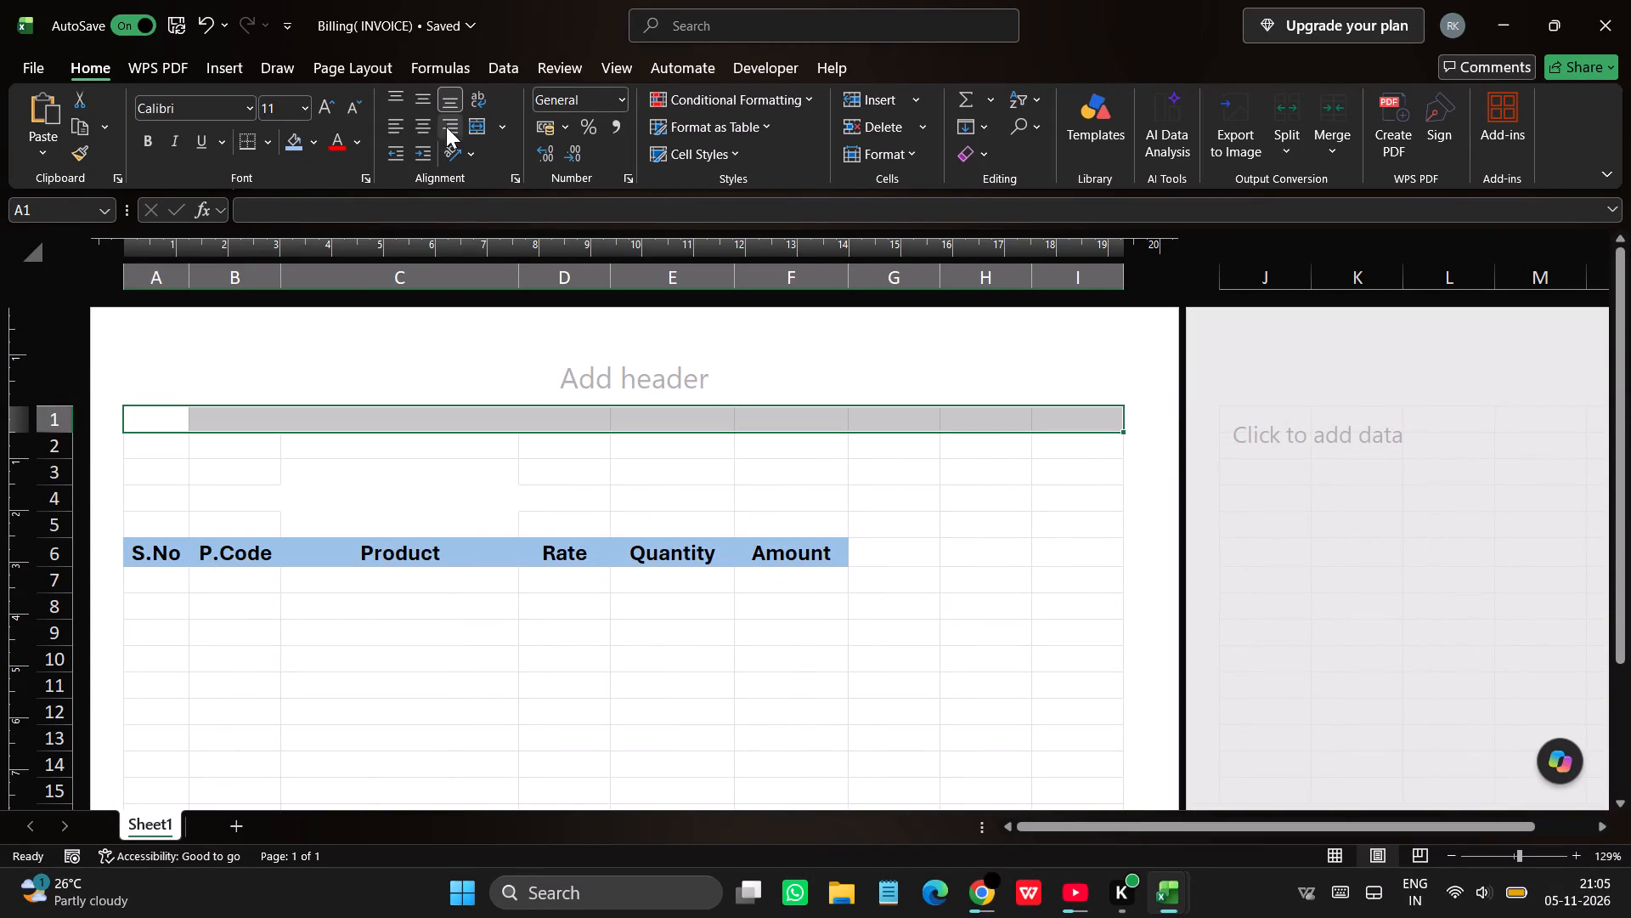
{"action": "left_click", "coordinate": [498, 131]}
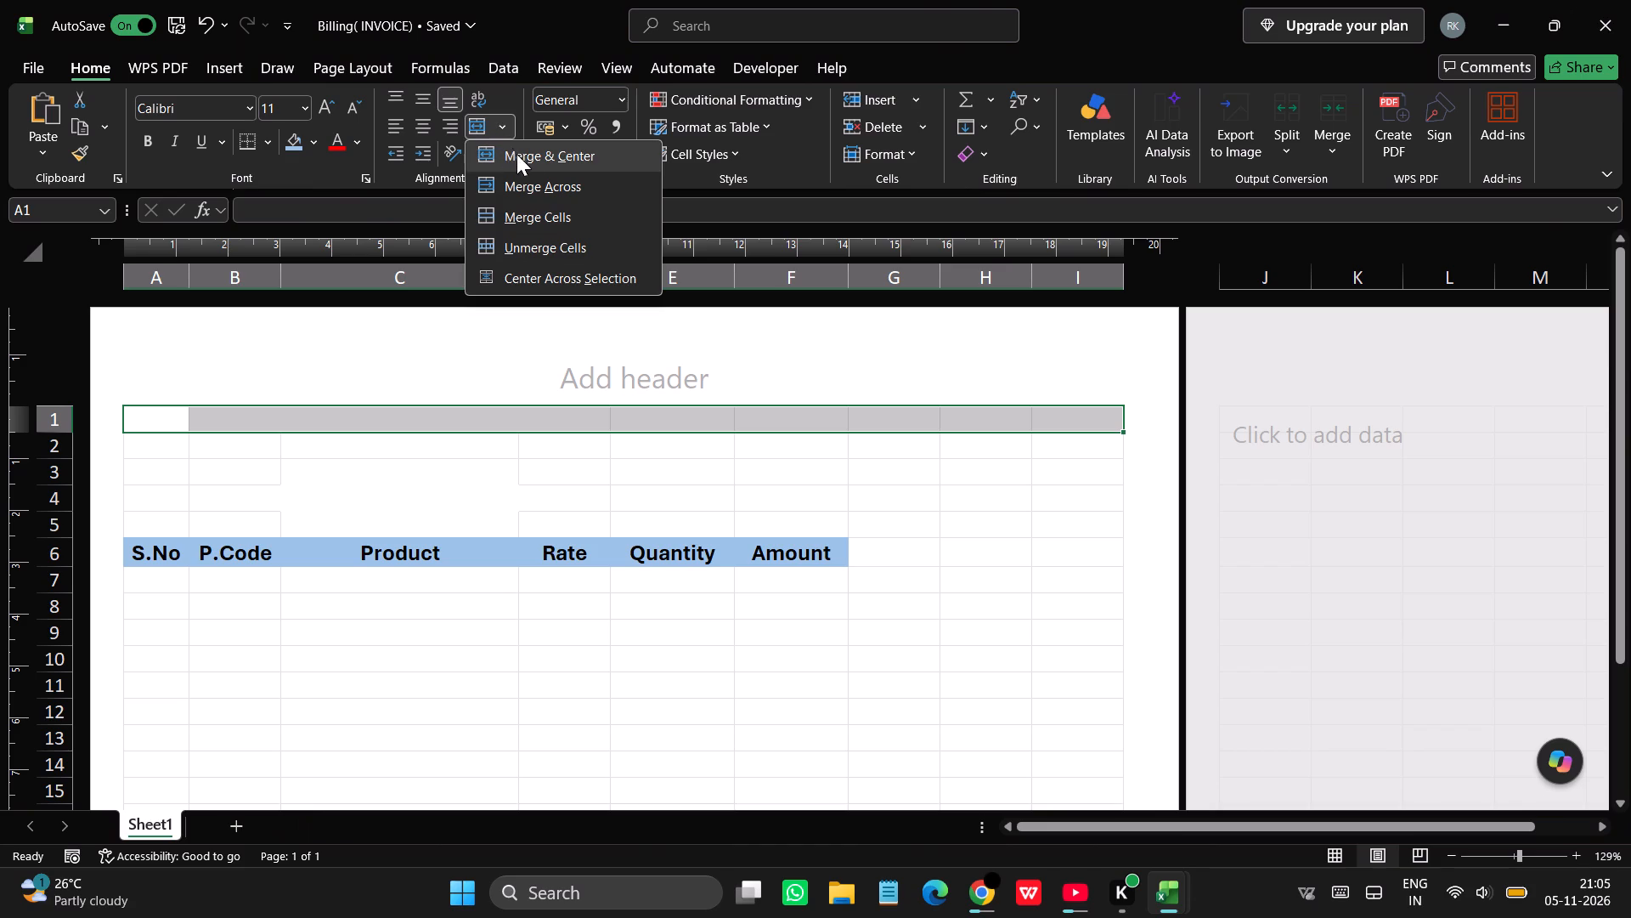
{"action": "left_click", "coordinate": [523, 161]}
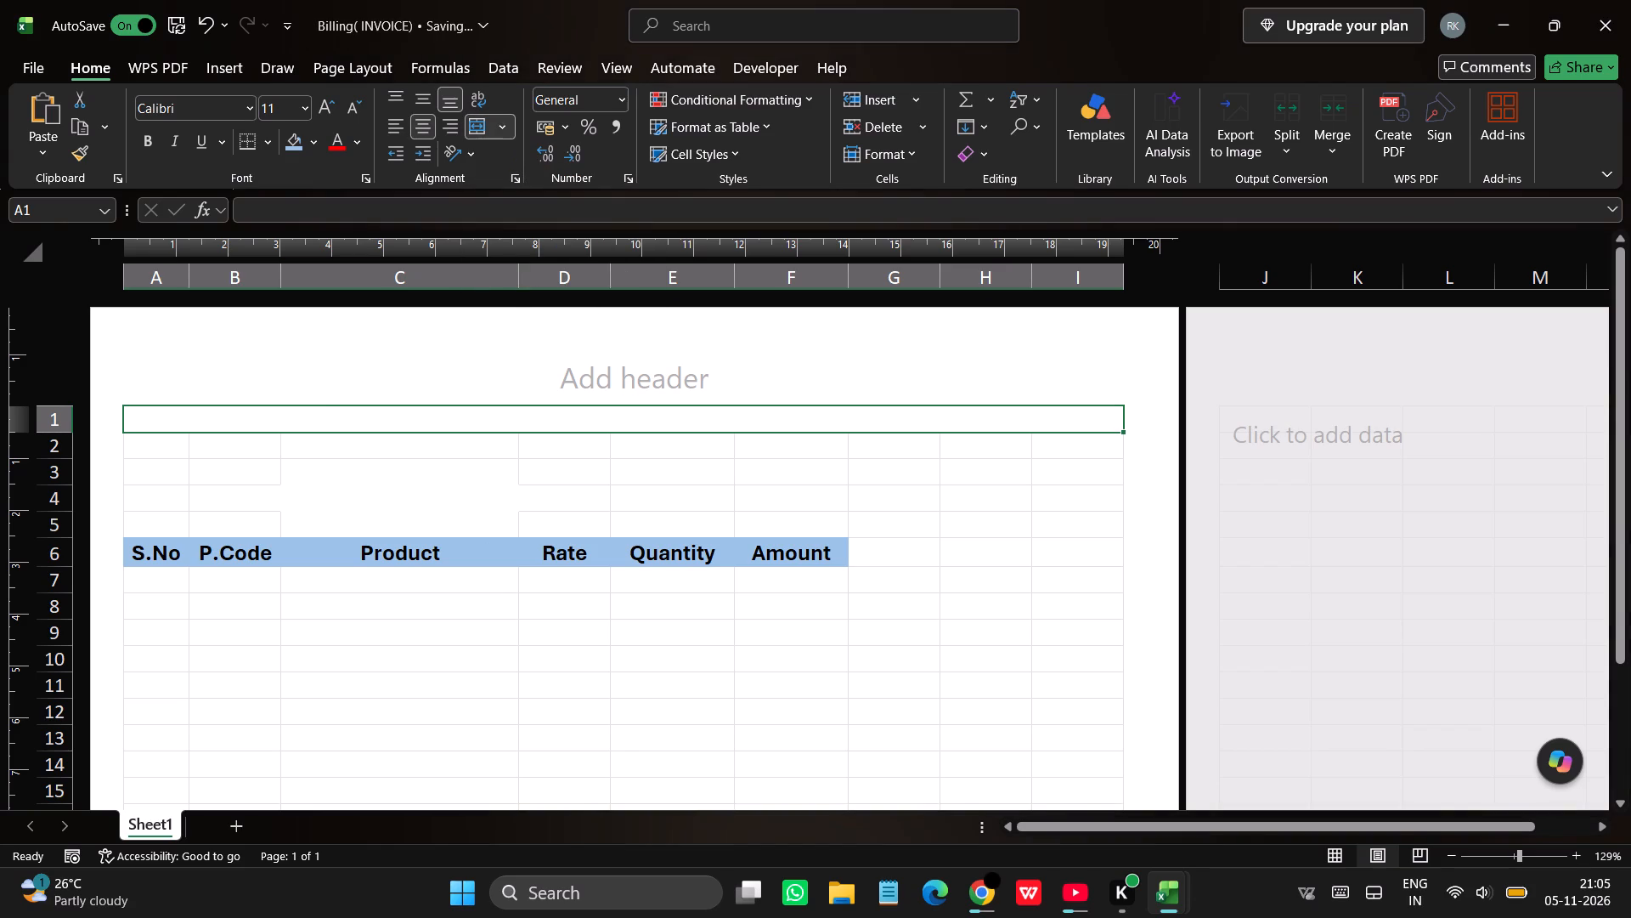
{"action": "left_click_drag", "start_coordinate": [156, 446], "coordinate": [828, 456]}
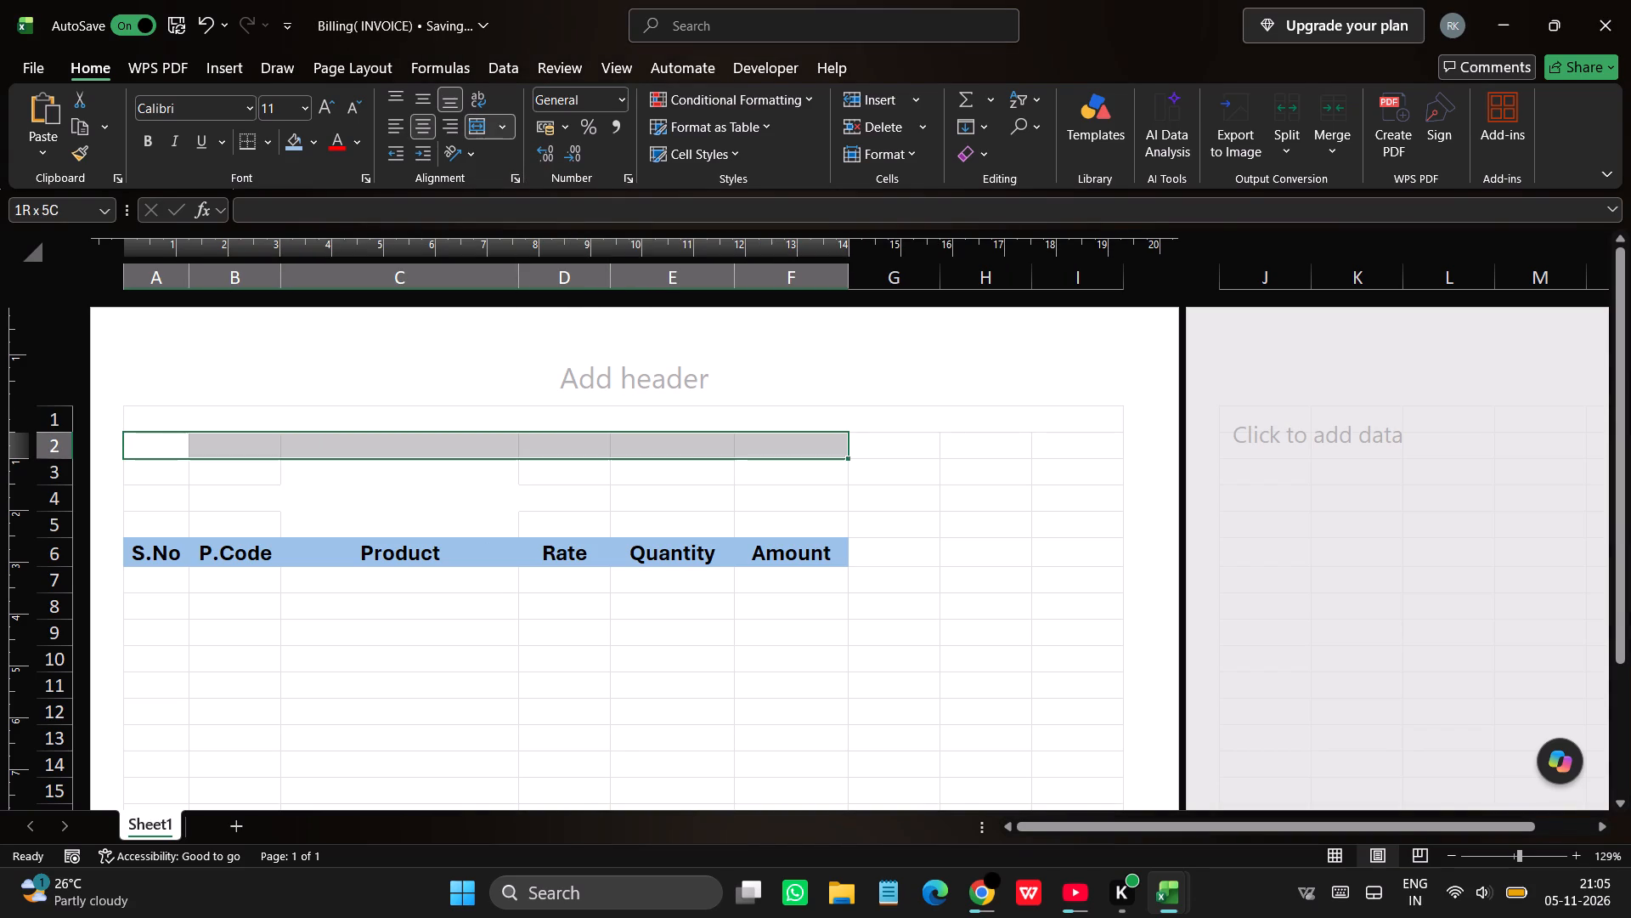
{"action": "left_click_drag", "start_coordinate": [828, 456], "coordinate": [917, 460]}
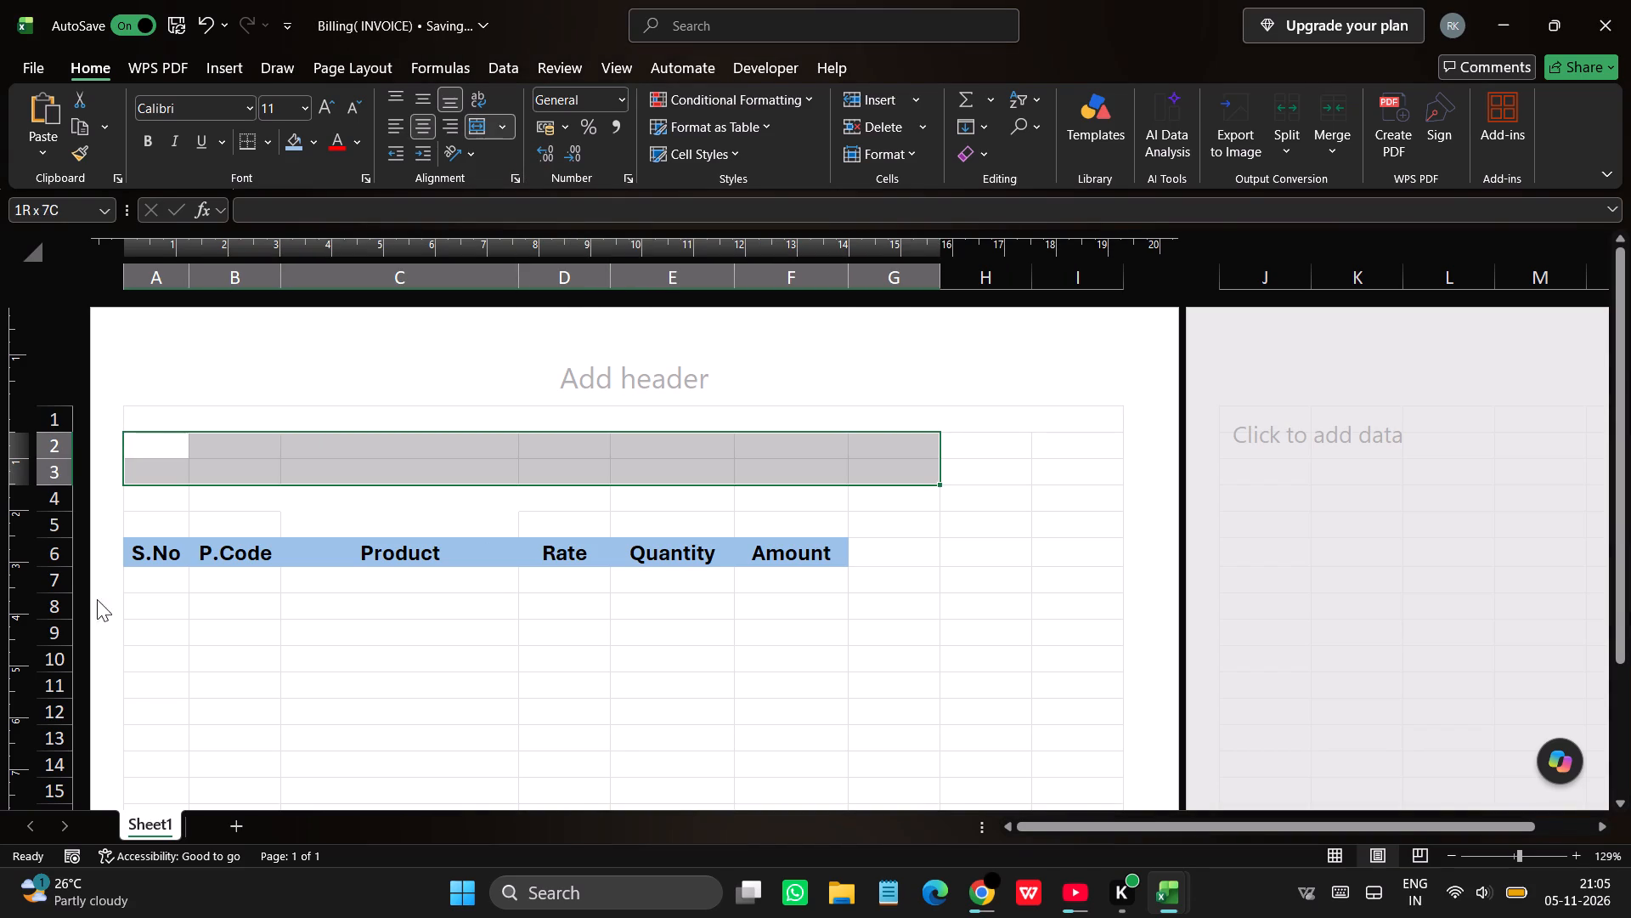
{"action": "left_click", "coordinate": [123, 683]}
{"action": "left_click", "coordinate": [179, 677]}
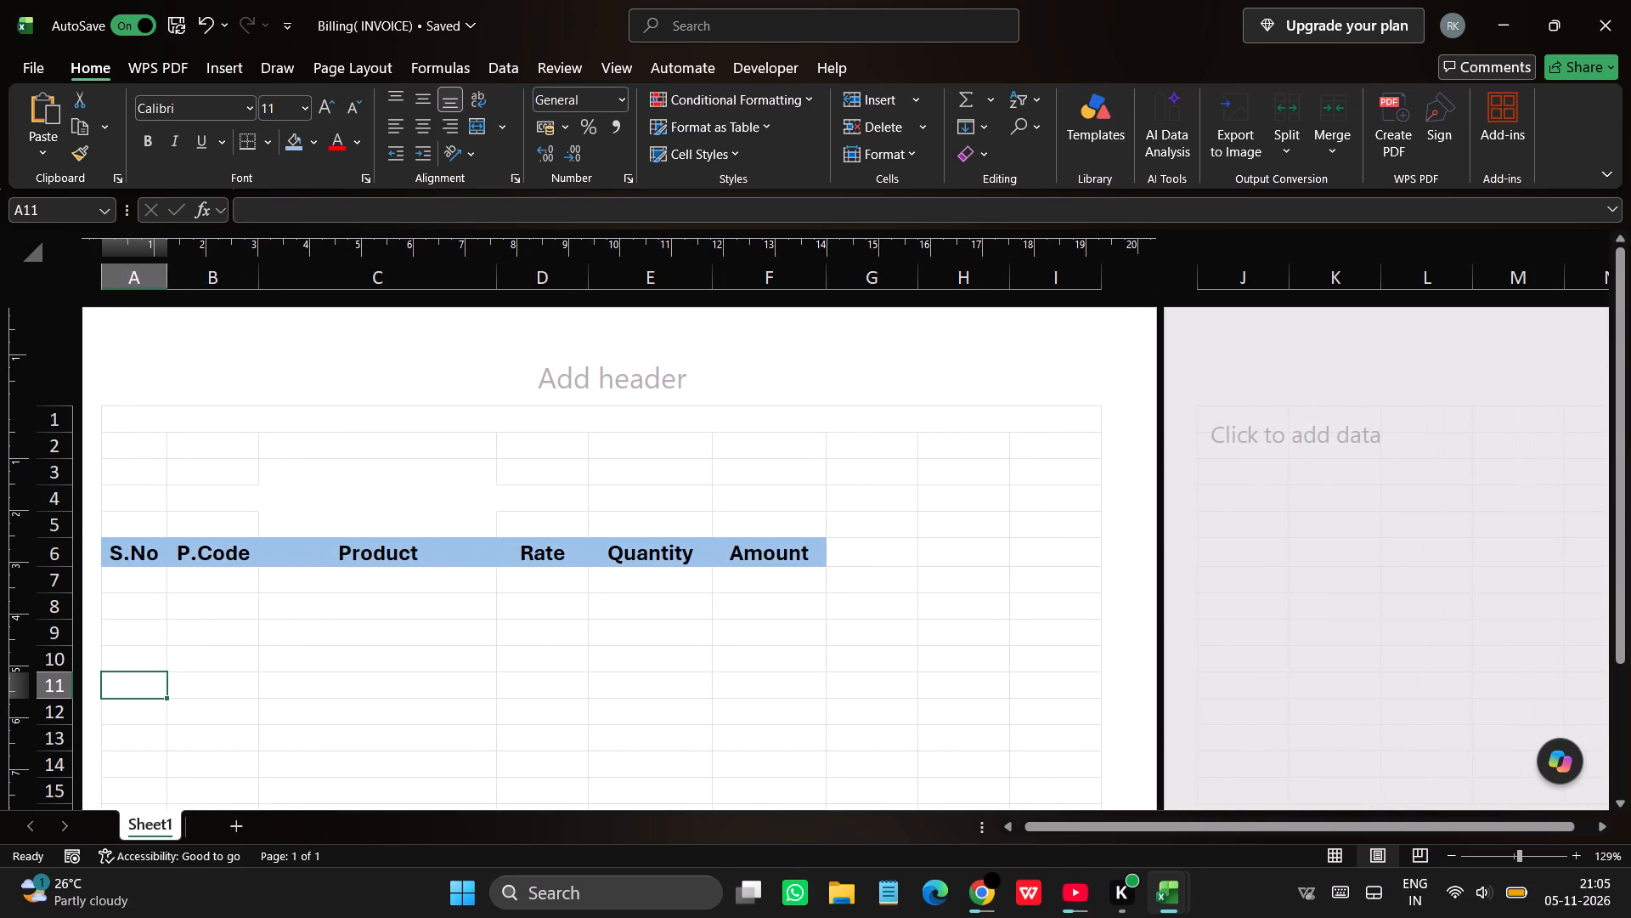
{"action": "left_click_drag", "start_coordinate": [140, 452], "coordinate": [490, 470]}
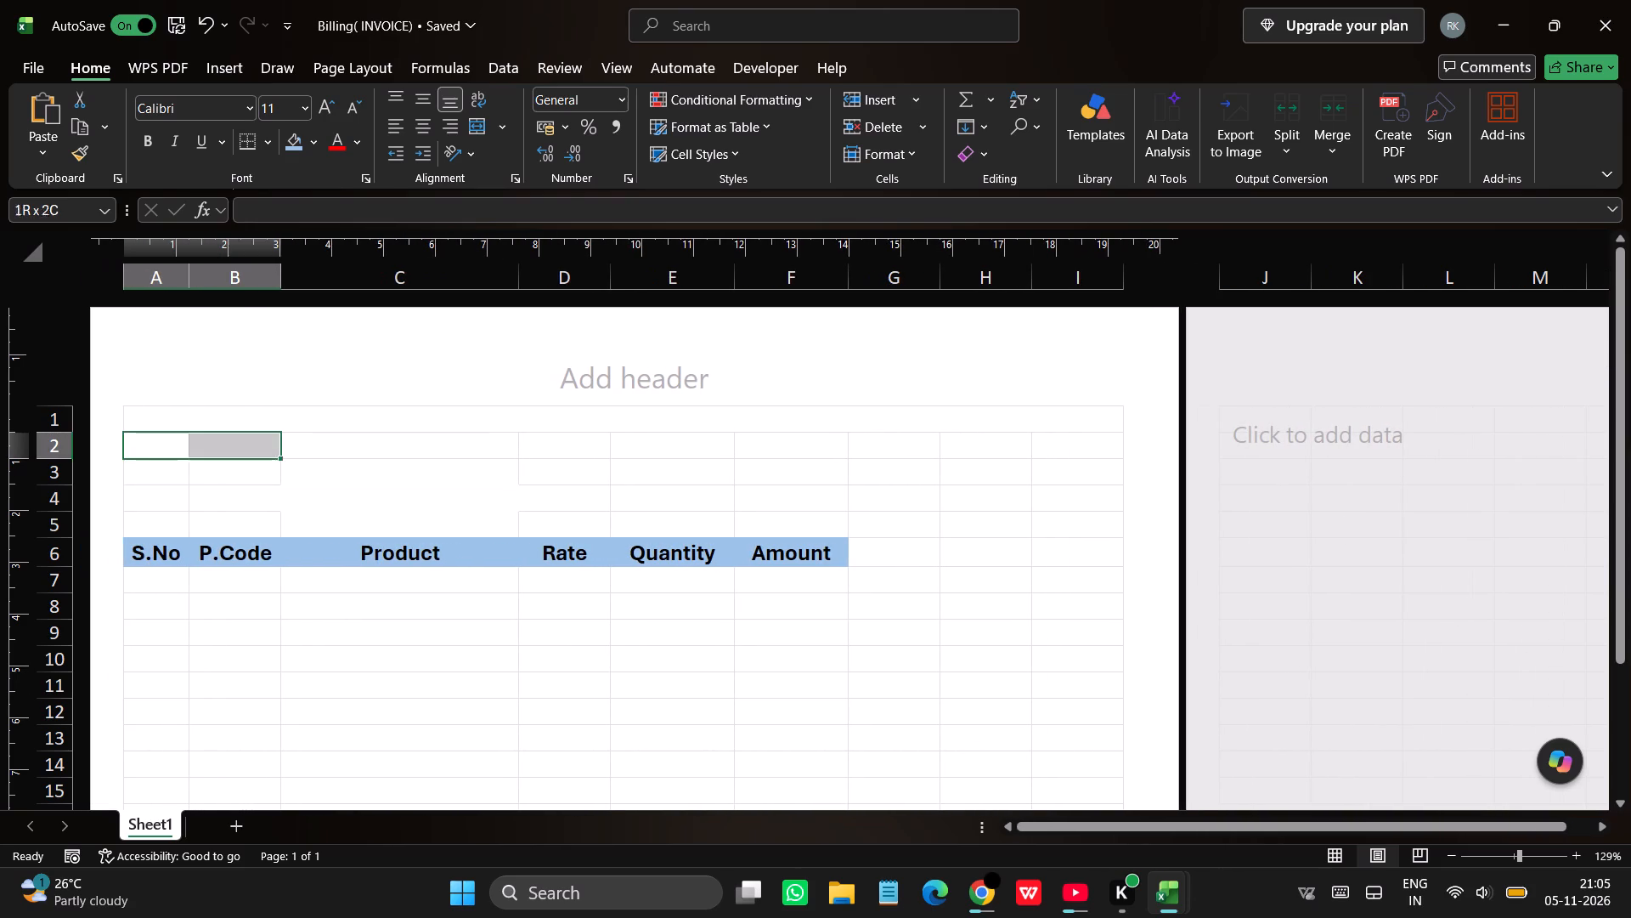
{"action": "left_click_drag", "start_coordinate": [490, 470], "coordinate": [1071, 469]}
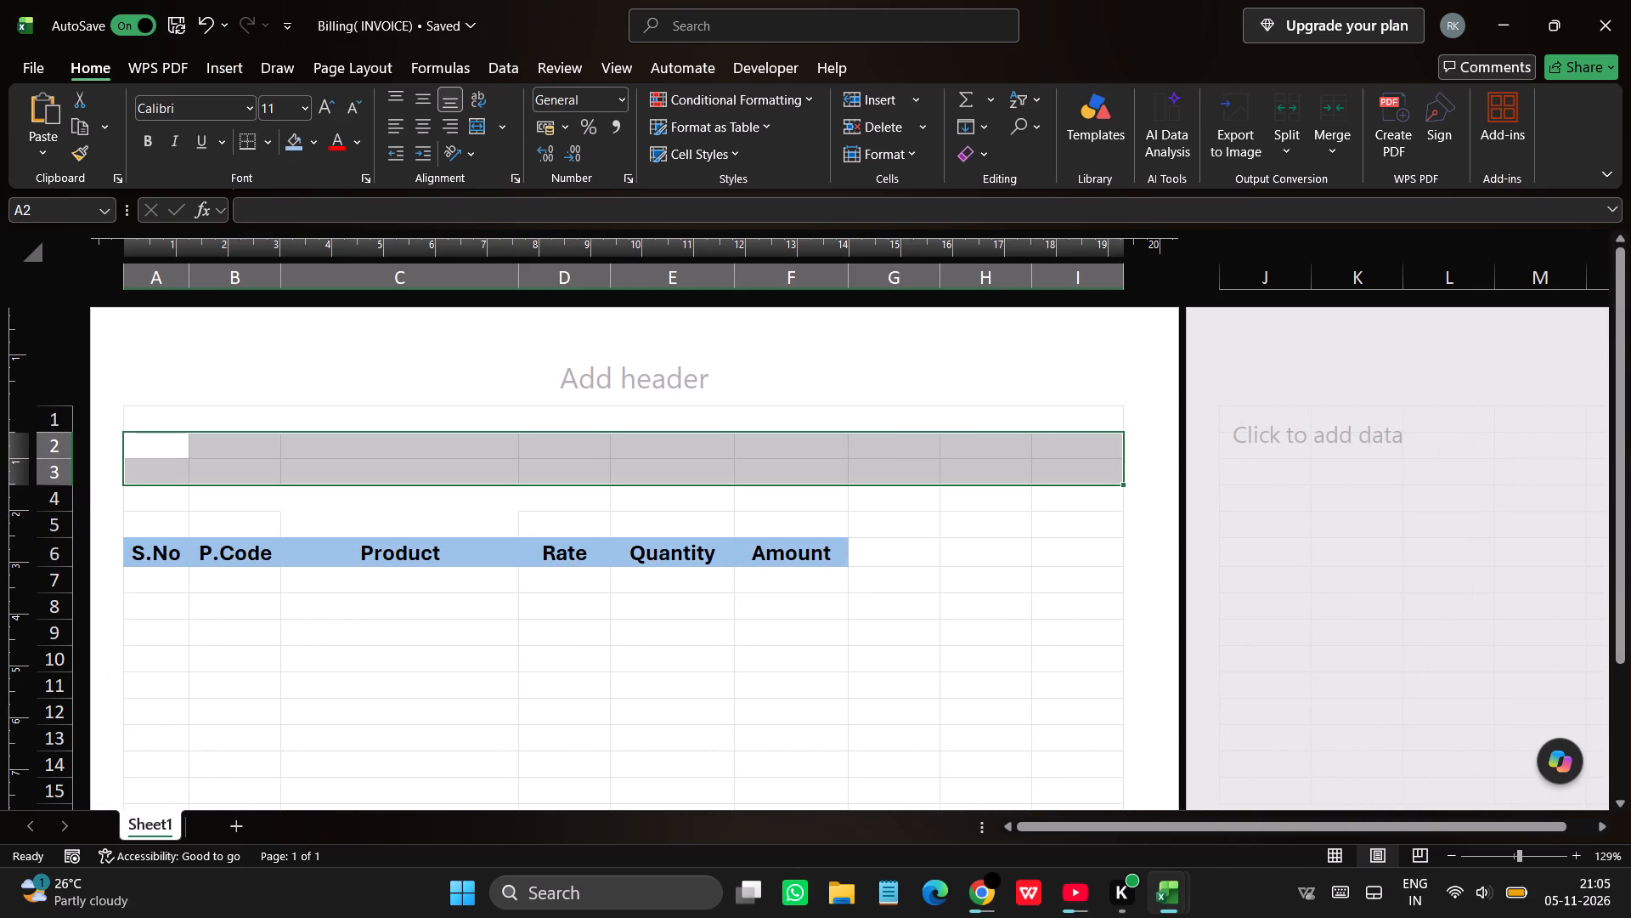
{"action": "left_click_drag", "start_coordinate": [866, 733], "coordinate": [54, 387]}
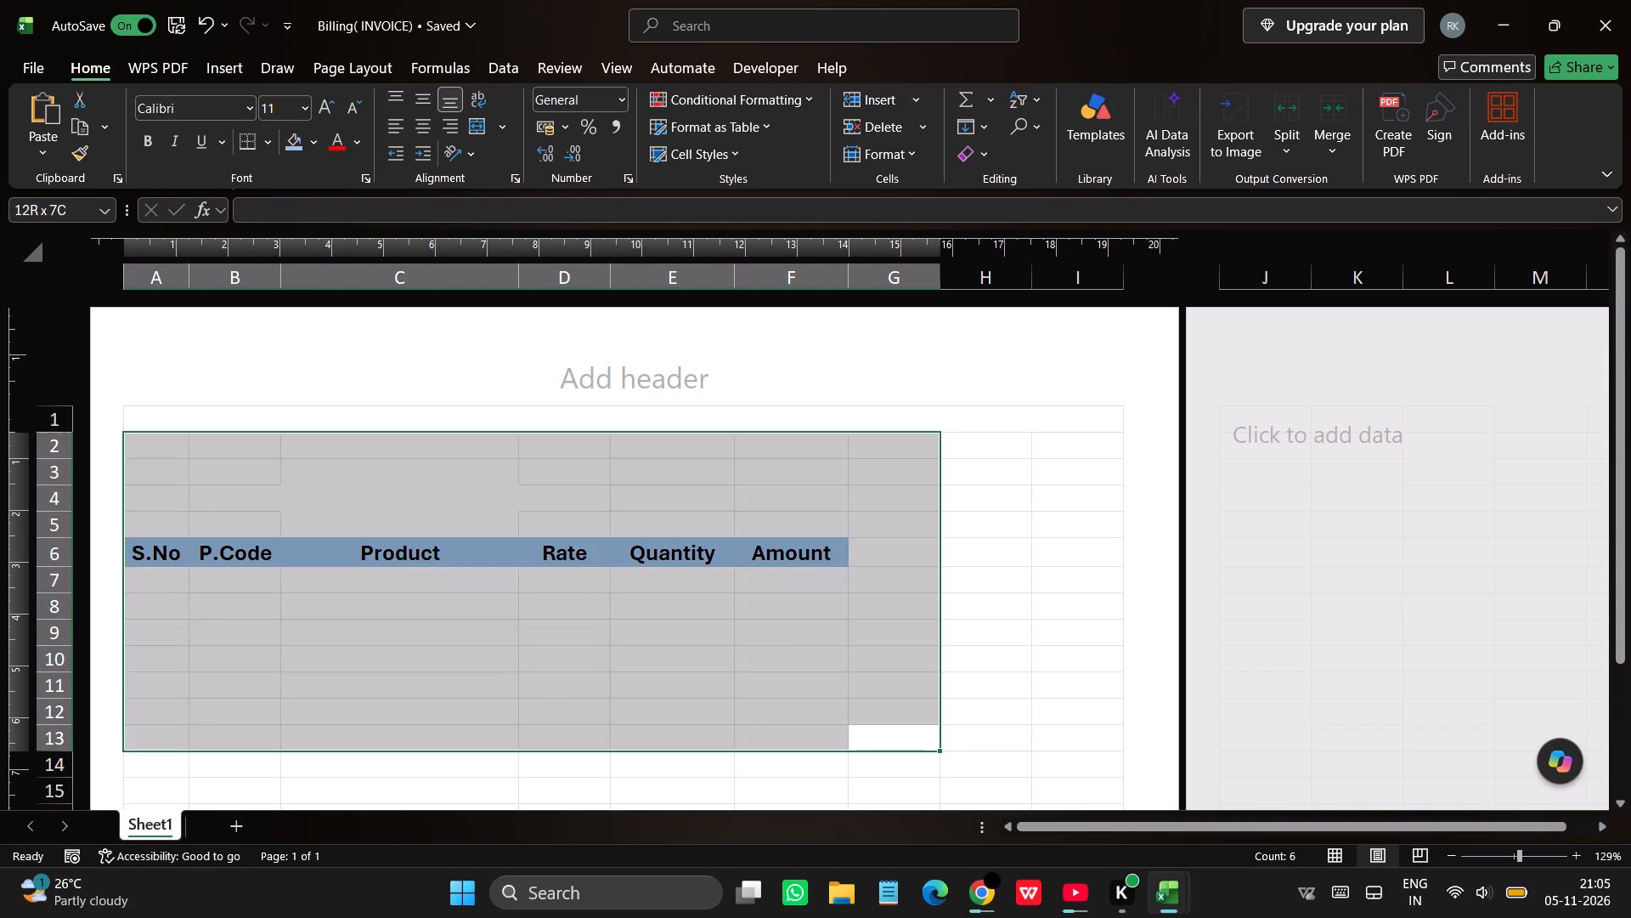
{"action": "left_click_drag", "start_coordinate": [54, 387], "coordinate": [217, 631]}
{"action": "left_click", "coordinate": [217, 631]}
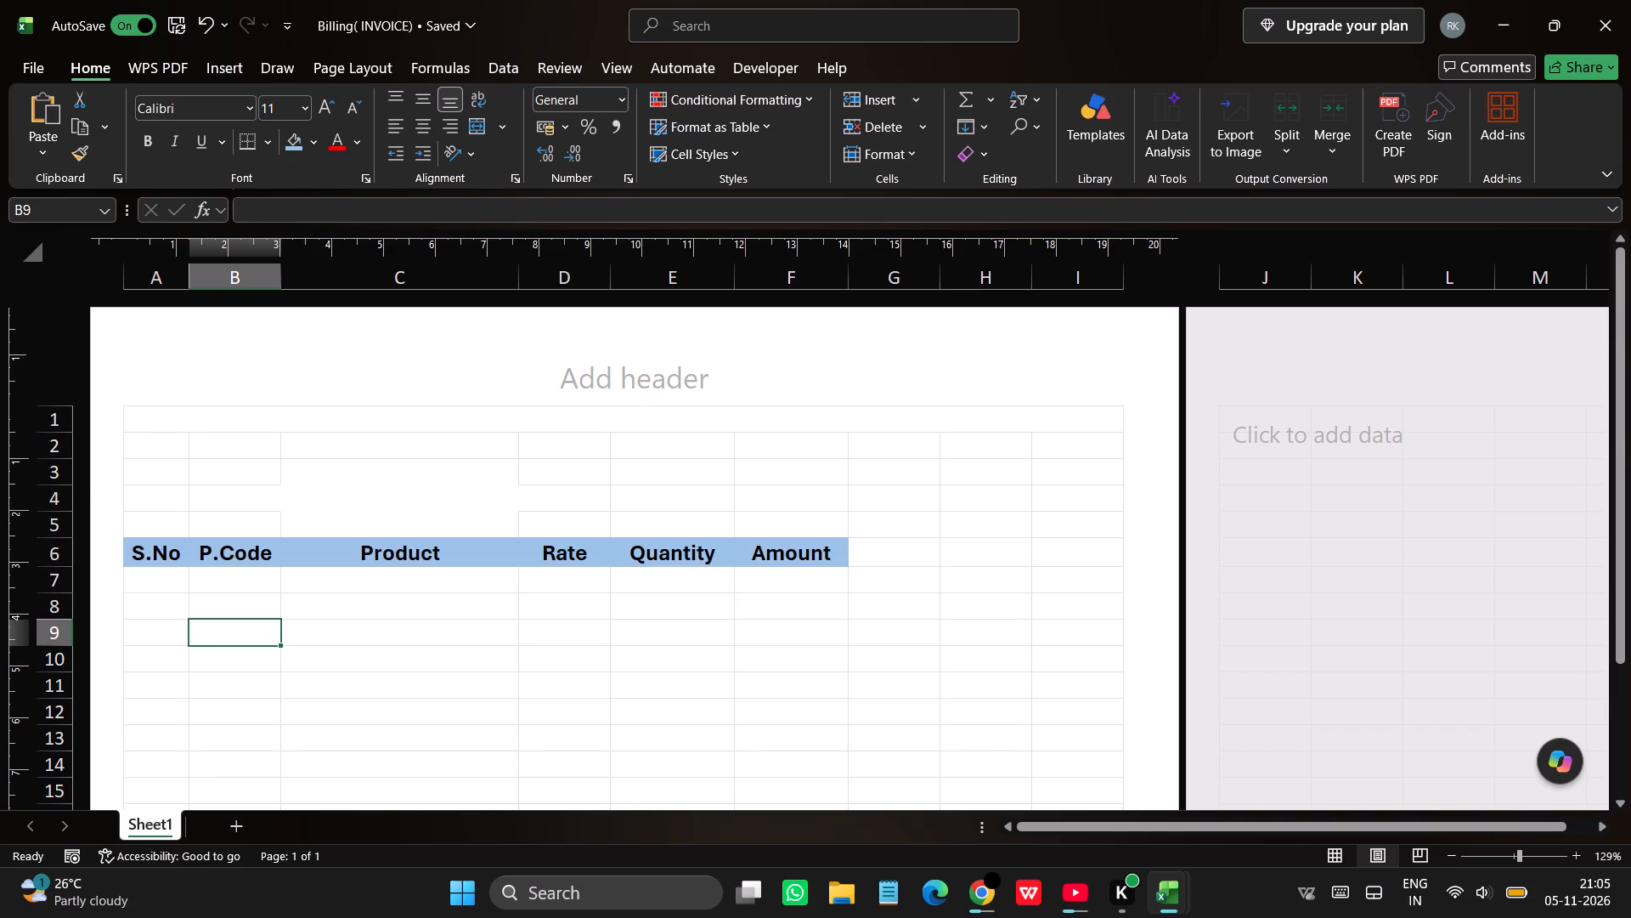
Merge and centre cells A2 to I2, and do the same separately for cells A3 to I3.
{"action": "left_click_drag", "start_coordinate": [136, 449], "coordinate": [1111, 419]}
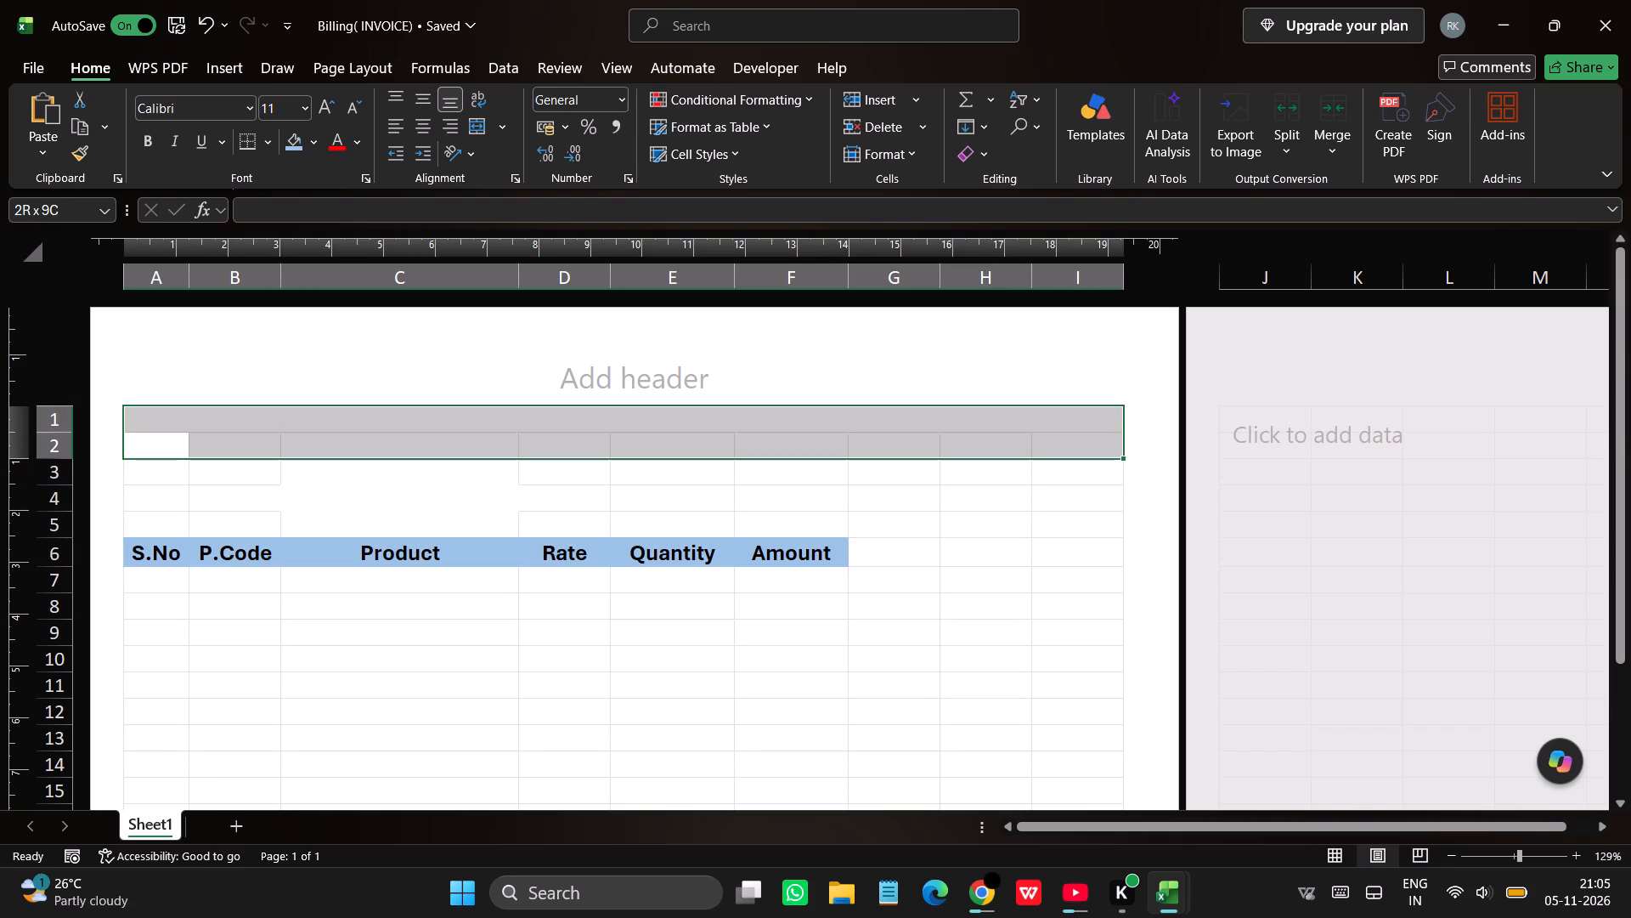
{"action": "left_click_drag", "start_coordinate": [1111, 419], "coordinate": [1114, 448]}
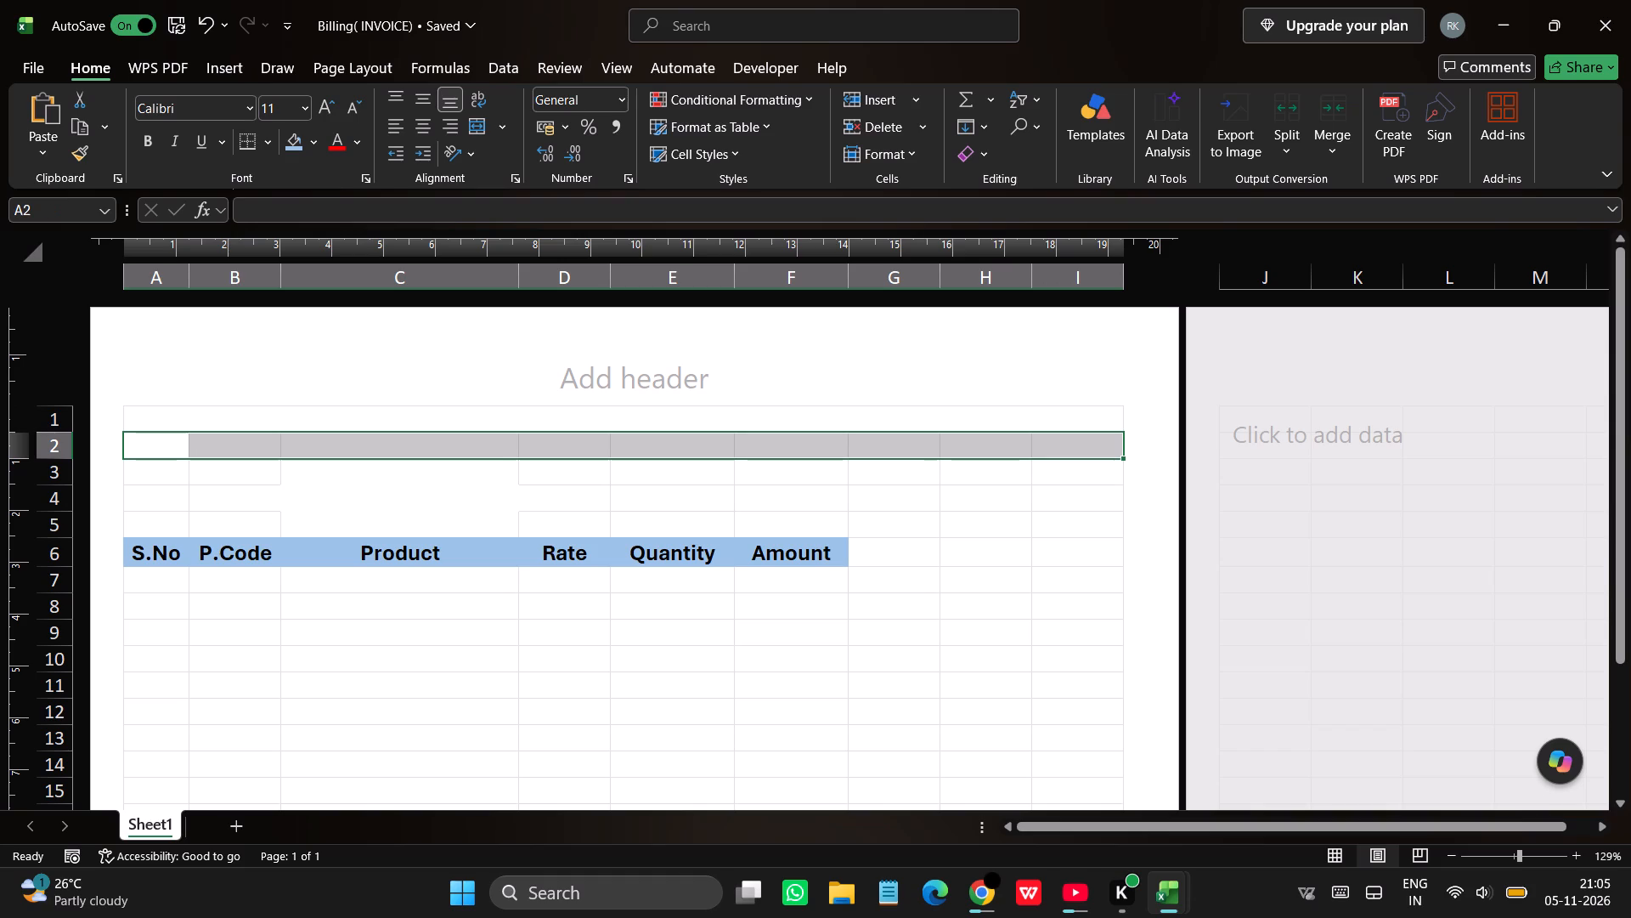
{"action": "left_click", "coordinate": [477, 122]}
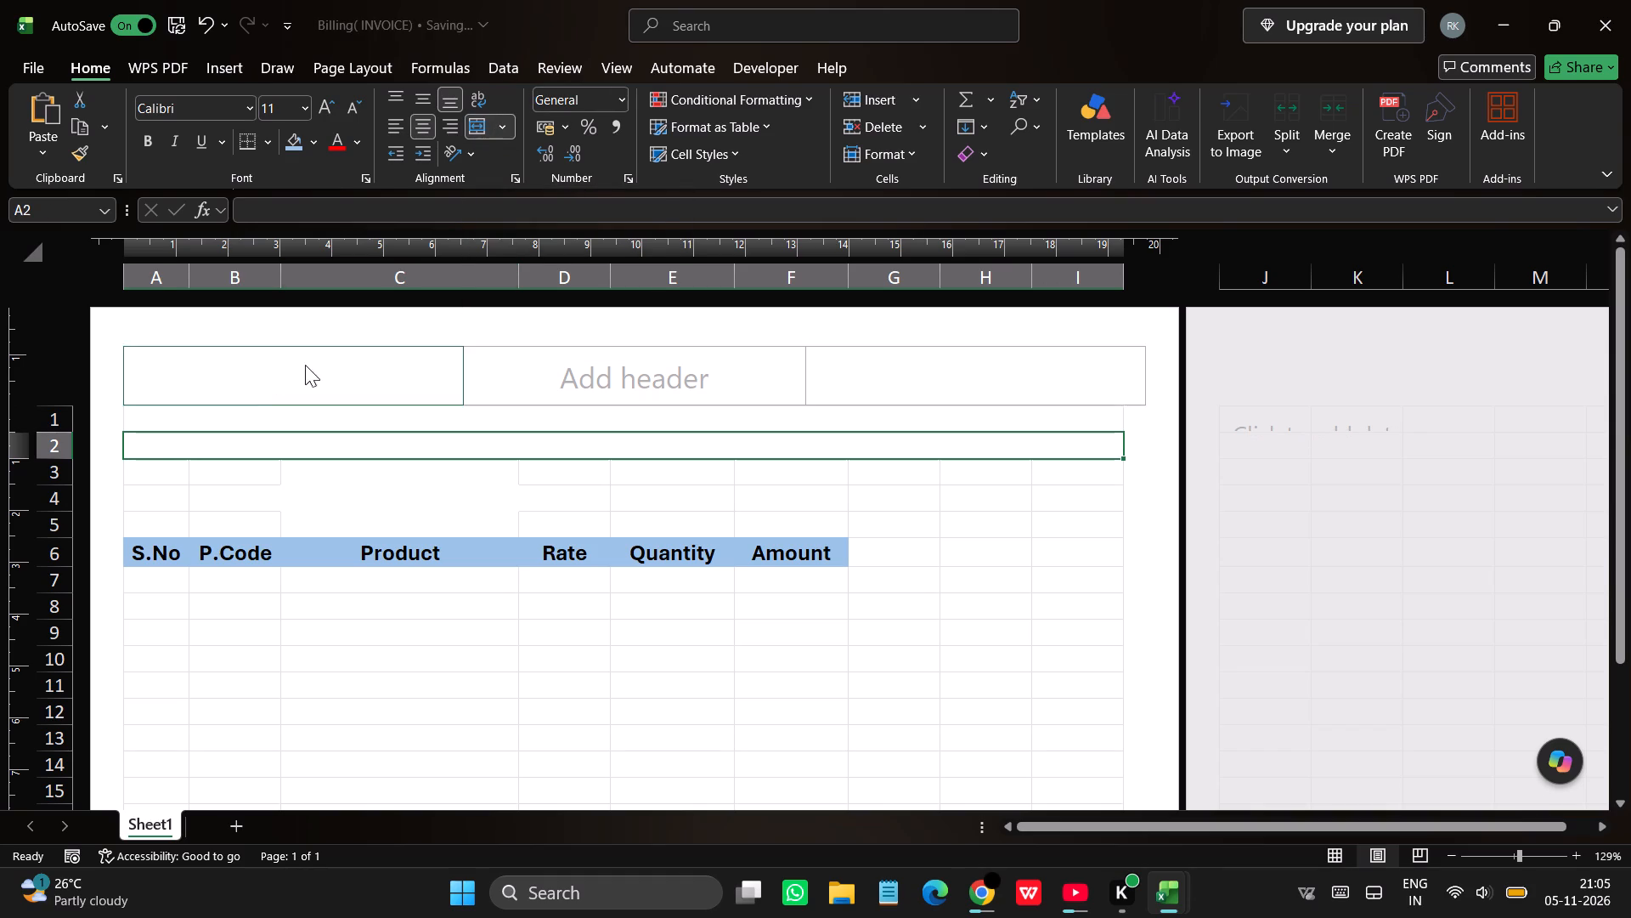
{"action": "left_click", "coordinate": [148, 473]}
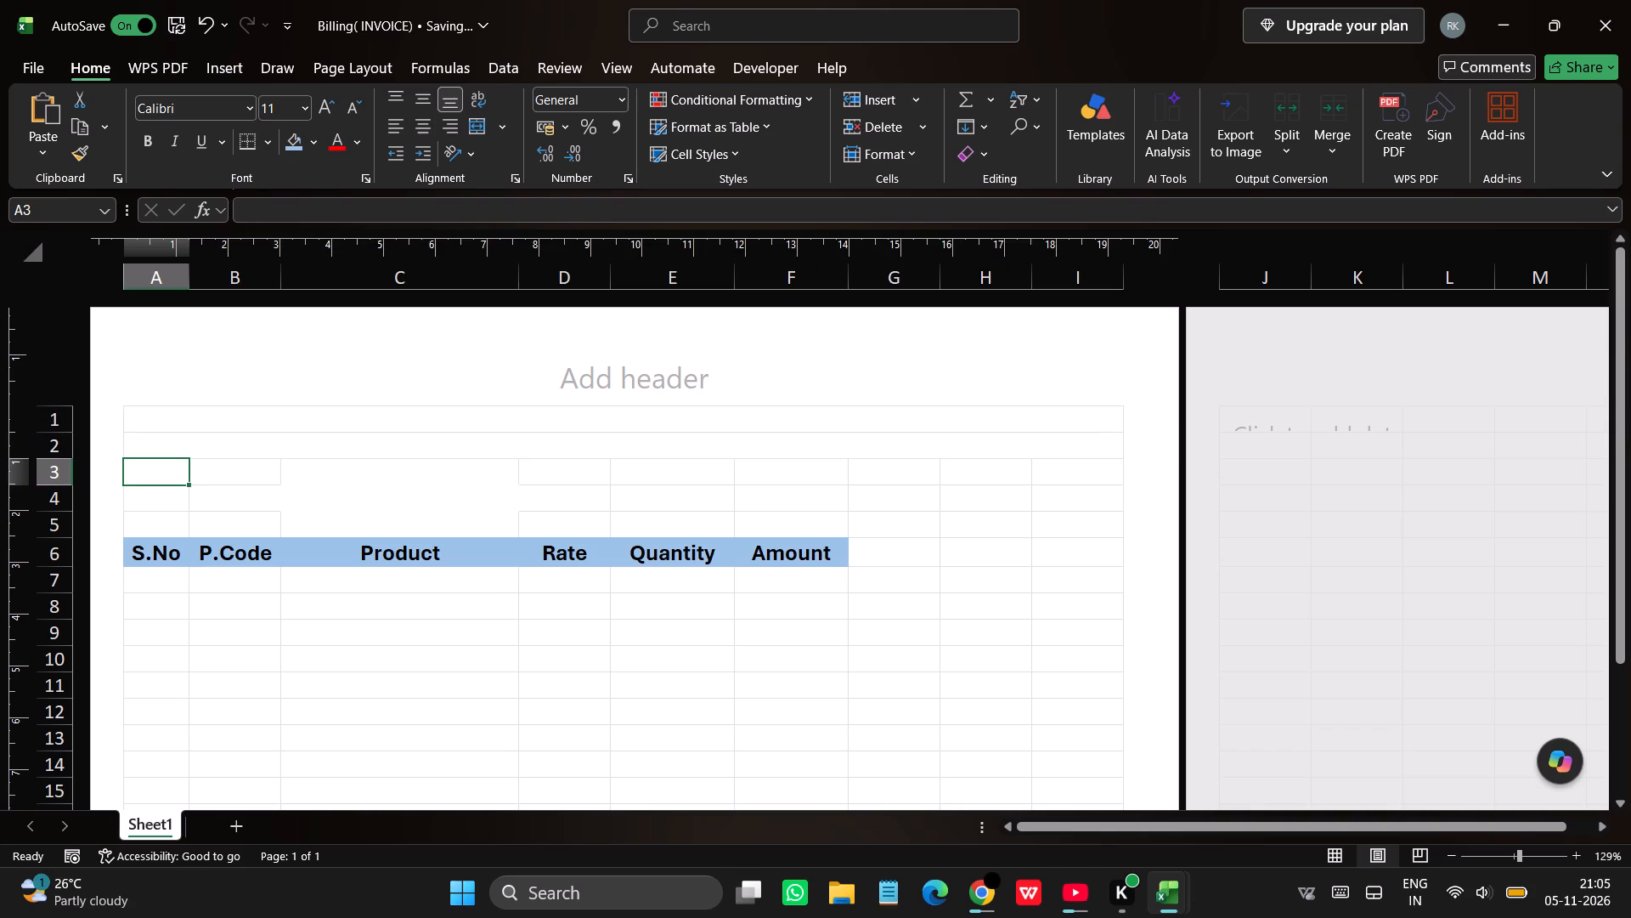
{"action": "left_click_drag", "start_coordinate": [148, 473], "coordinate": [1072, 473]}
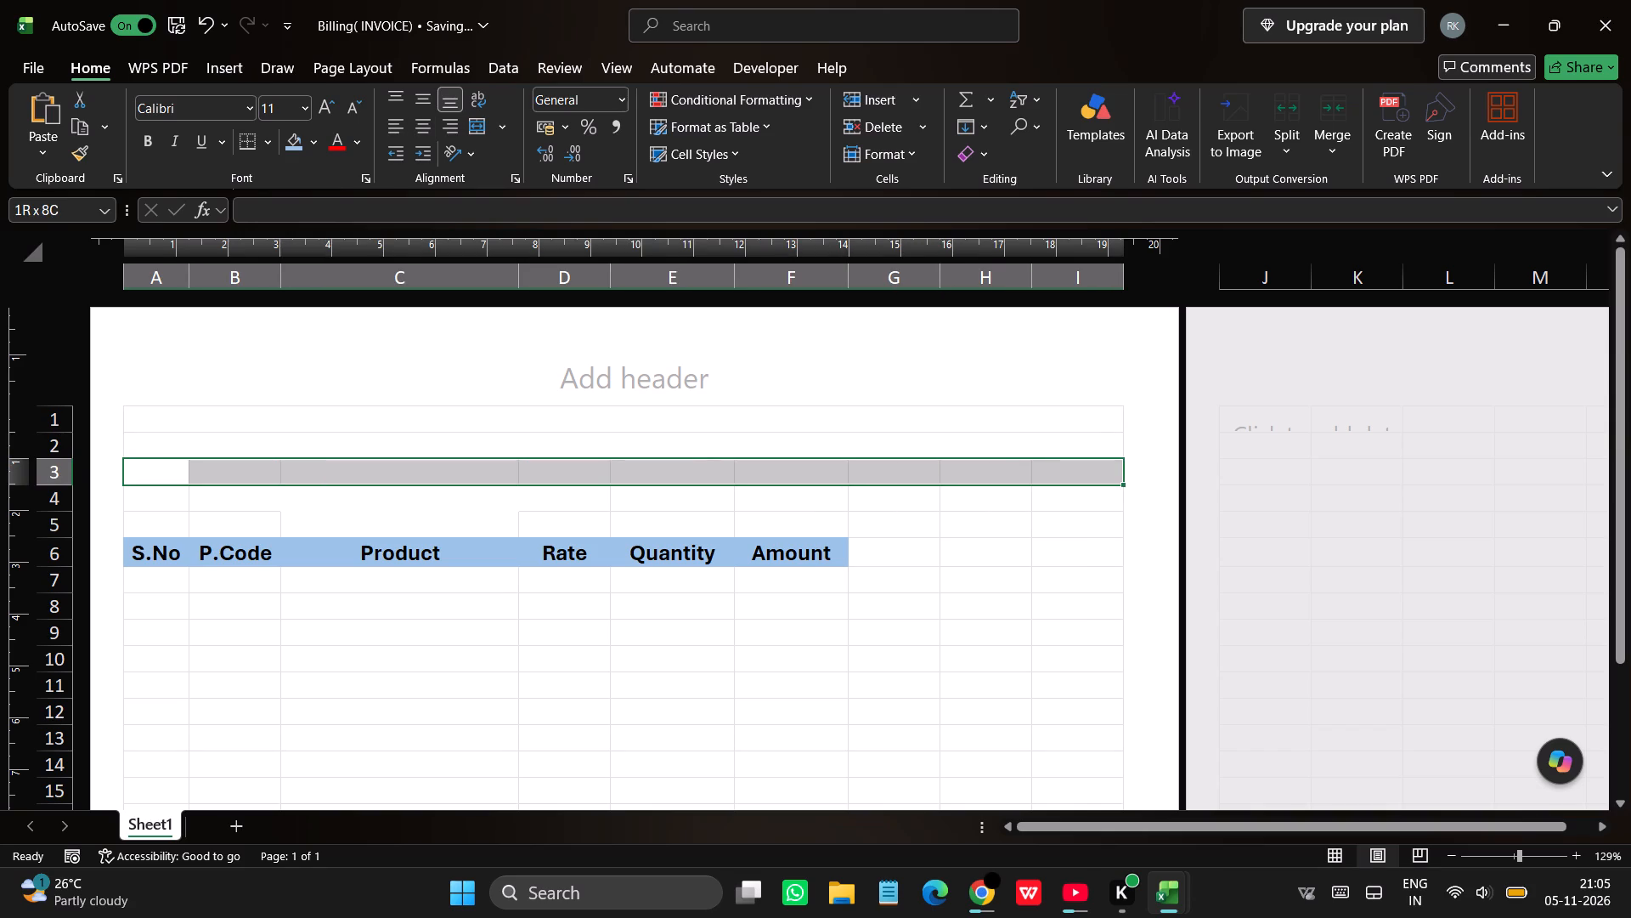
{"action": "left_click_drag", "start_coordinate": [1072, 473], "coordinate": [1073, 473]}
{"action": "left_click", "coordinate": [477, 129]}
Increase the height of title row 1 to a little over one and a half times a normal row.
{"action": "left_click", "coordinate": [477, 416]}
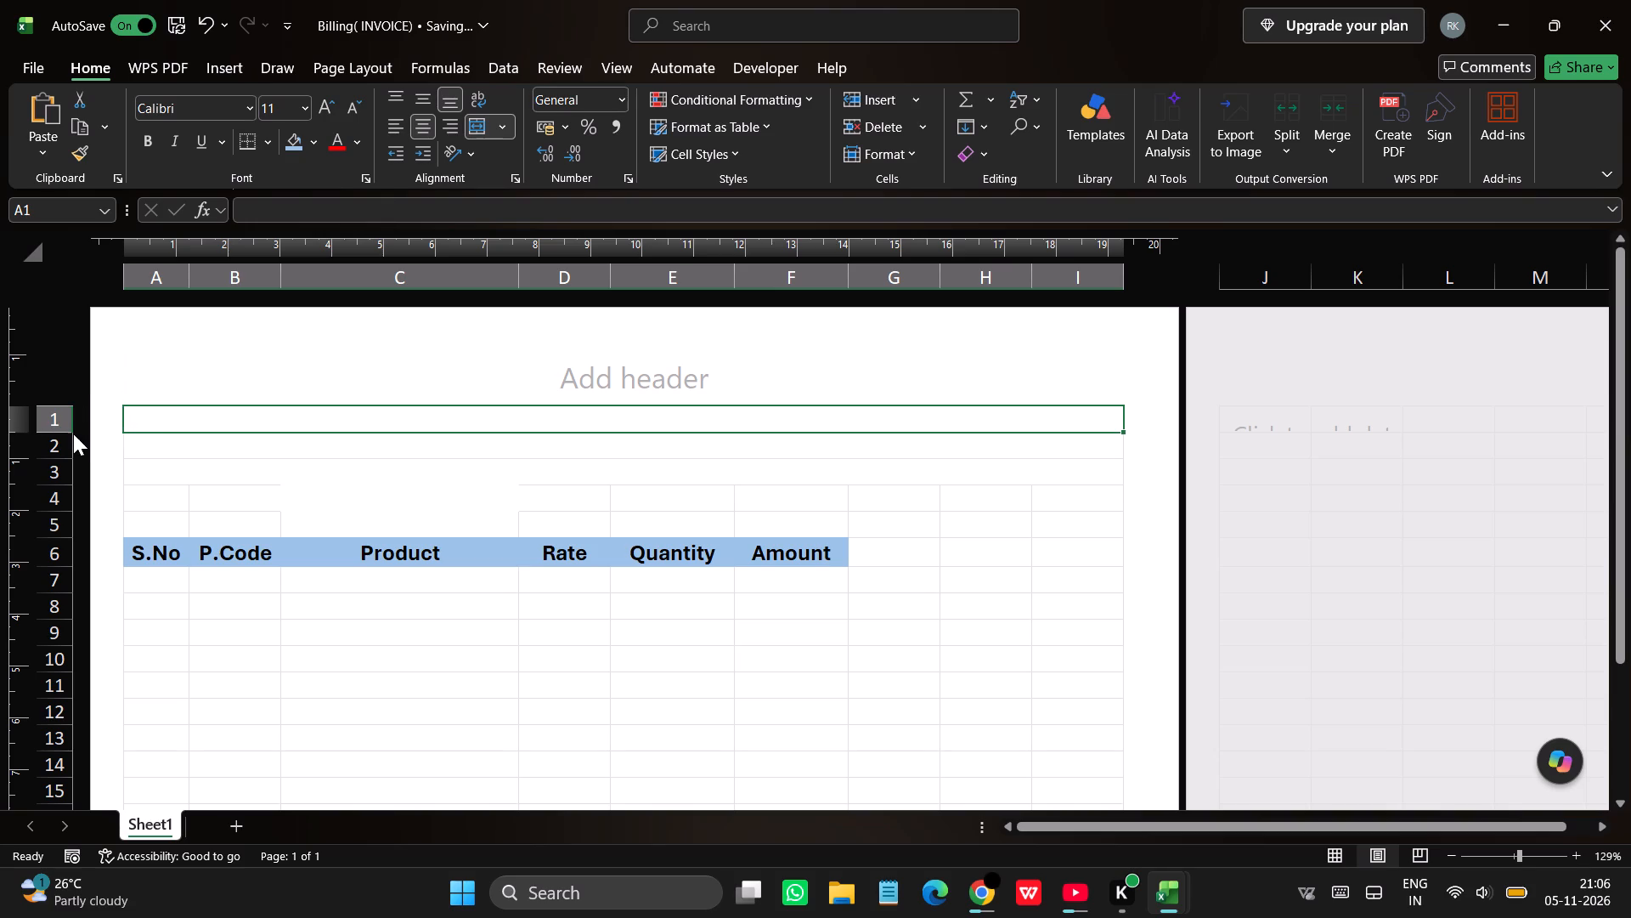
{"action": "left_click_drag", "start_coordinate": [70, 430], "coordinate": [70, 438]}
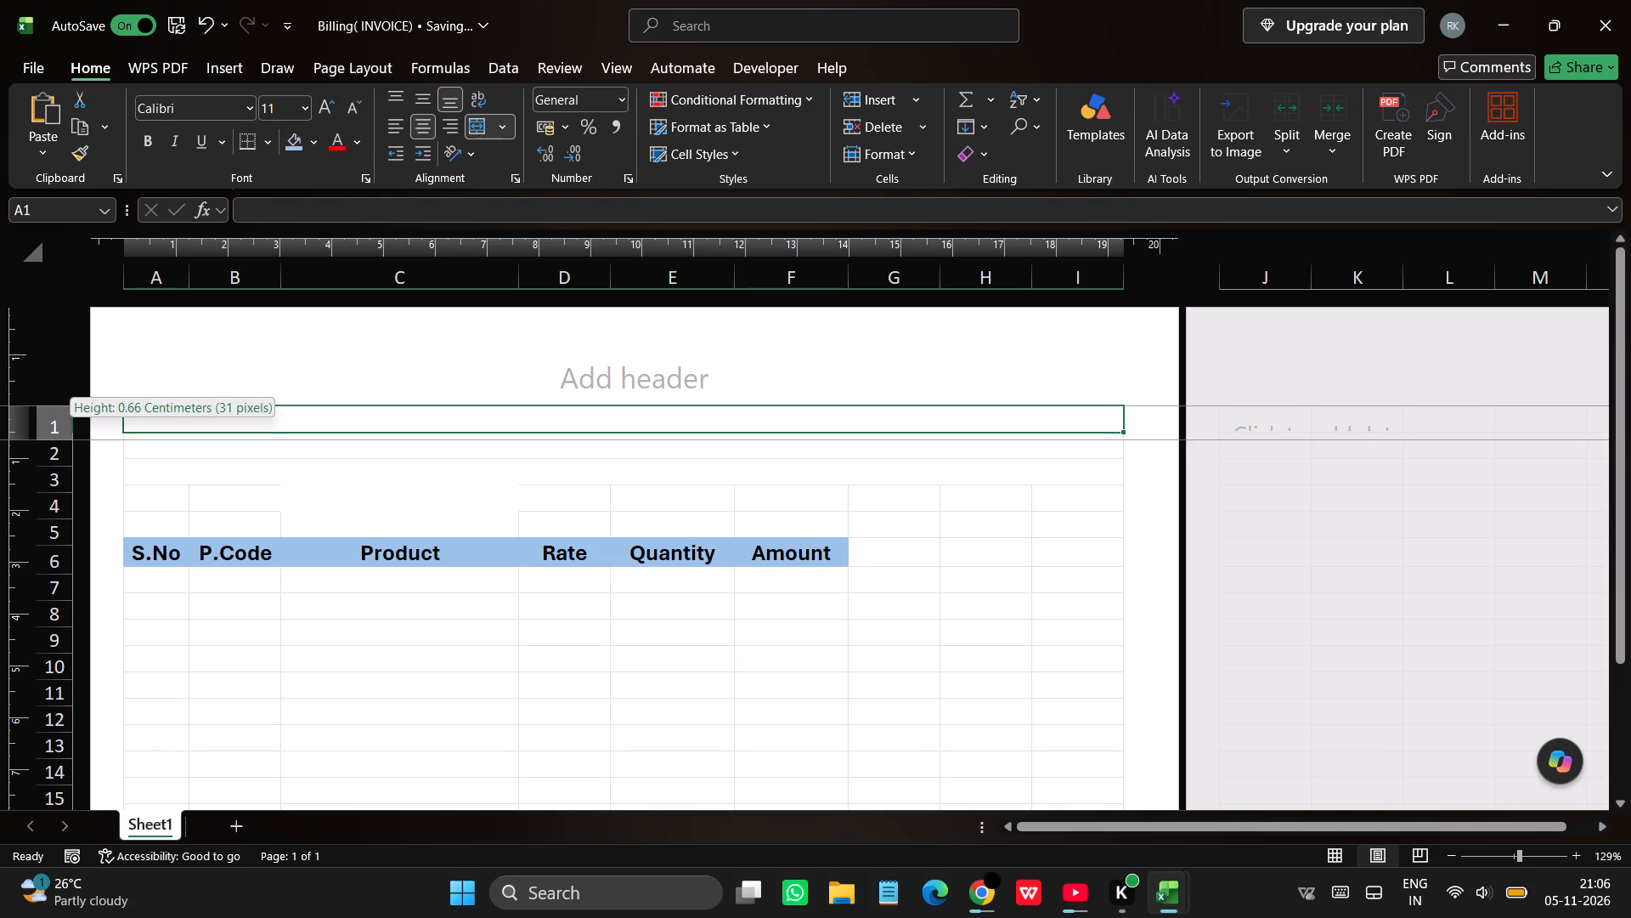
{"action": "left_click_drag", "start_coordinate": [70, 438], "coordinate": [72, 445]}
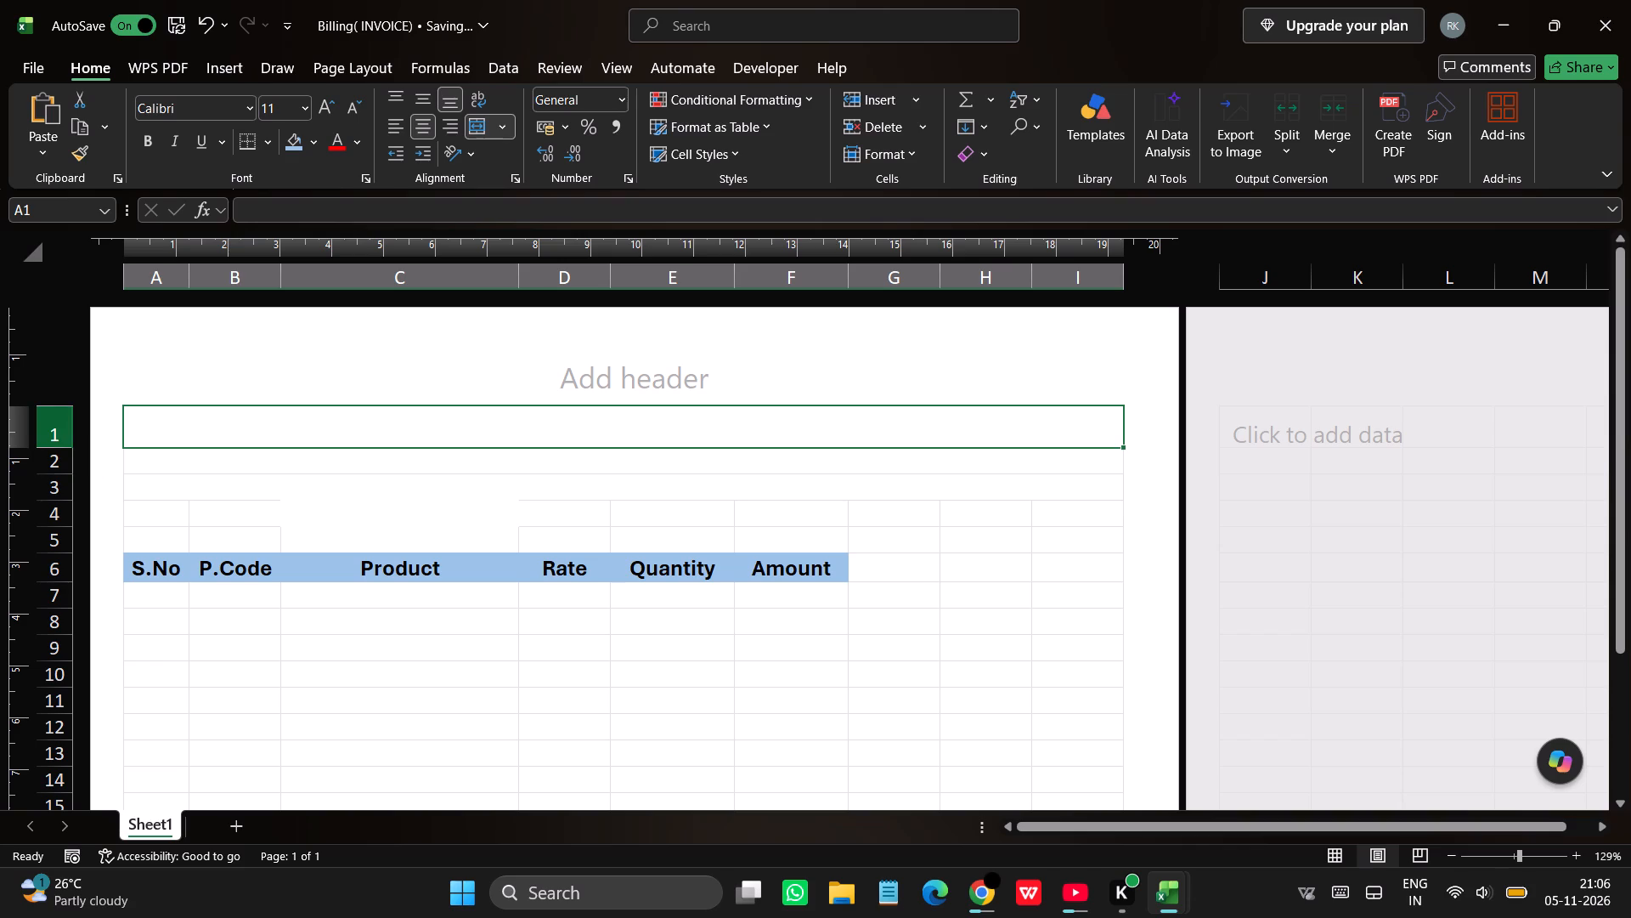
Start the business title in merged cell A1 with the word "RIMI" in capitals, followed by a space.
{"action": "left_click", "coordinate": [373, 430]}
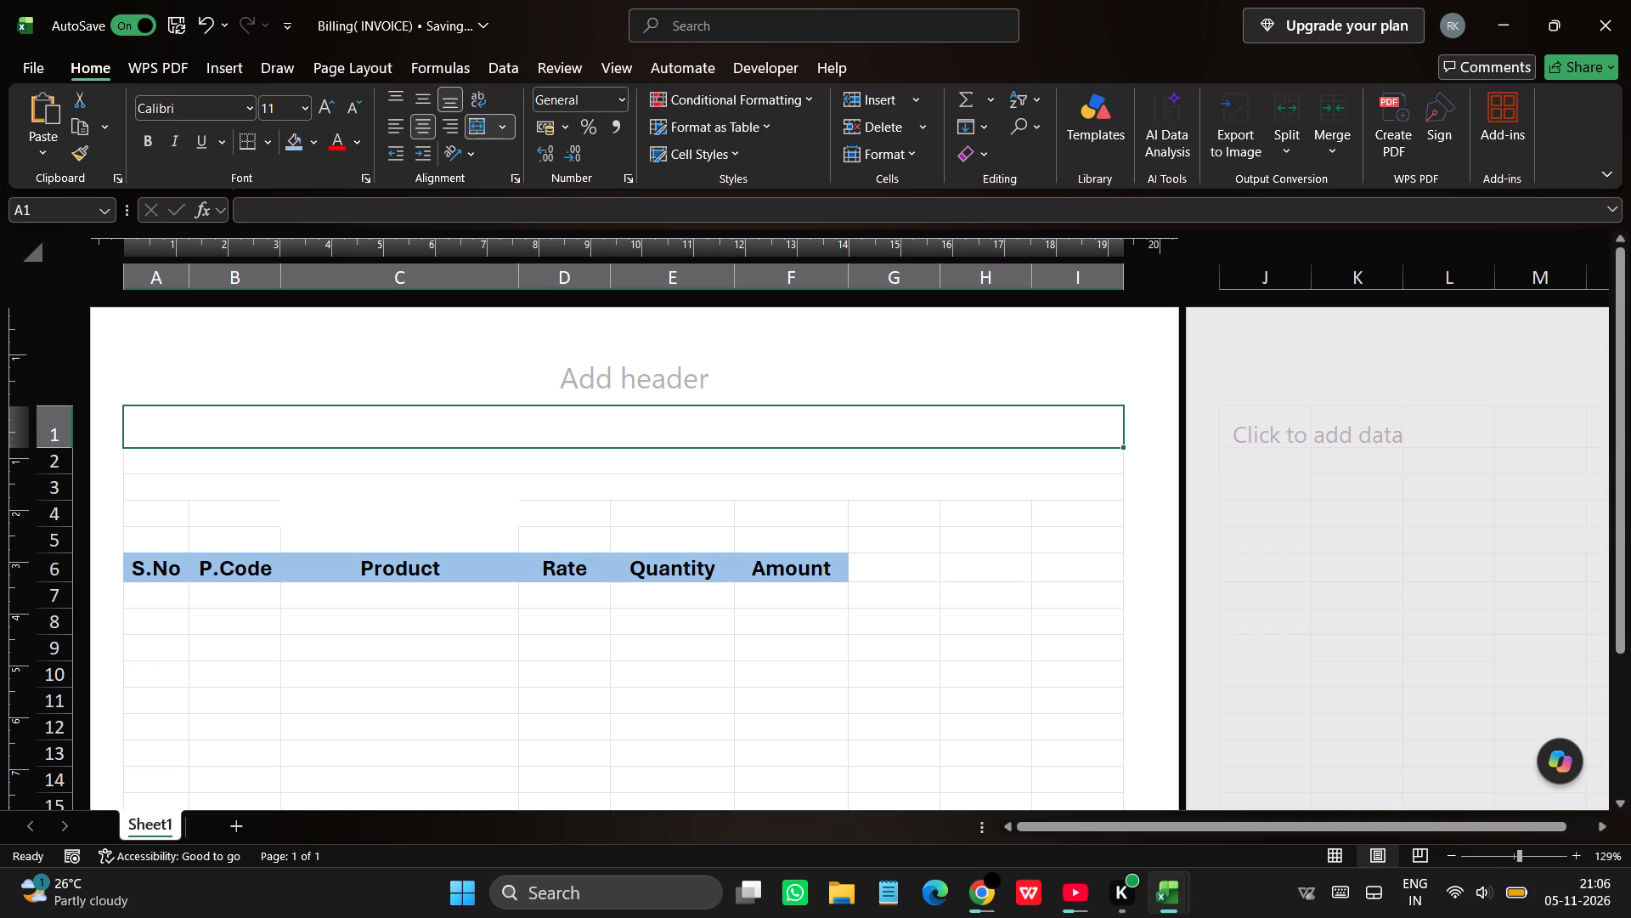
{"action": "type", "text": "rimi"}
{"action": "key", "text": "BackSpace"}
{"action": "key", "text": "BackSpace"}
{"action": "key", "text": "BackSpace"}
{"action": "key", "text": "BackSpace"}
{"action": "key", "text": "BackSpace"}
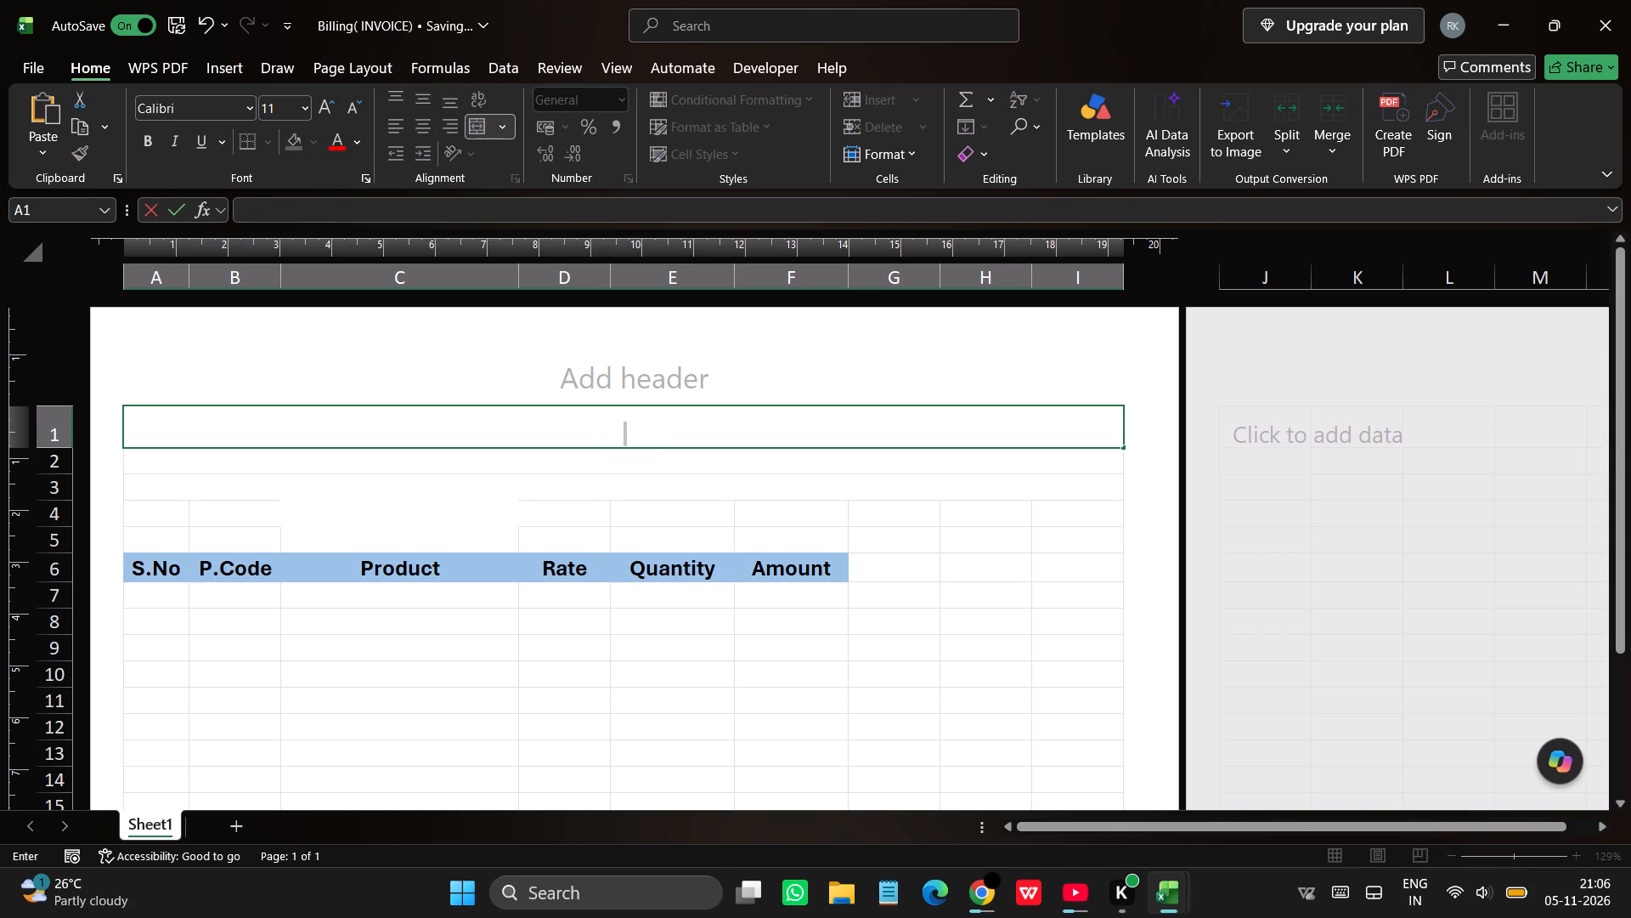
{"action": "type", "text": "RIMI"}
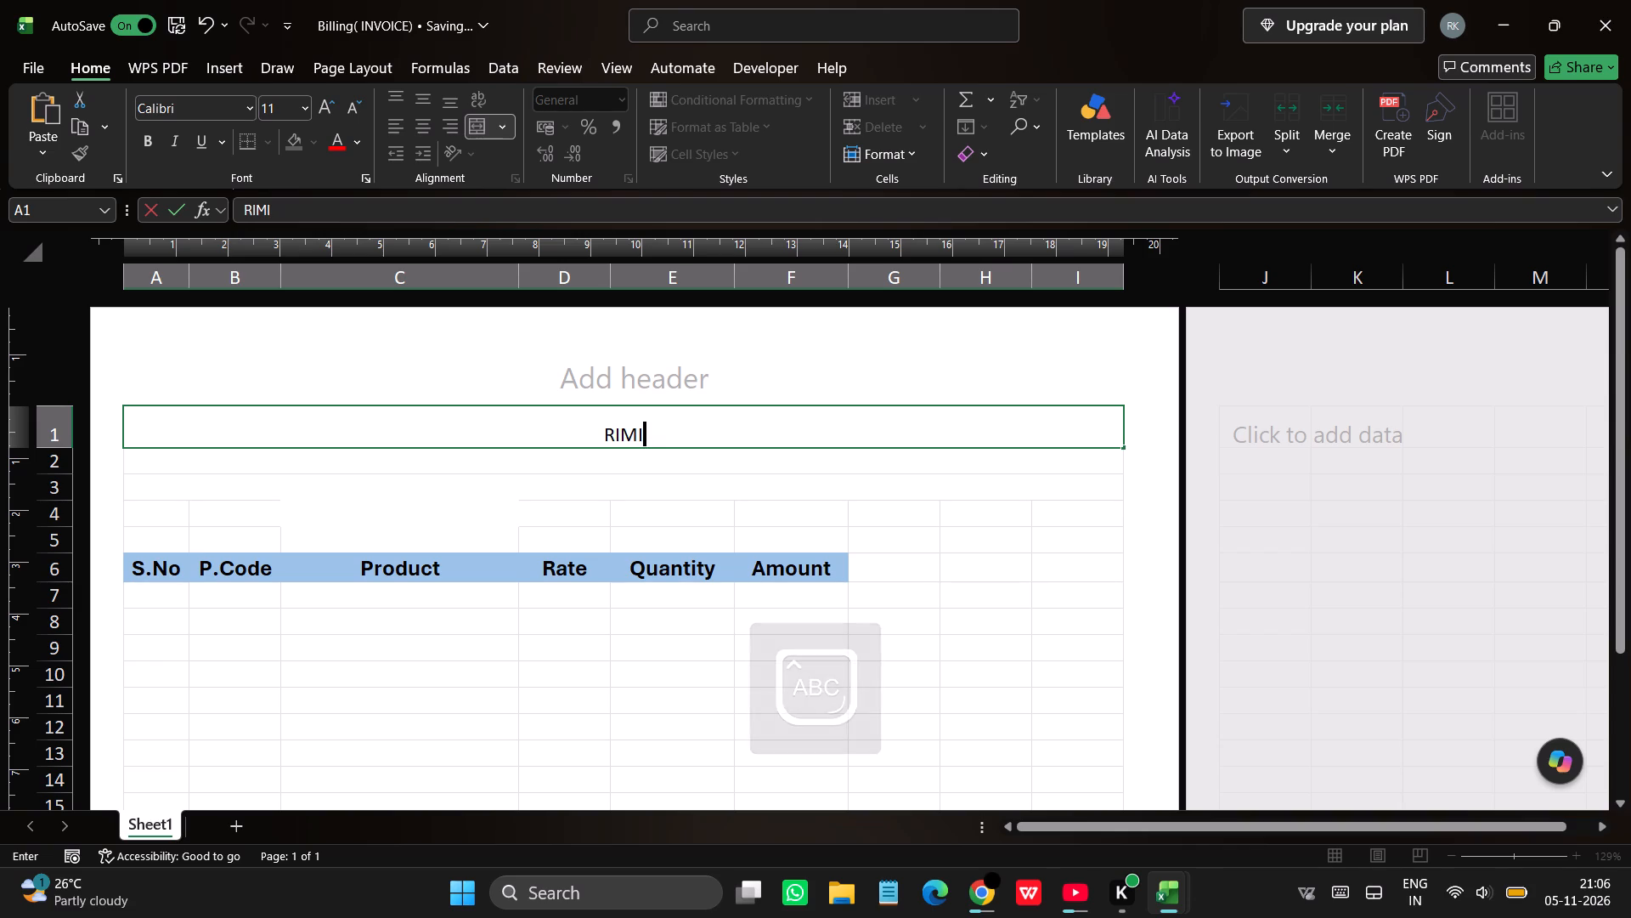
{"action": "key", "text": "space"}
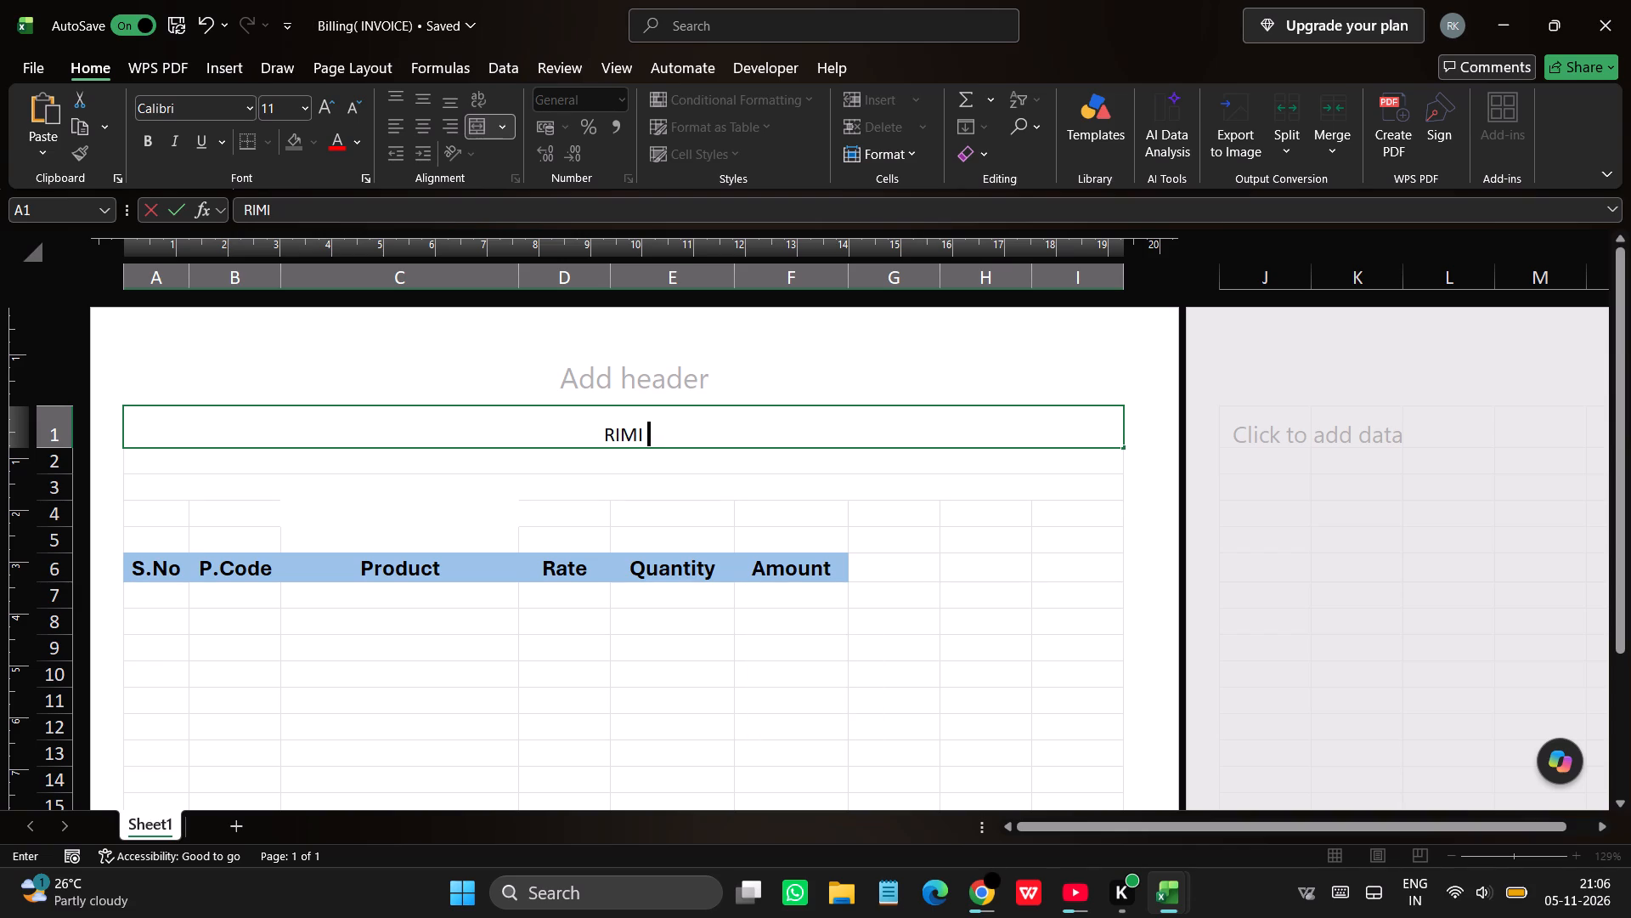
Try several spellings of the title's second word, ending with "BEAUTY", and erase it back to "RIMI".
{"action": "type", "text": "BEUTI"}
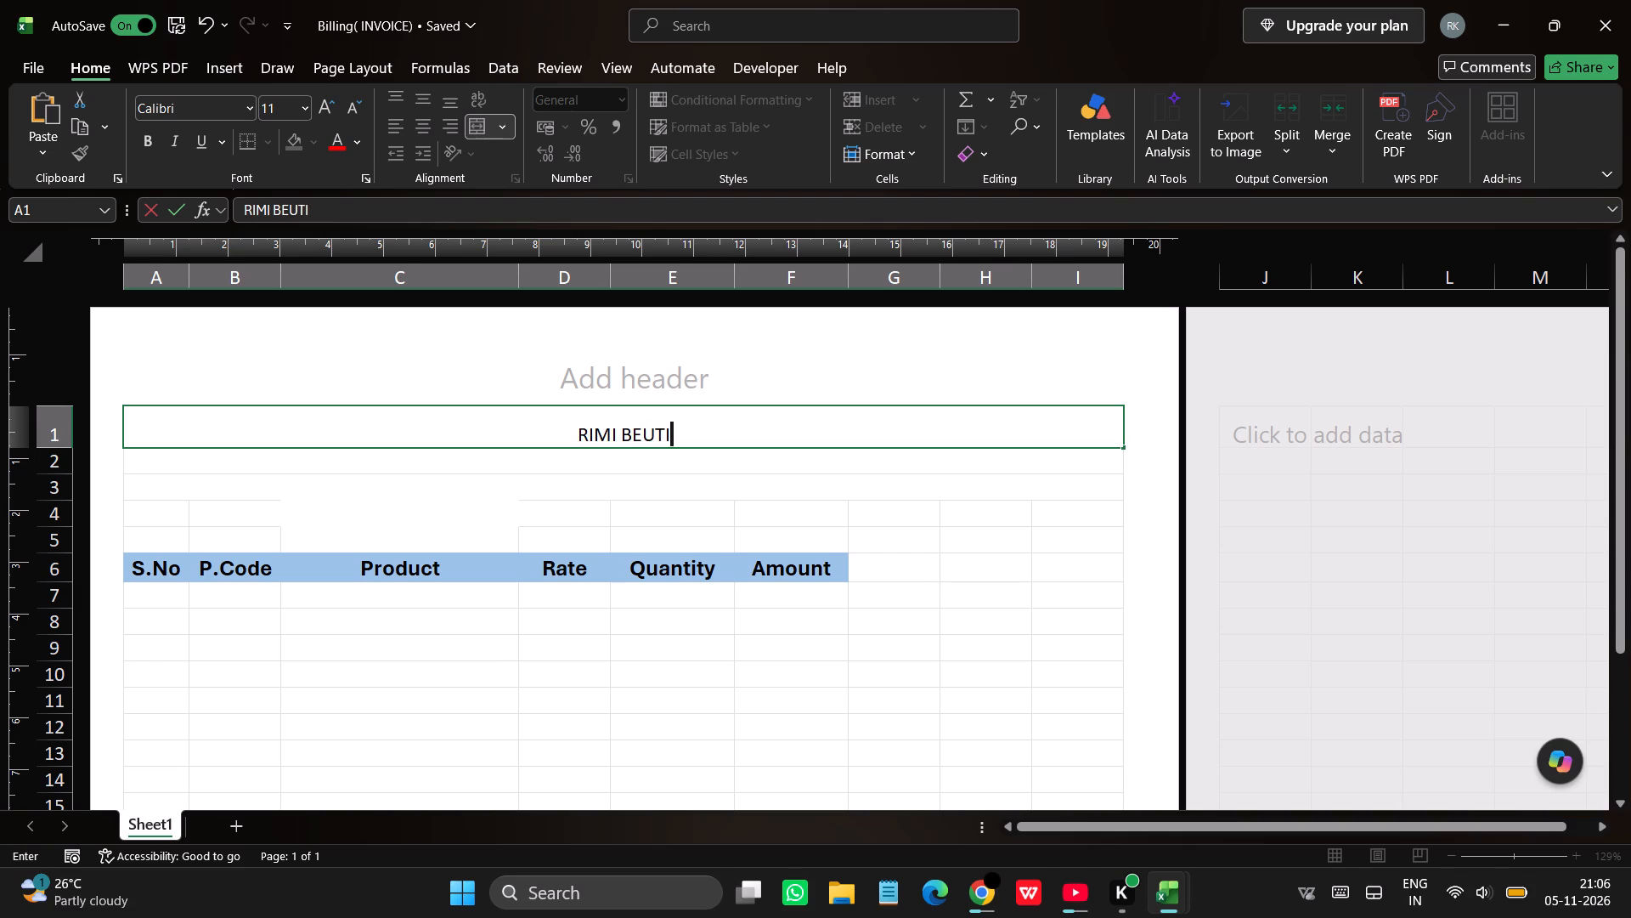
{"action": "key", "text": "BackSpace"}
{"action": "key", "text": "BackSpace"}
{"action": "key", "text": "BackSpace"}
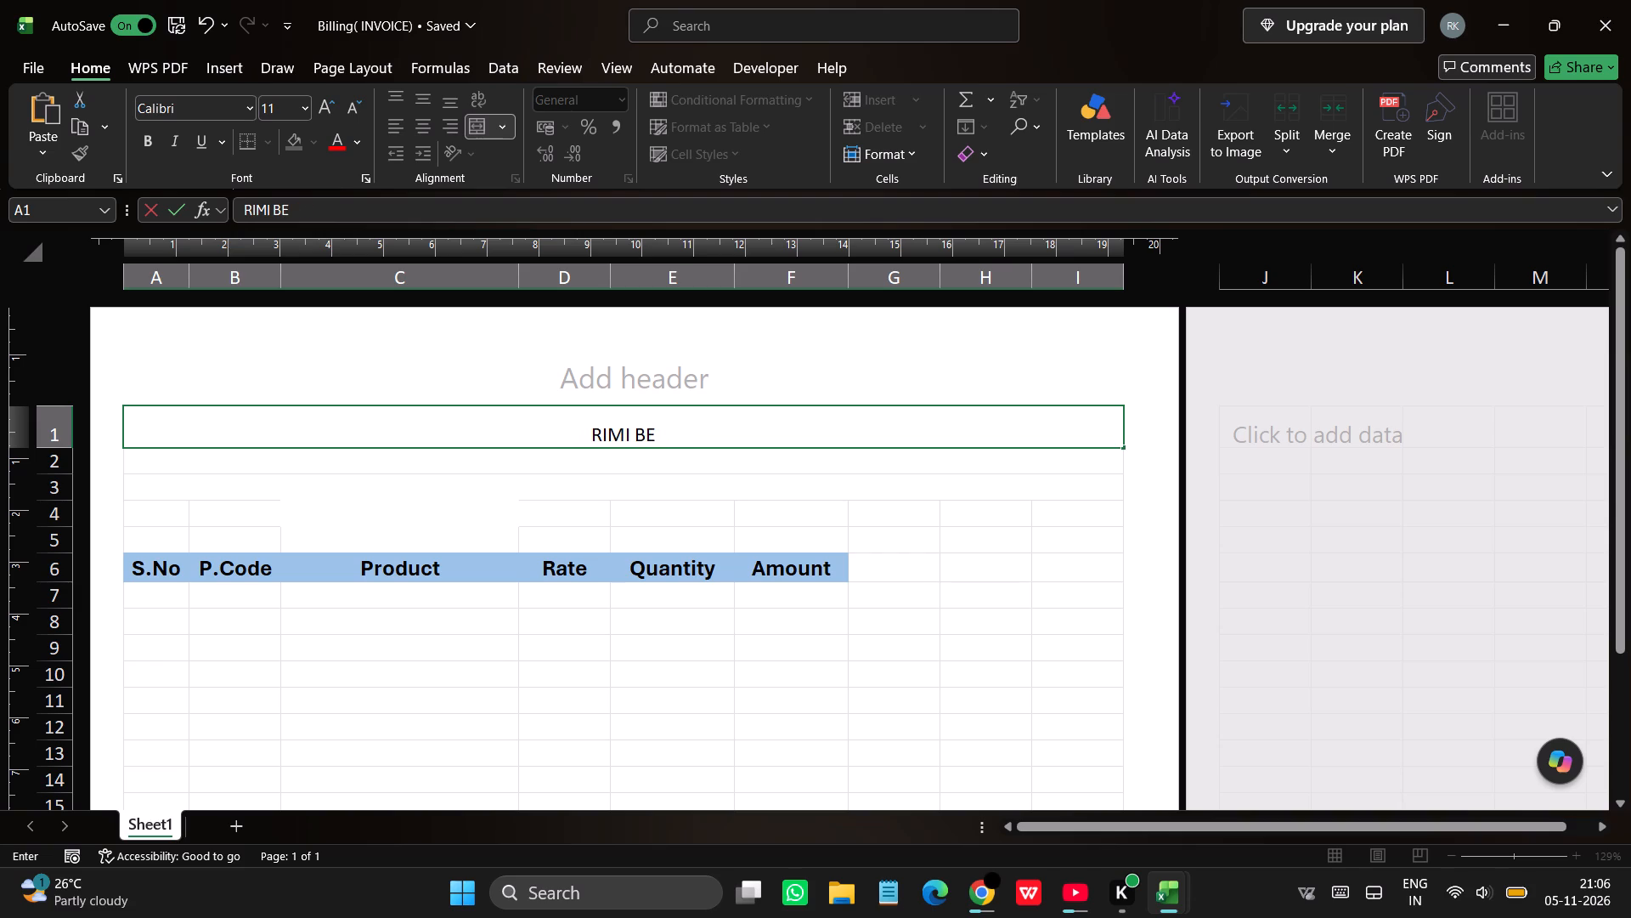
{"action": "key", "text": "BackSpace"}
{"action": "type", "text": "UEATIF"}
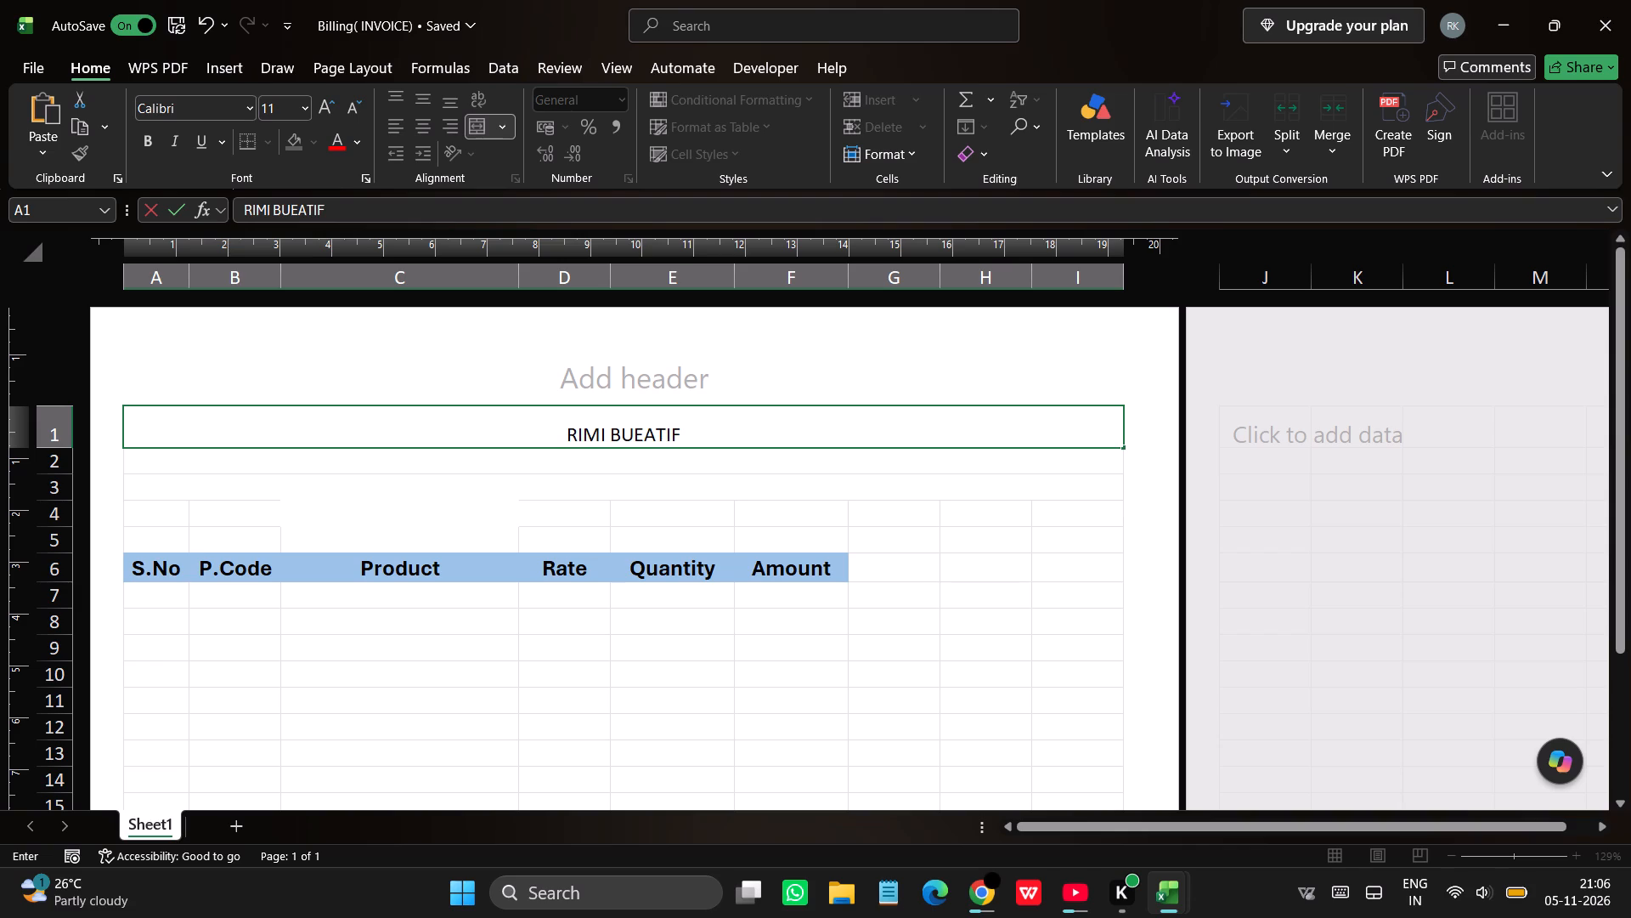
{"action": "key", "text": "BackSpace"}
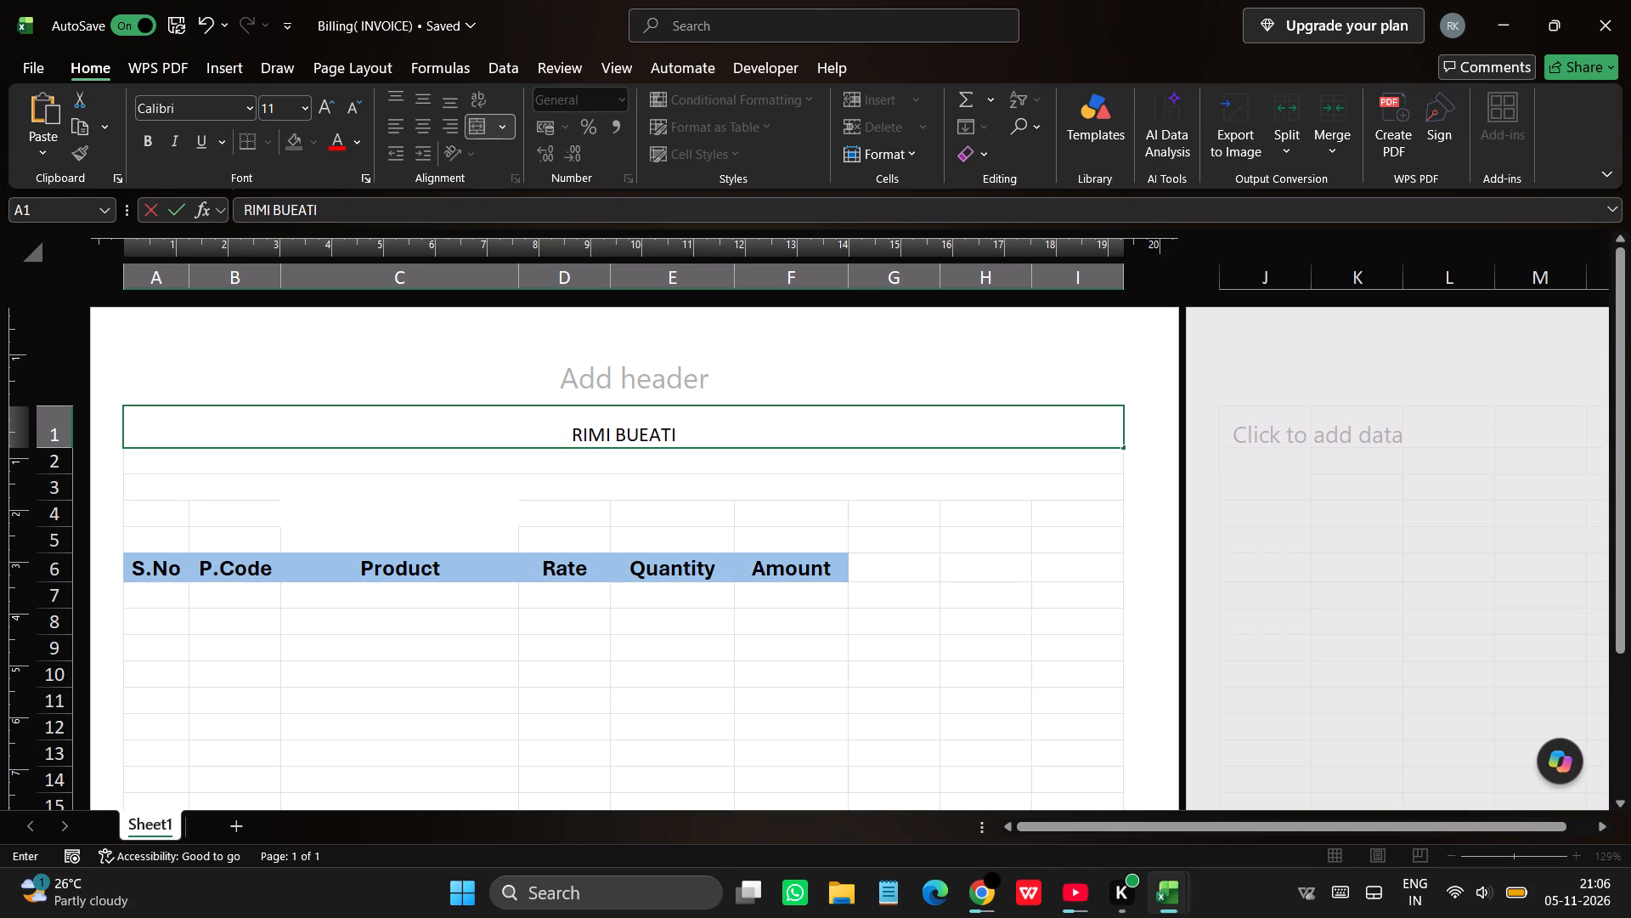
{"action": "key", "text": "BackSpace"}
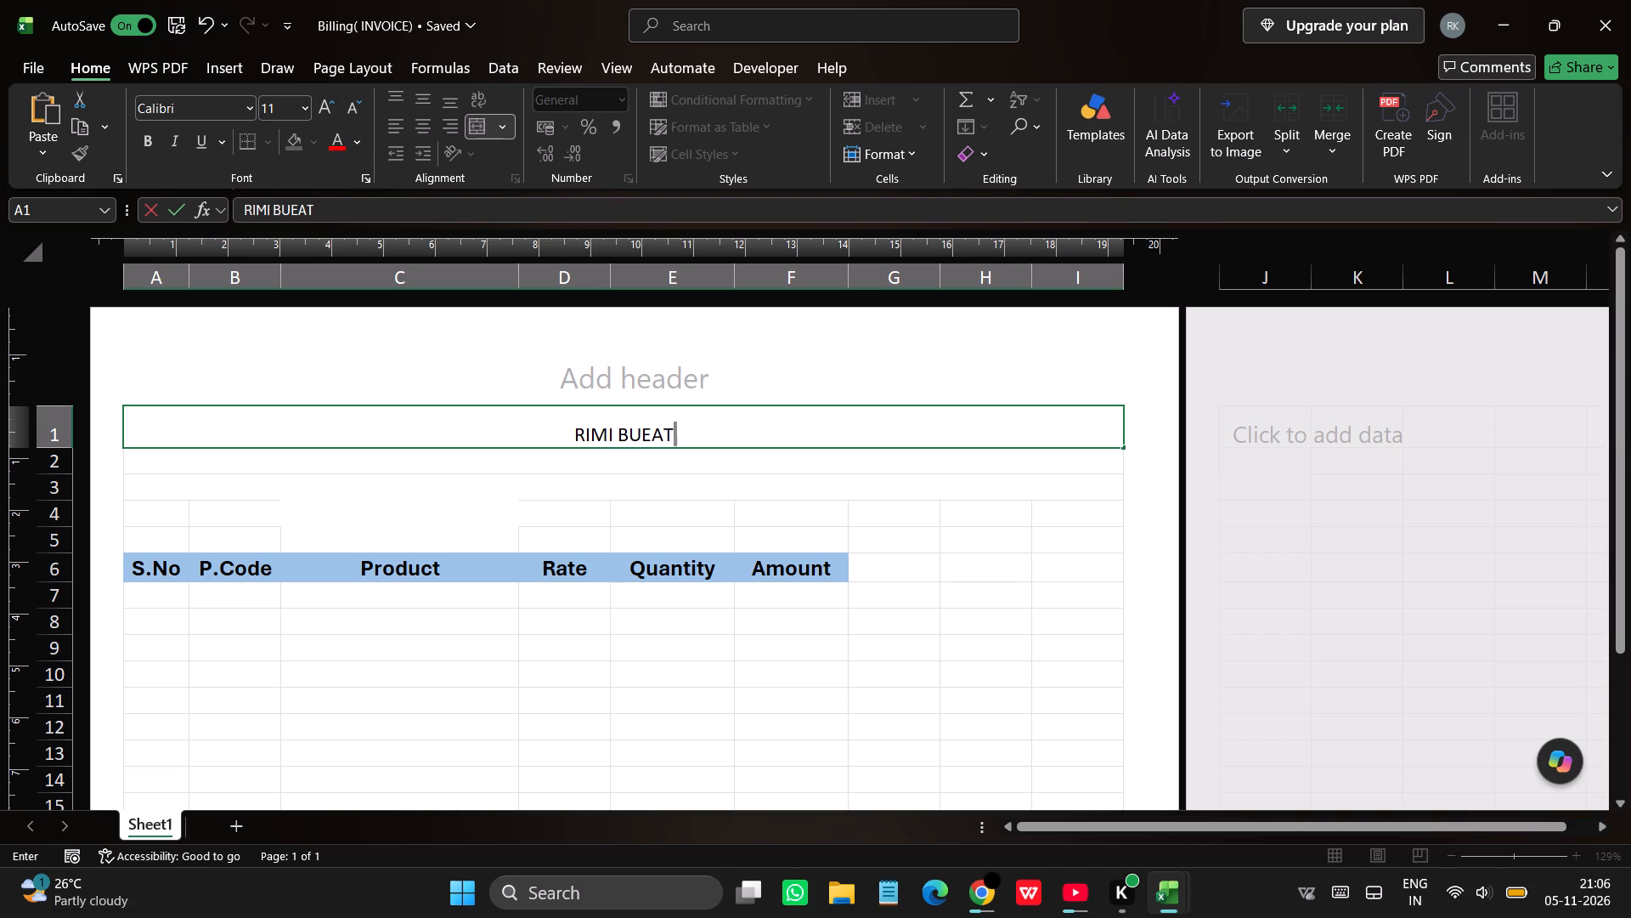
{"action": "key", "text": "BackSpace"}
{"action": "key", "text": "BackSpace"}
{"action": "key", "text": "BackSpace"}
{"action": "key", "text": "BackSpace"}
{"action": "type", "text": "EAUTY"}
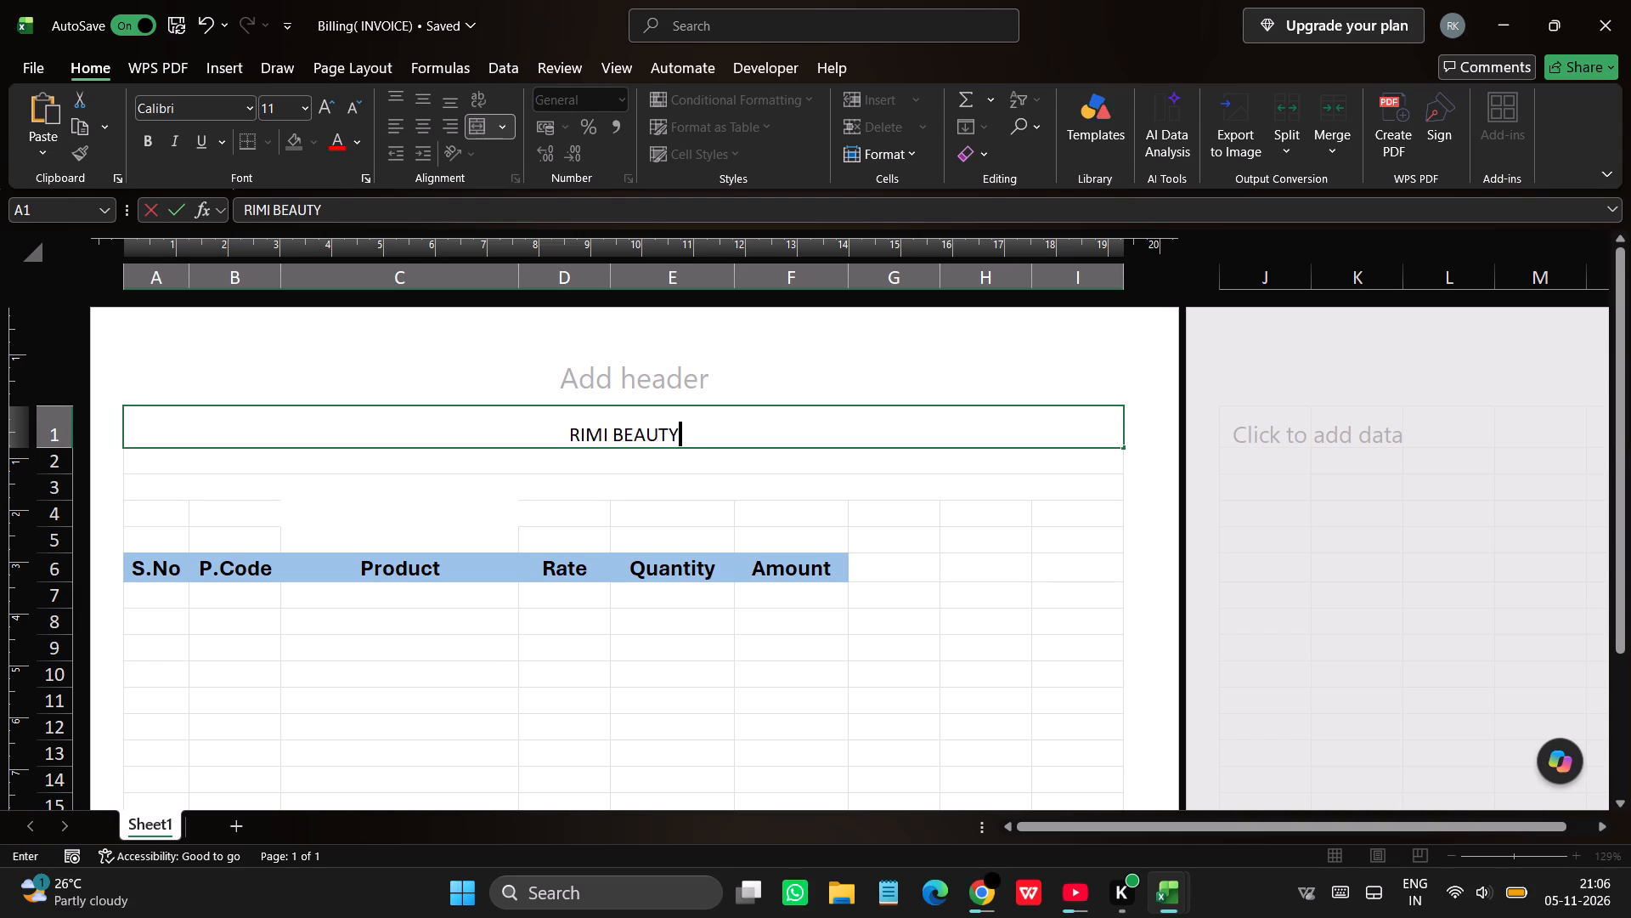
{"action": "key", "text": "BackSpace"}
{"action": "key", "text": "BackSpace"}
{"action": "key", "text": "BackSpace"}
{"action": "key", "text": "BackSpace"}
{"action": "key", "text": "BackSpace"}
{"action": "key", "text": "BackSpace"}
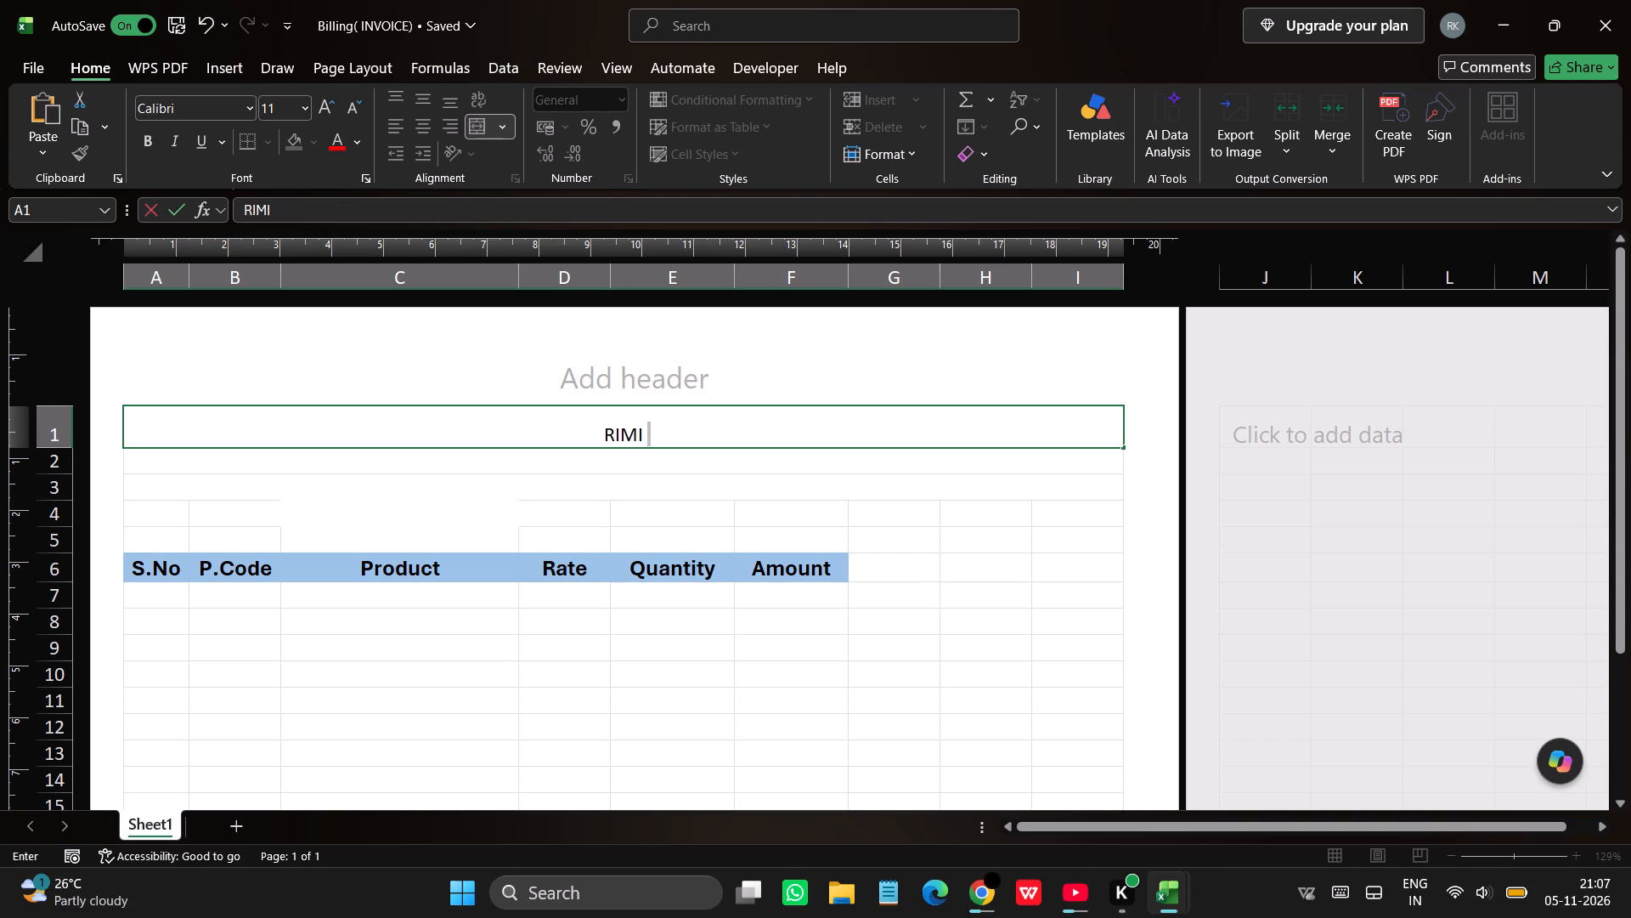
Add "BEUATY" after "RIMI" in the title in cell A1.
{"action": "type", "text": "BE"}
{"action": "key", "text": "u"}
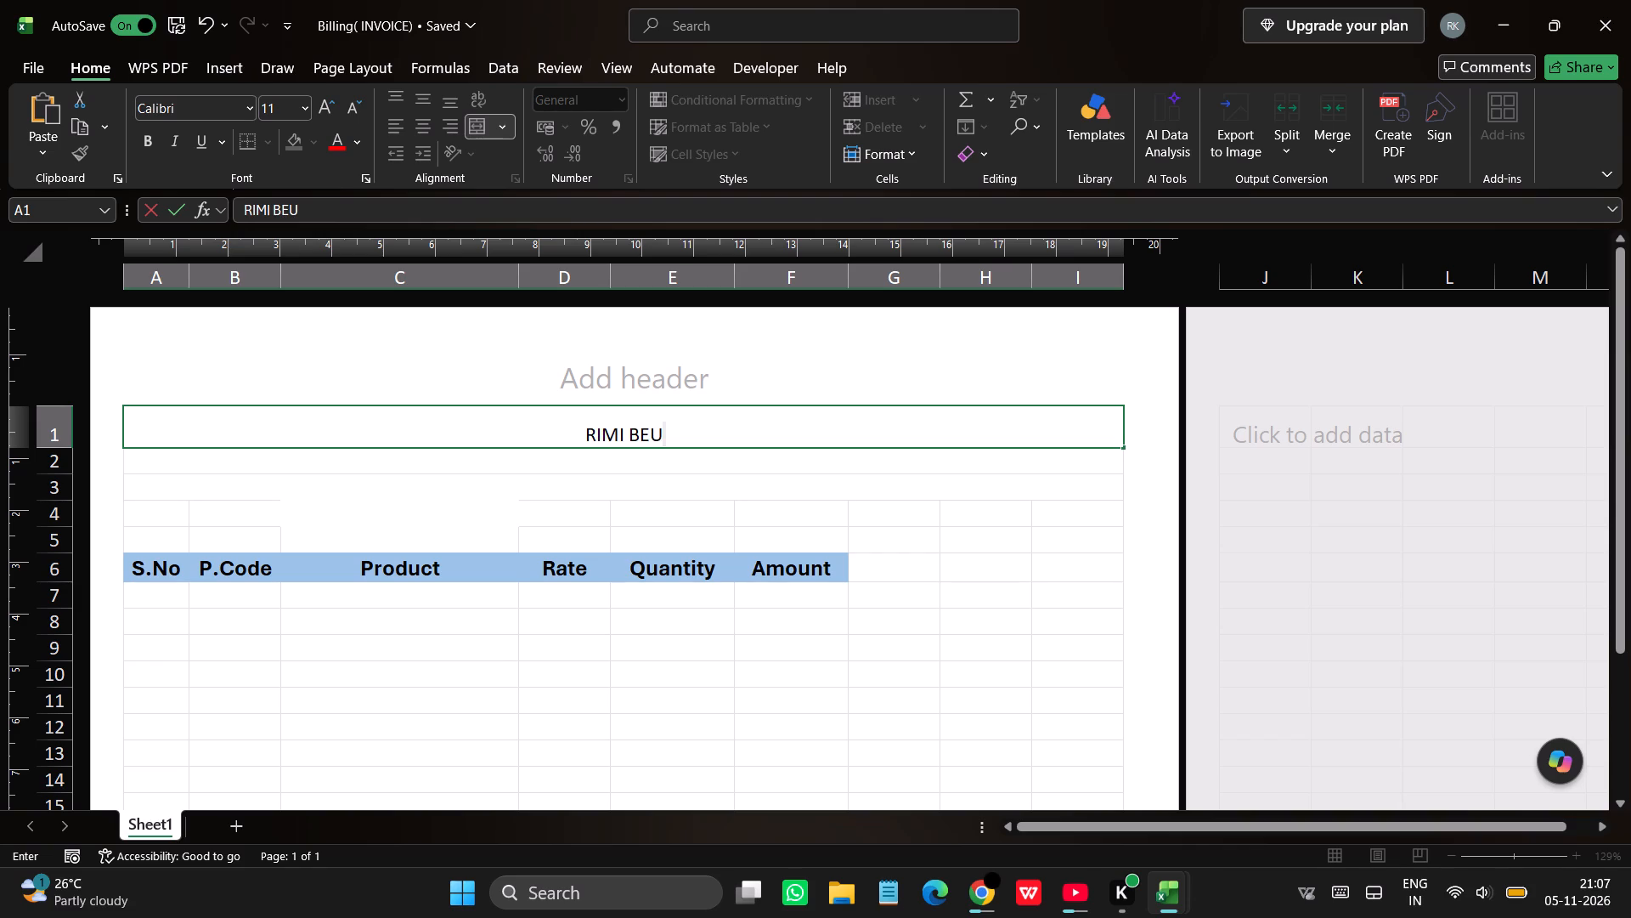
{"action": "type", "text": "ATY"}
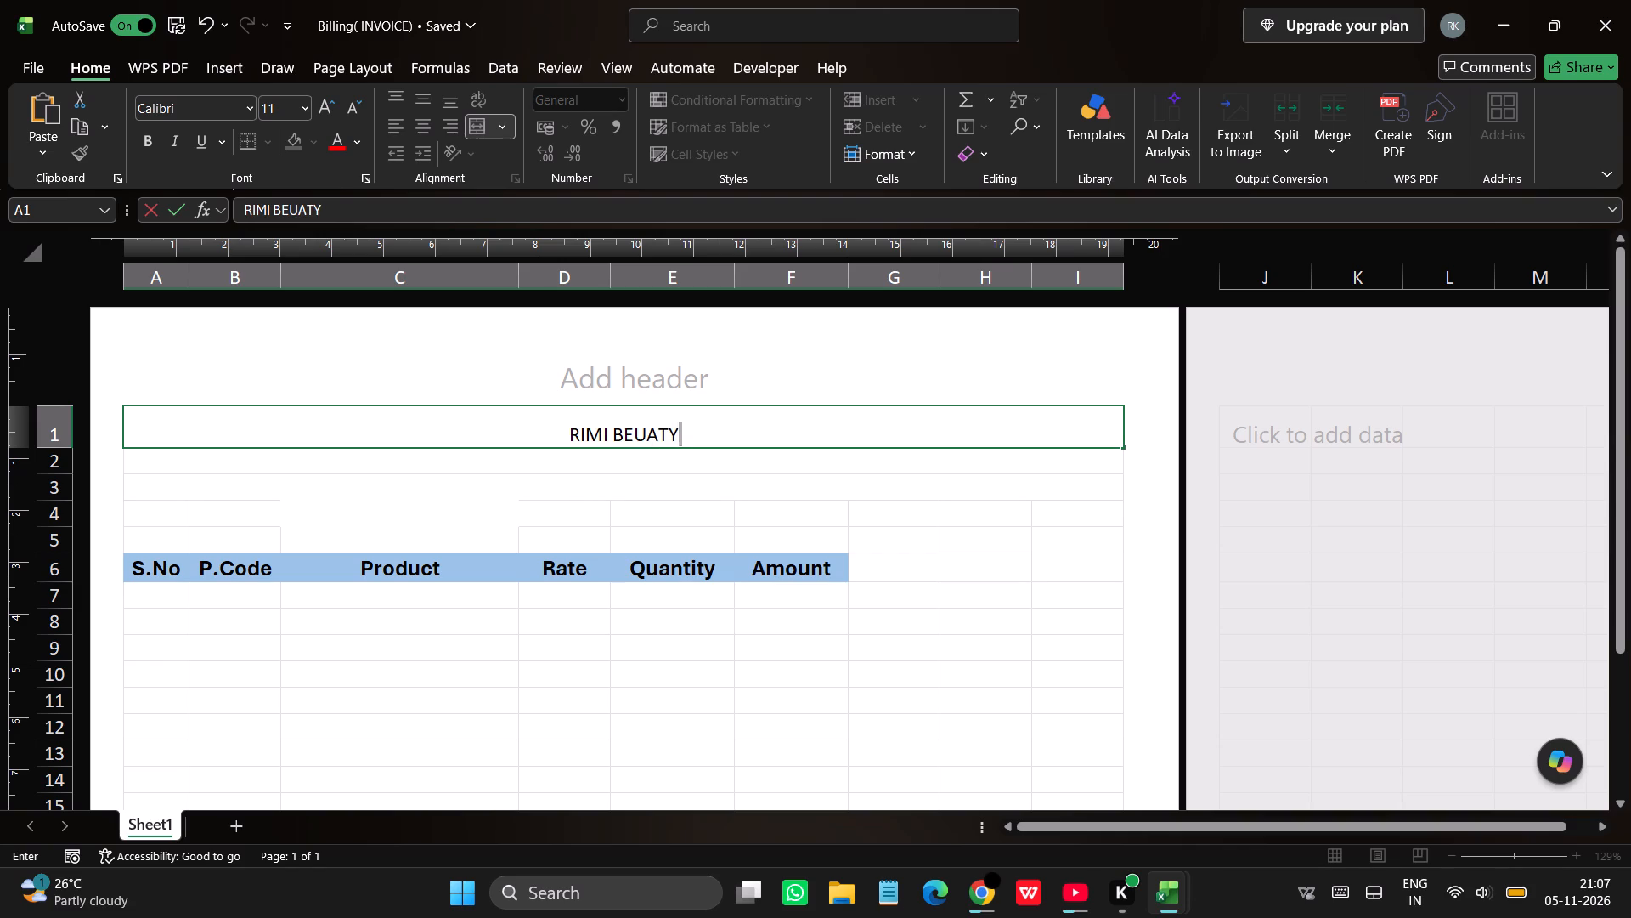
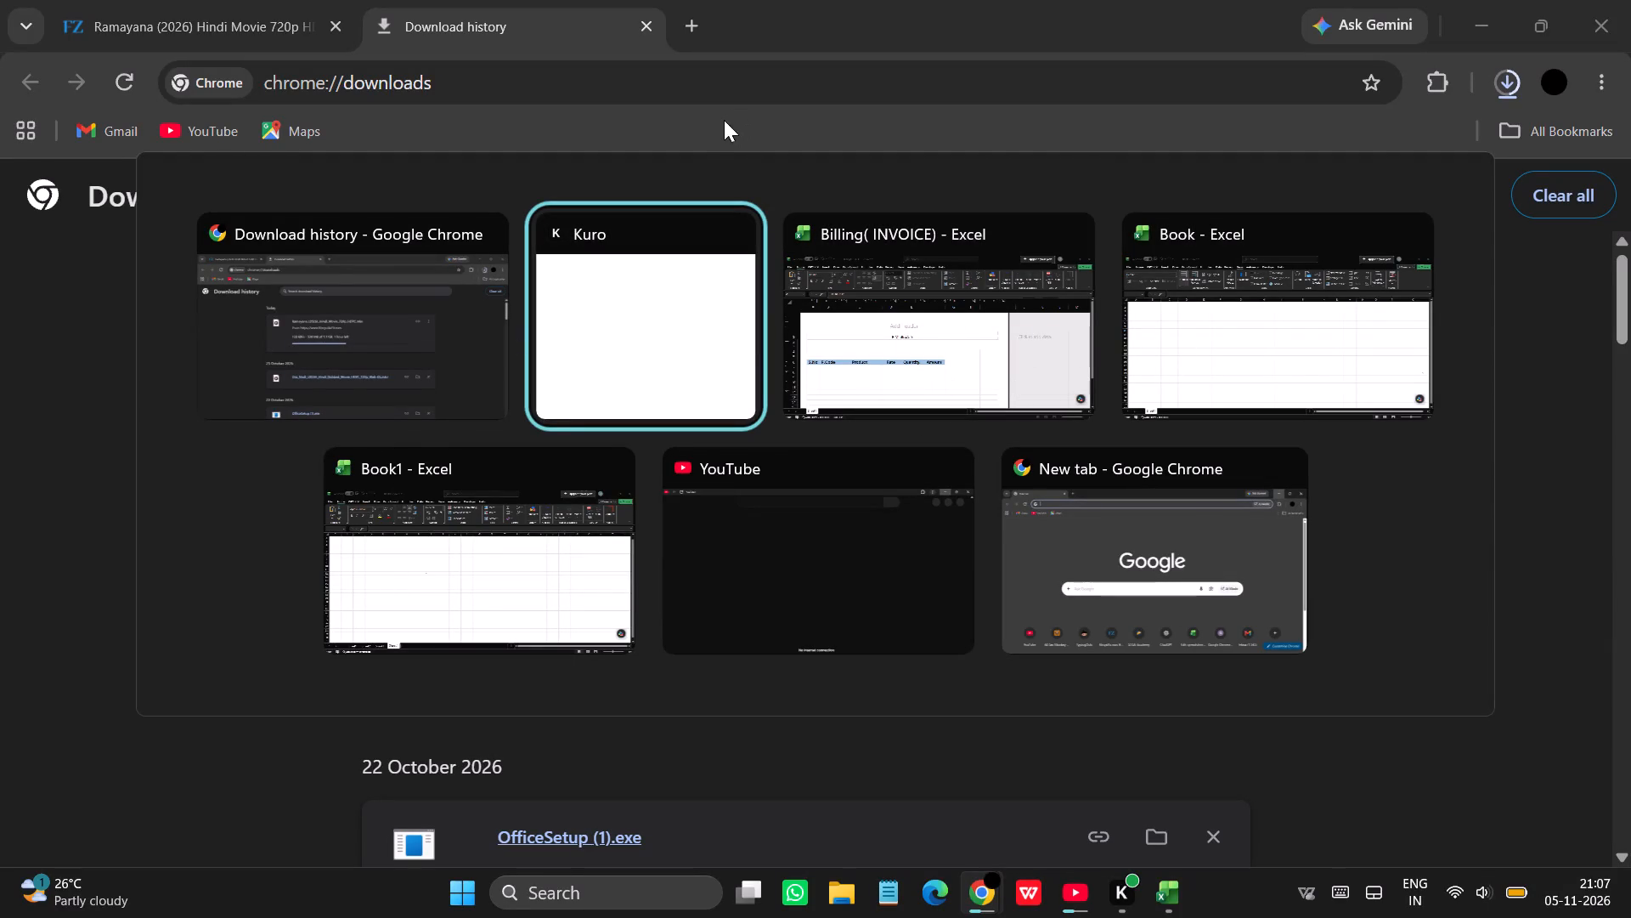
Check the spelling of "BEAUTY" through search suggestions in a new Chrome tab, close that tab and return to the invoice workbook.
{"action": "left_click", "coordinate": [396, 356]}
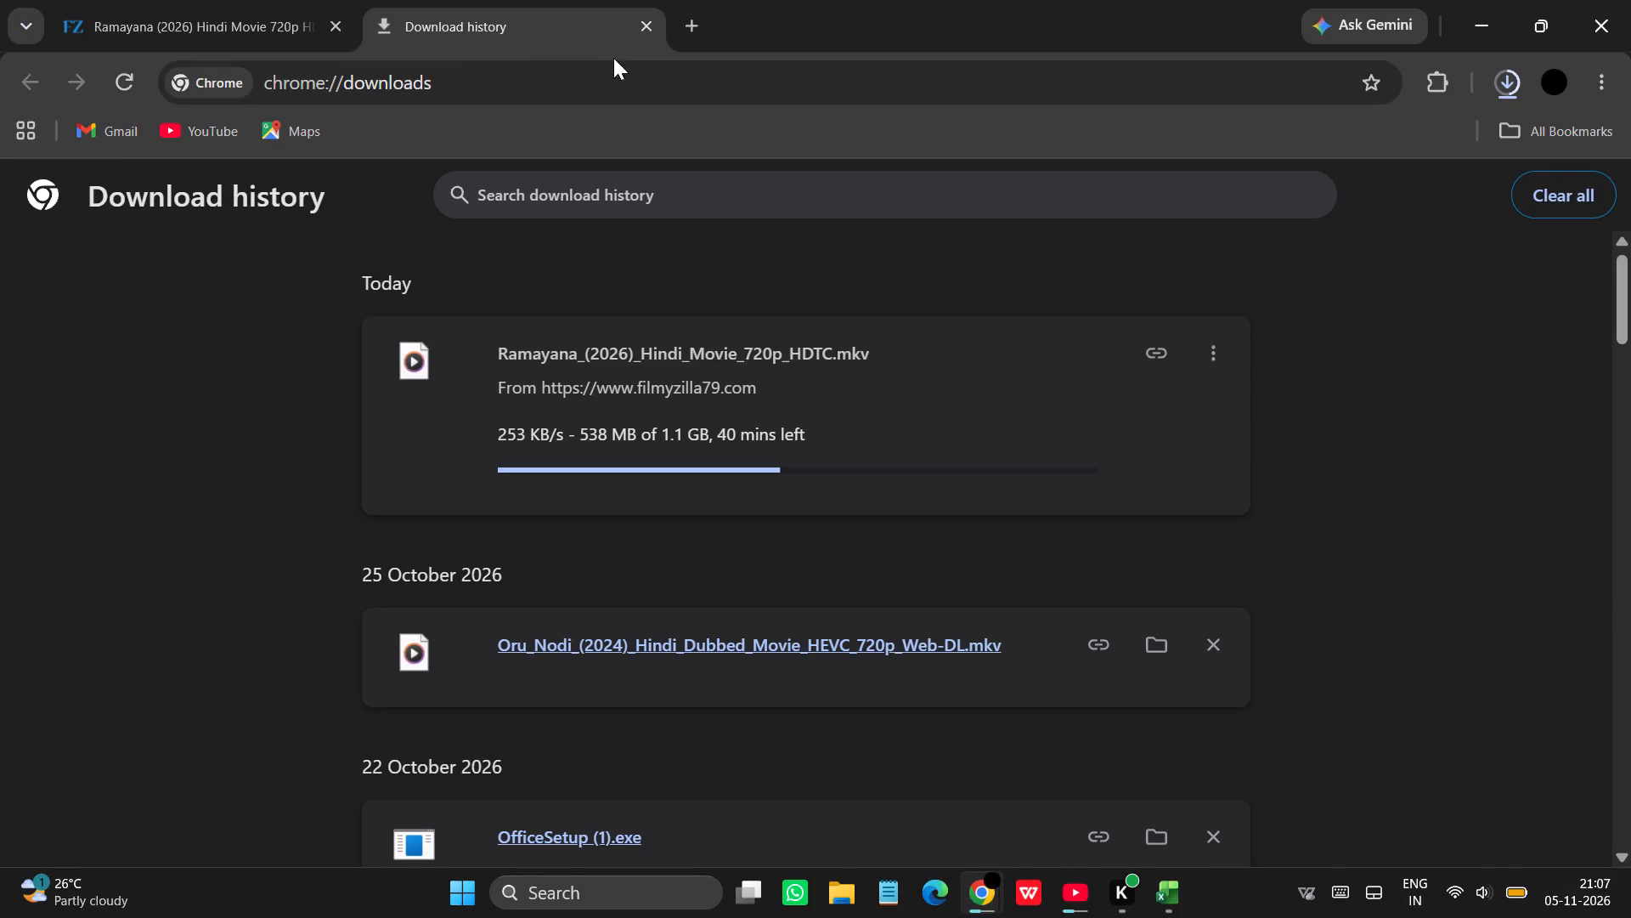
{"action": "left_click", "coordinate": [682, 31]}
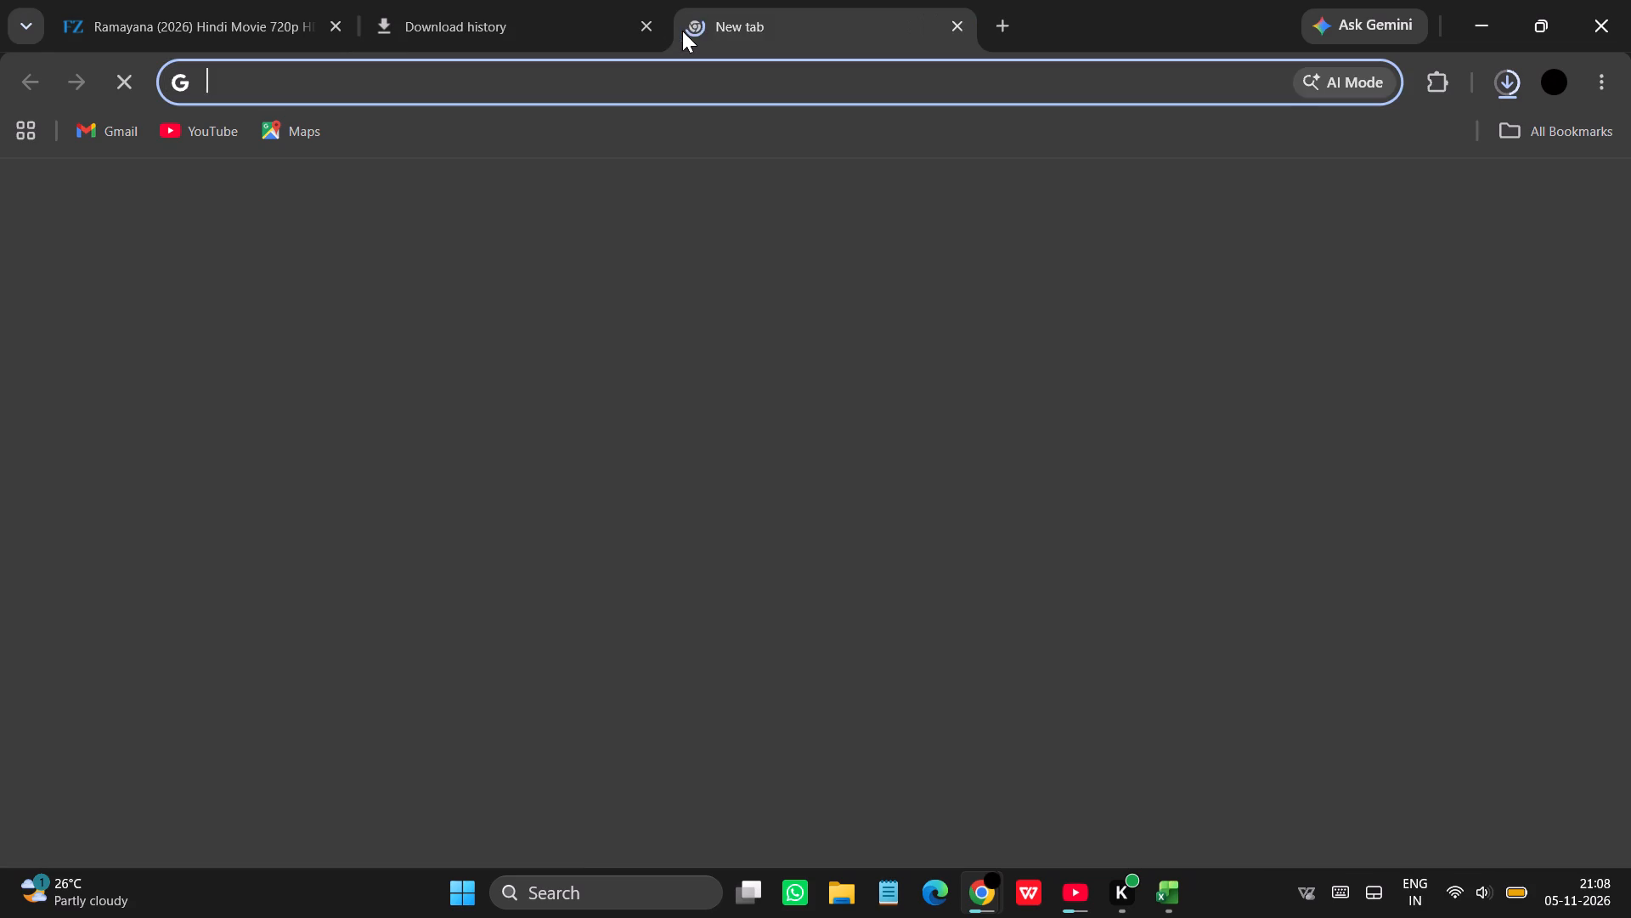
{"action": "left_click", "coordinate": [635, 79]}
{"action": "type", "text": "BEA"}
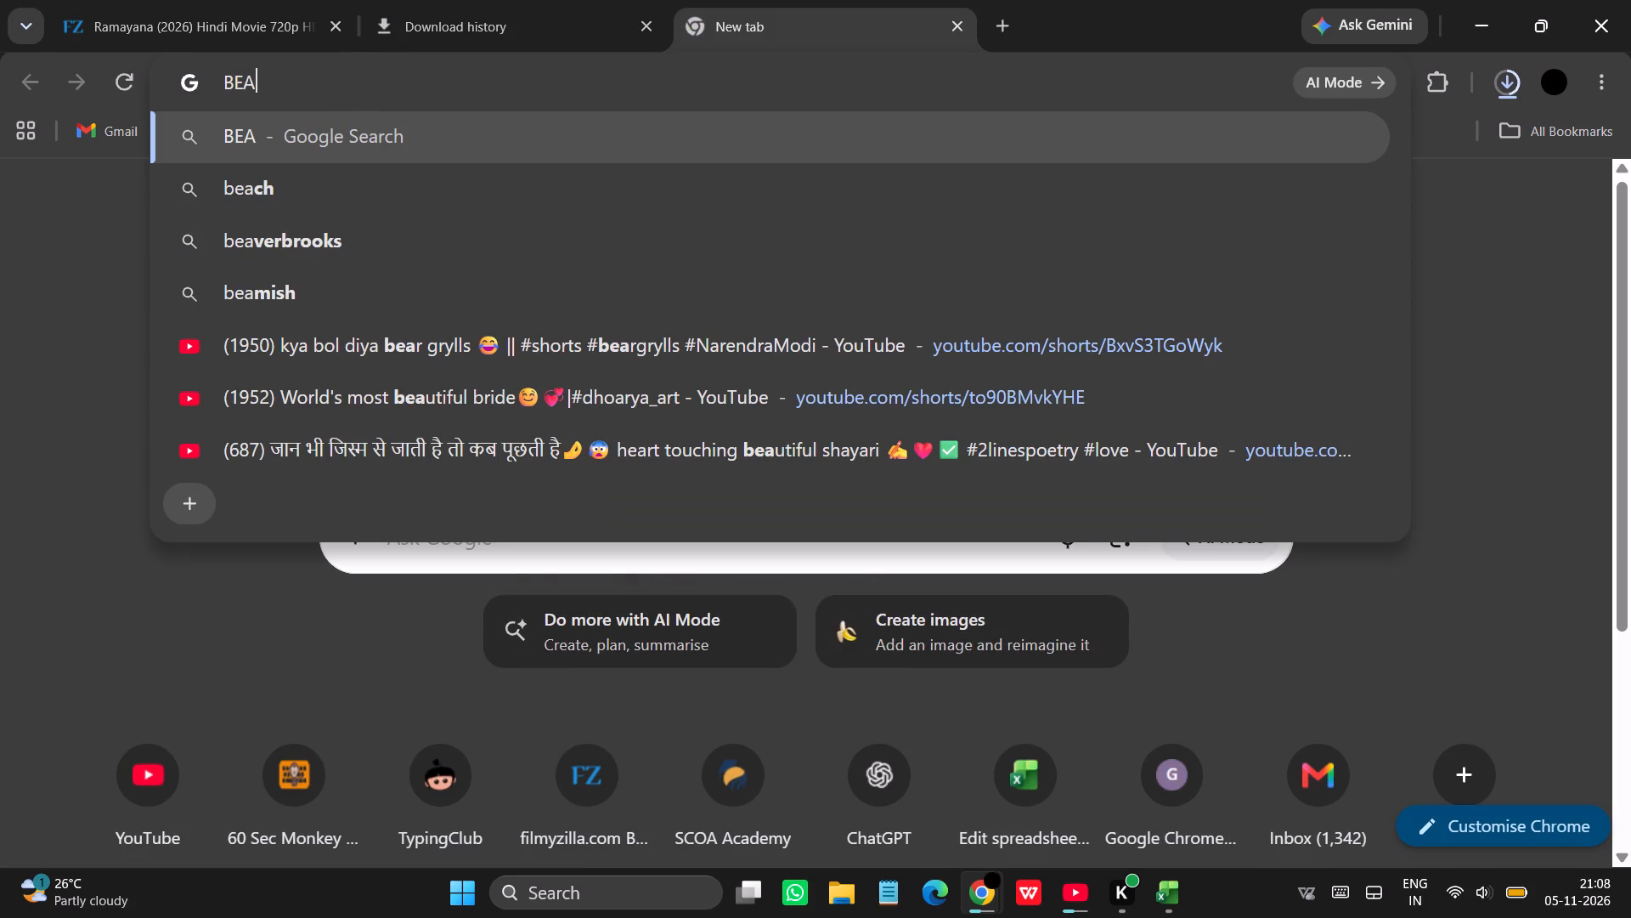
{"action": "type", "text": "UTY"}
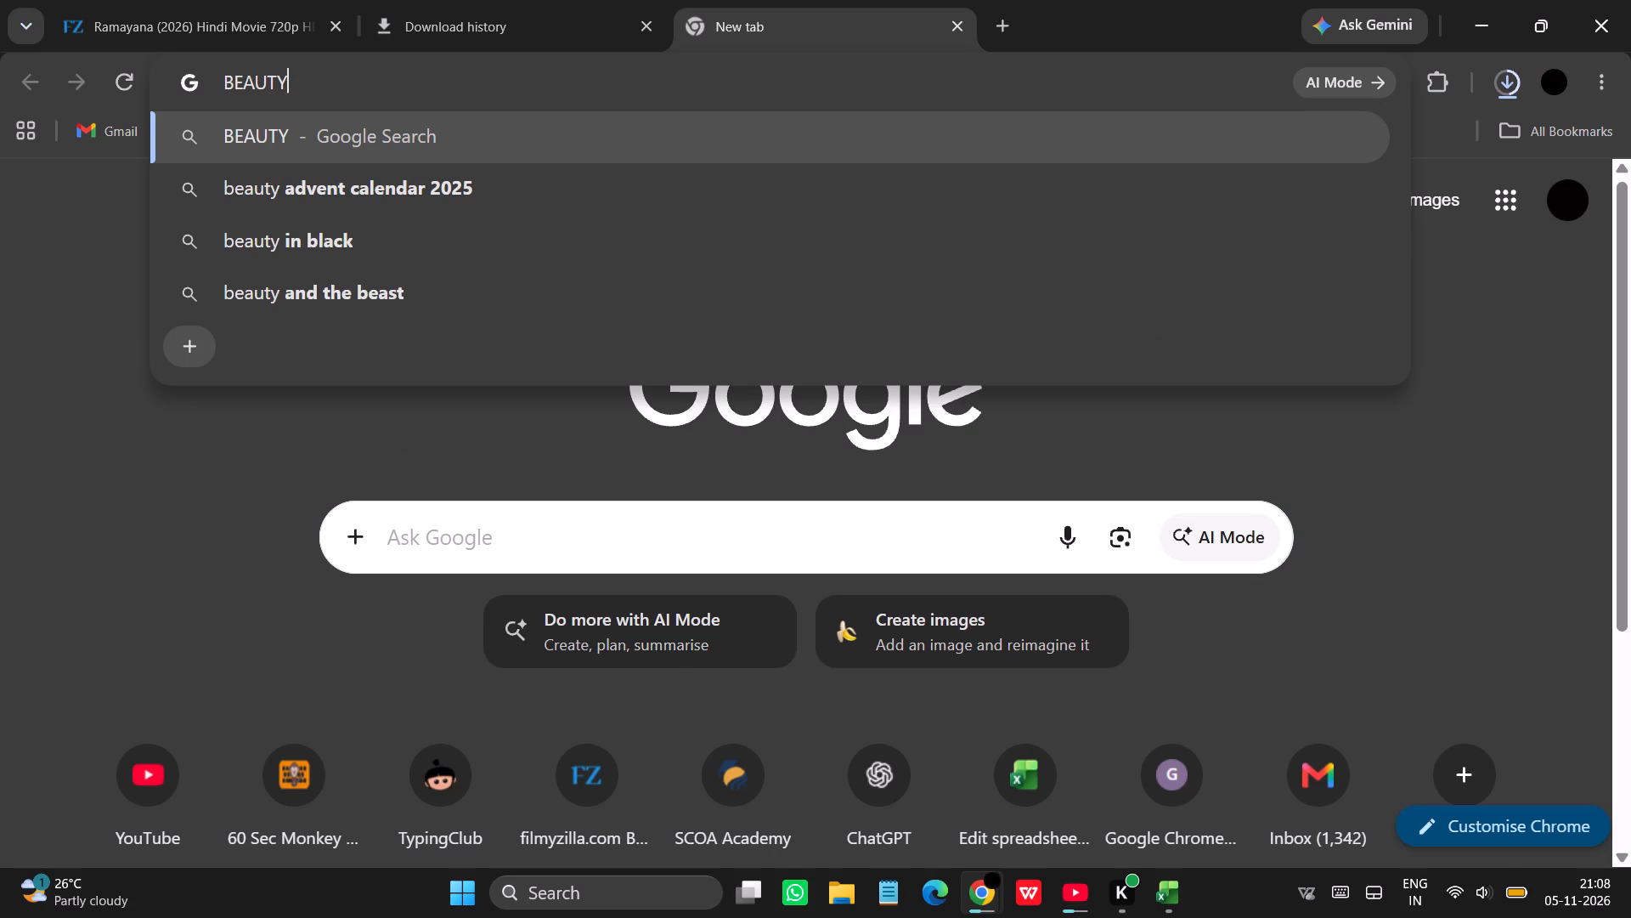
{"action": "left_click", "coordinate": [956, 23]}
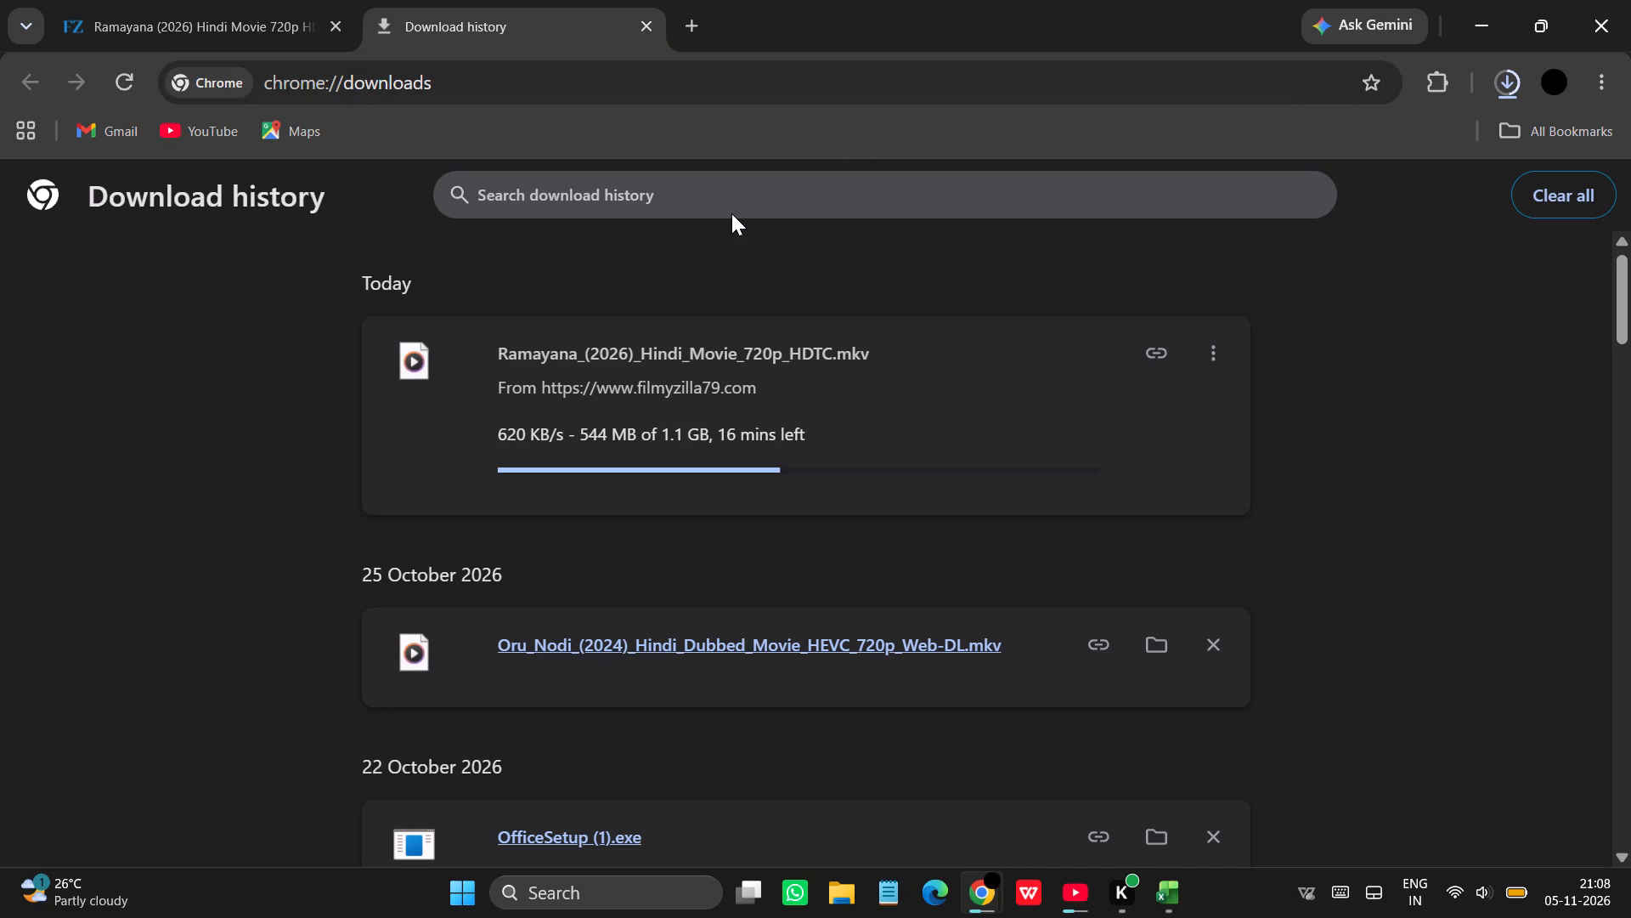
{"action": "key", "text": "ctrl+alt+Tab"}
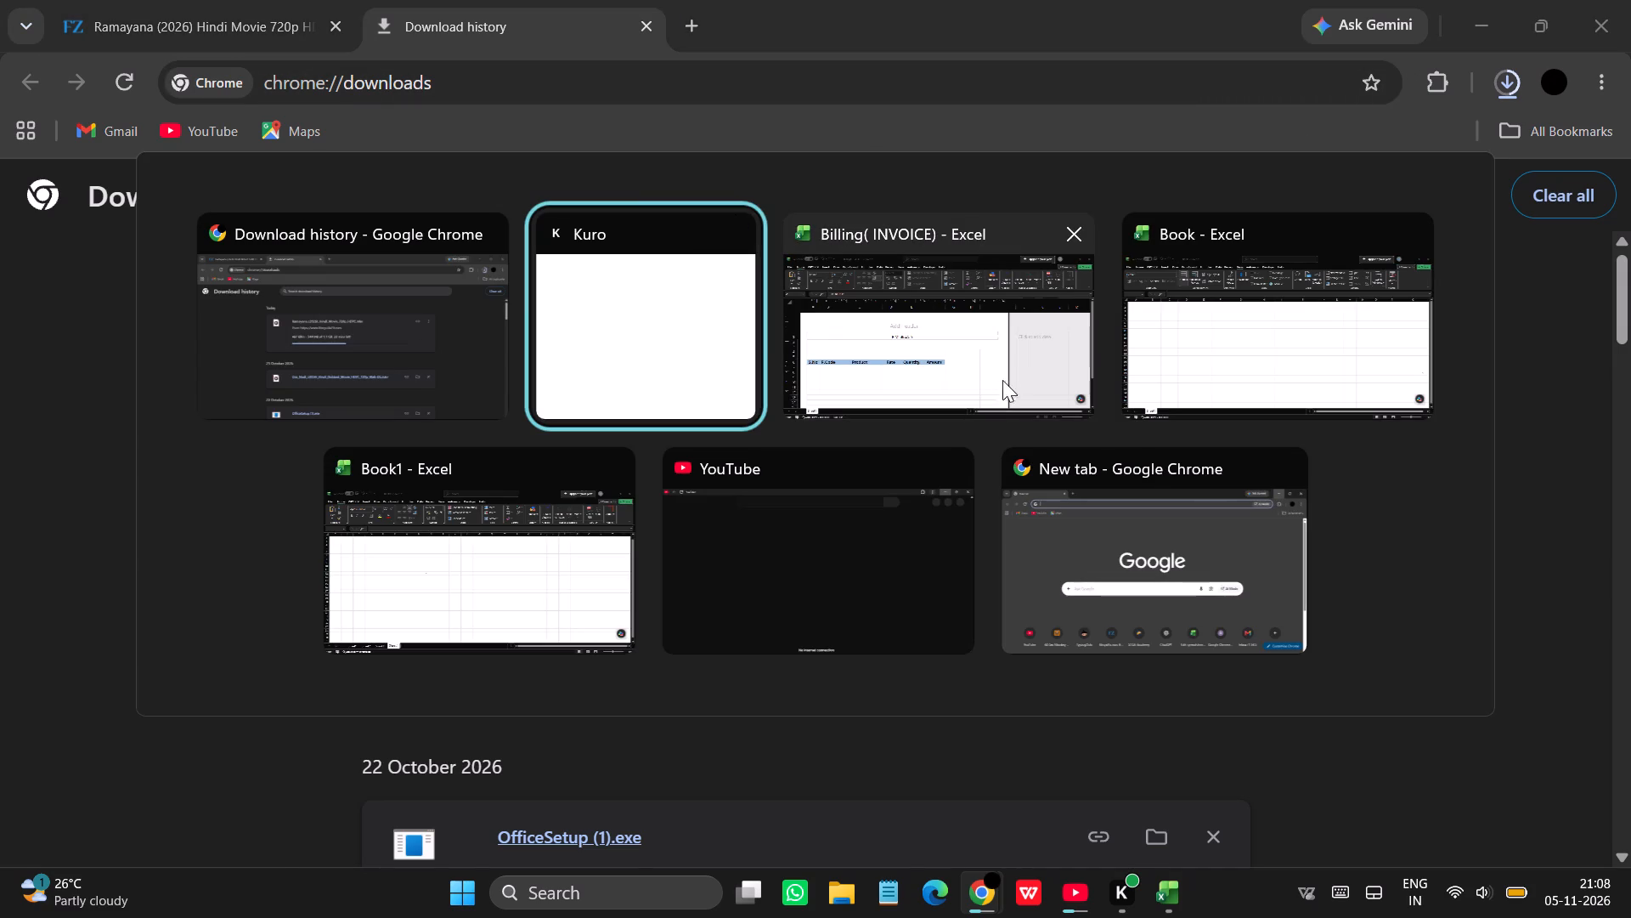
{"action": "left_click", "coordinate": [991, 373]}
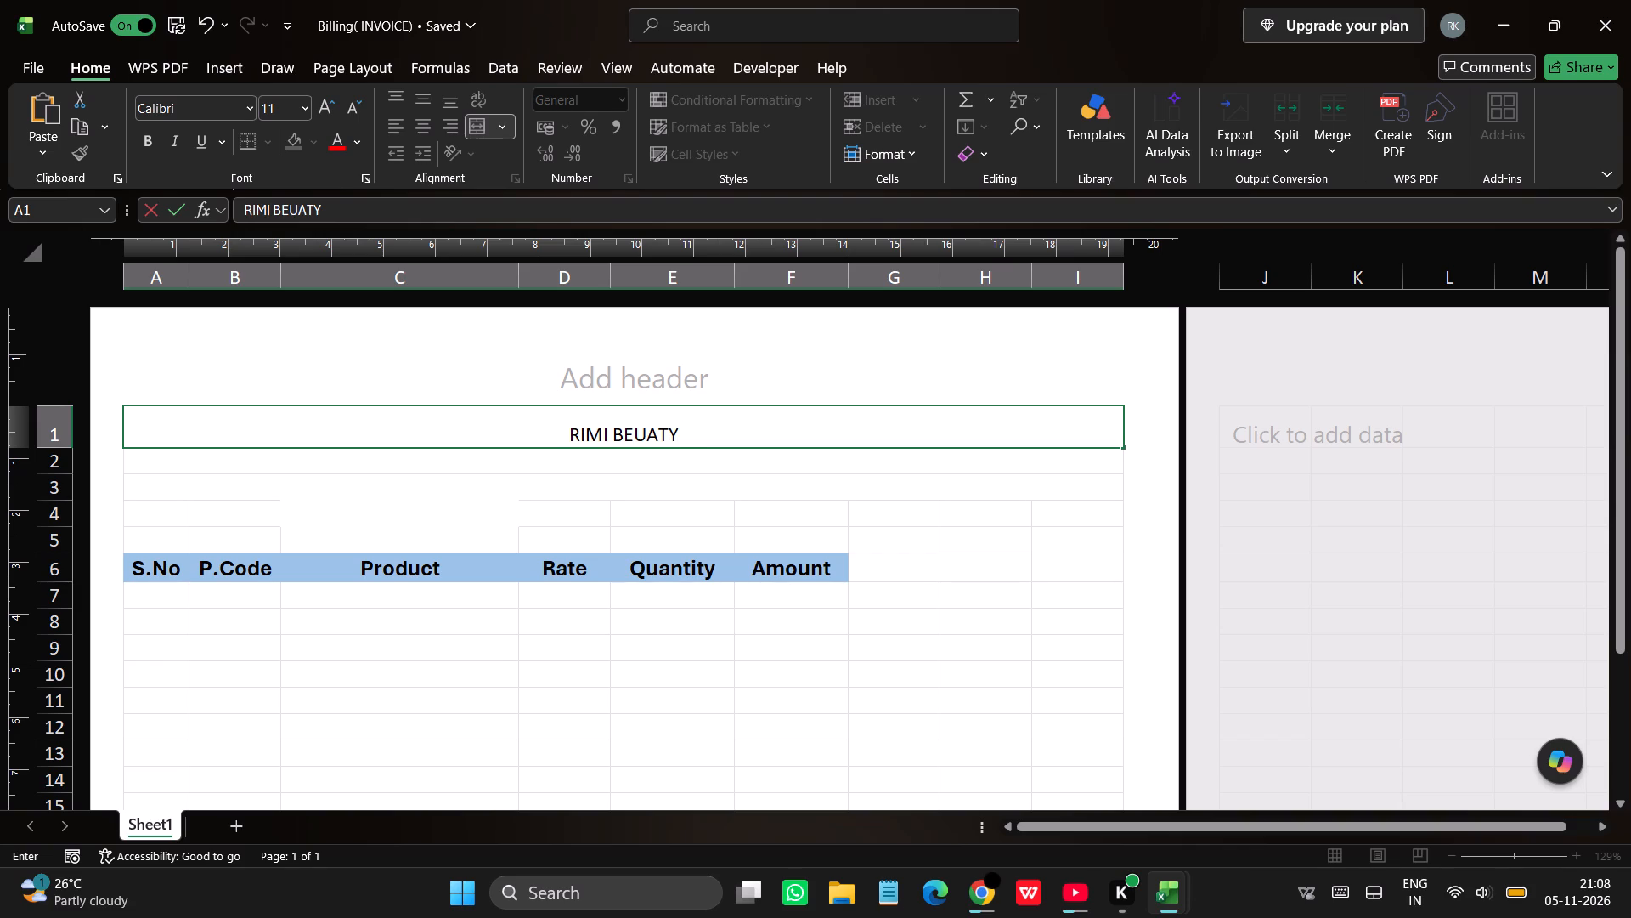
Correct the misspelled second word and complete the title in cell A1 as "RIMI BEAUTYPARLOR SHOP PRIVATE LIMITED".
{"action": "key", "text": "BackSpace"}
{"action": "key", "text": "BackSpace"}
{"action": "key", "text": "BackSpace"}
{"action": "key", "text": "BackSpace"}
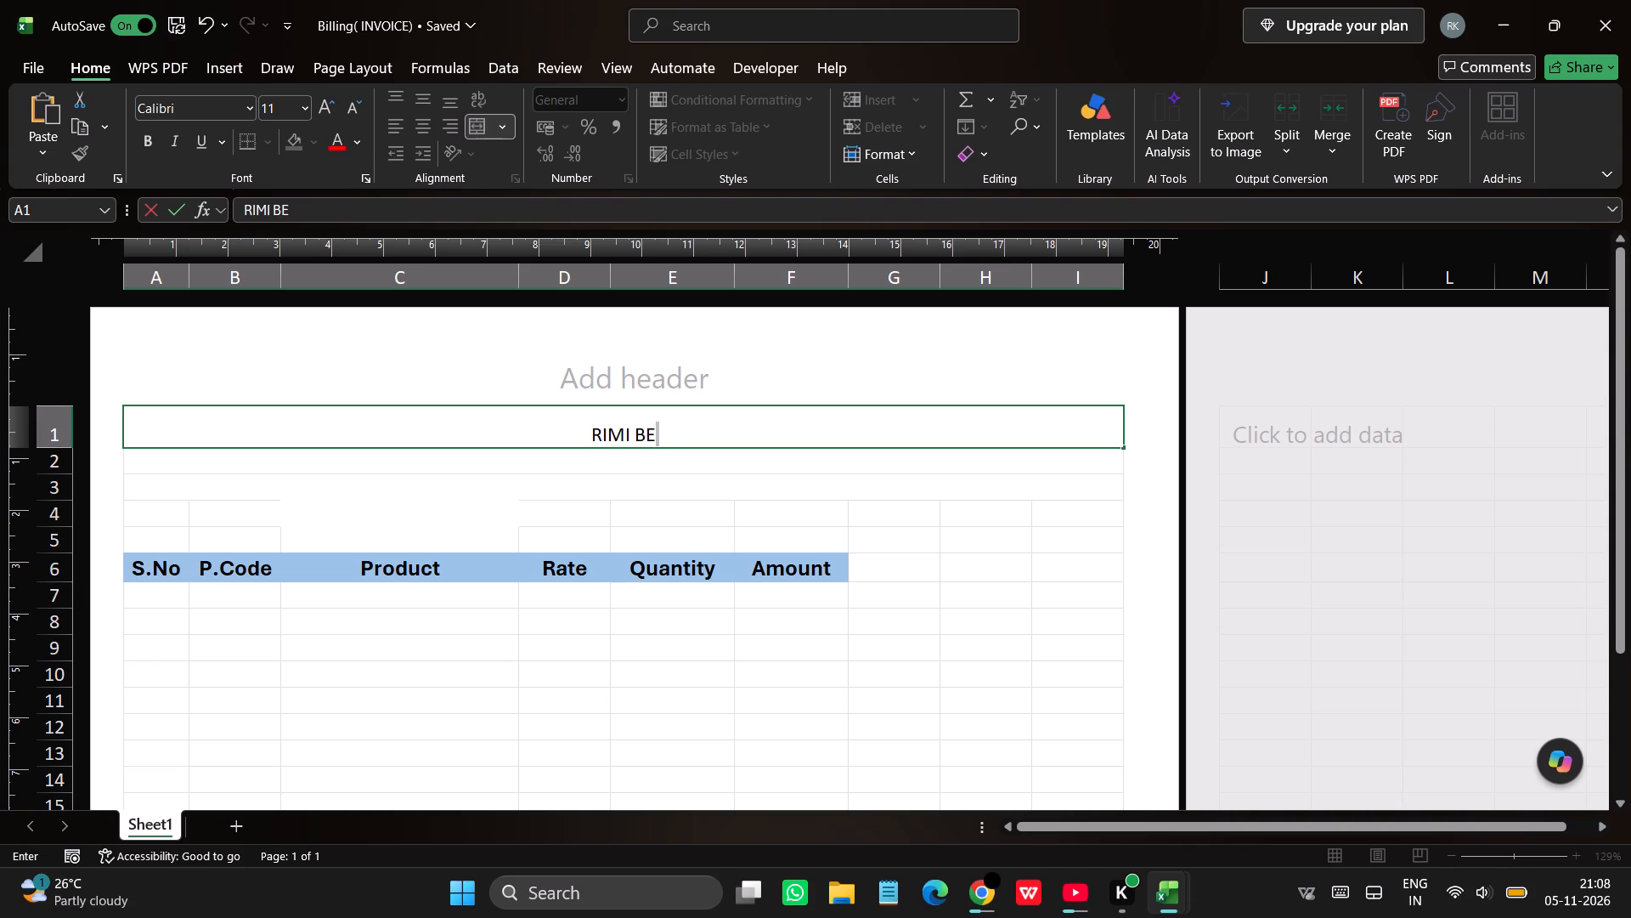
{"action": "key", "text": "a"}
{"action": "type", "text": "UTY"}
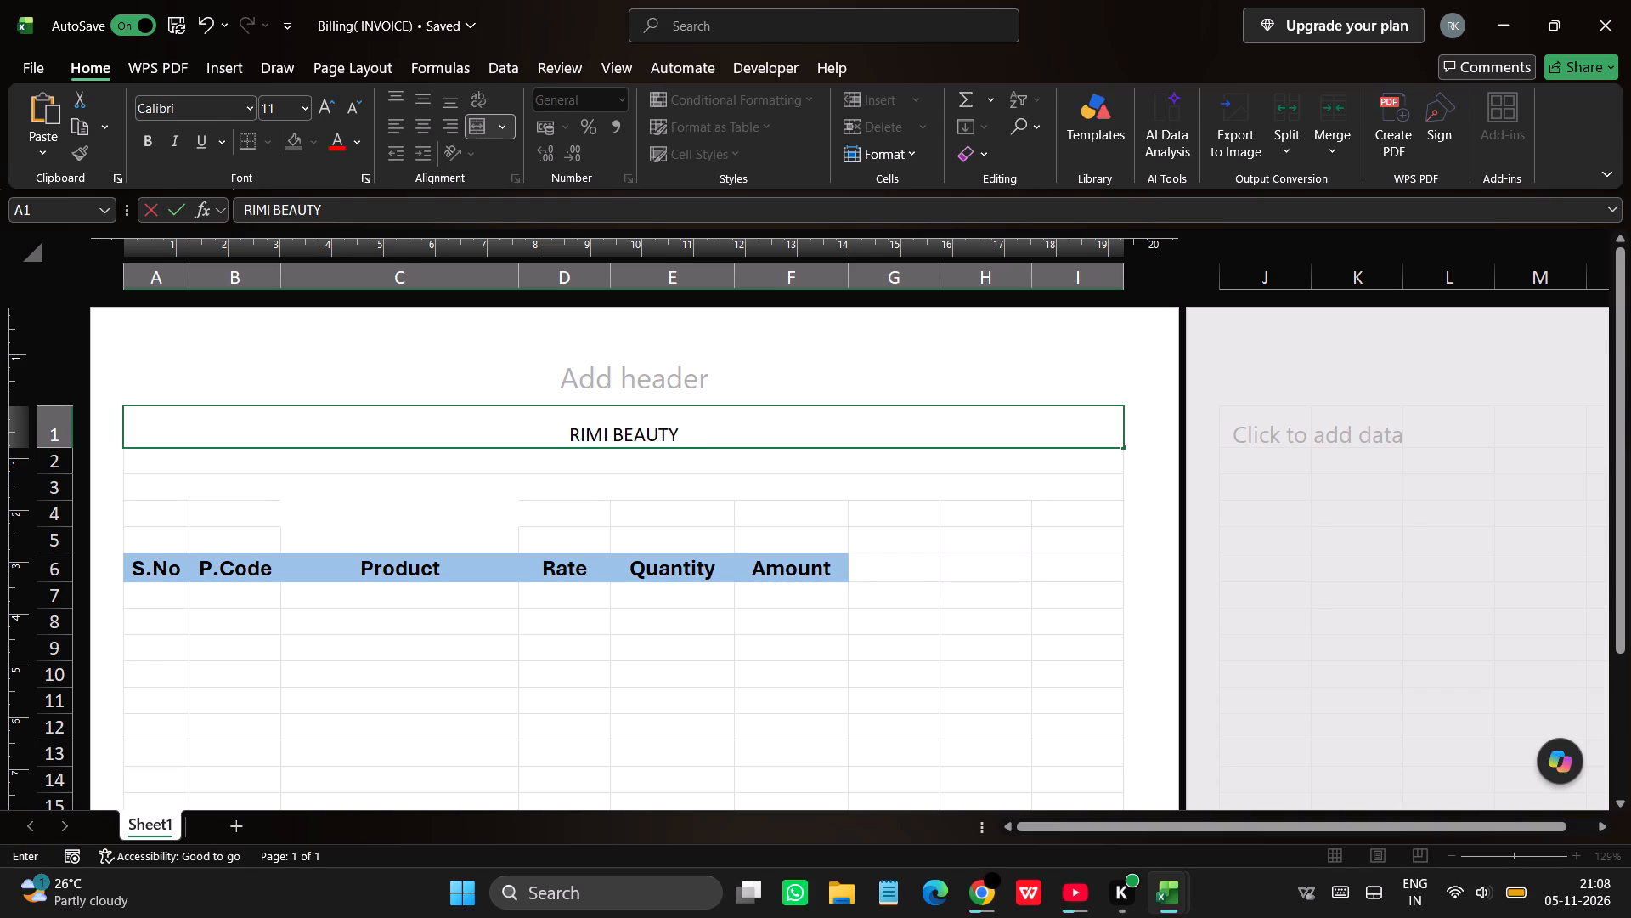
Complete the title in cell A1 by adding "PARLOR SHOP PRIVATE LIMITED" directly after "RIMI BEAUTY".
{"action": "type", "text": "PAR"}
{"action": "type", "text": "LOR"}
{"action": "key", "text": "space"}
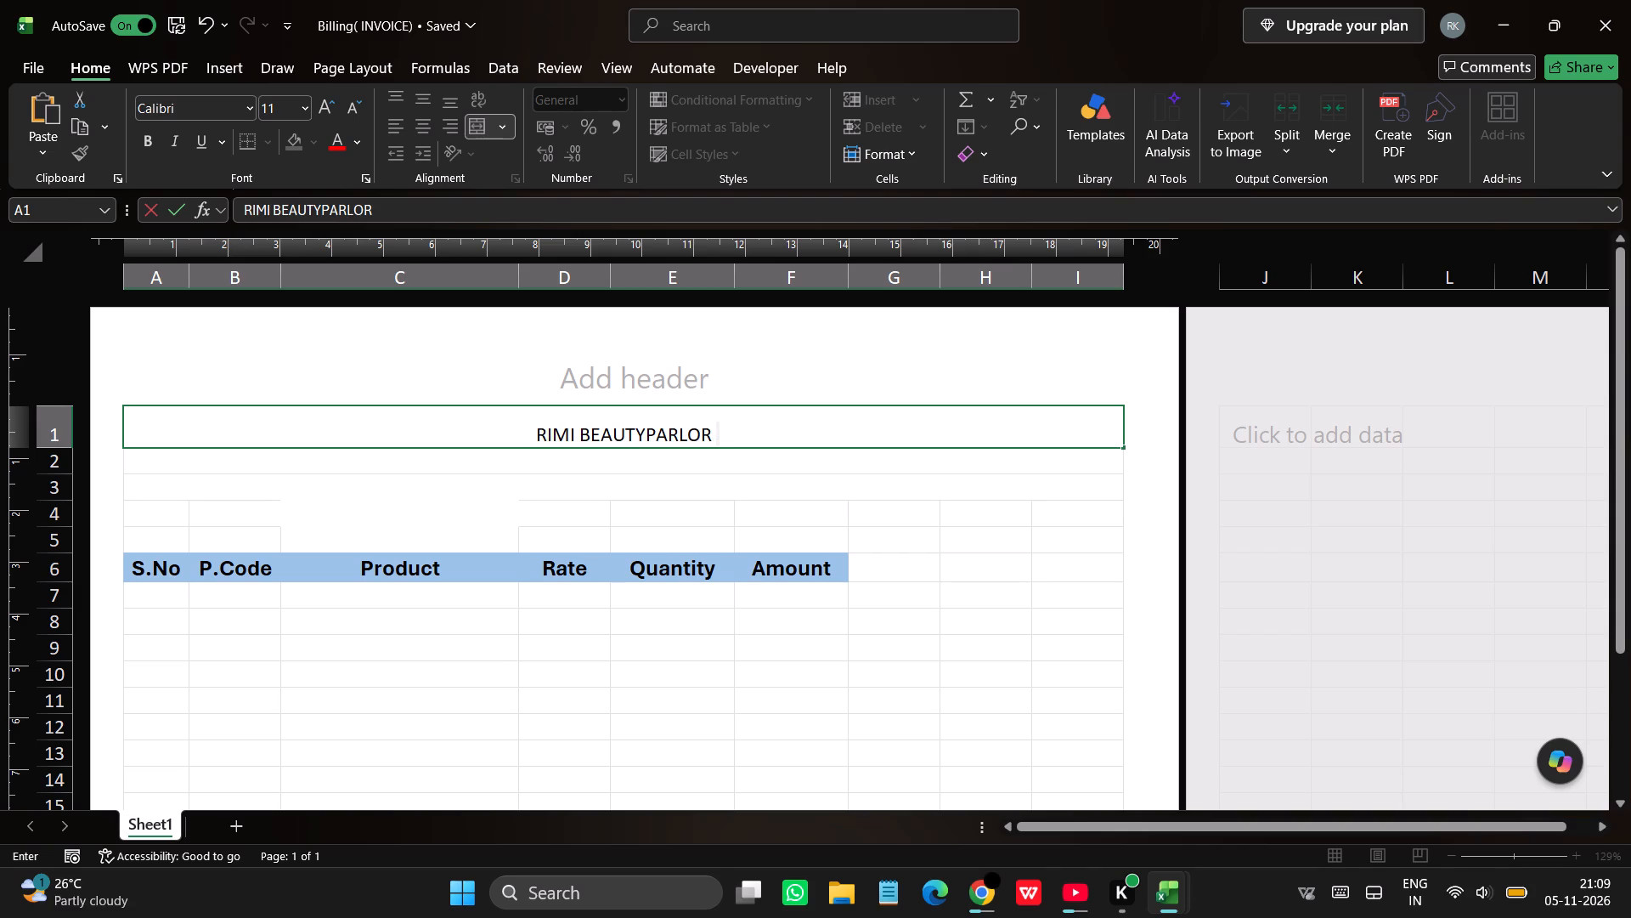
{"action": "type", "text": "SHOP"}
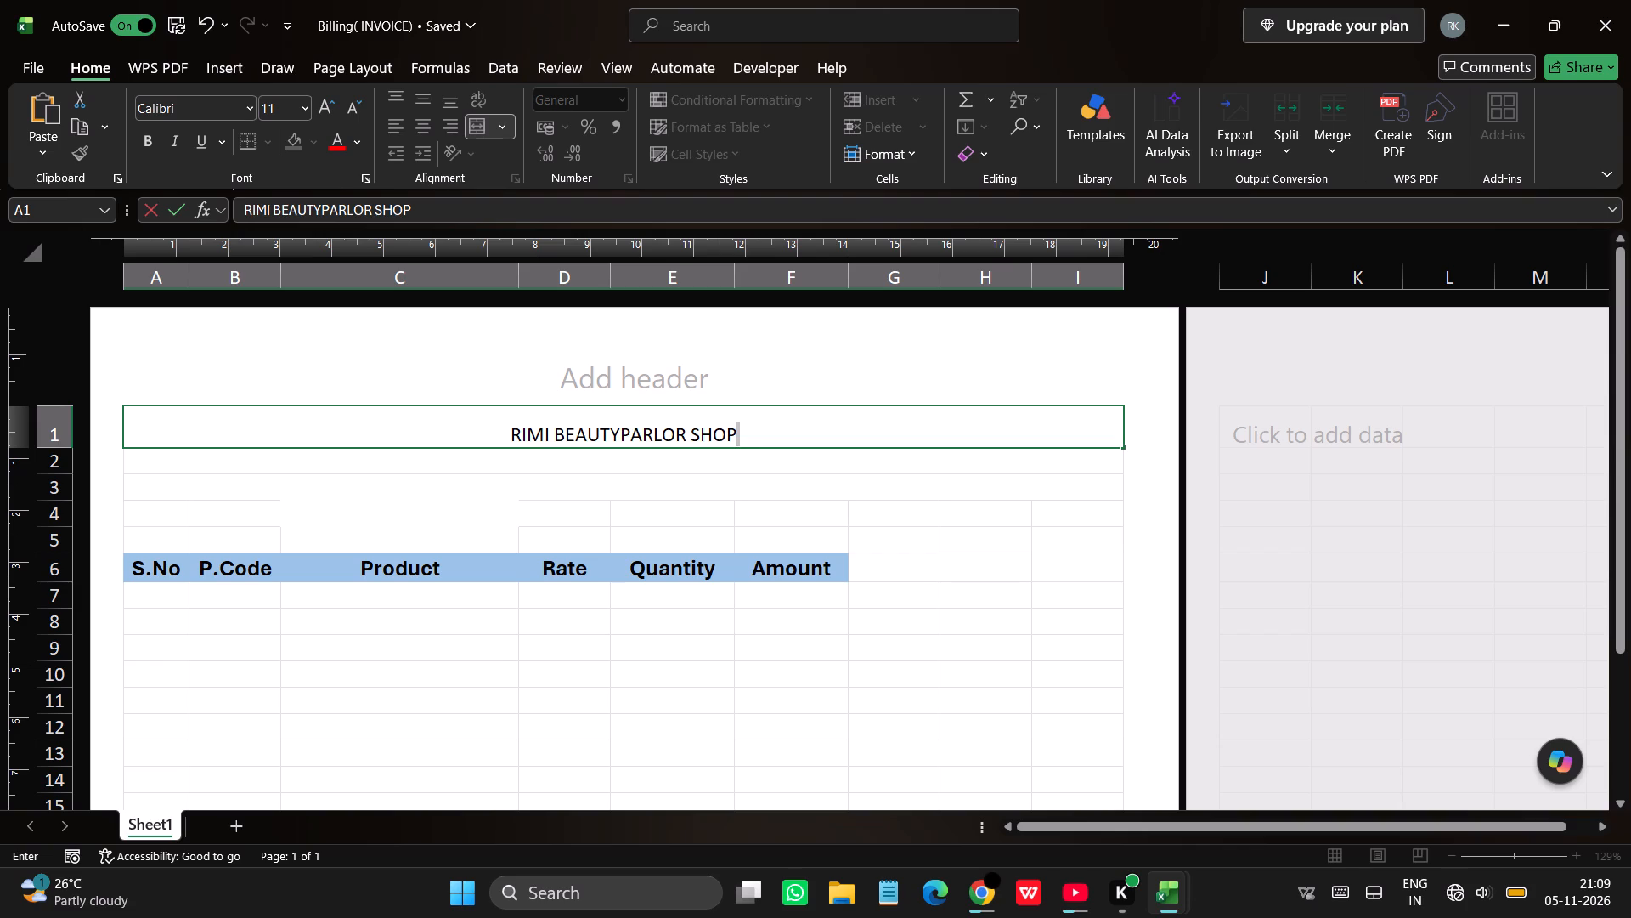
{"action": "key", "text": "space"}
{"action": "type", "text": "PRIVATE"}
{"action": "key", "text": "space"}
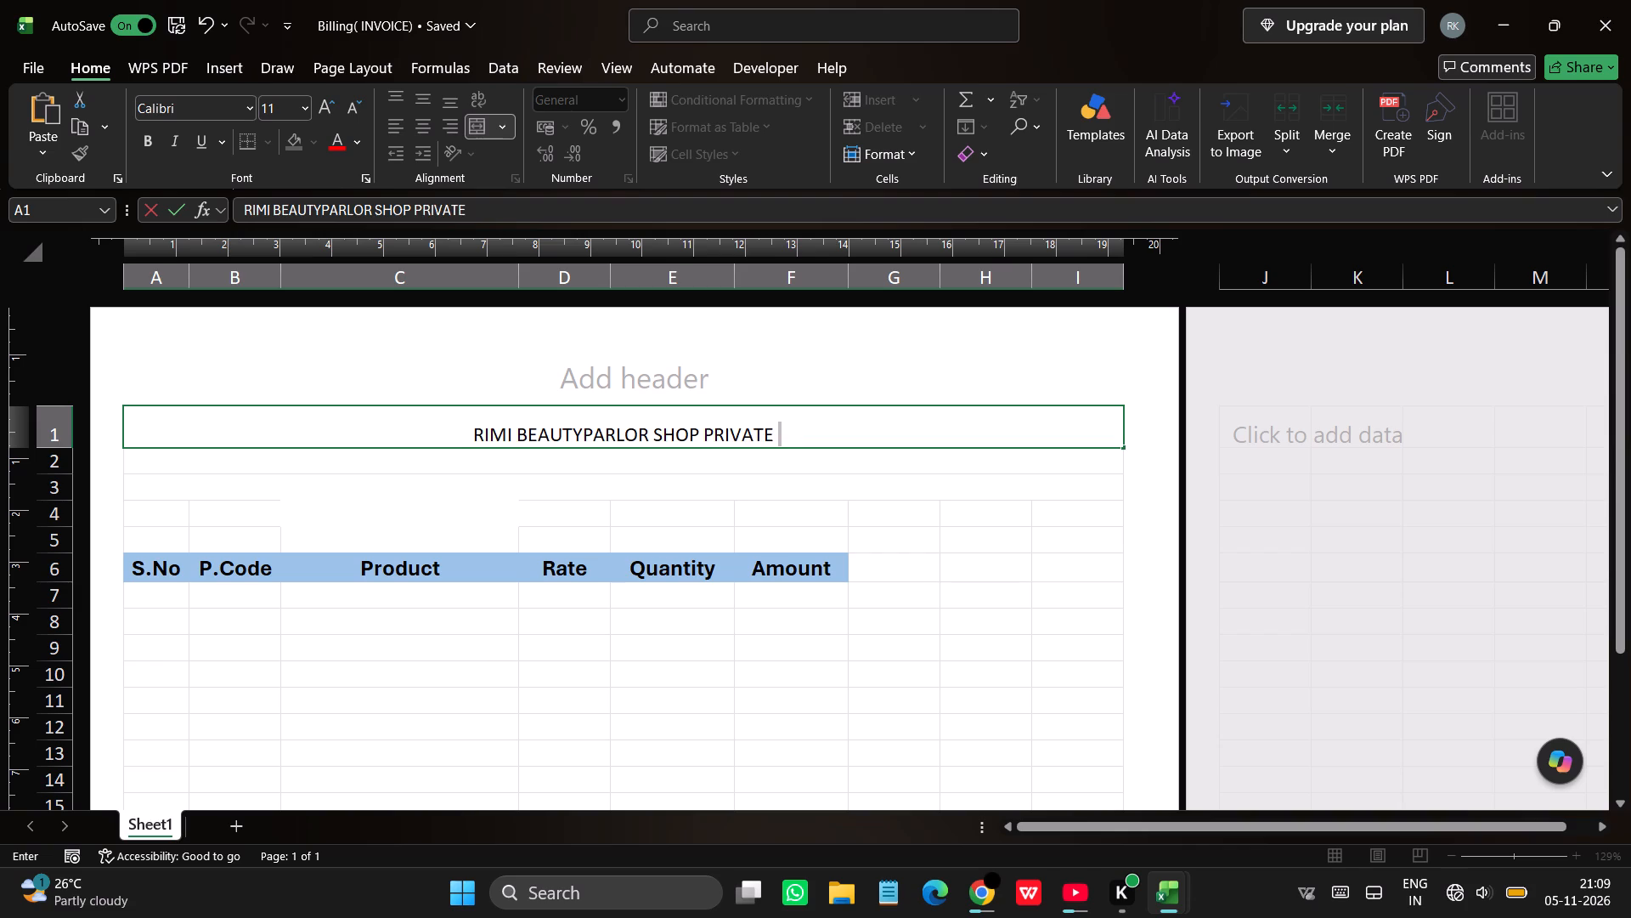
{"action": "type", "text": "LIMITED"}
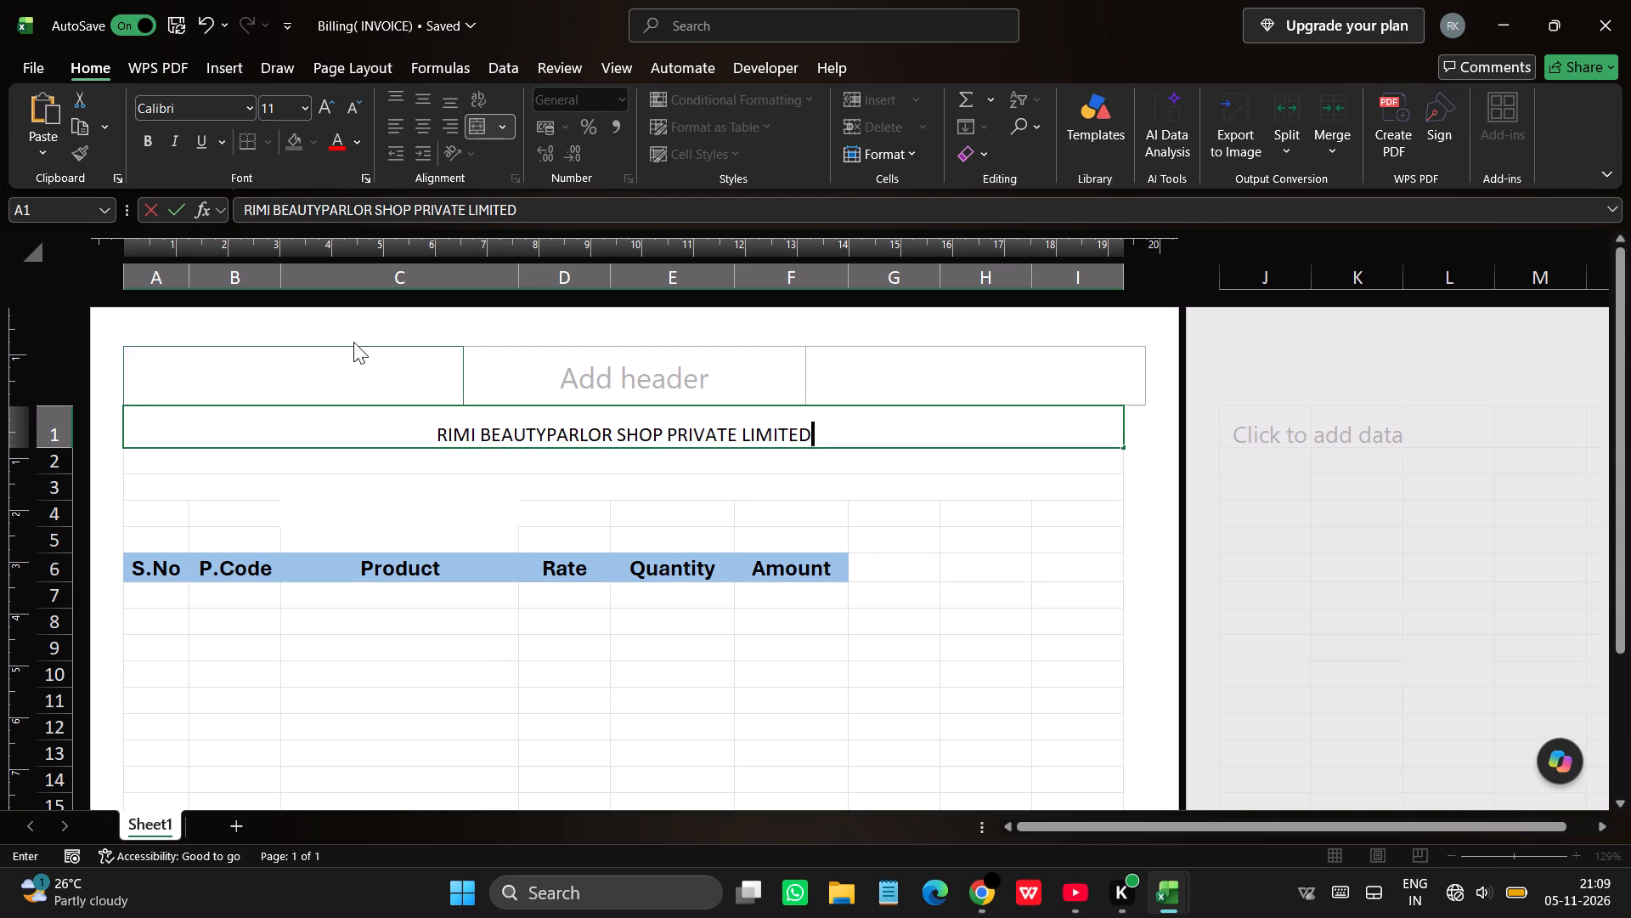
Format the whole title text in cell A1 as Aharoni, bold, size 14, and commit the entry.
{"action": "left_click", "coordinate": [250, 106]}
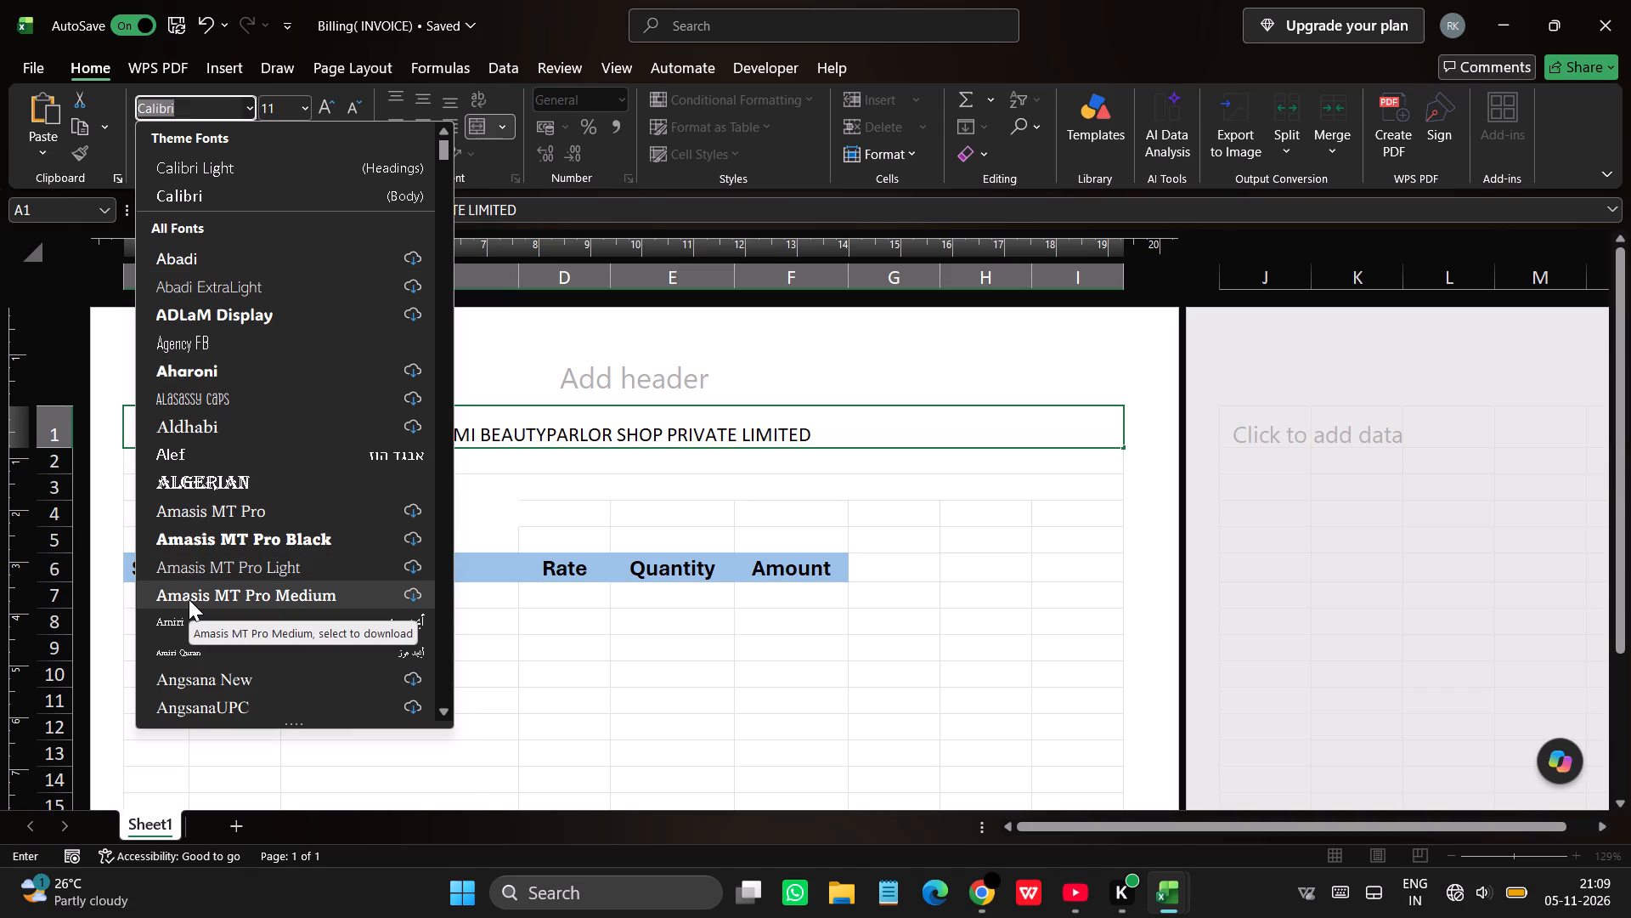
{"action": "left_click", "coordinate": [223, 371]}
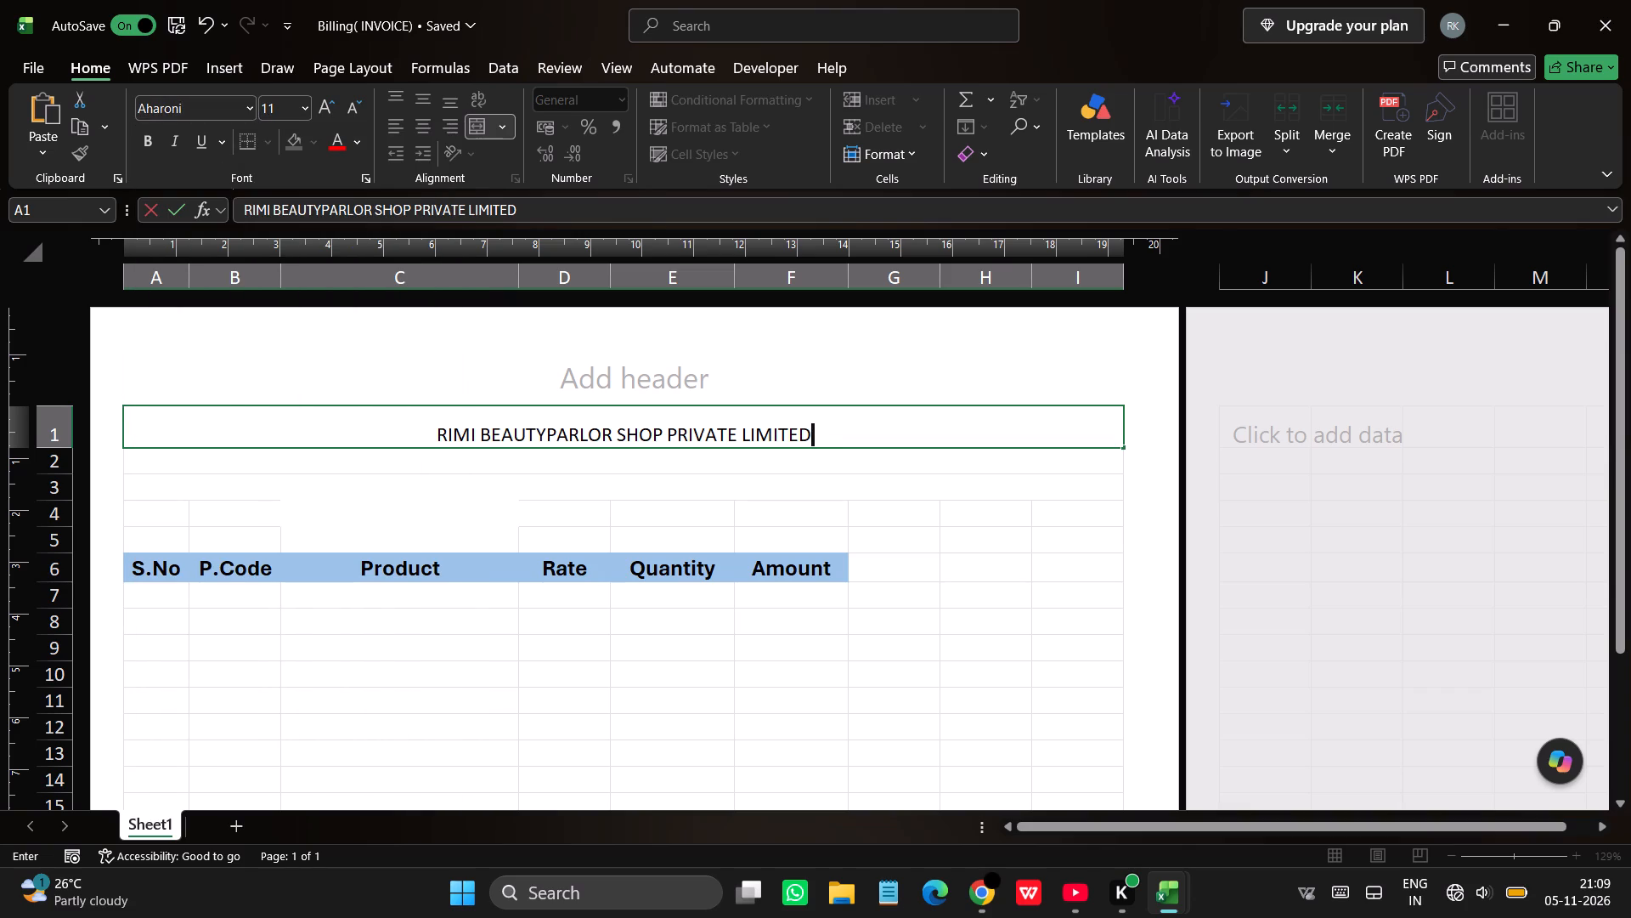
{"action": "left_click_drag", "start_coordinate": [433, 433], "coordinate": [663, 437]}
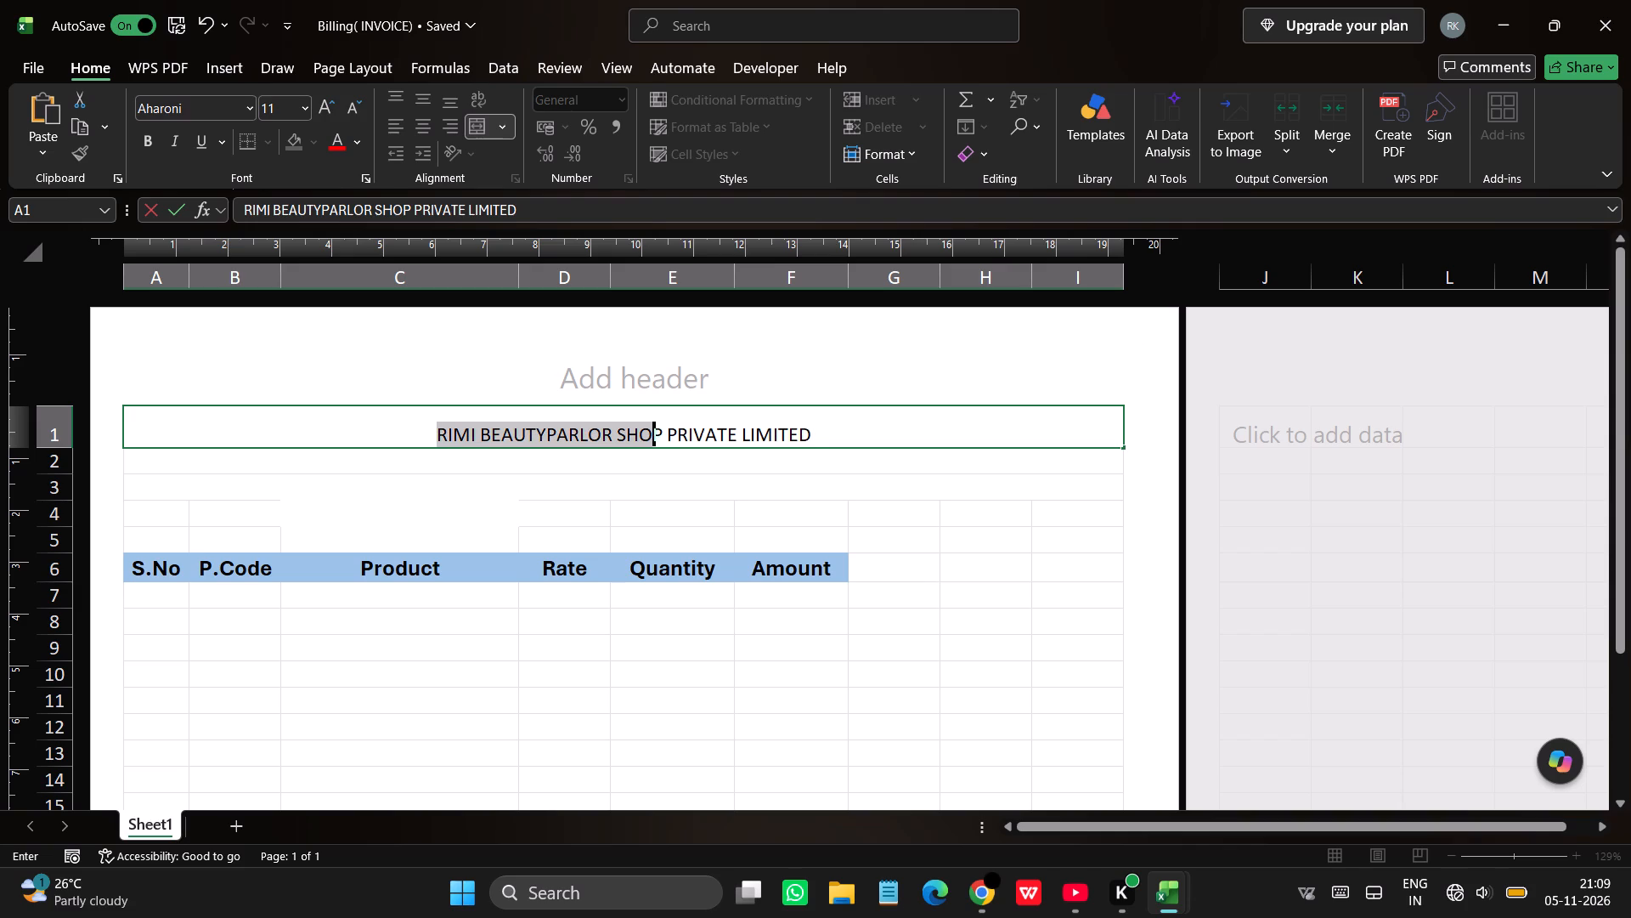
{"action": "left_click_drag", "start_coordinate": [663, 437], "coordinate": [866, 433]}
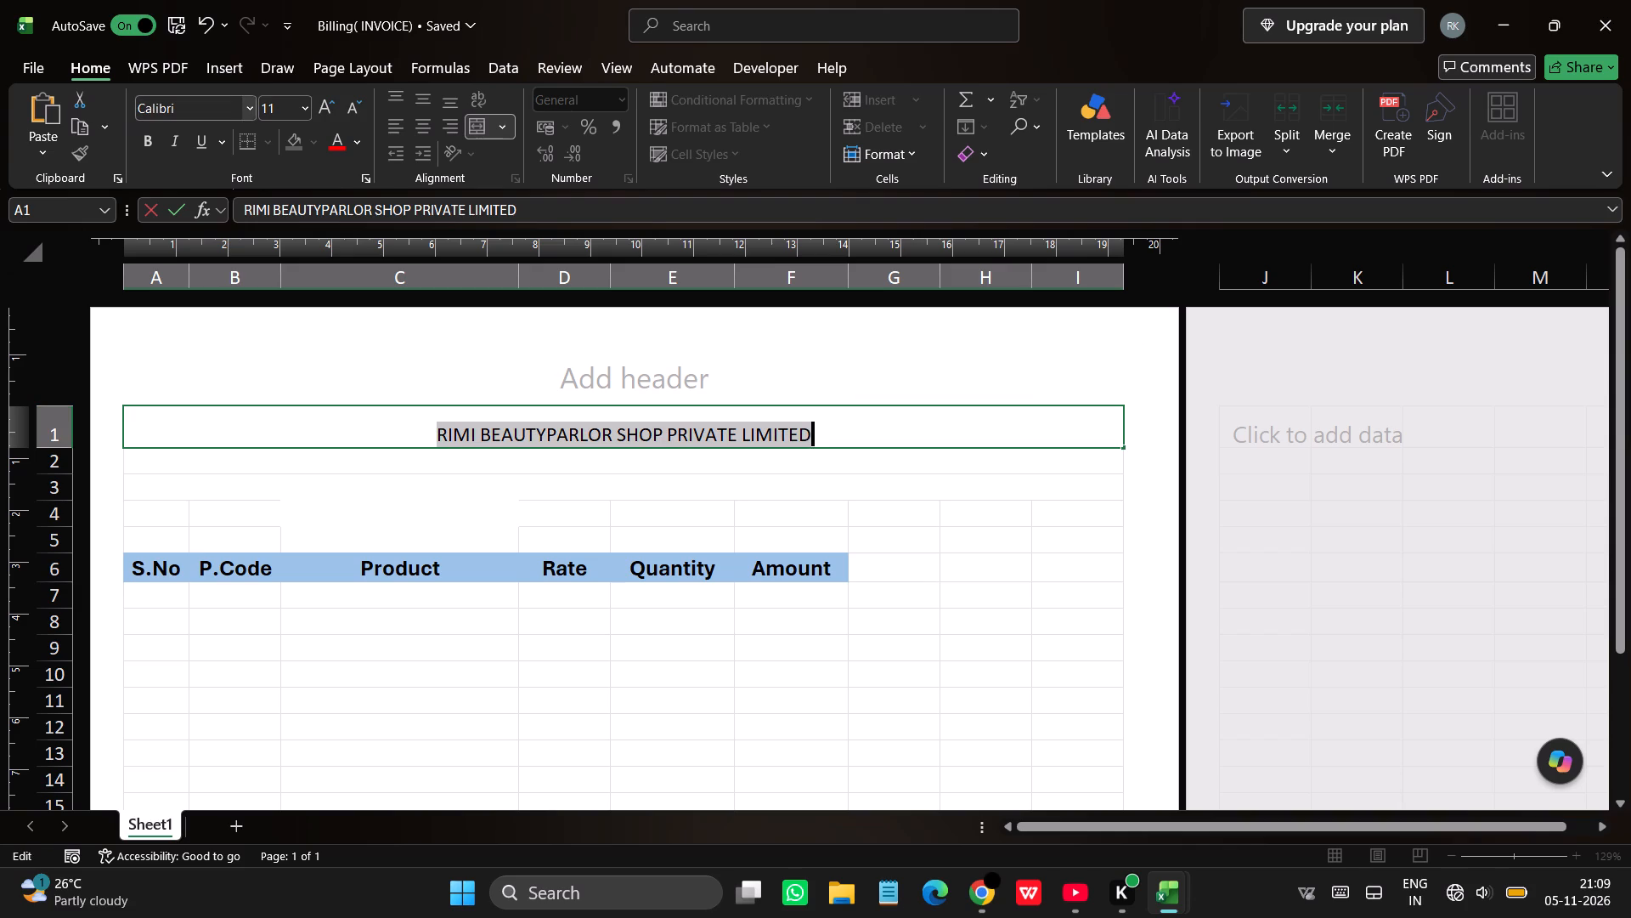
{"action": "left_click", "coordinate": [248, 112]}
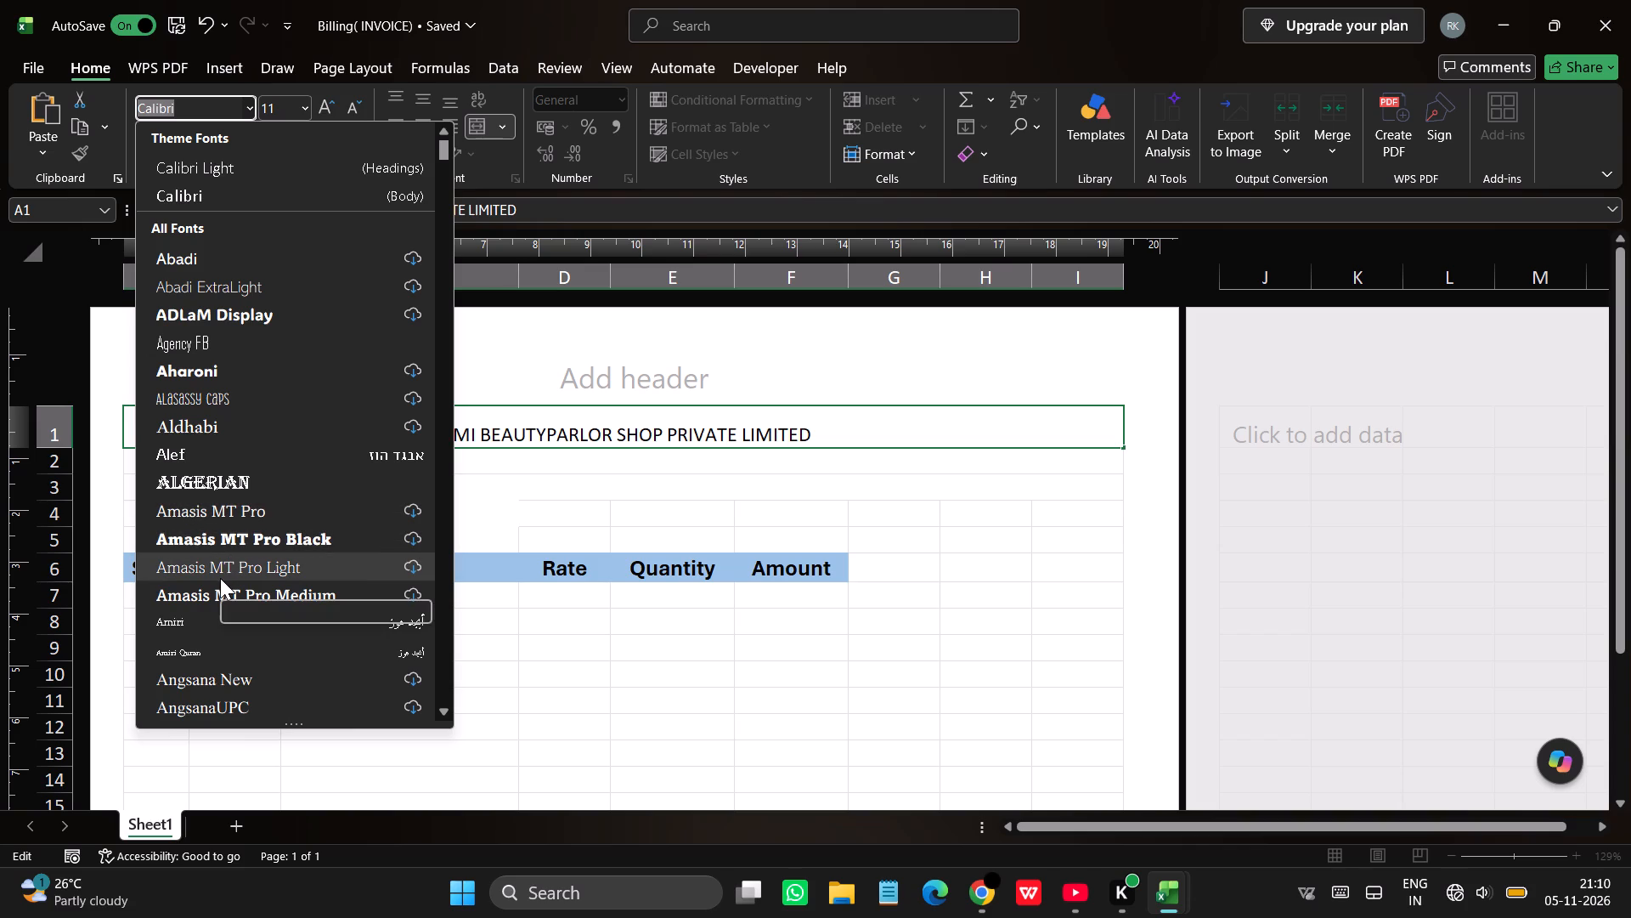
{"action": "left_click", "coordinate": [225, 375]}
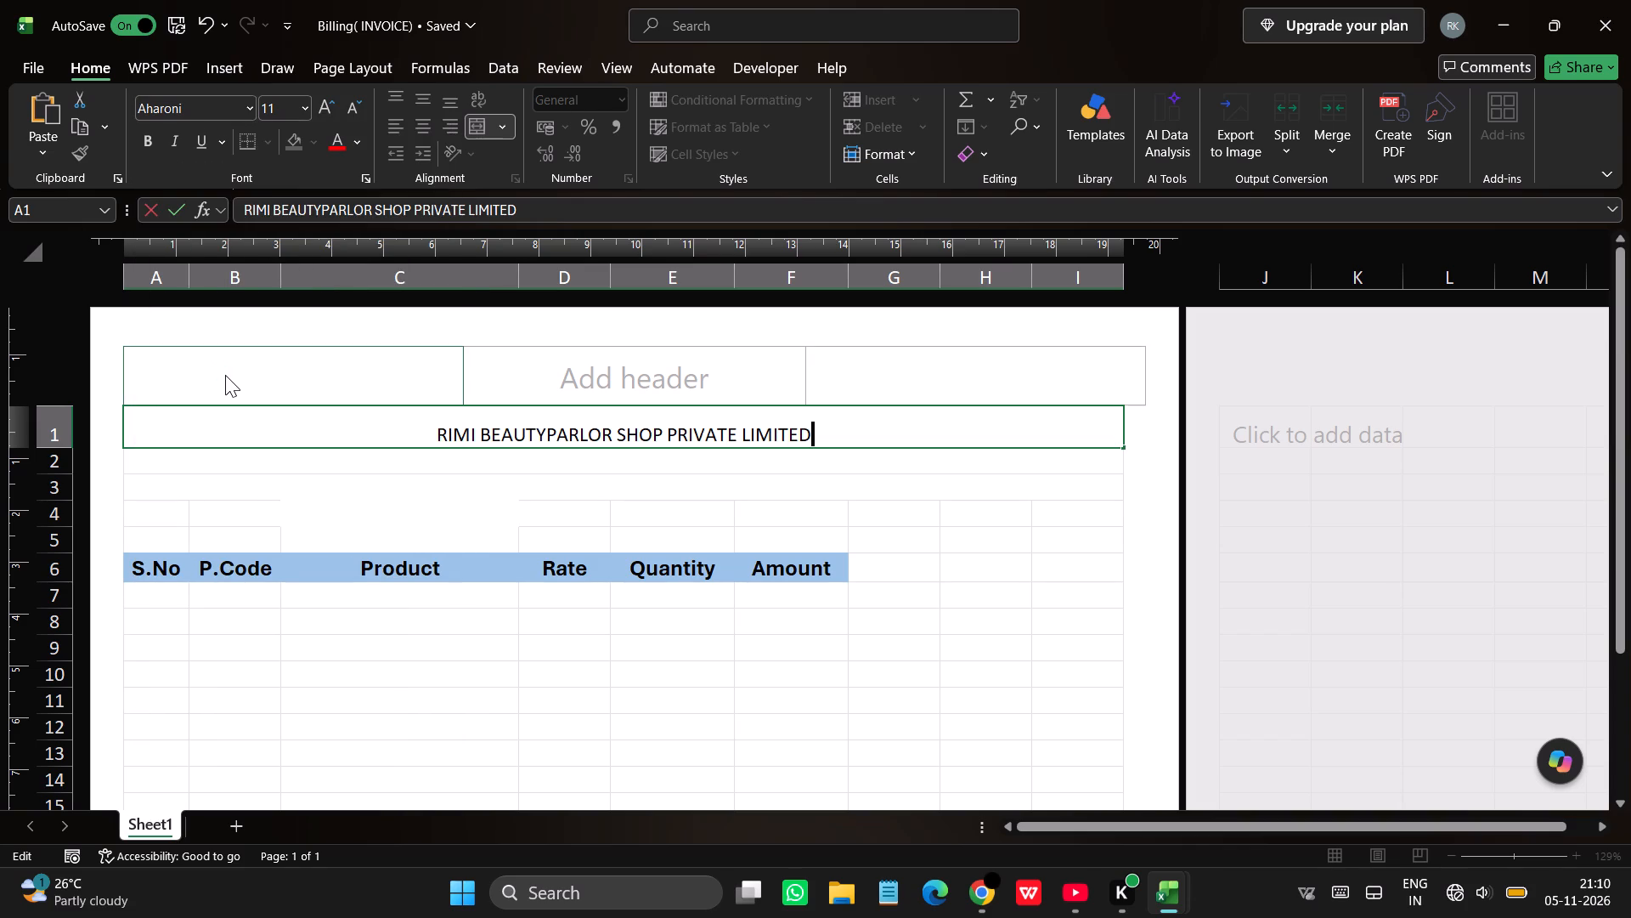
{"action": "left_click", "coordinate": [153, 148]}
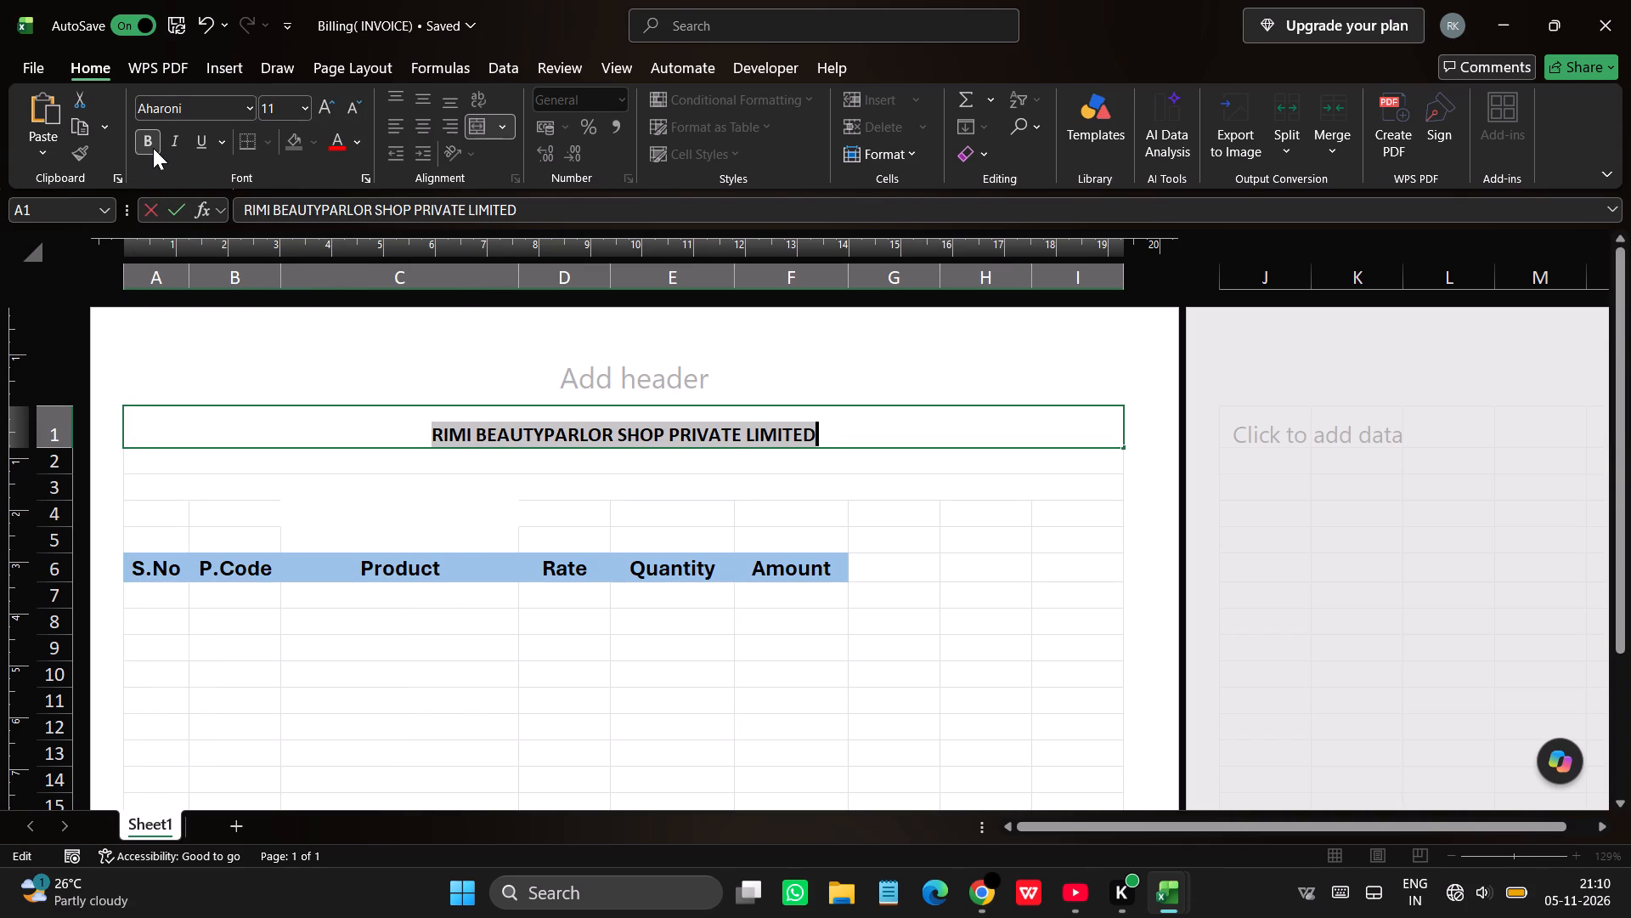
{"action": "left_click", "coordinate": [329, 98]}
{"action": "left_click", "coordinate": [329, 98]}
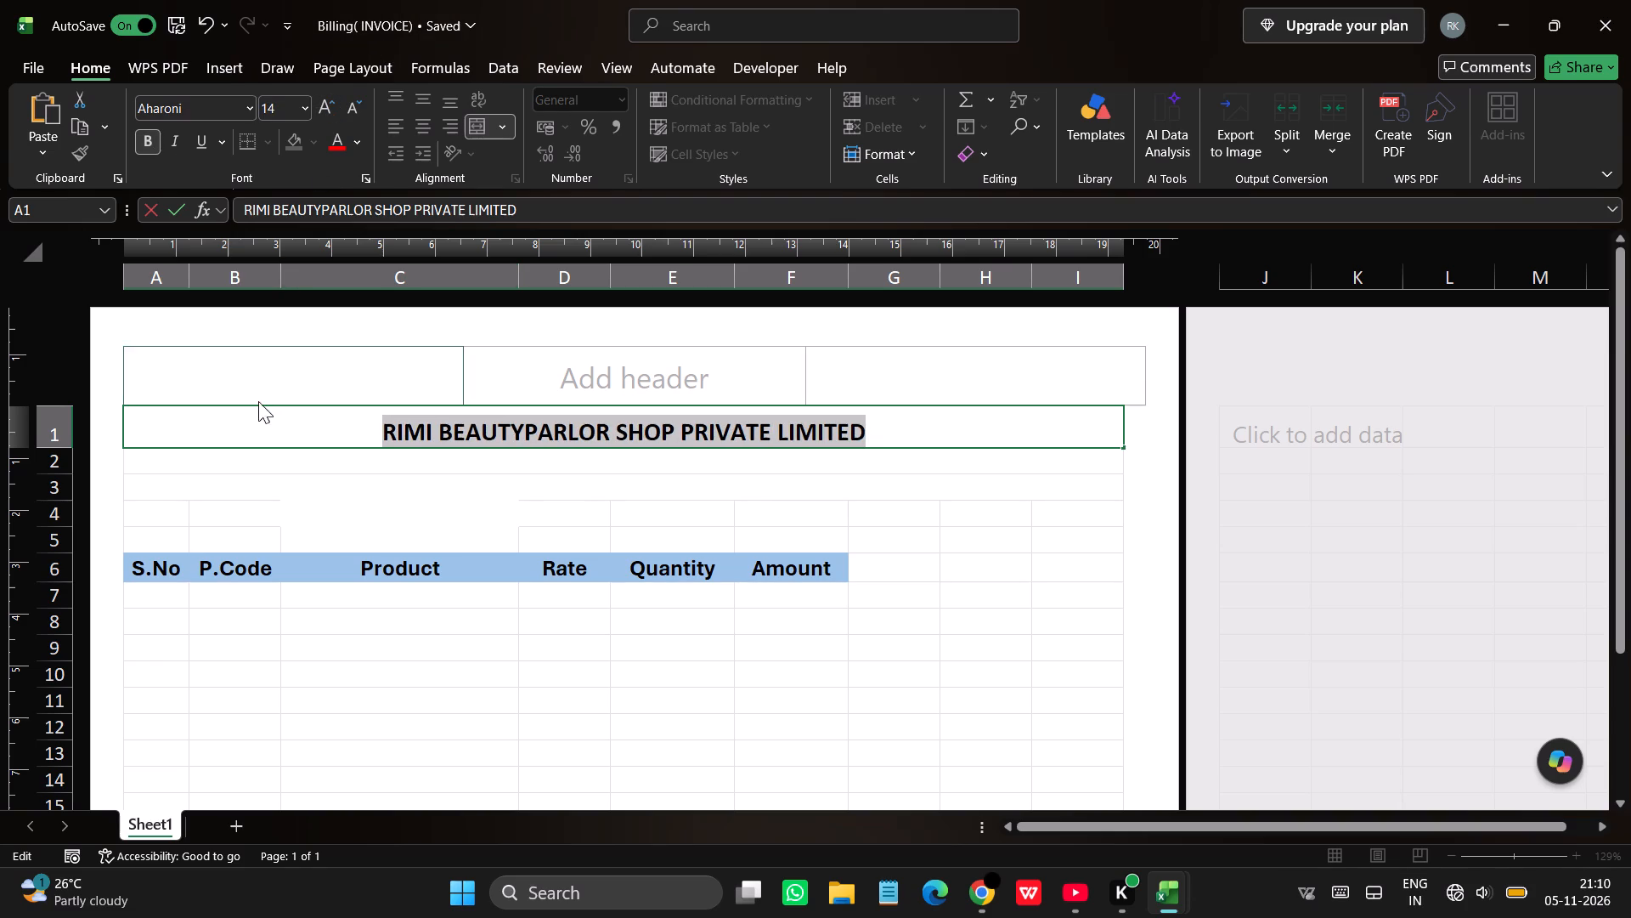
{"action": "left_click", "coordinate": [274, 480]}
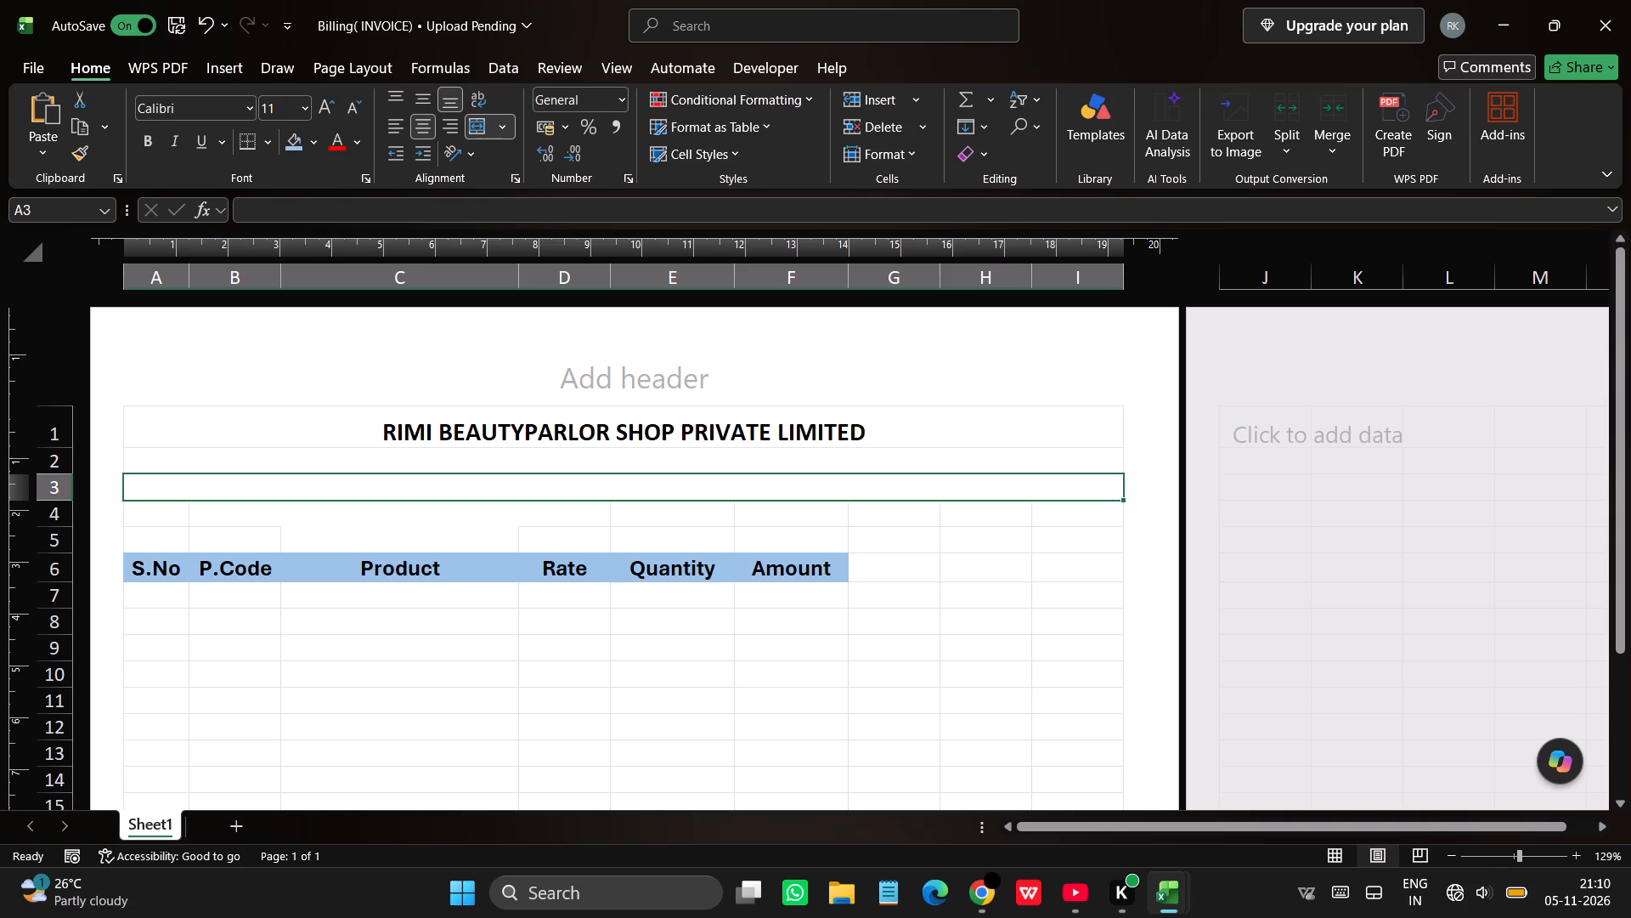
Start the shop's address in merged cell A2 with the unit number and the market name in title case, each followed by a comma.
{"action": "left_click", "coordinate": [273, 463]}
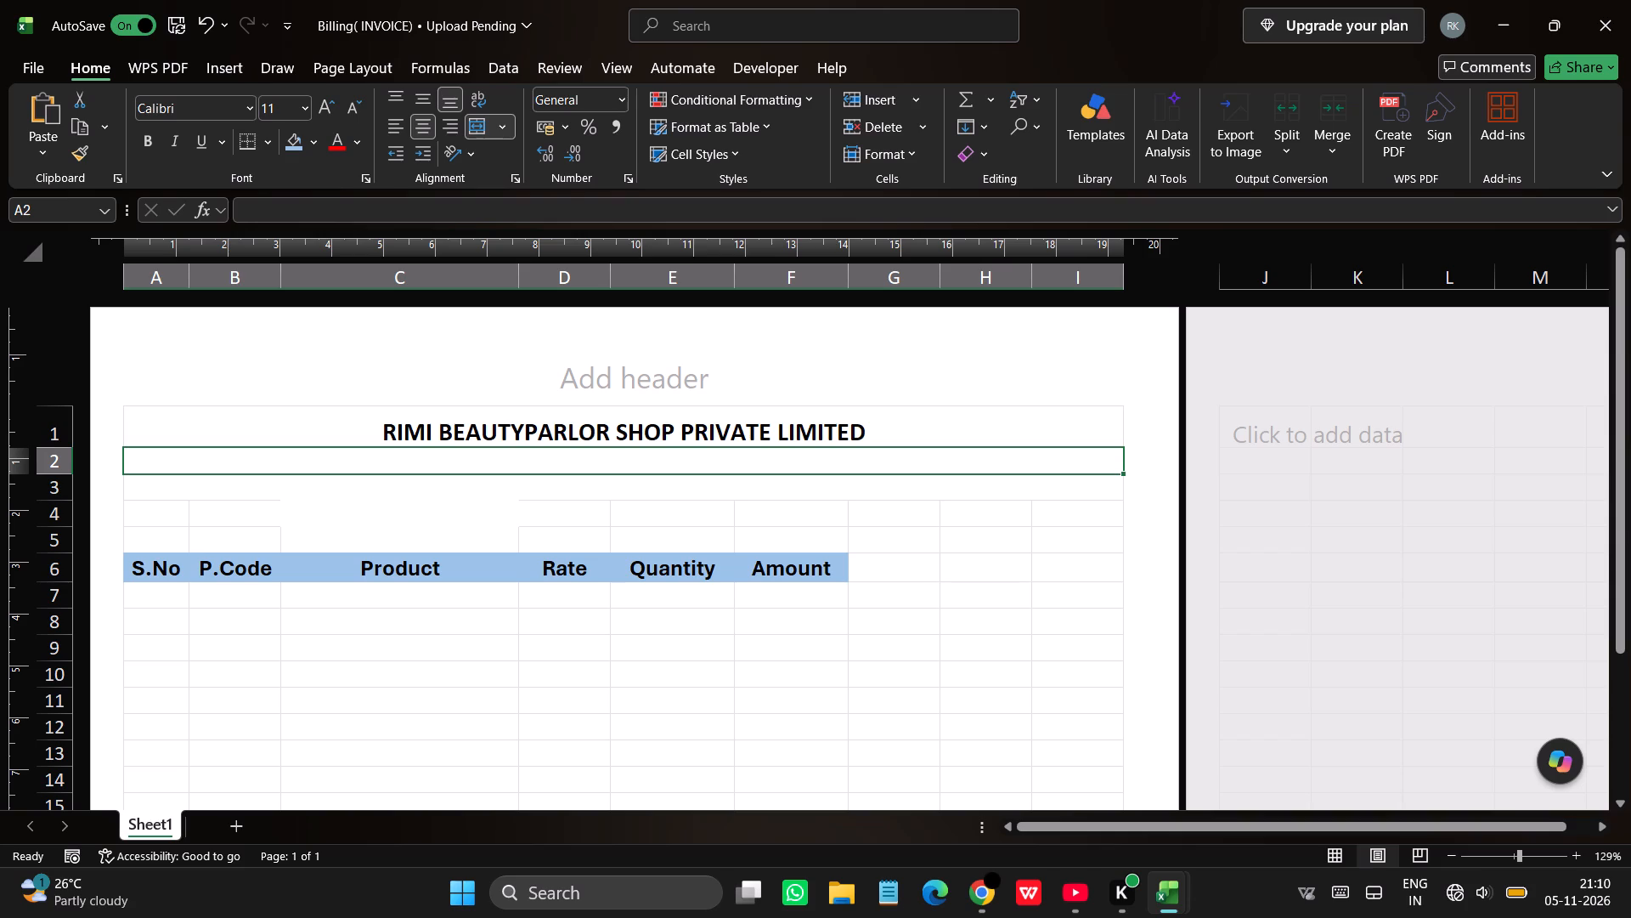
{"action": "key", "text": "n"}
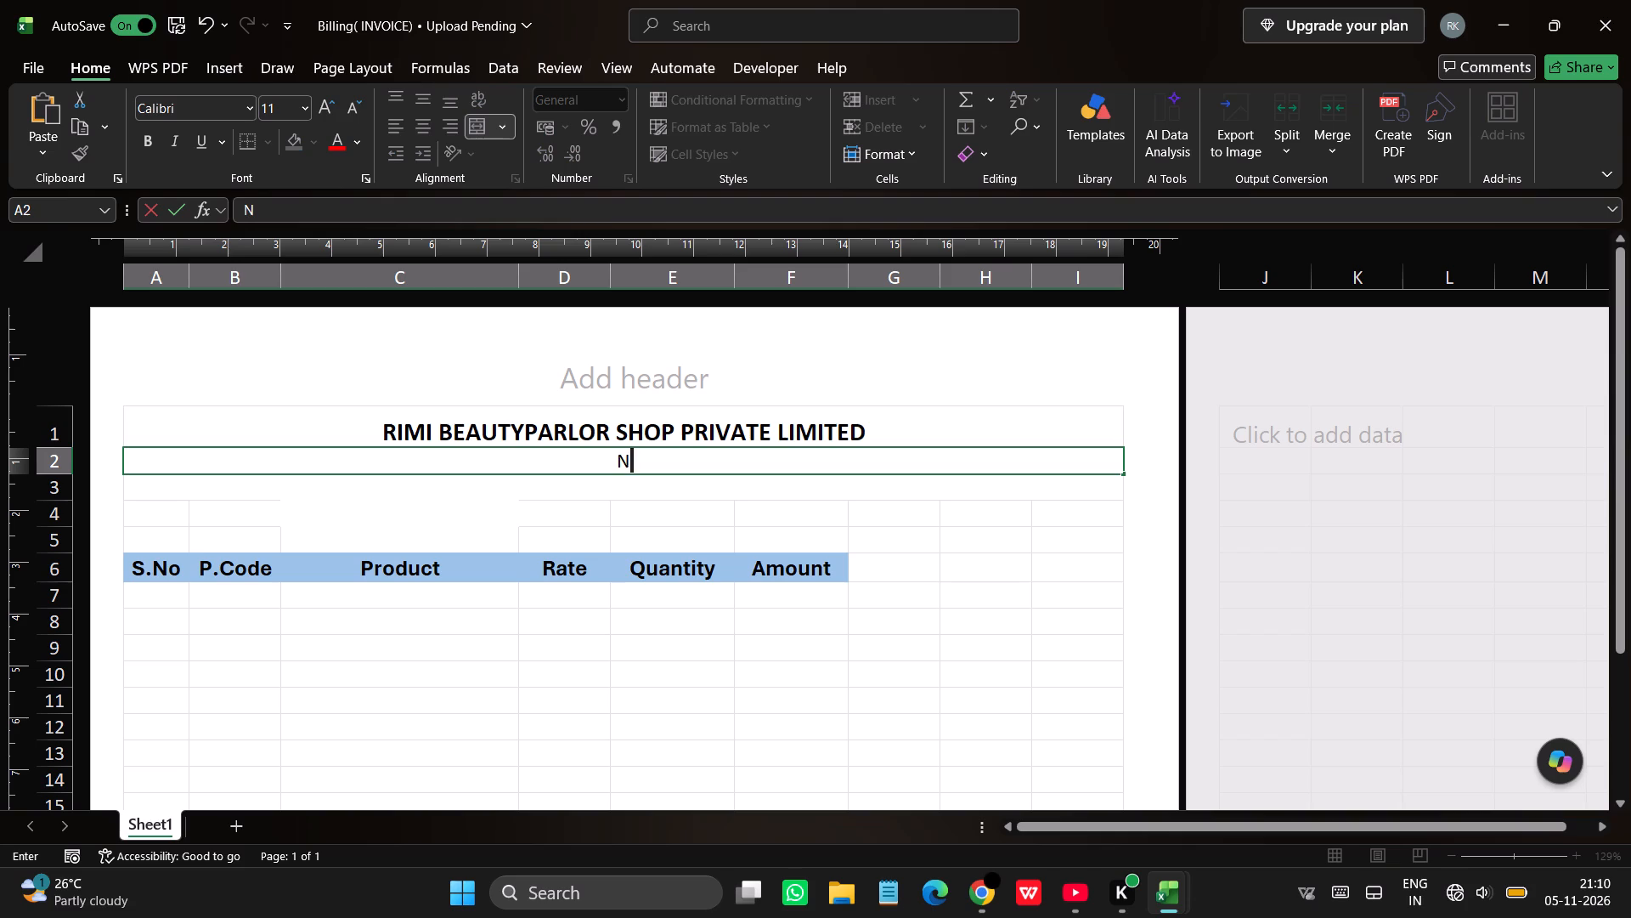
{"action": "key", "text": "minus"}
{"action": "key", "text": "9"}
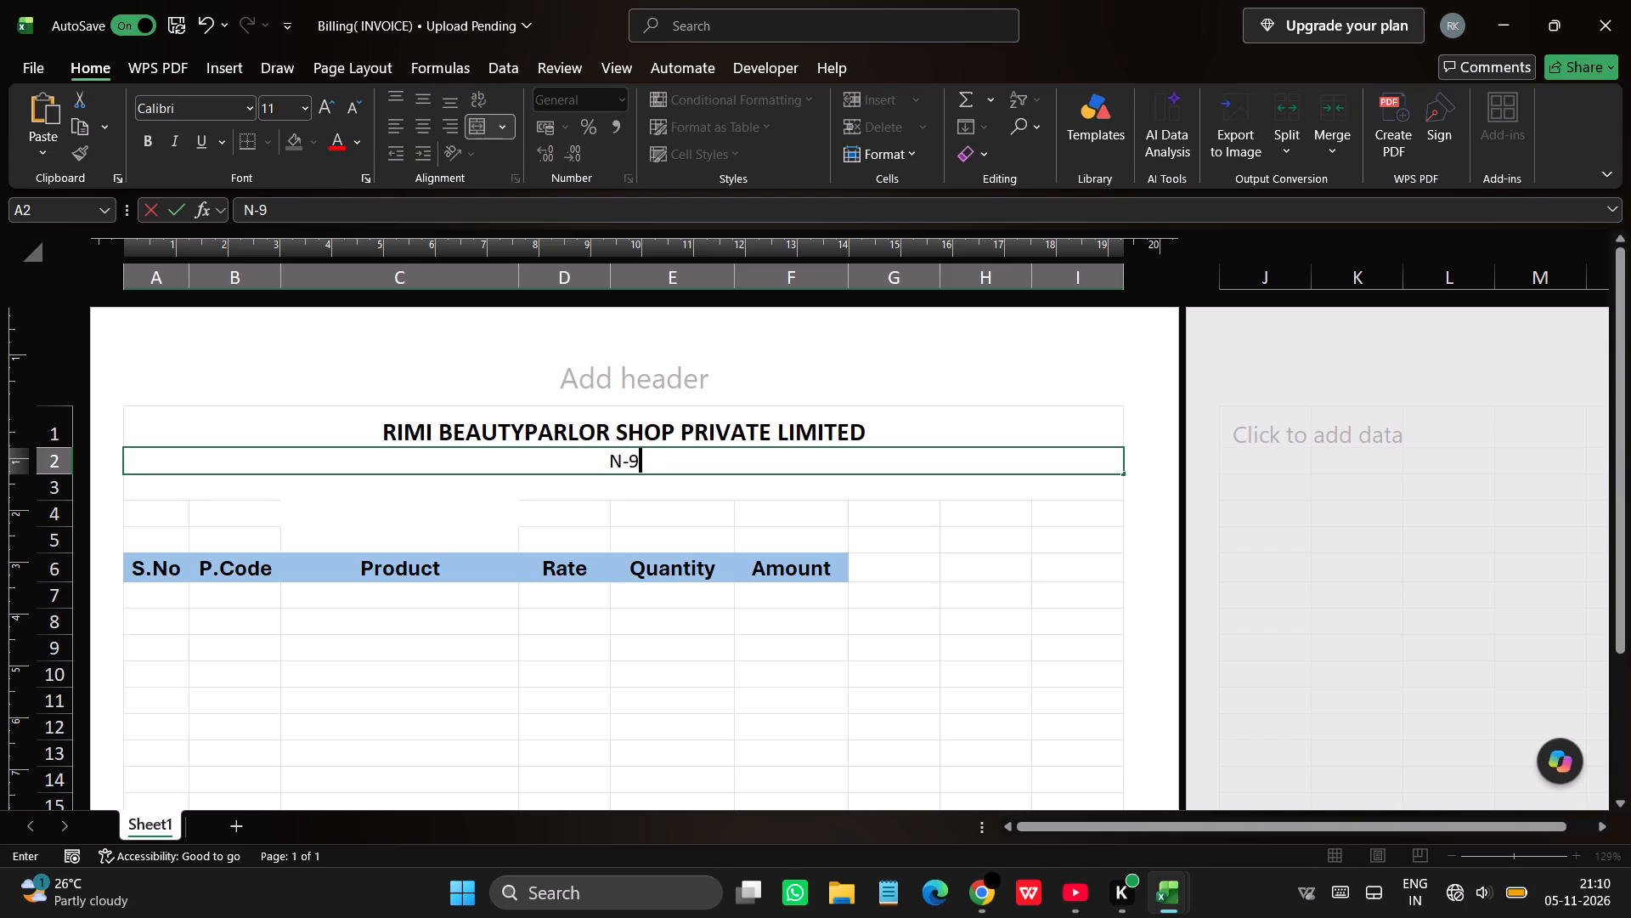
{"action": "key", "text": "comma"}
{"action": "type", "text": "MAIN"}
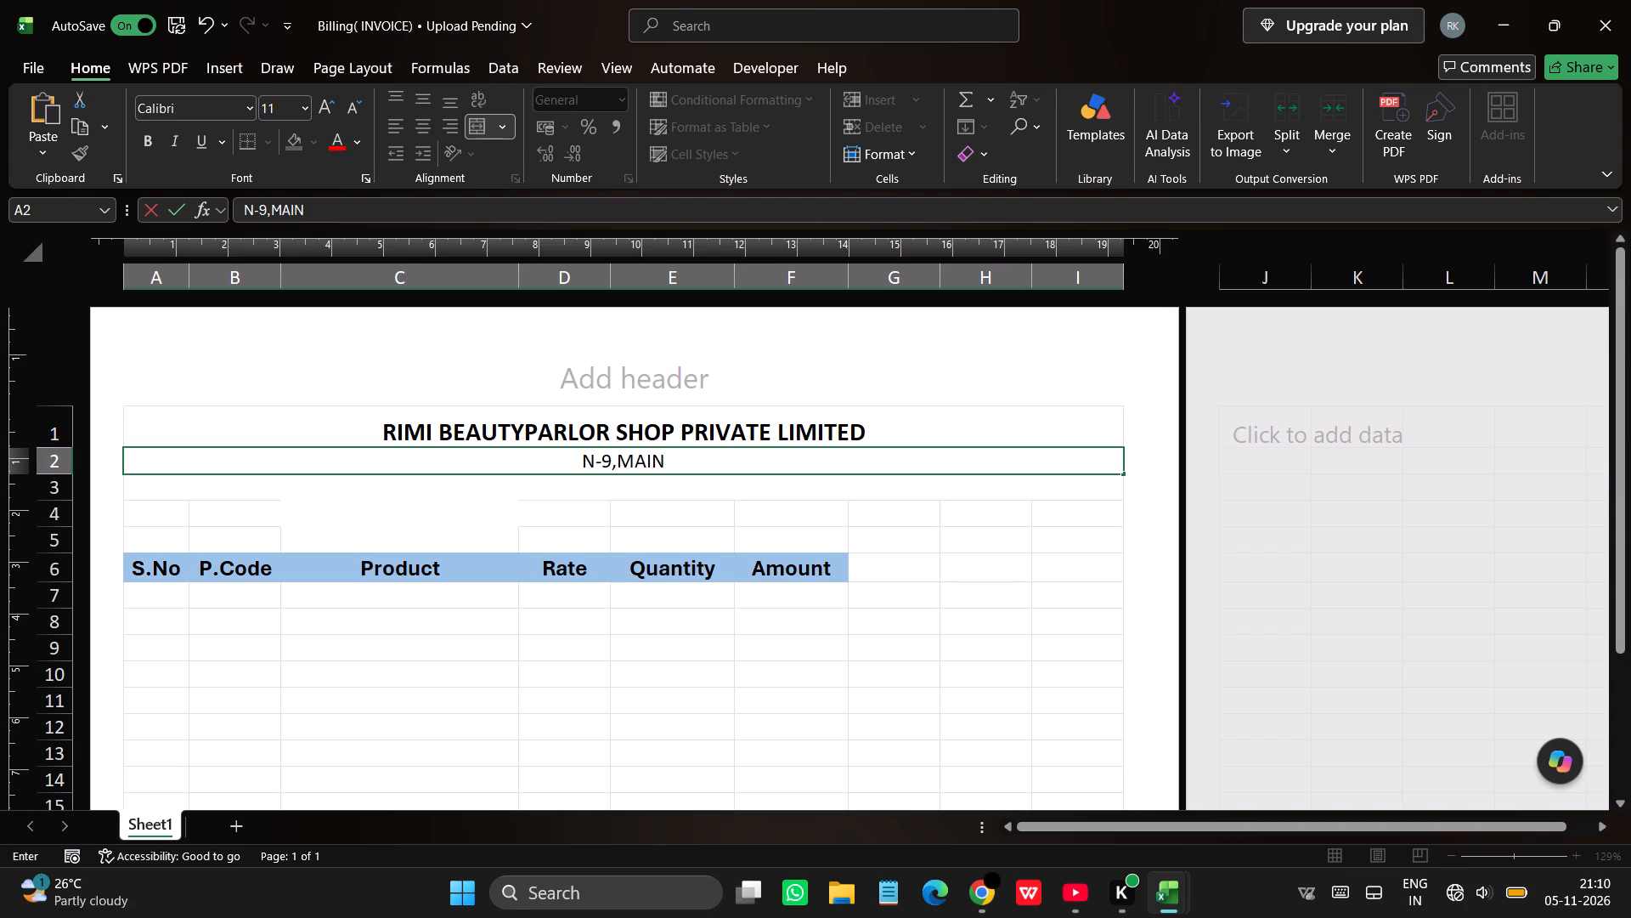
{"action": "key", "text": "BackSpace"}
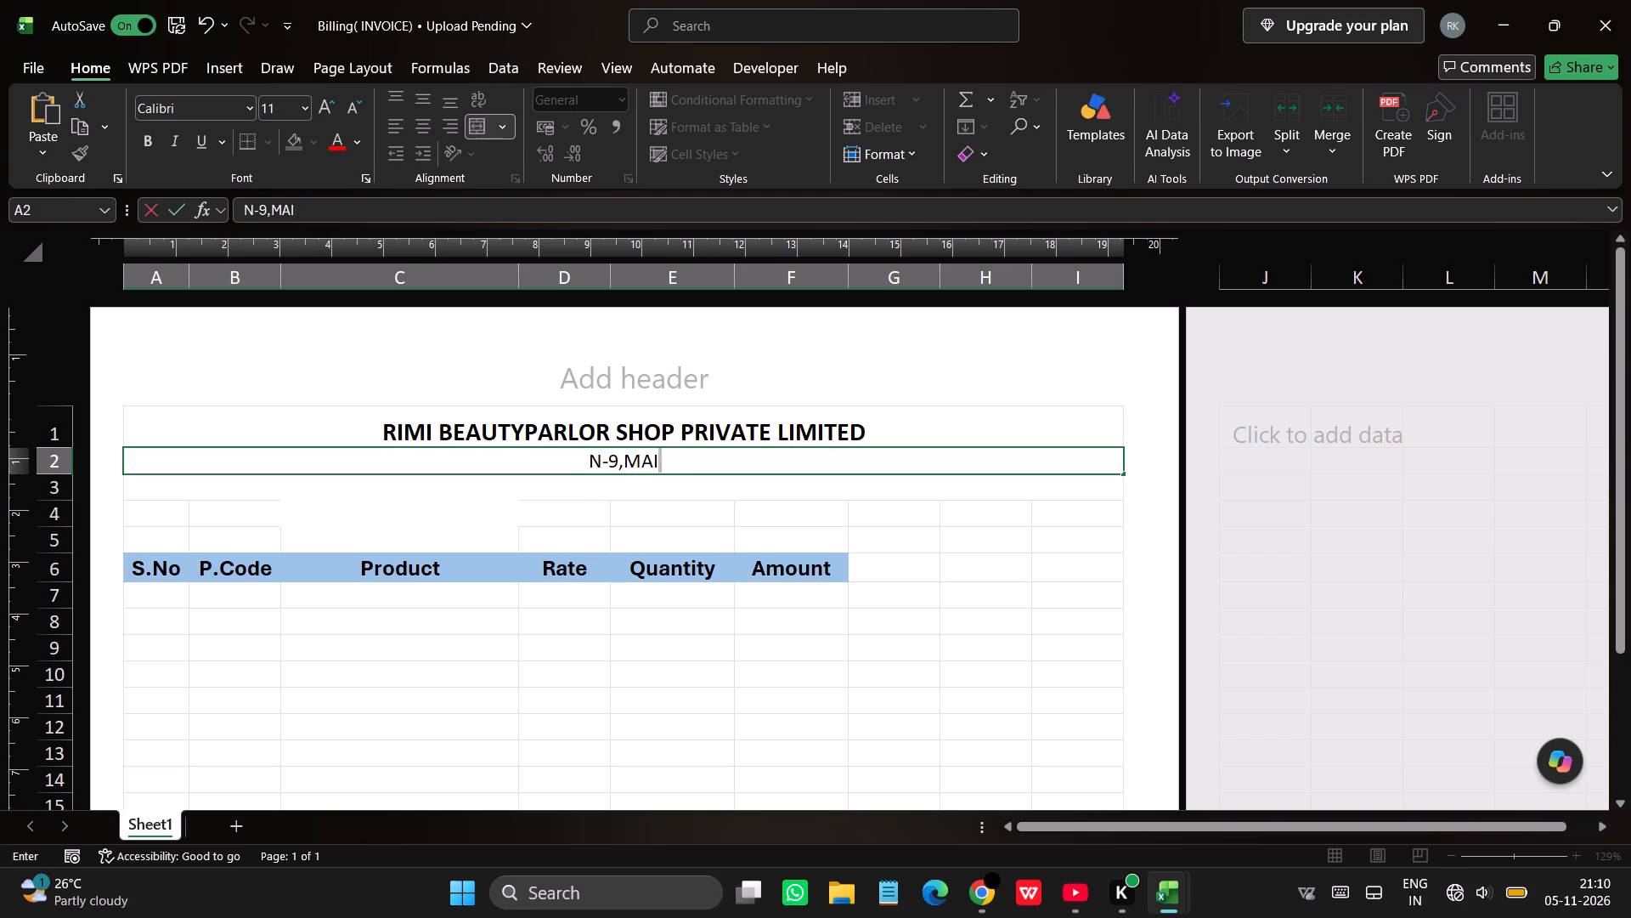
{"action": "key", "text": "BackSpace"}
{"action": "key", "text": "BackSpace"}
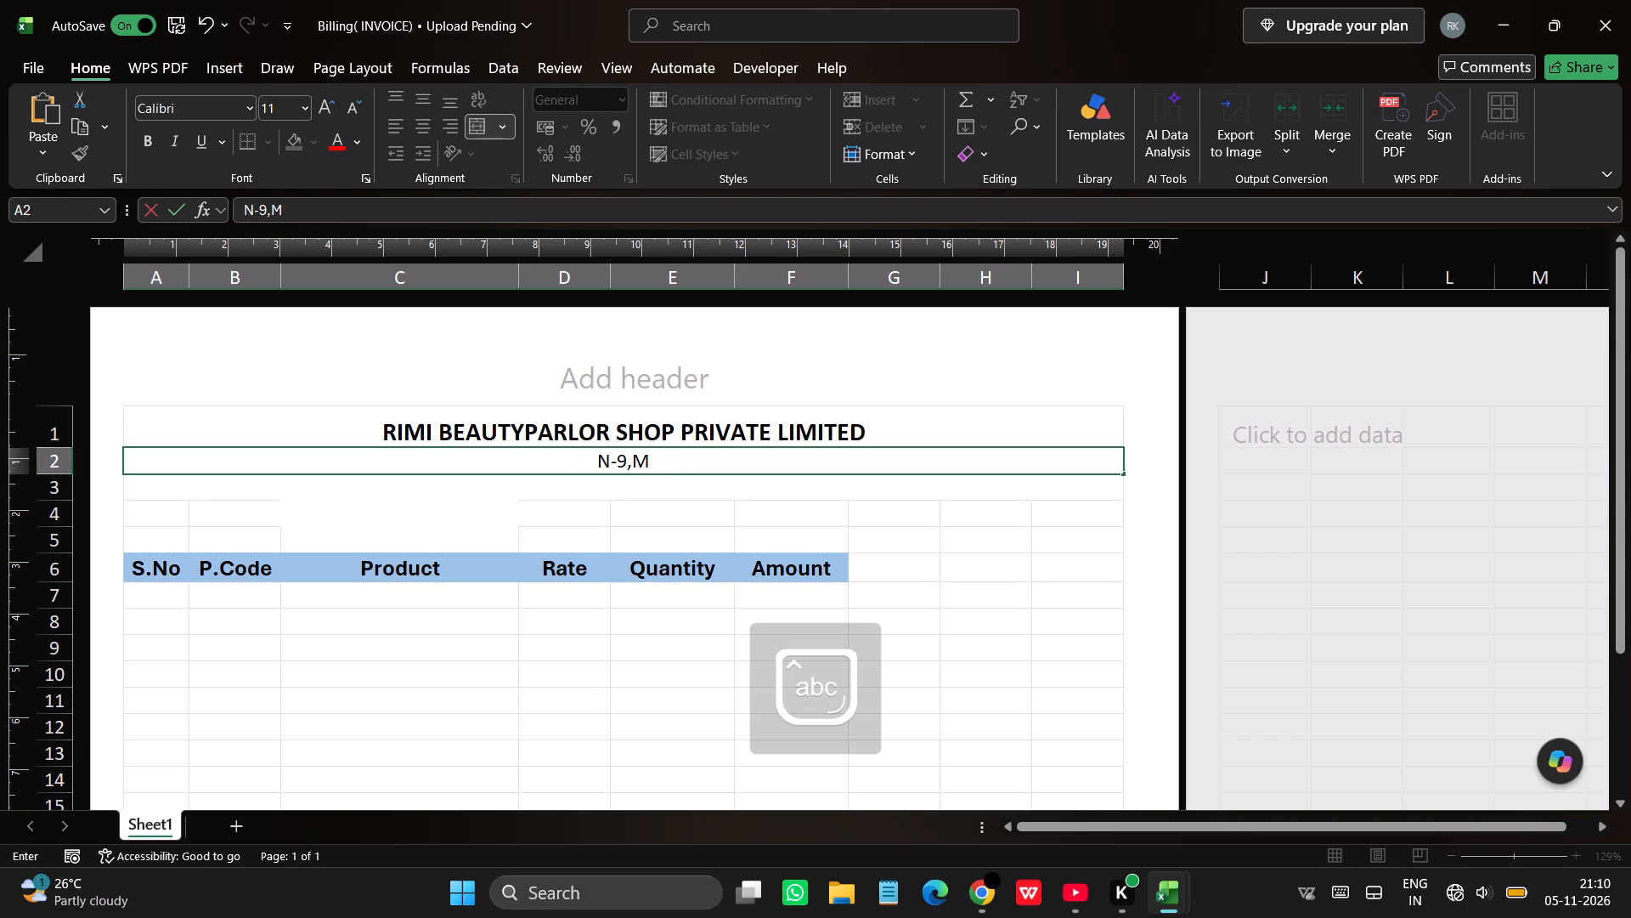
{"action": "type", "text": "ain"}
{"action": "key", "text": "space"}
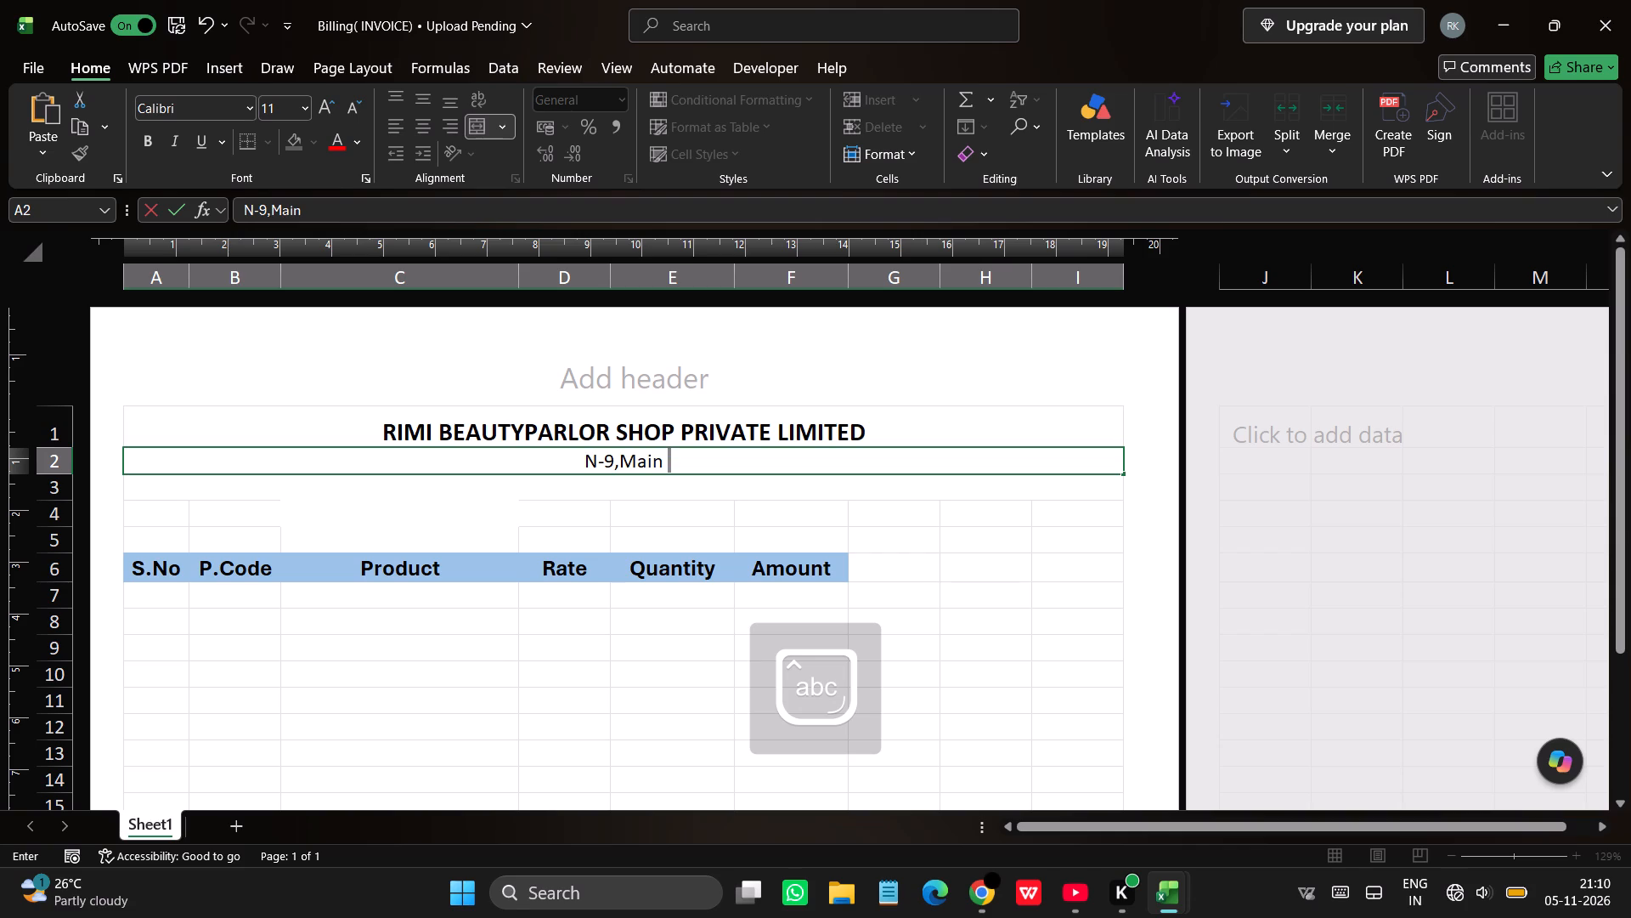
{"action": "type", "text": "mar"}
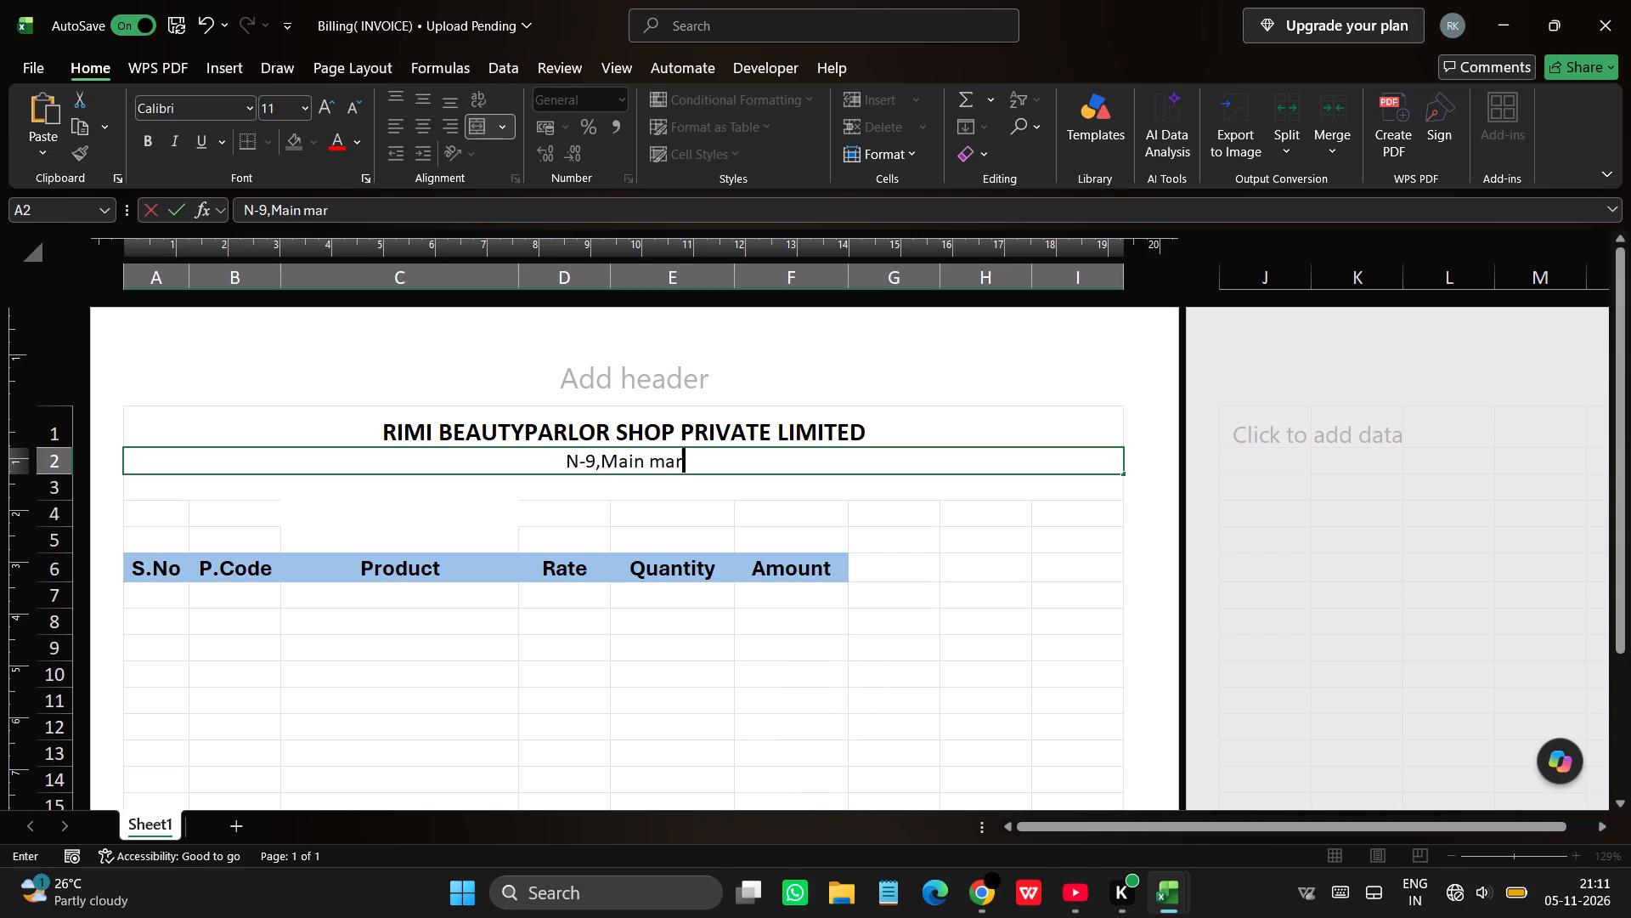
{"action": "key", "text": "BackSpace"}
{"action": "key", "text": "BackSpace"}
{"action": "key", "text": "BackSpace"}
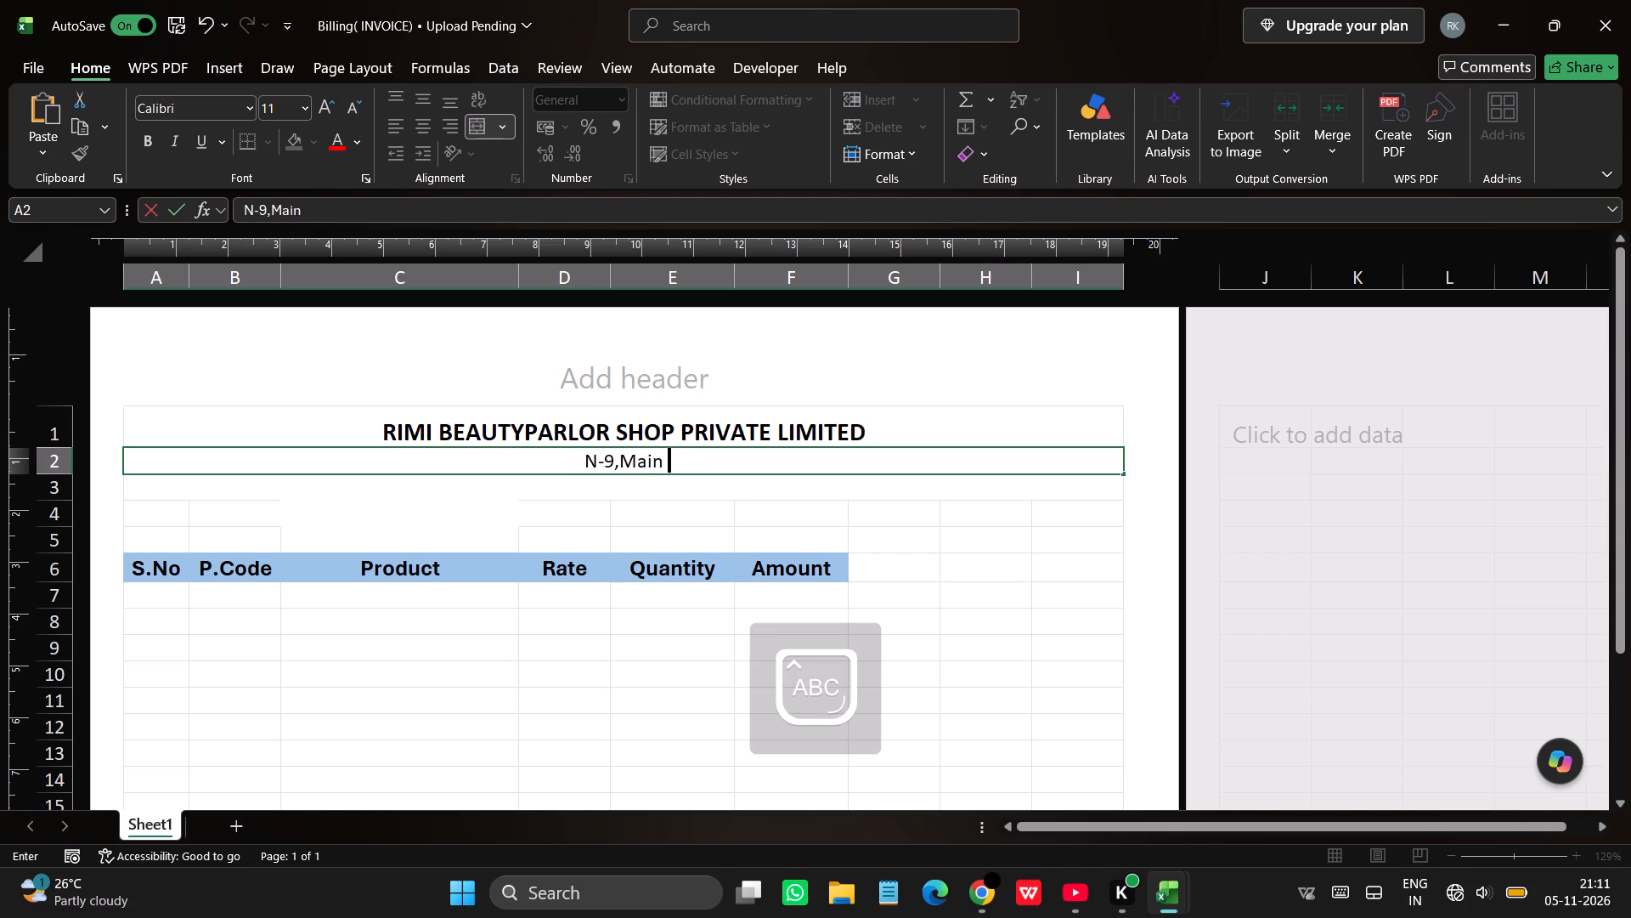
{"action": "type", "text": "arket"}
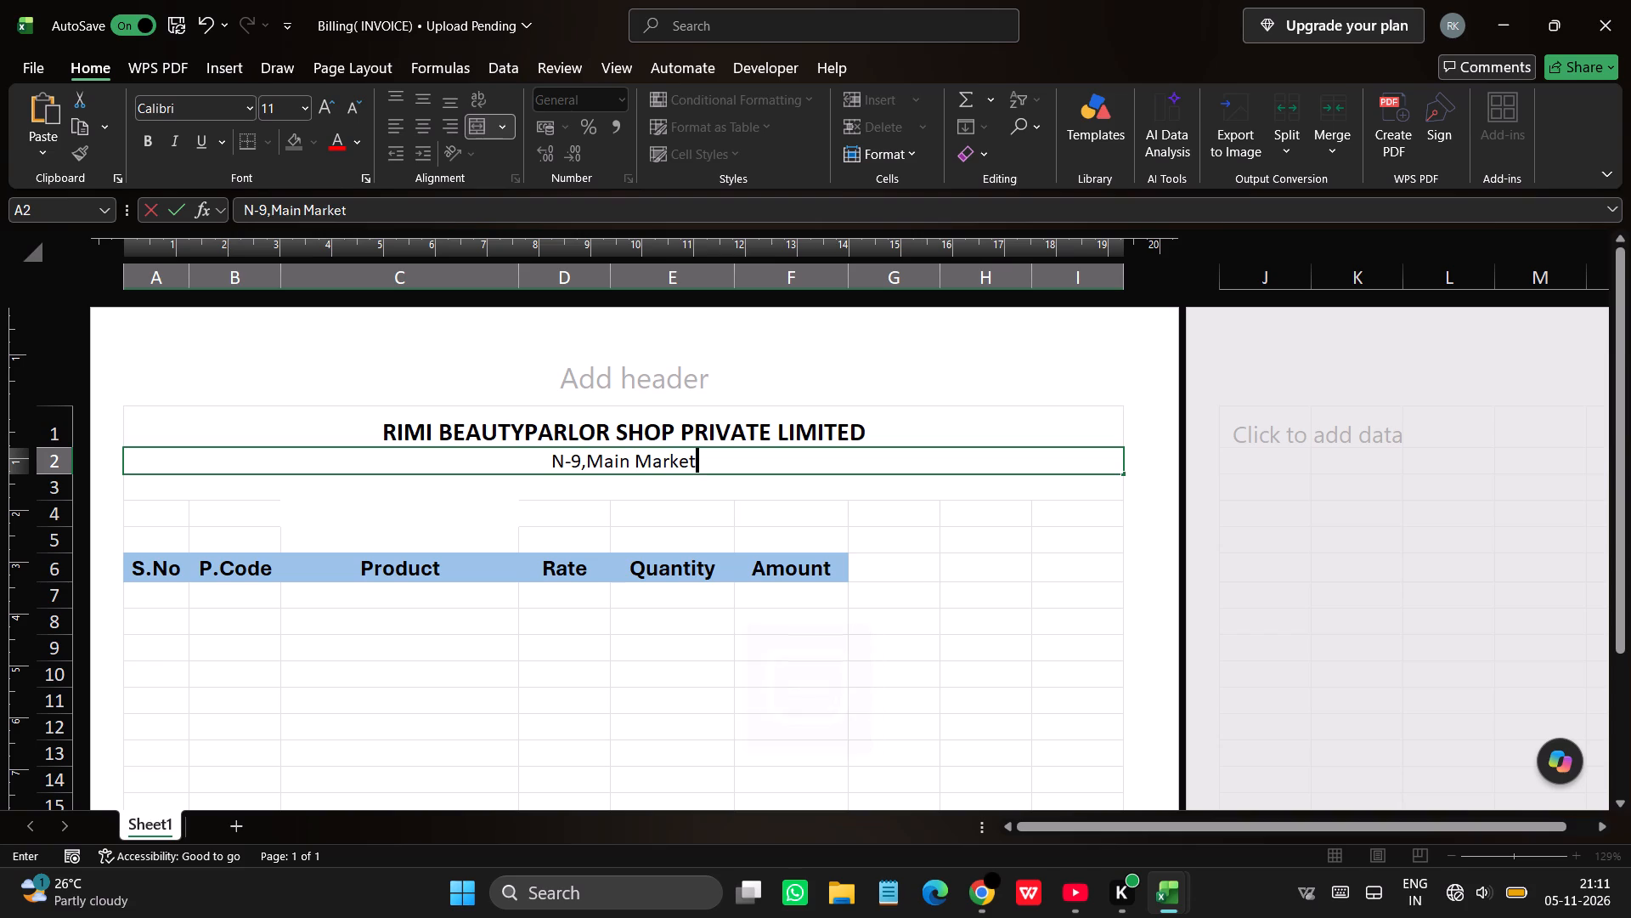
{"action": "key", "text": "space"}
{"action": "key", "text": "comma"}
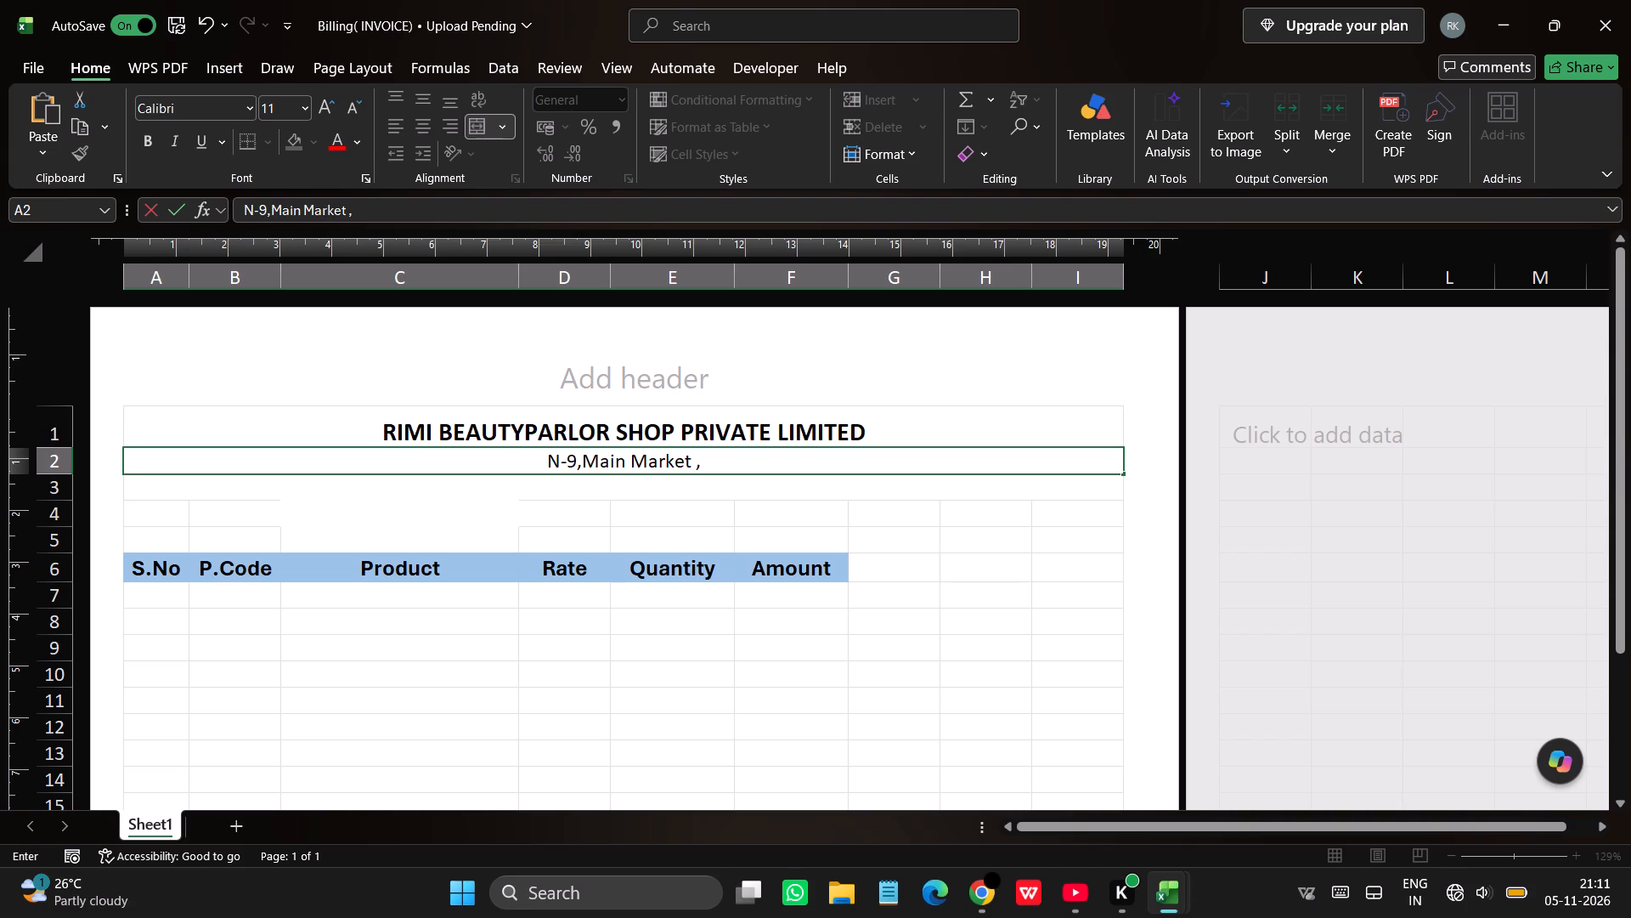
Continue the shop address in cell A2 with the sector name in title case, followed by a comma.
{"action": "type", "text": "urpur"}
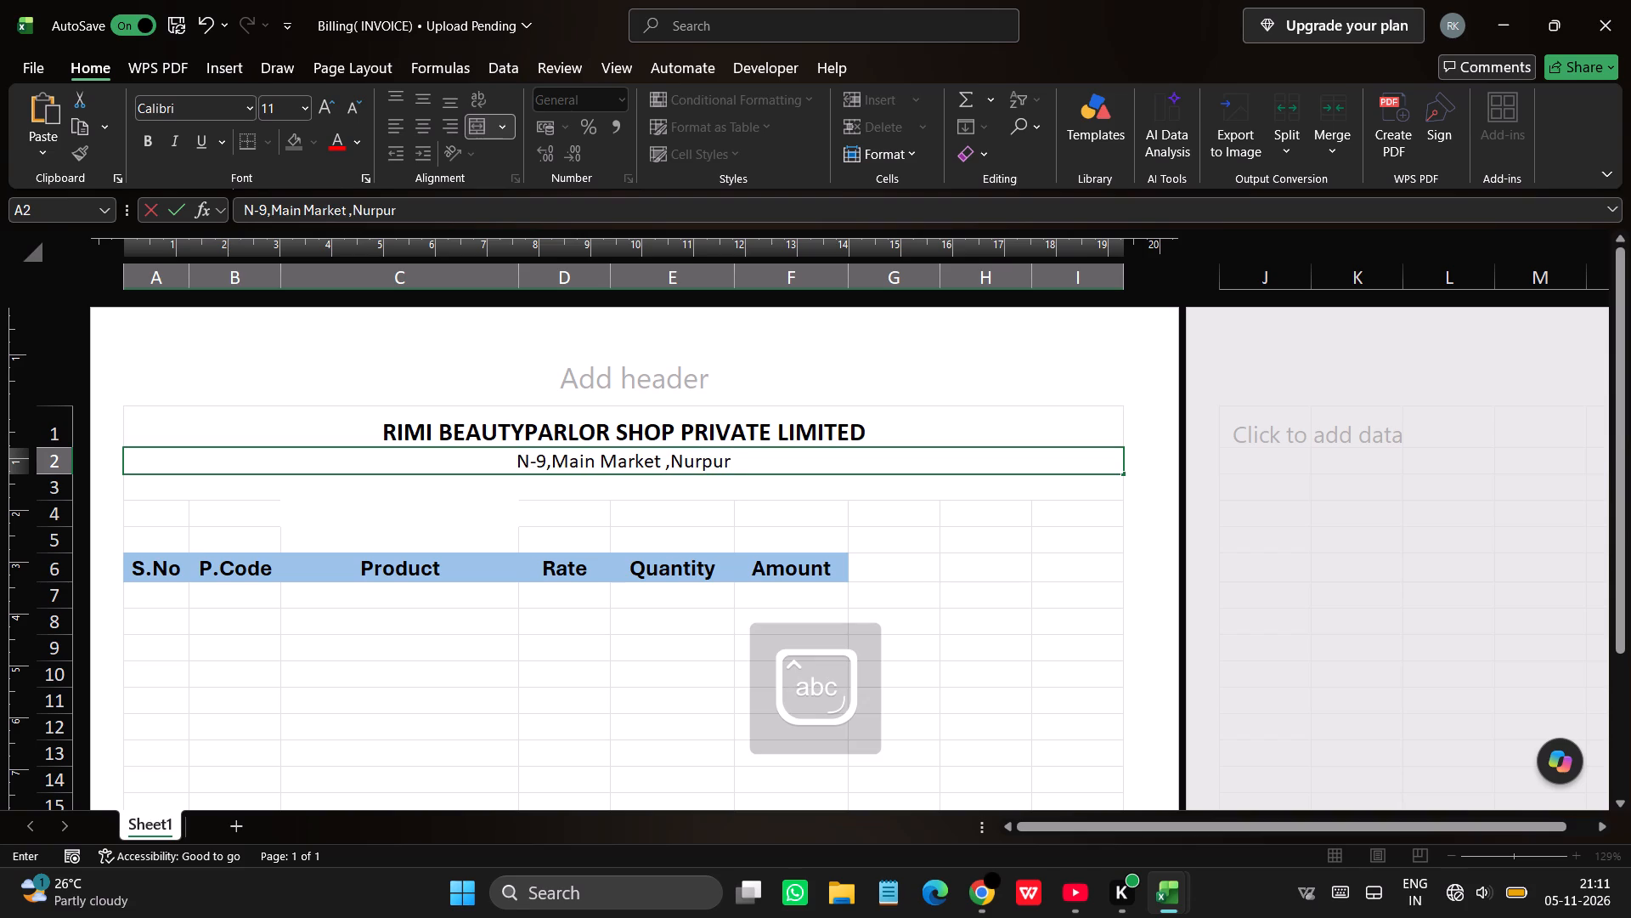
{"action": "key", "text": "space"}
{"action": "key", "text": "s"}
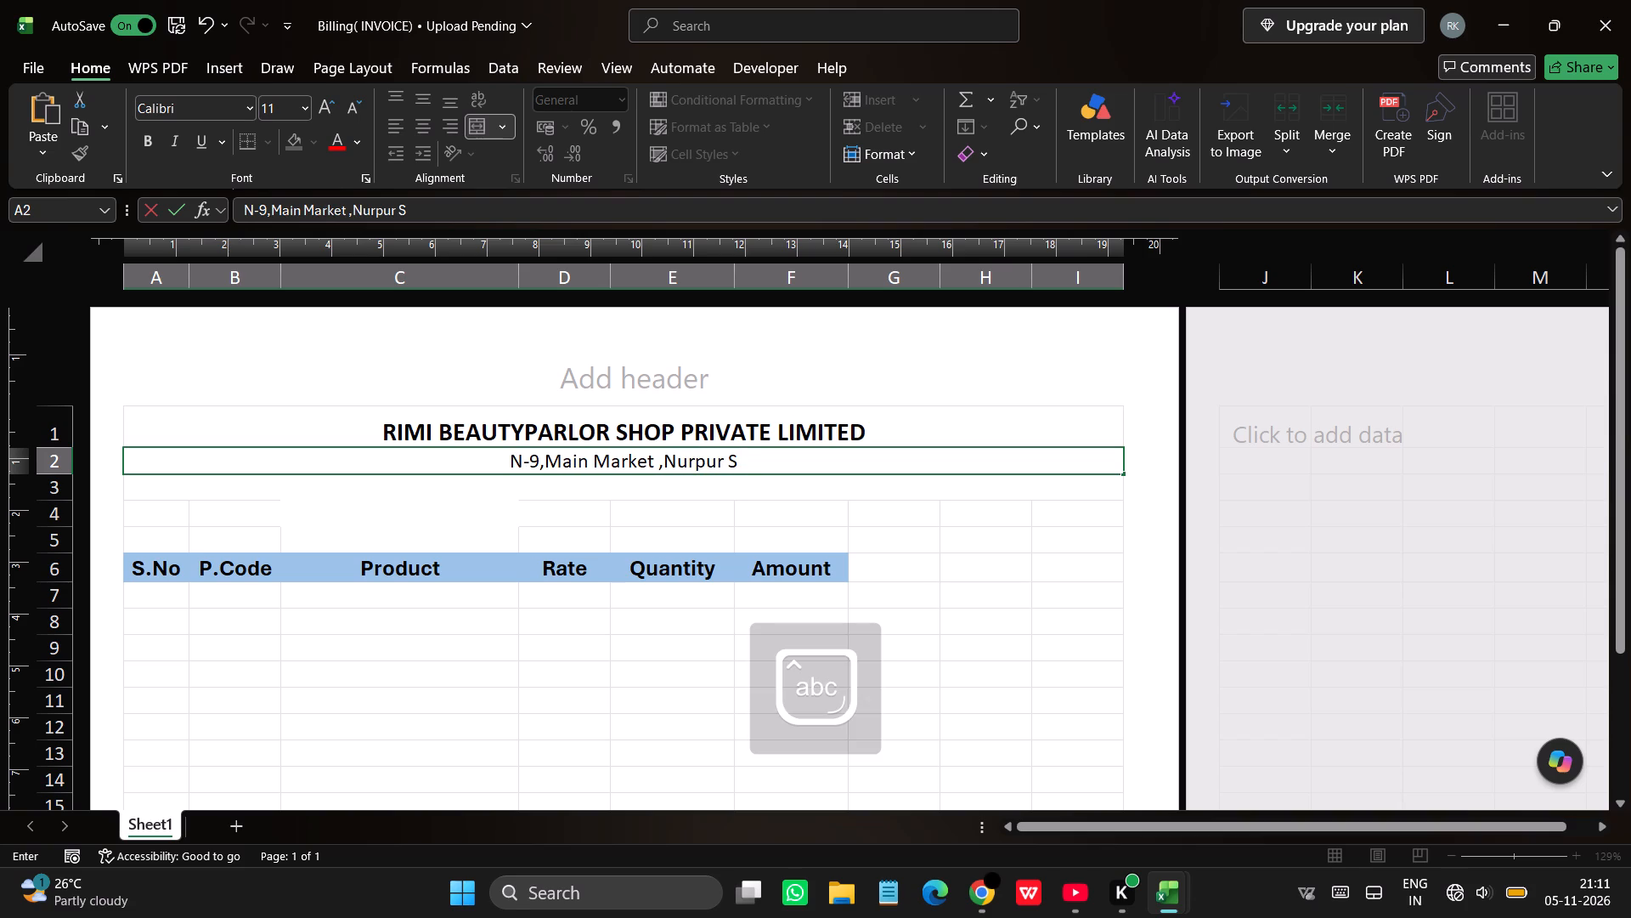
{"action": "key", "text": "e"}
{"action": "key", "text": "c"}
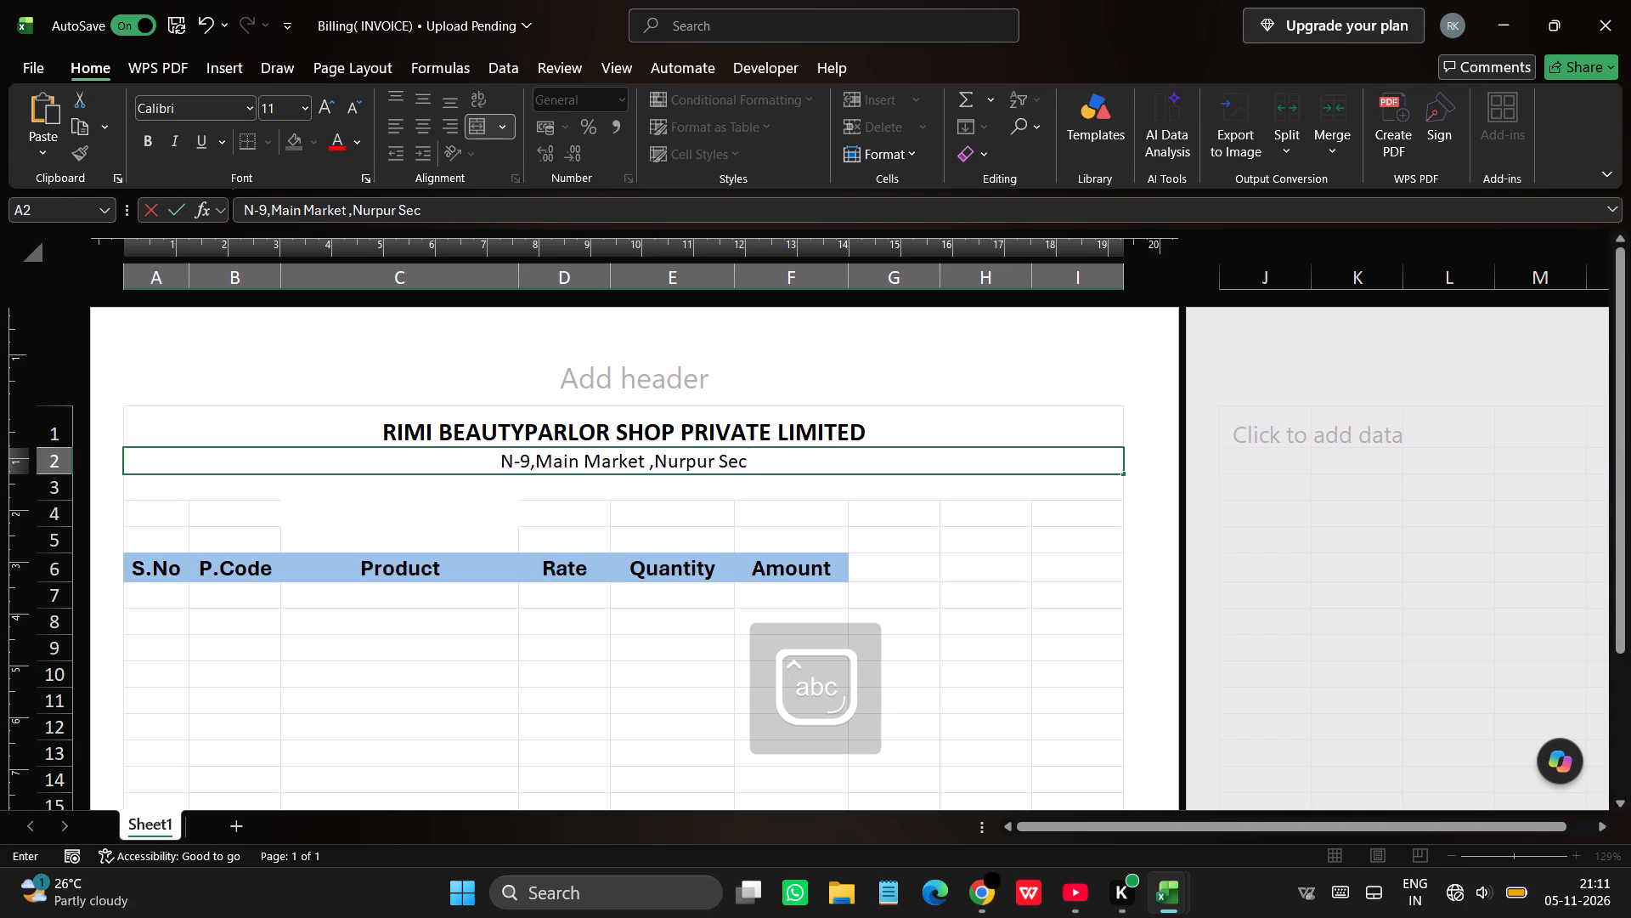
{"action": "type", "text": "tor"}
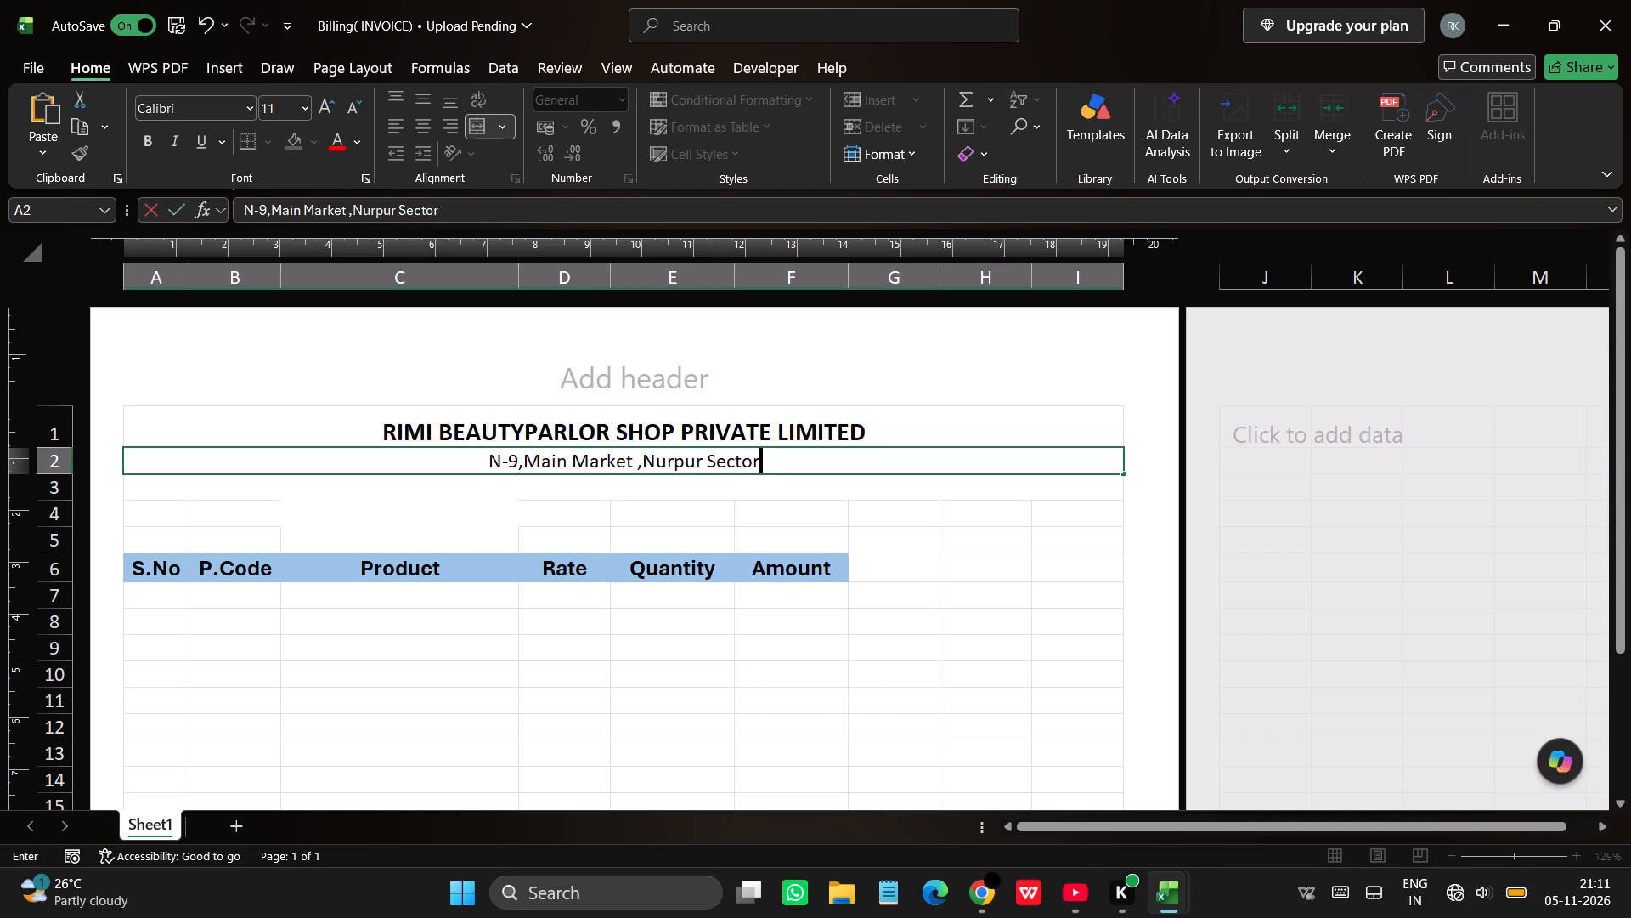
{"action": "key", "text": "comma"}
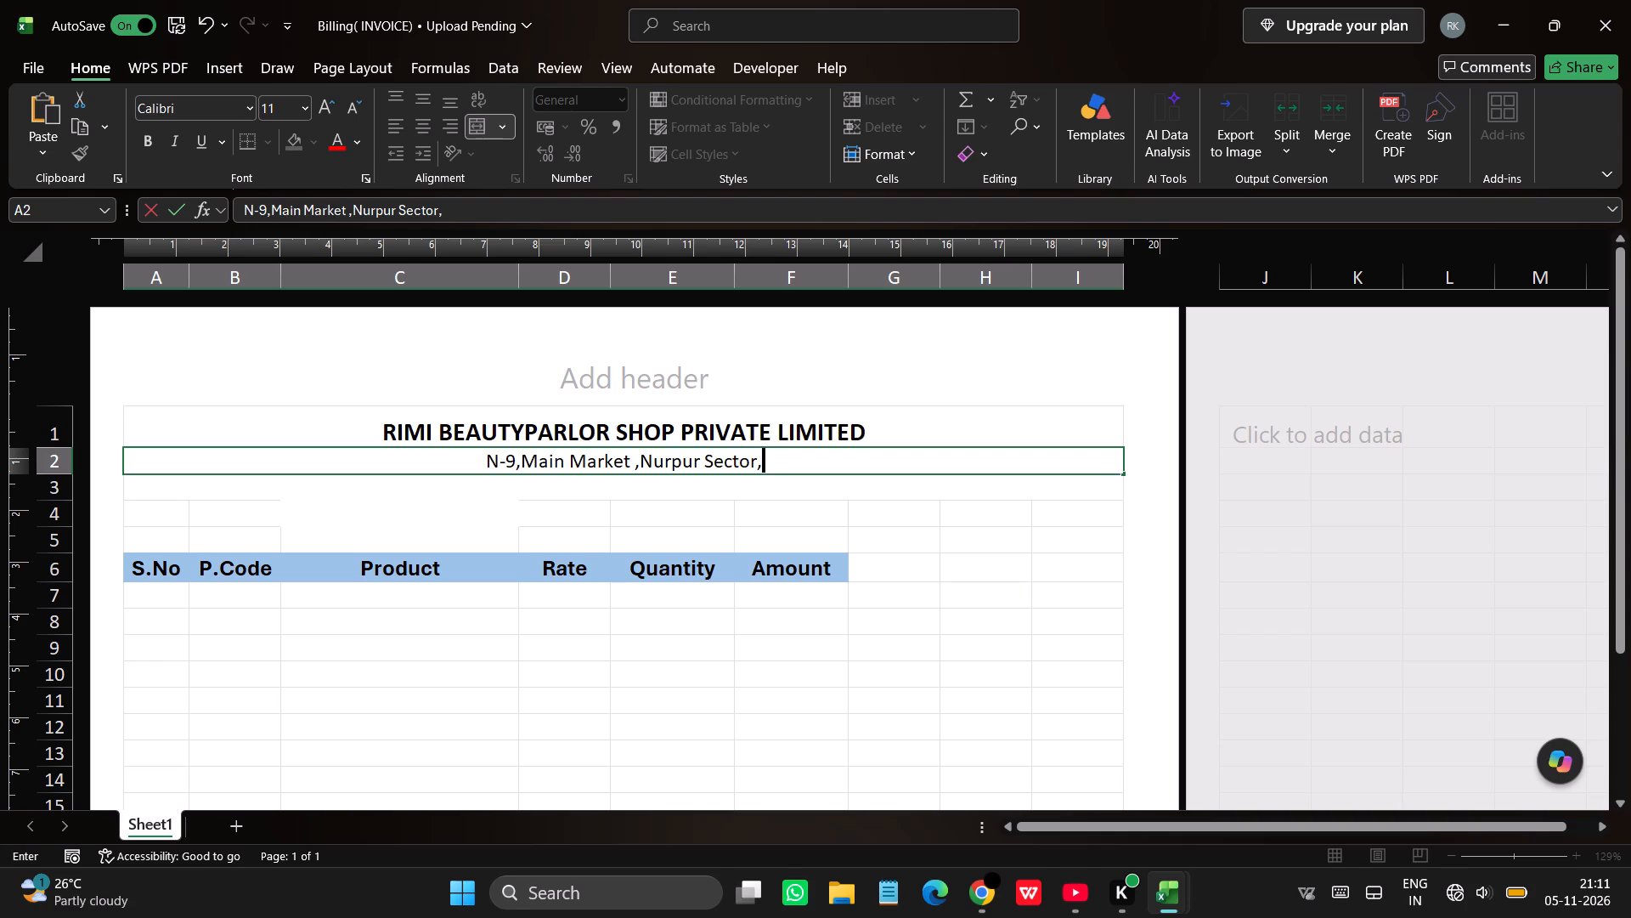
Extend the address in cell A2 with the capitalized town name, a comma, the state abbreviation in capitals, and the postal code.
{"action": "left_click", "coordinate": [799, 462]}
{"action": "left_click", "coordinate": [784, 465]}
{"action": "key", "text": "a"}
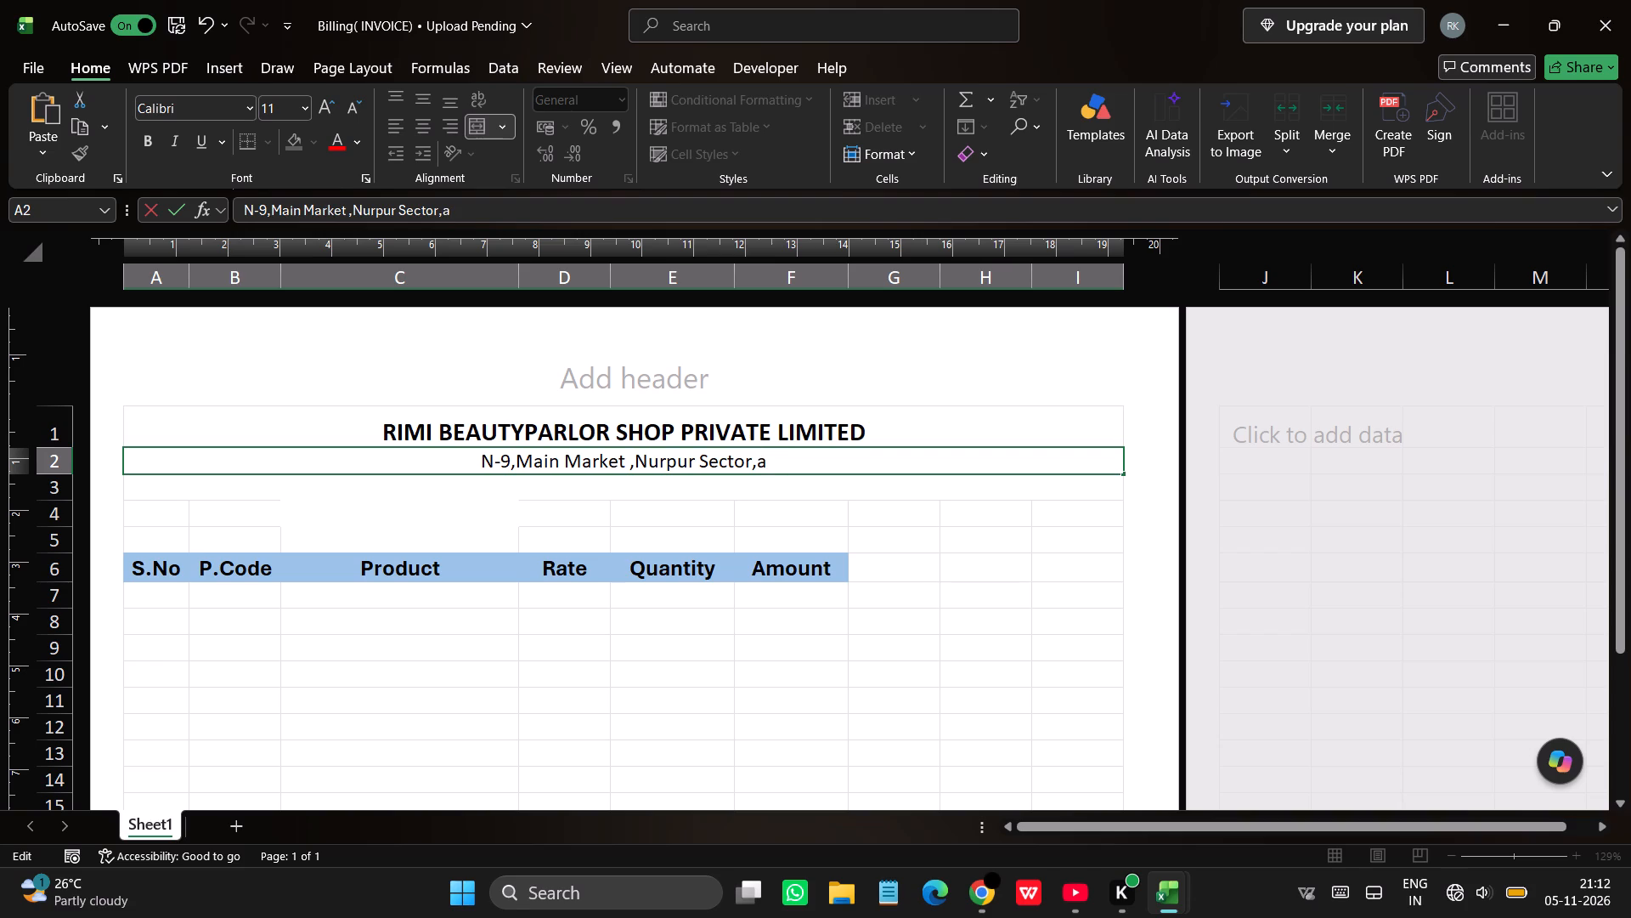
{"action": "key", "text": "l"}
{"action": "key", "text": "BackSpace"}
{"action": "key", "text": "BackSpace"}
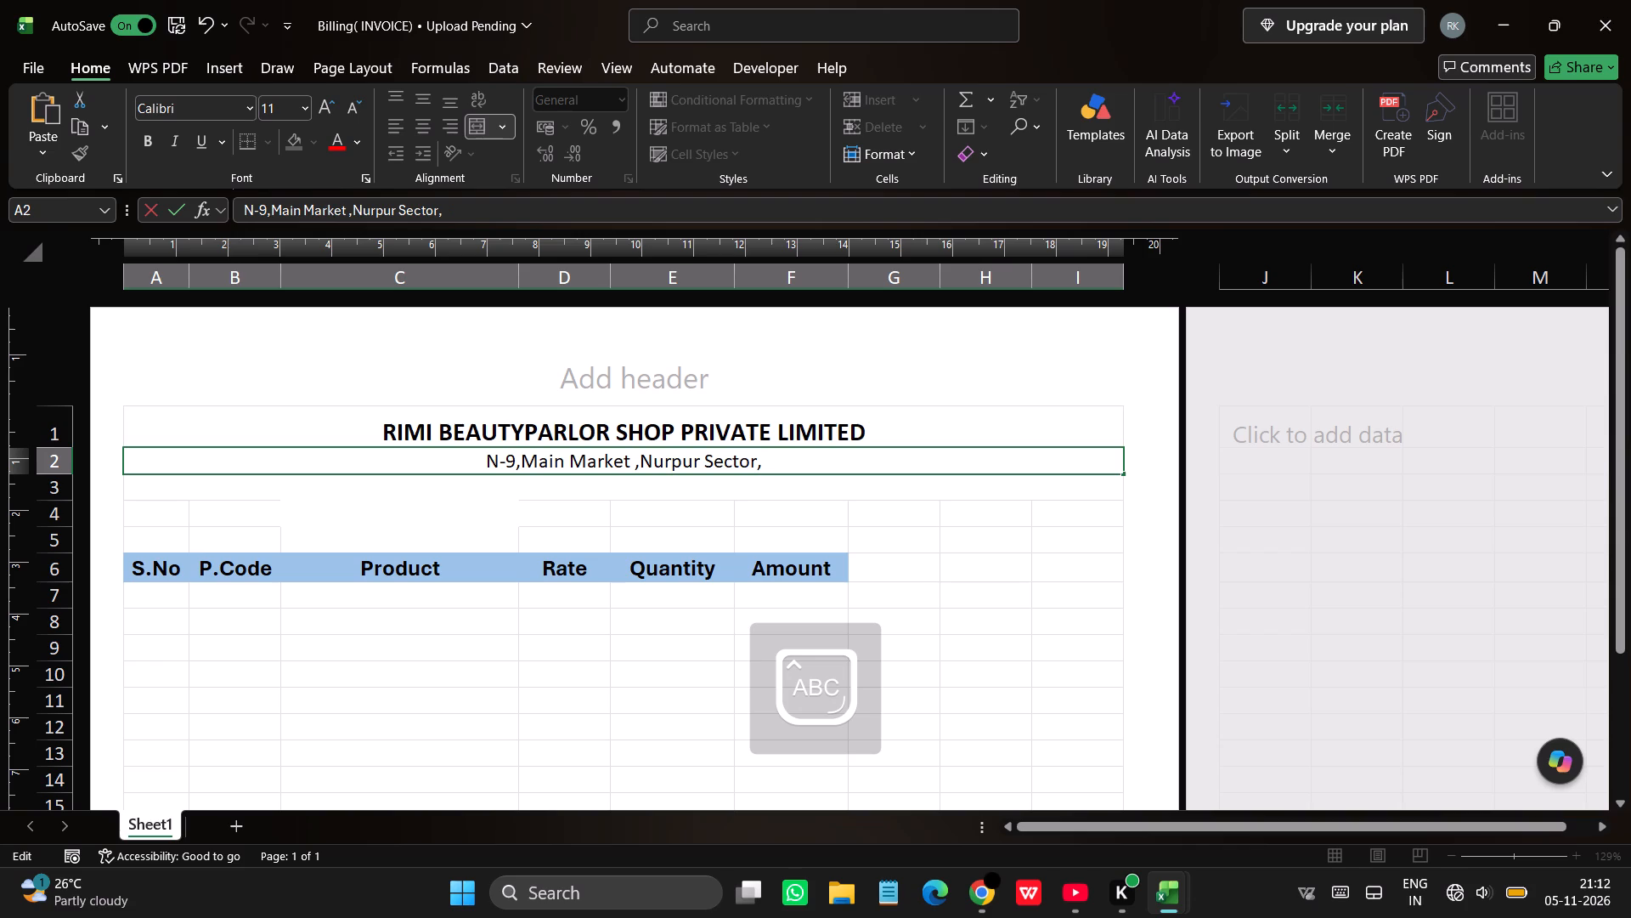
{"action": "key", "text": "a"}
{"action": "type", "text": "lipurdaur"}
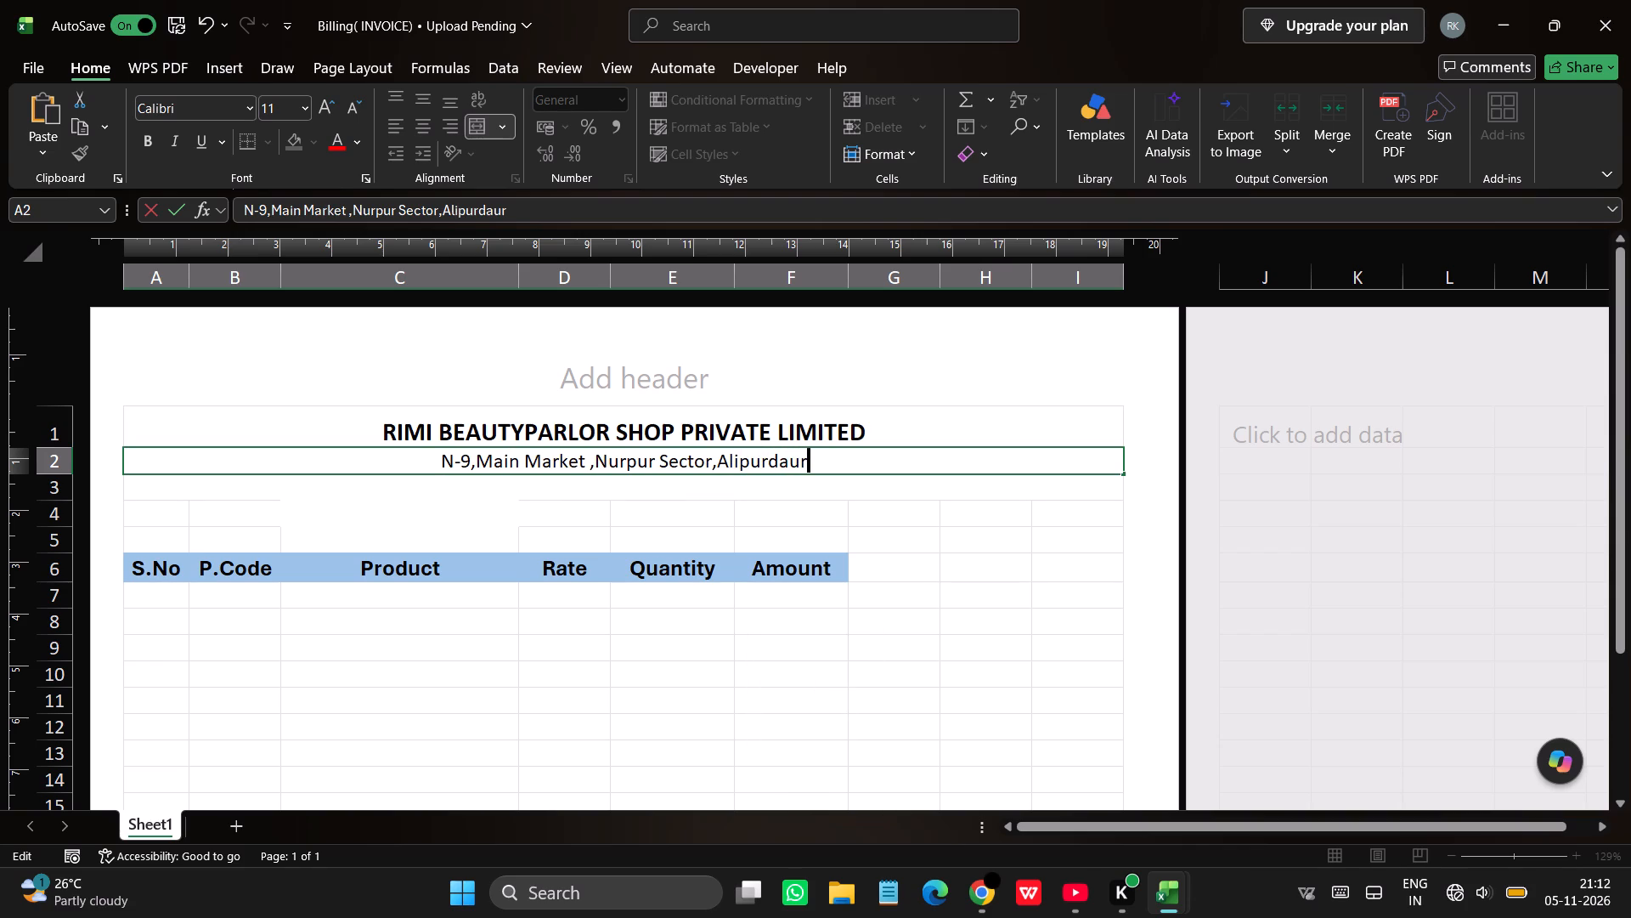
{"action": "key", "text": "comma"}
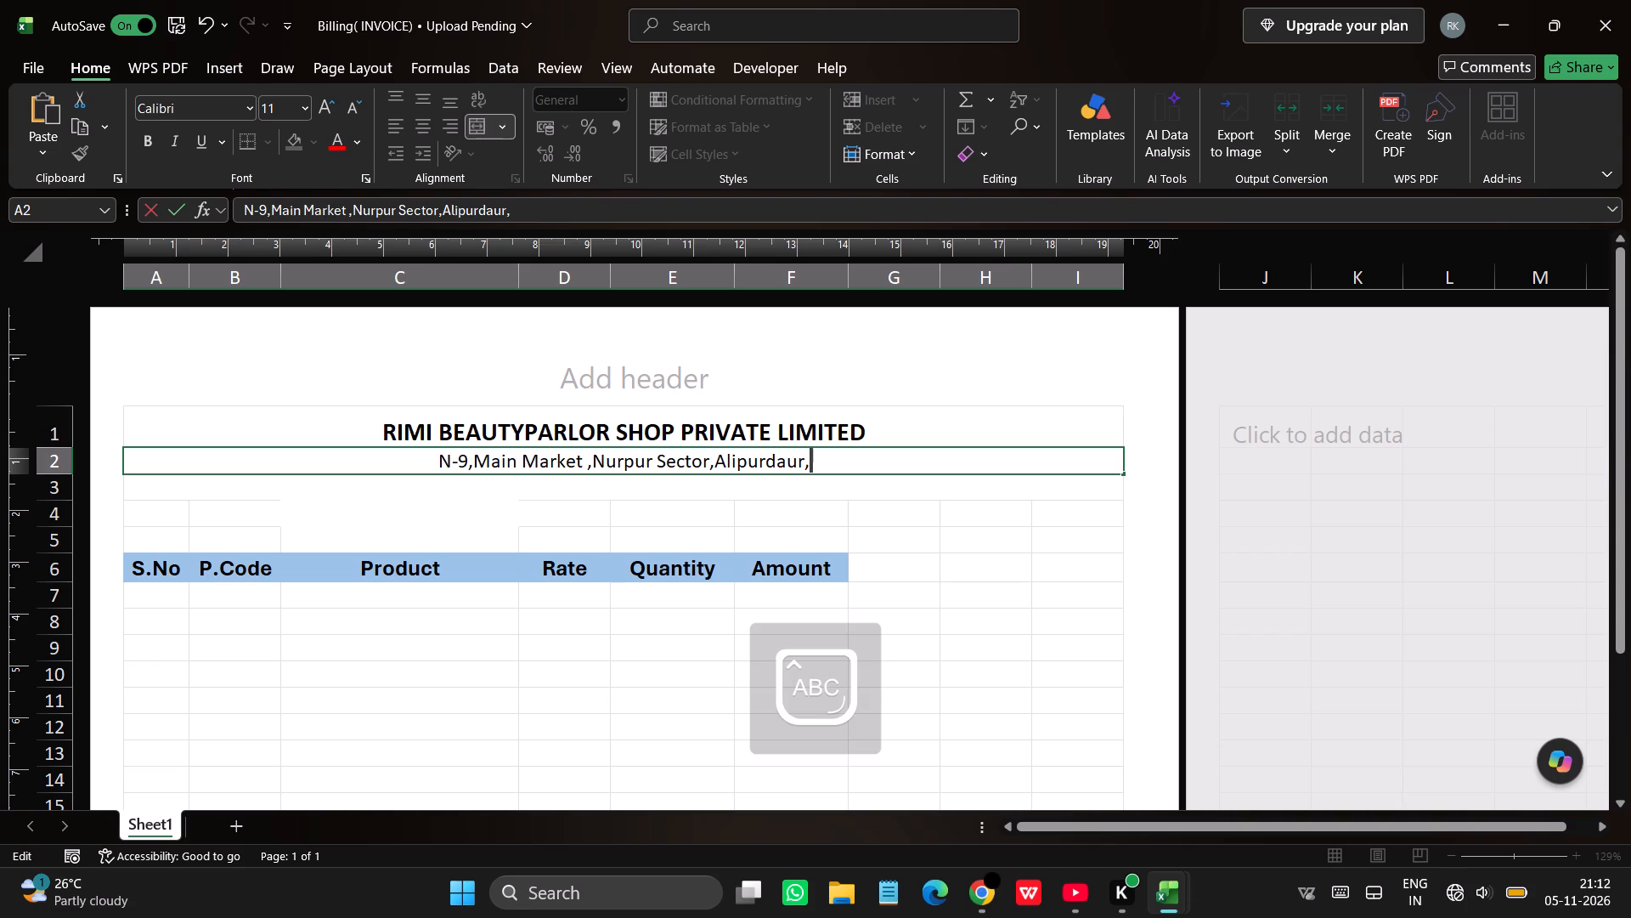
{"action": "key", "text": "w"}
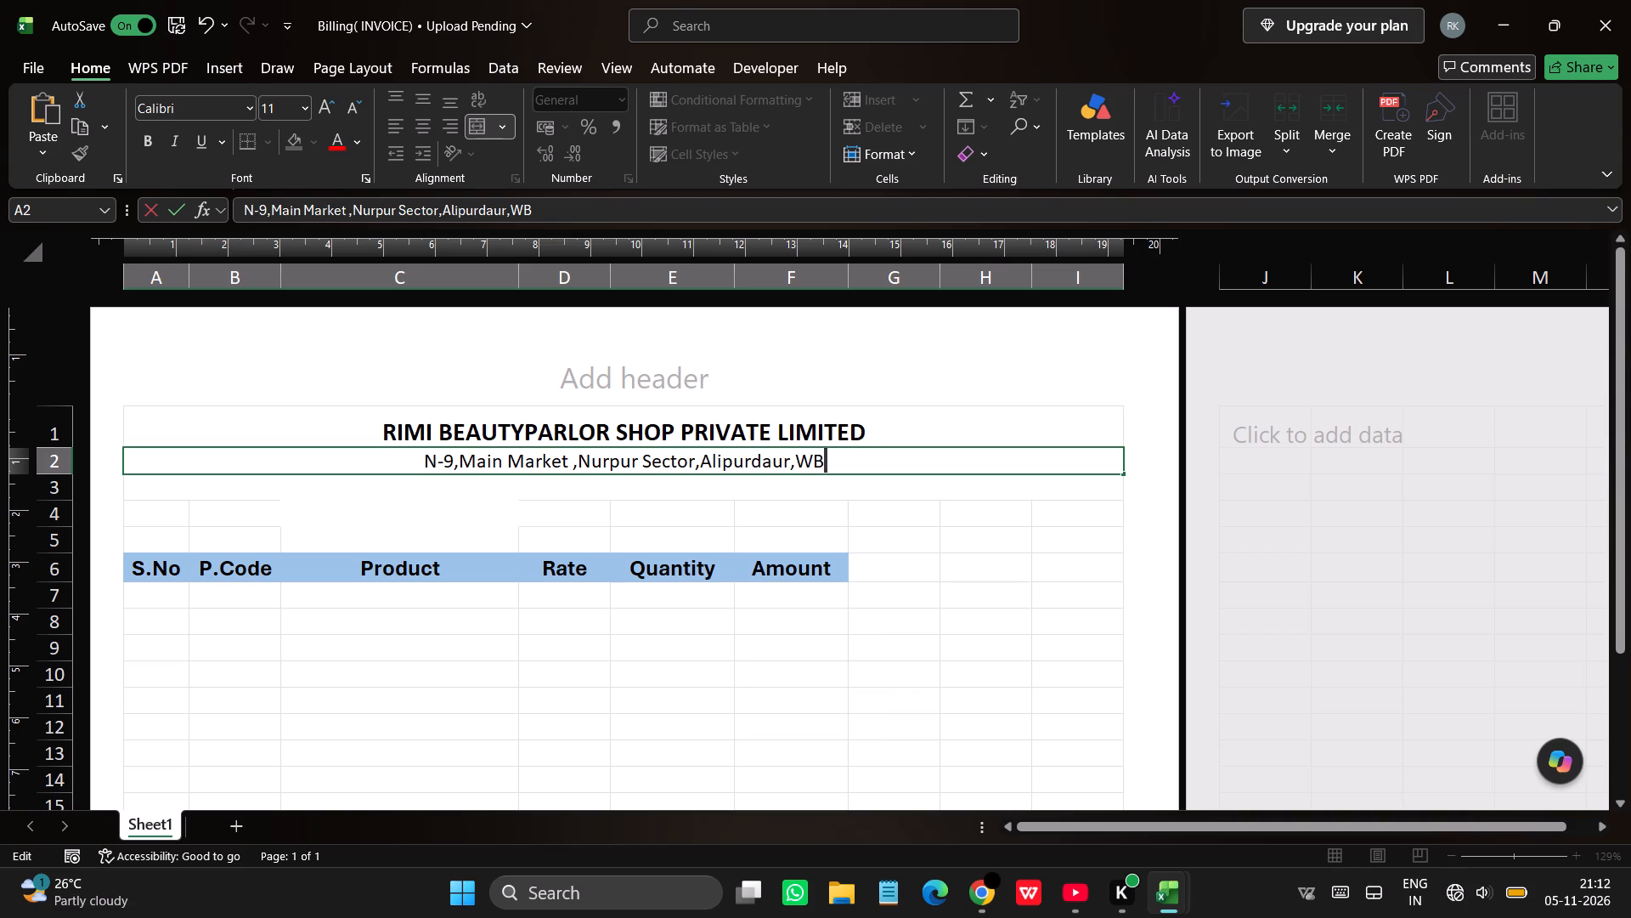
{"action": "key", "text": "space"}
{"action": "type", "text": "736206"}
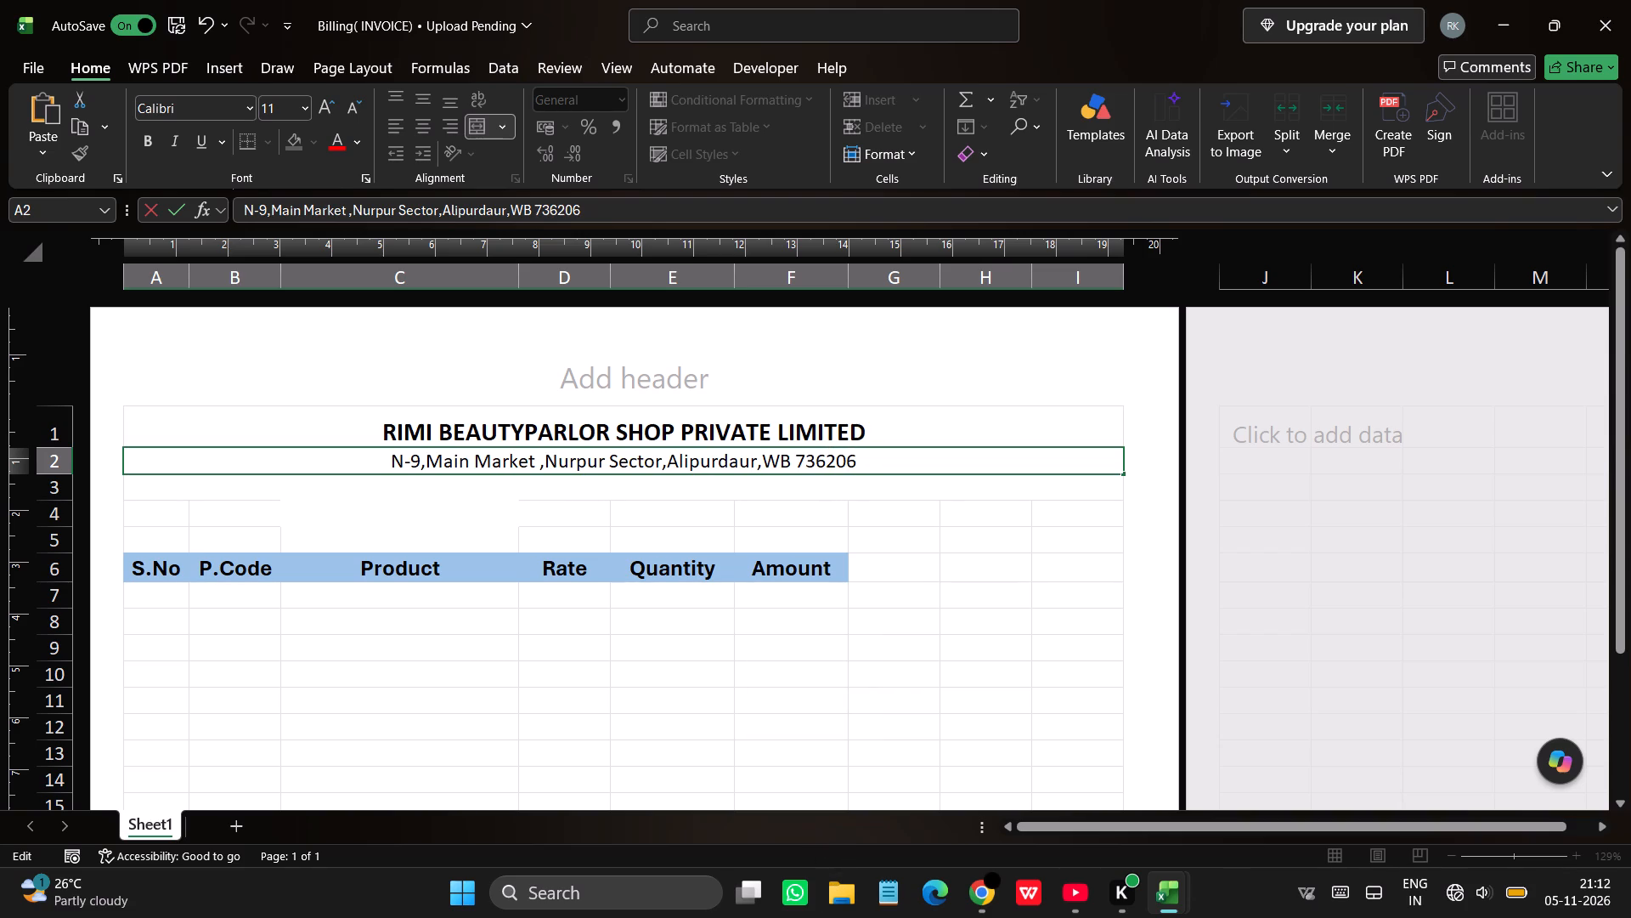
Replace the comma between the town and the state abbreviation in the A2 address with a space.
{"action": "left_click", "coordinate": [760, 461]}
{"action": "key", "text": "BackSpace"}
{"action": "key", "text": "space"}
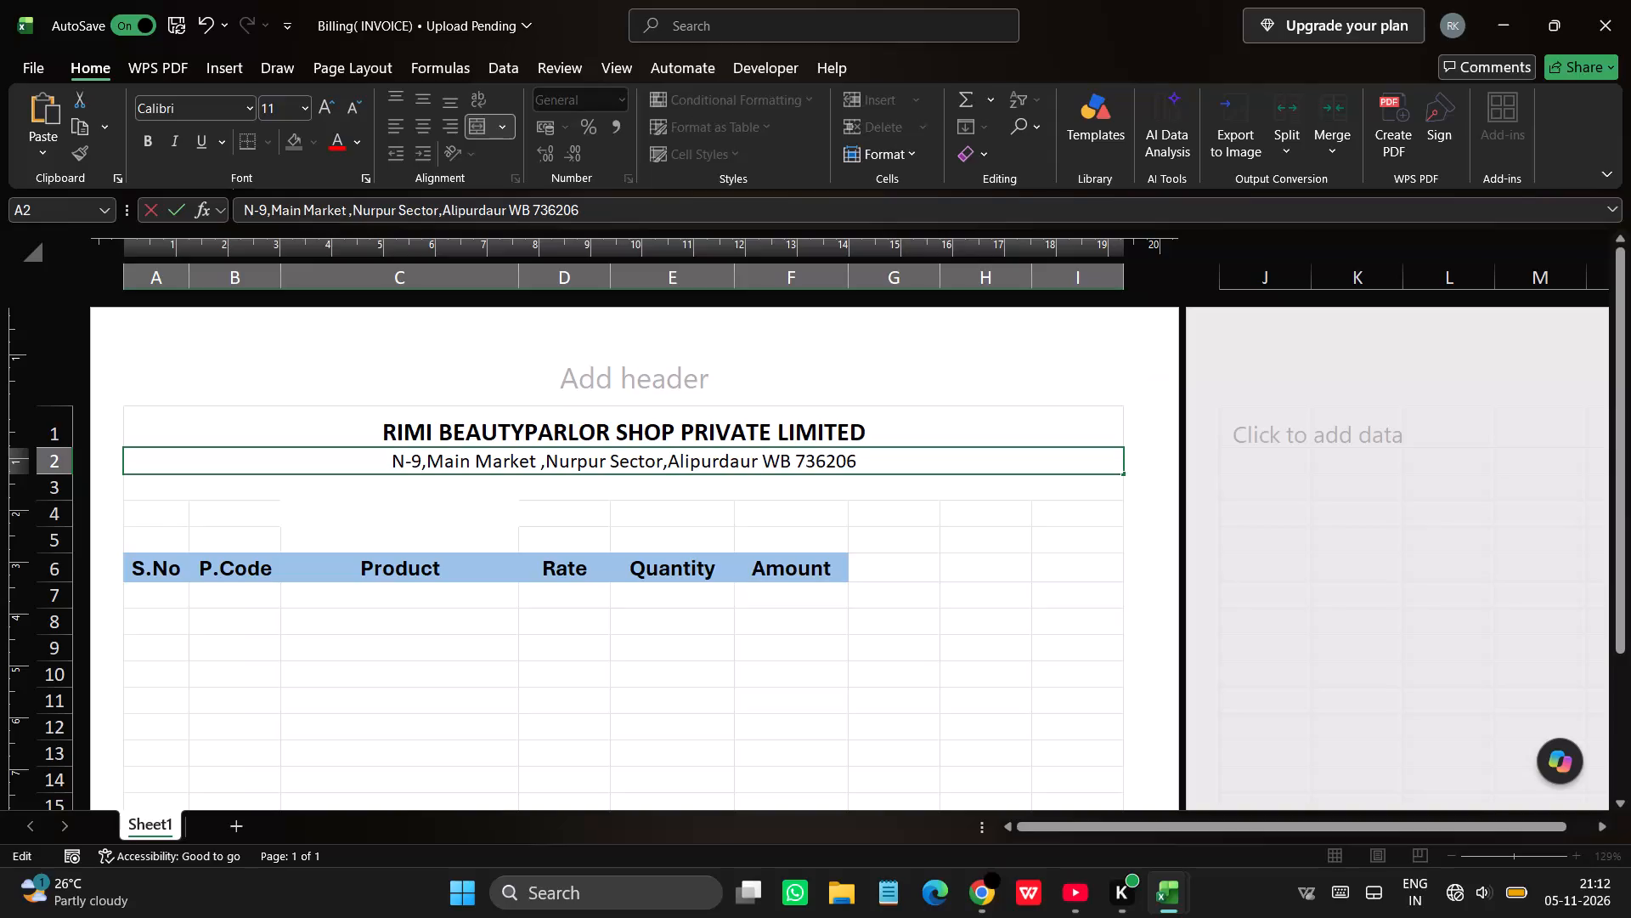
Commit the address entry and enlarge the business title in cell A1 to font size 18.
{"action": "left_click", "coordinate": [663, 444]}
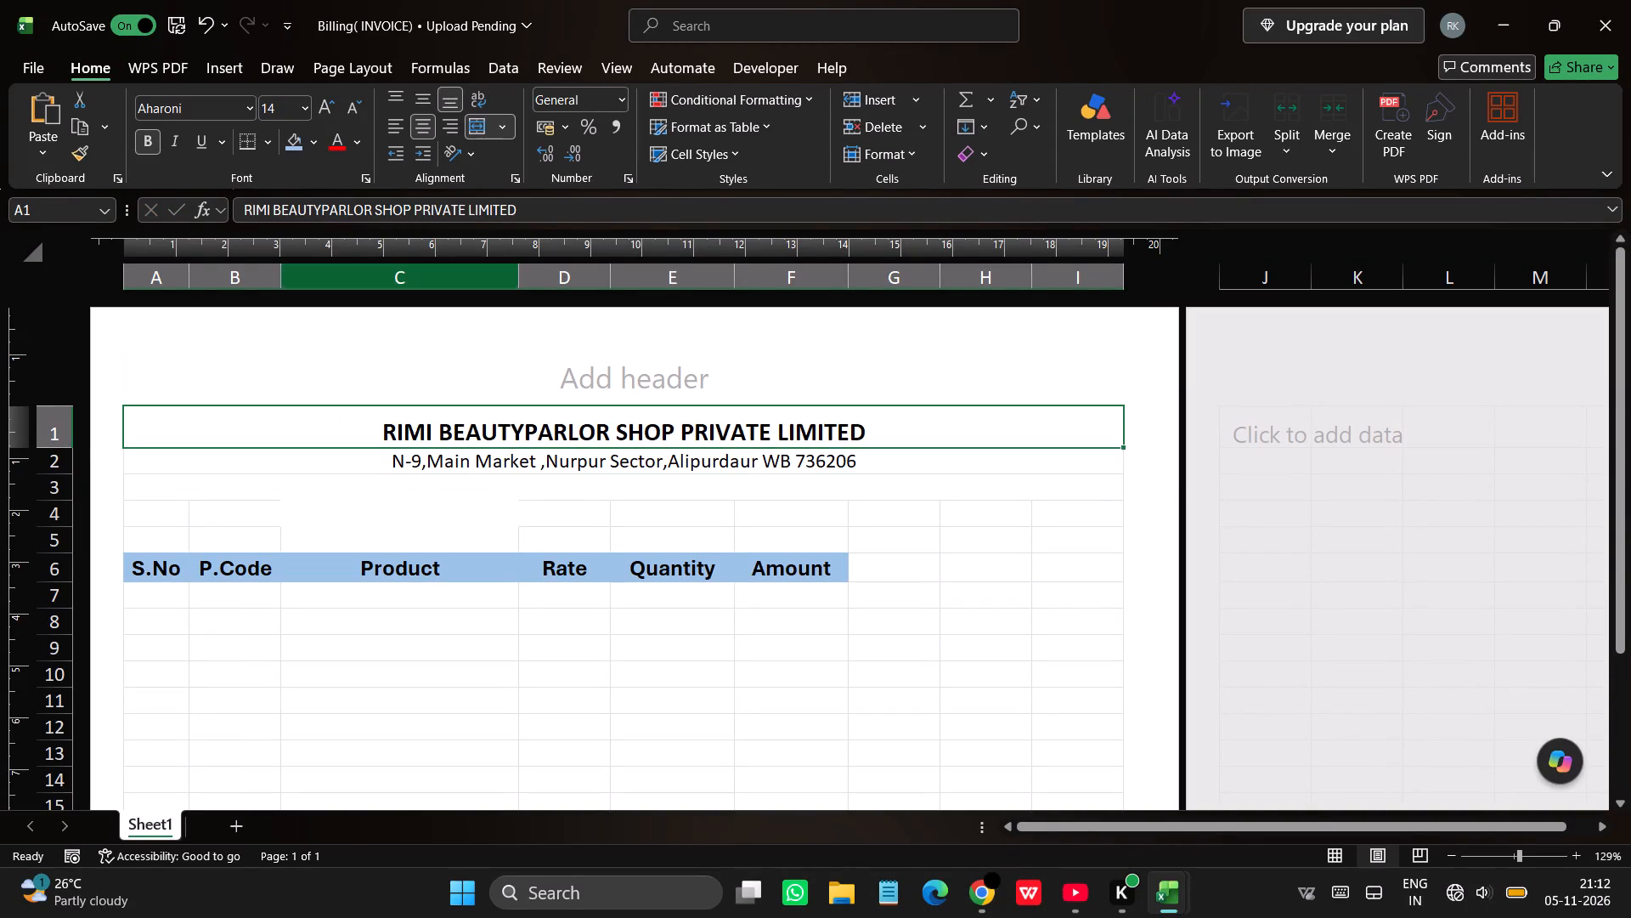
{"action": "left_click", "coordinate": [330, 103]}
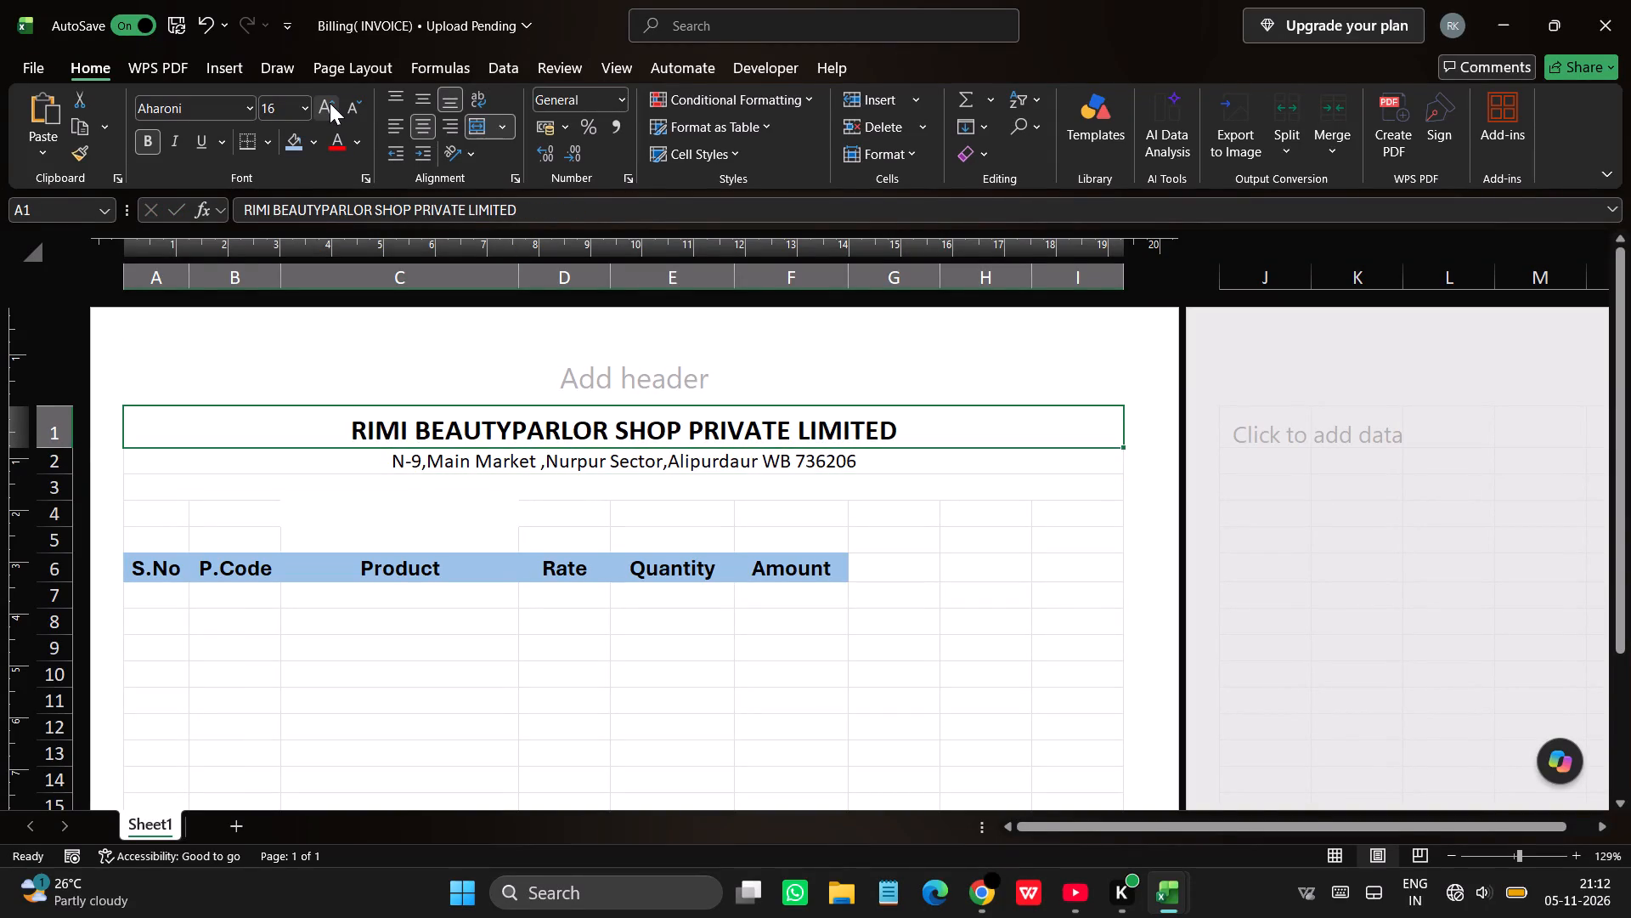
{"action": "left_click", "coordinate": [330, 103]}
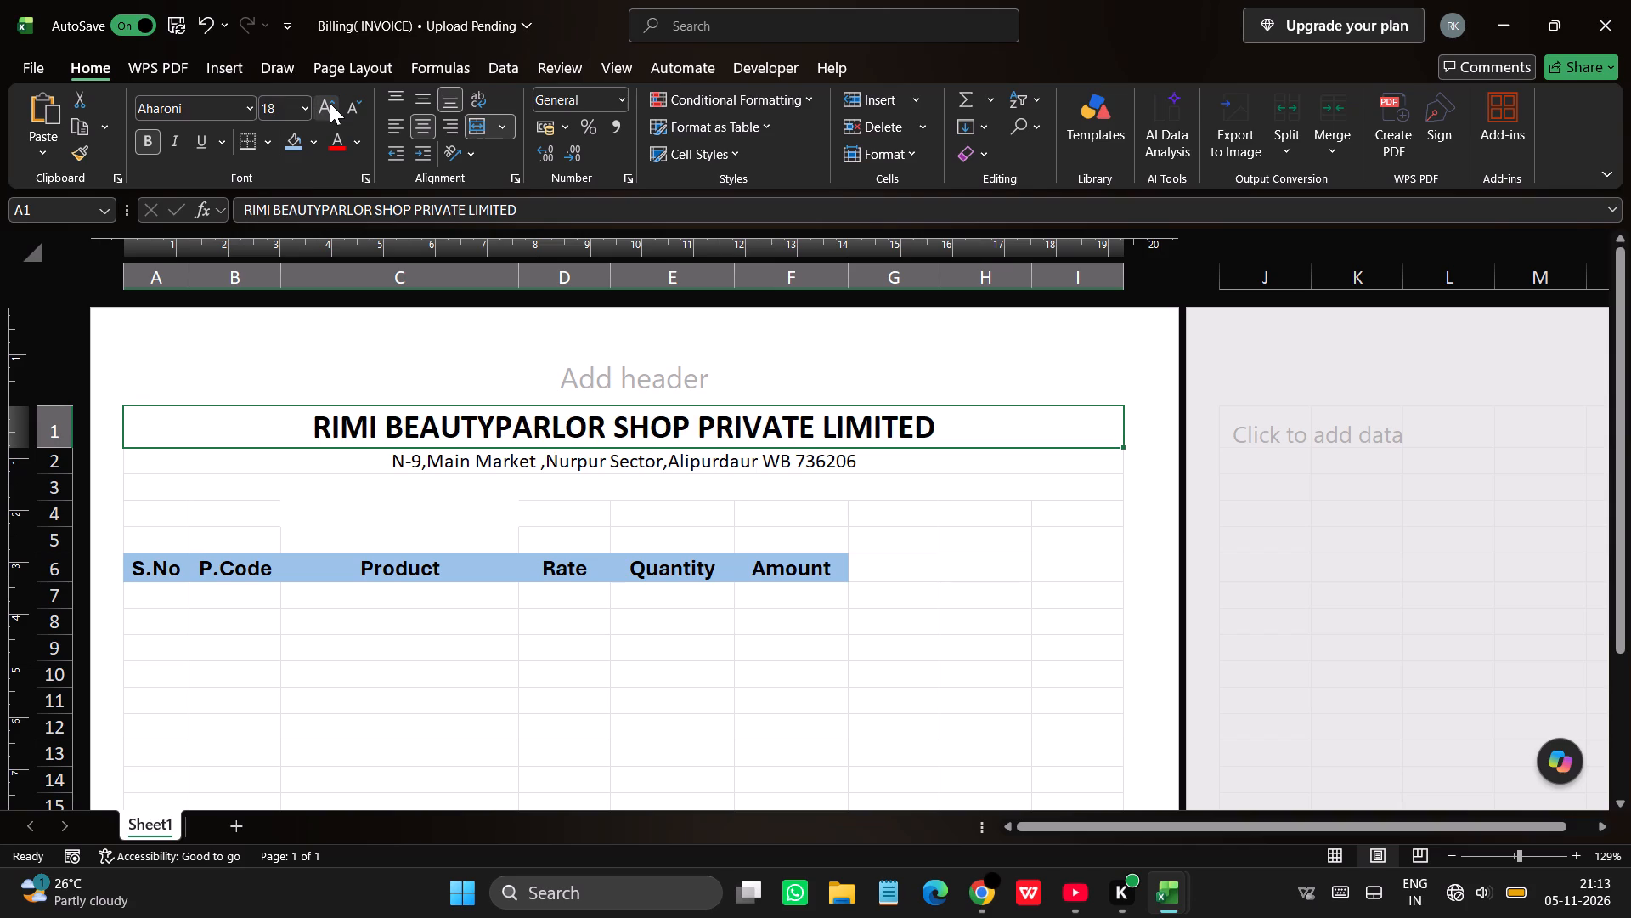
Format the shop address in cell A2 as size 14 italic, keeping the Calibri font and no bold.
{"action": "left_click", "coordinate": [475, 465]}
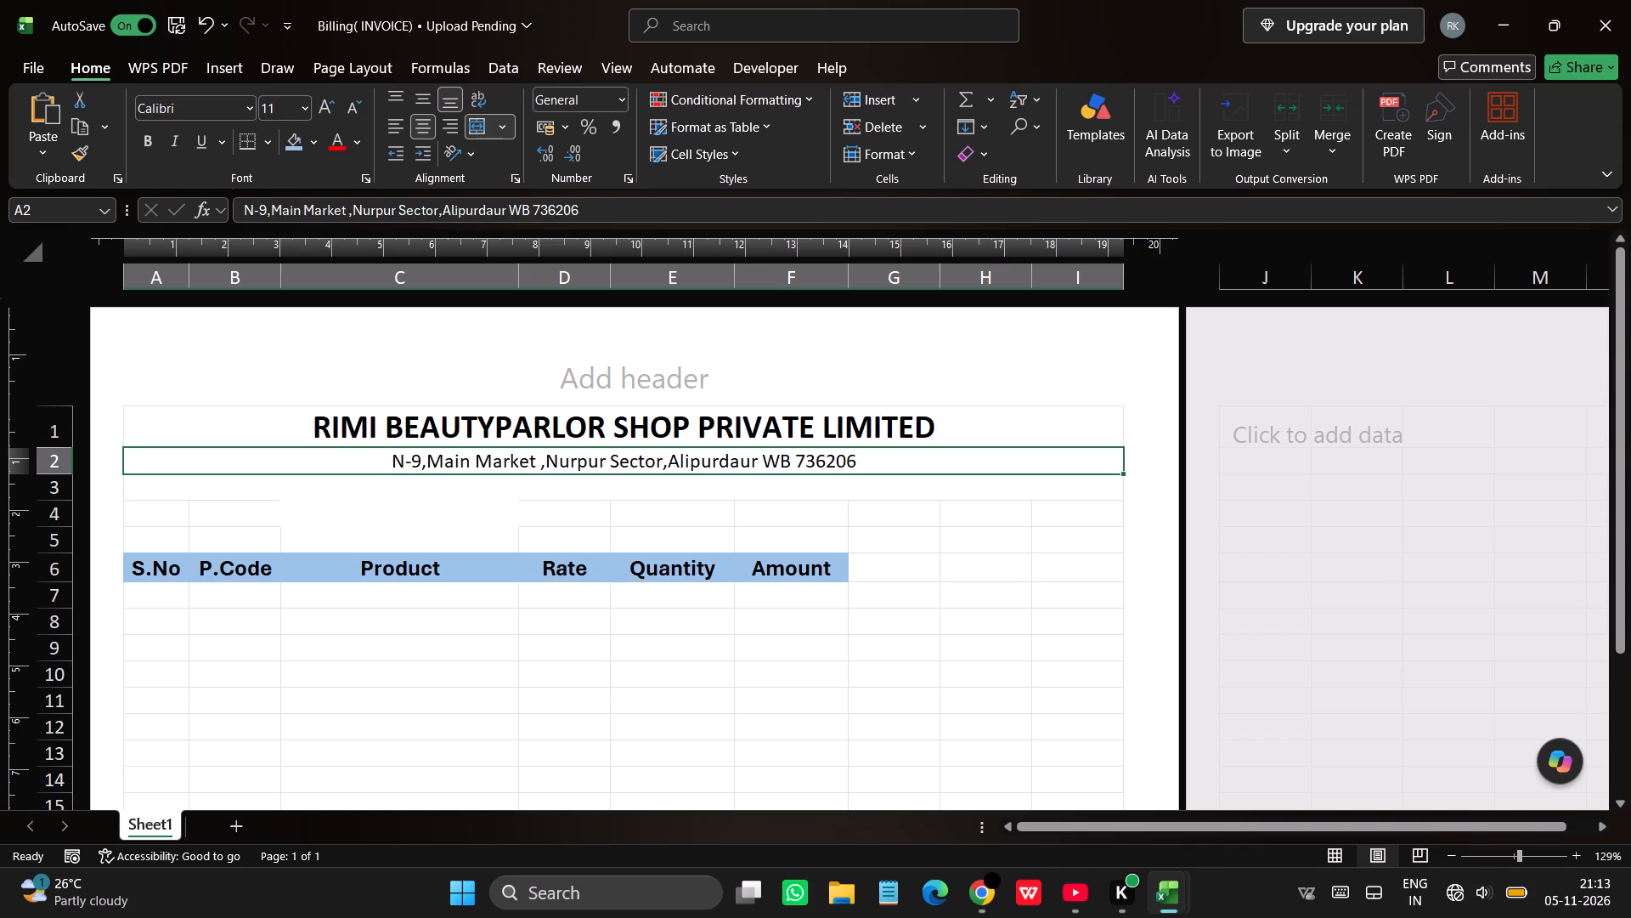
{"action": "left_click", "coordinate": [323, 101]}
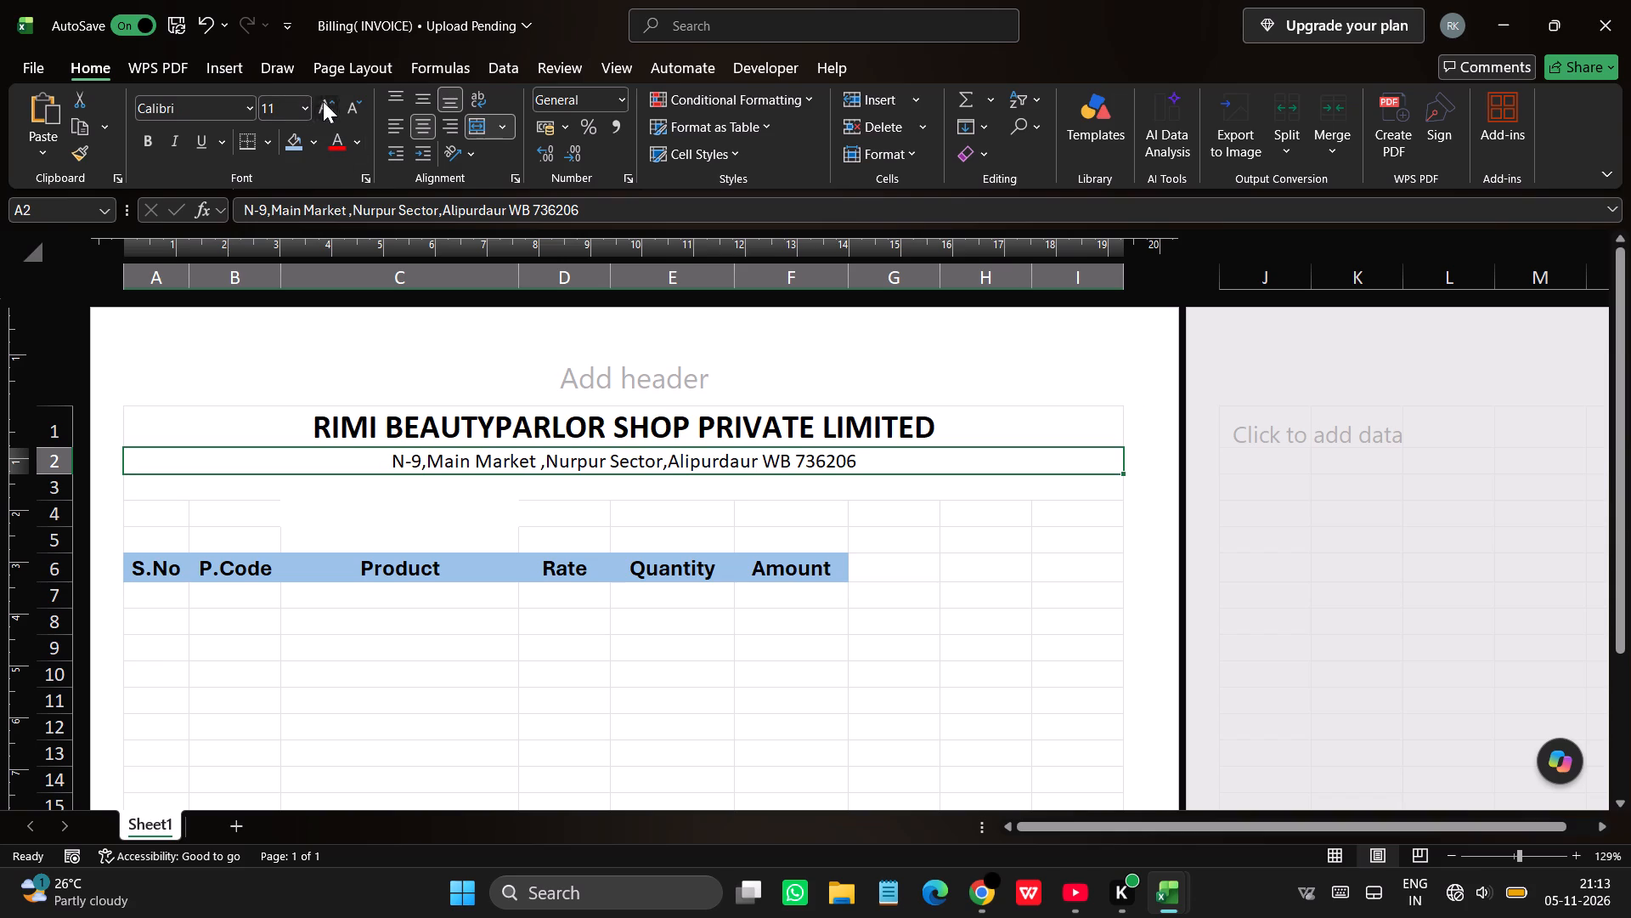
{"action": "left_click", "coordinate": [323, 101]}
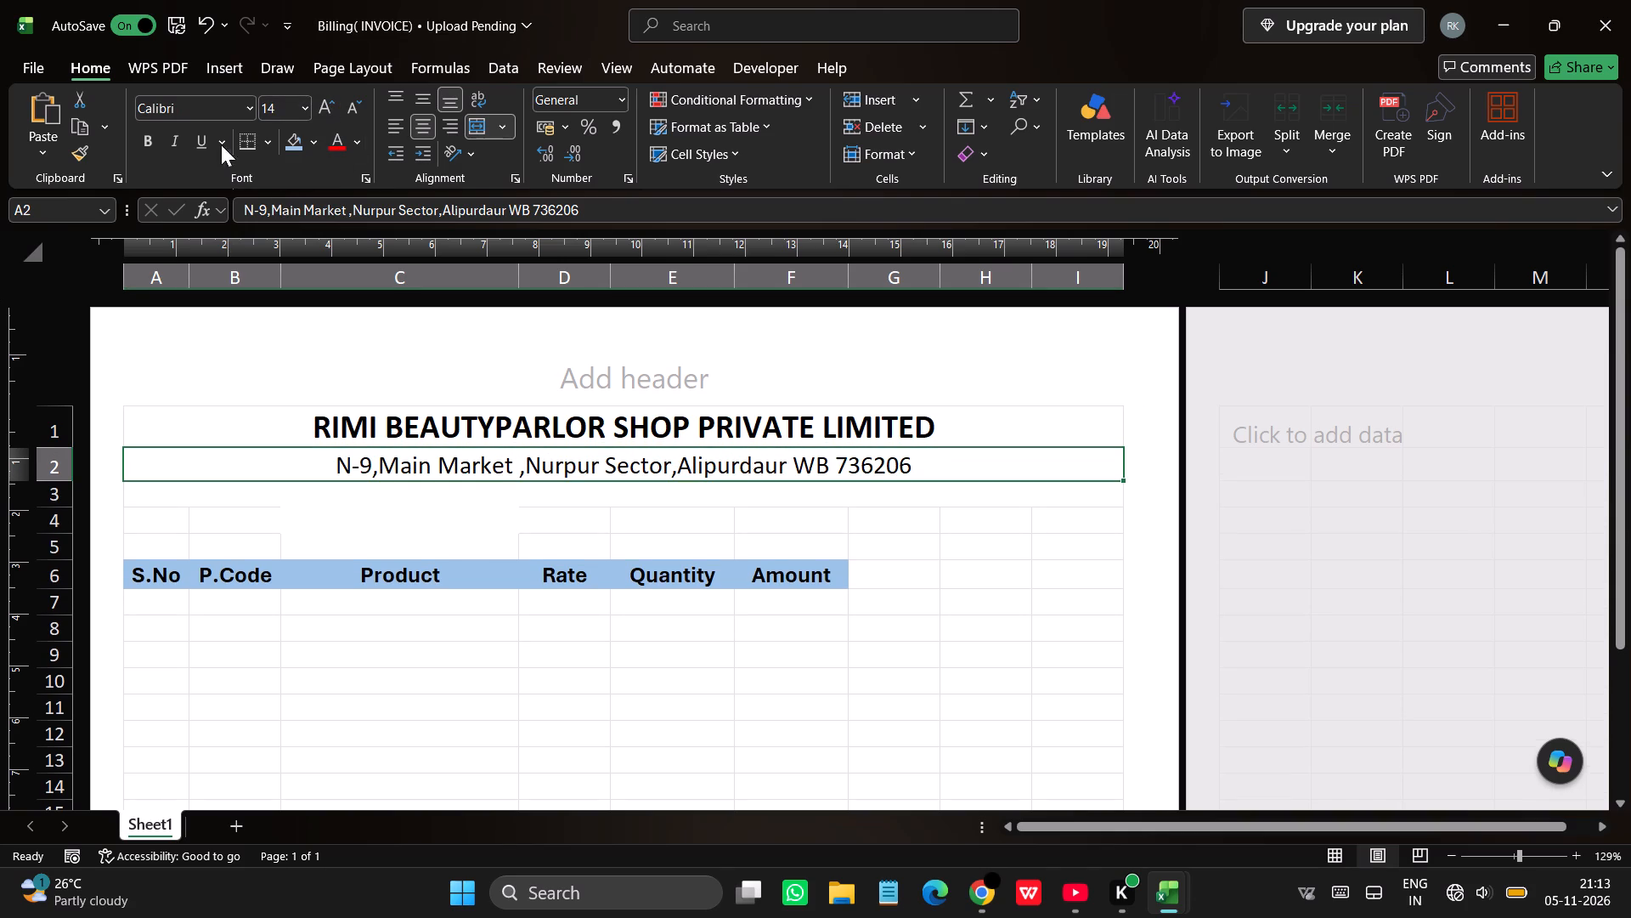
{"action": "left_click", "coordinate": [250, 107]}
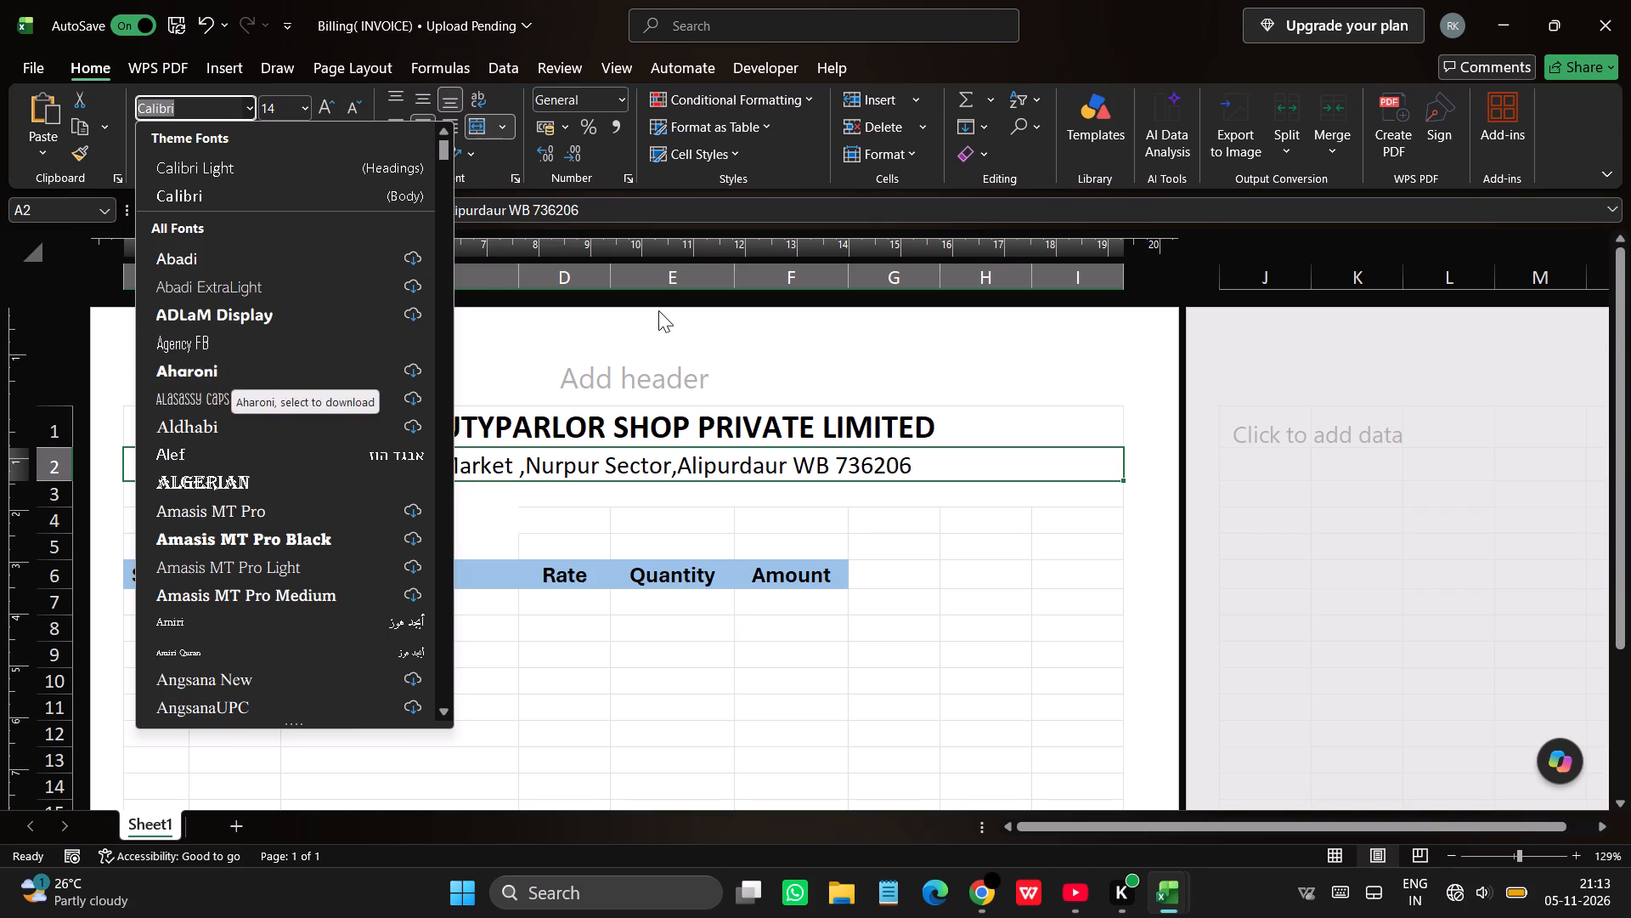
{"action": "left_click", "coordinate": [612, 323]}
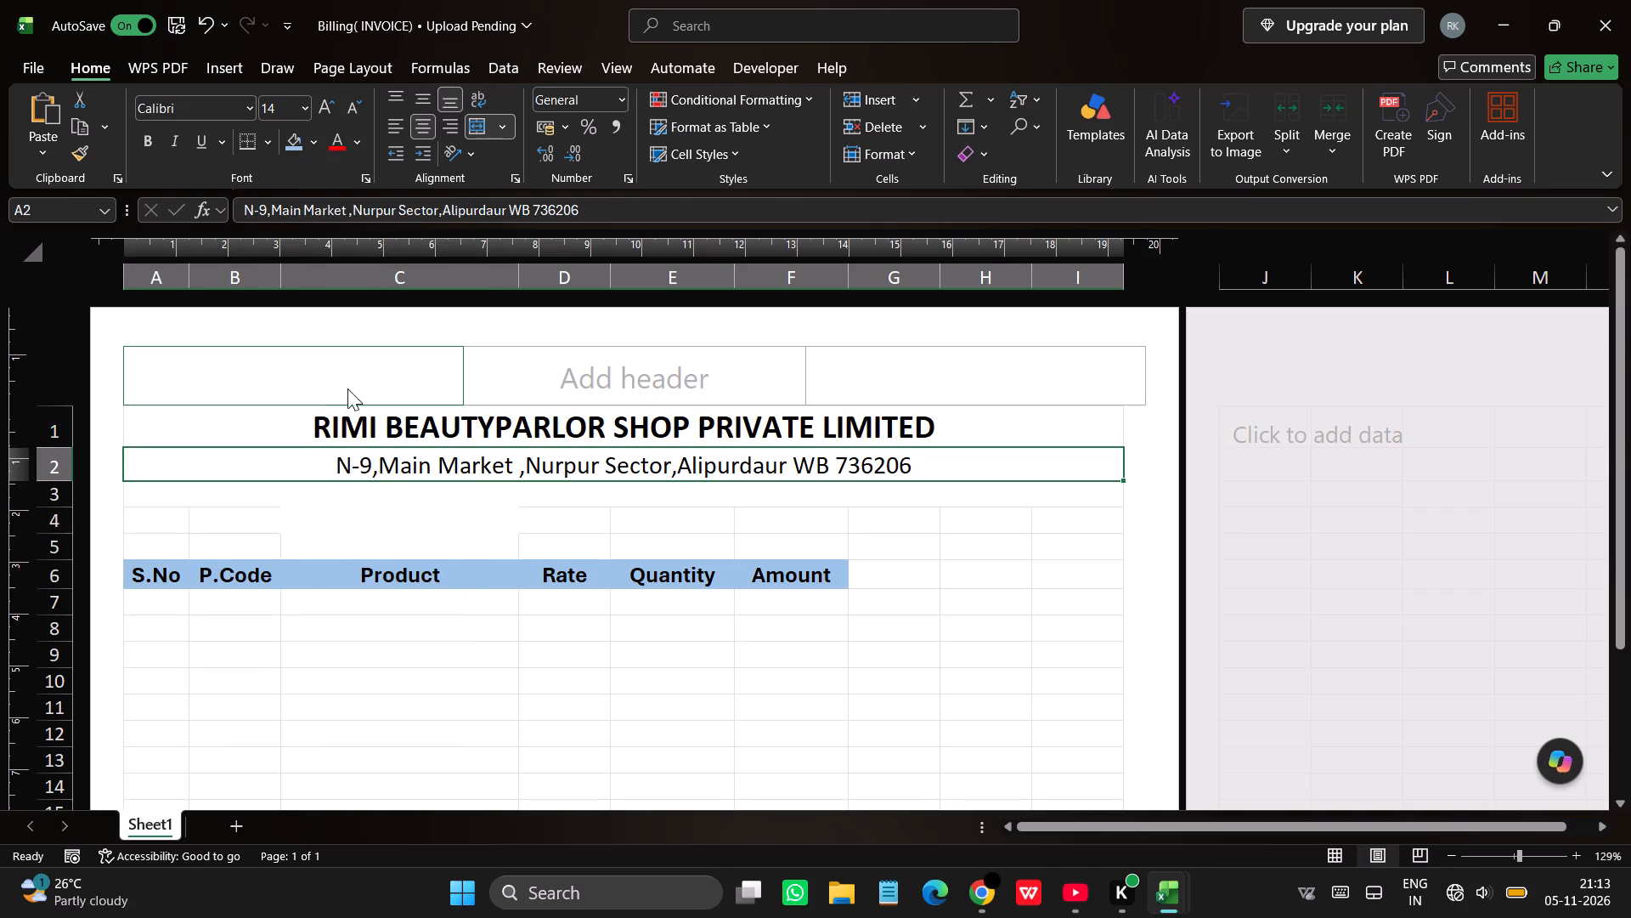
{"action": "left_click", "coordinate": [174, 139]}
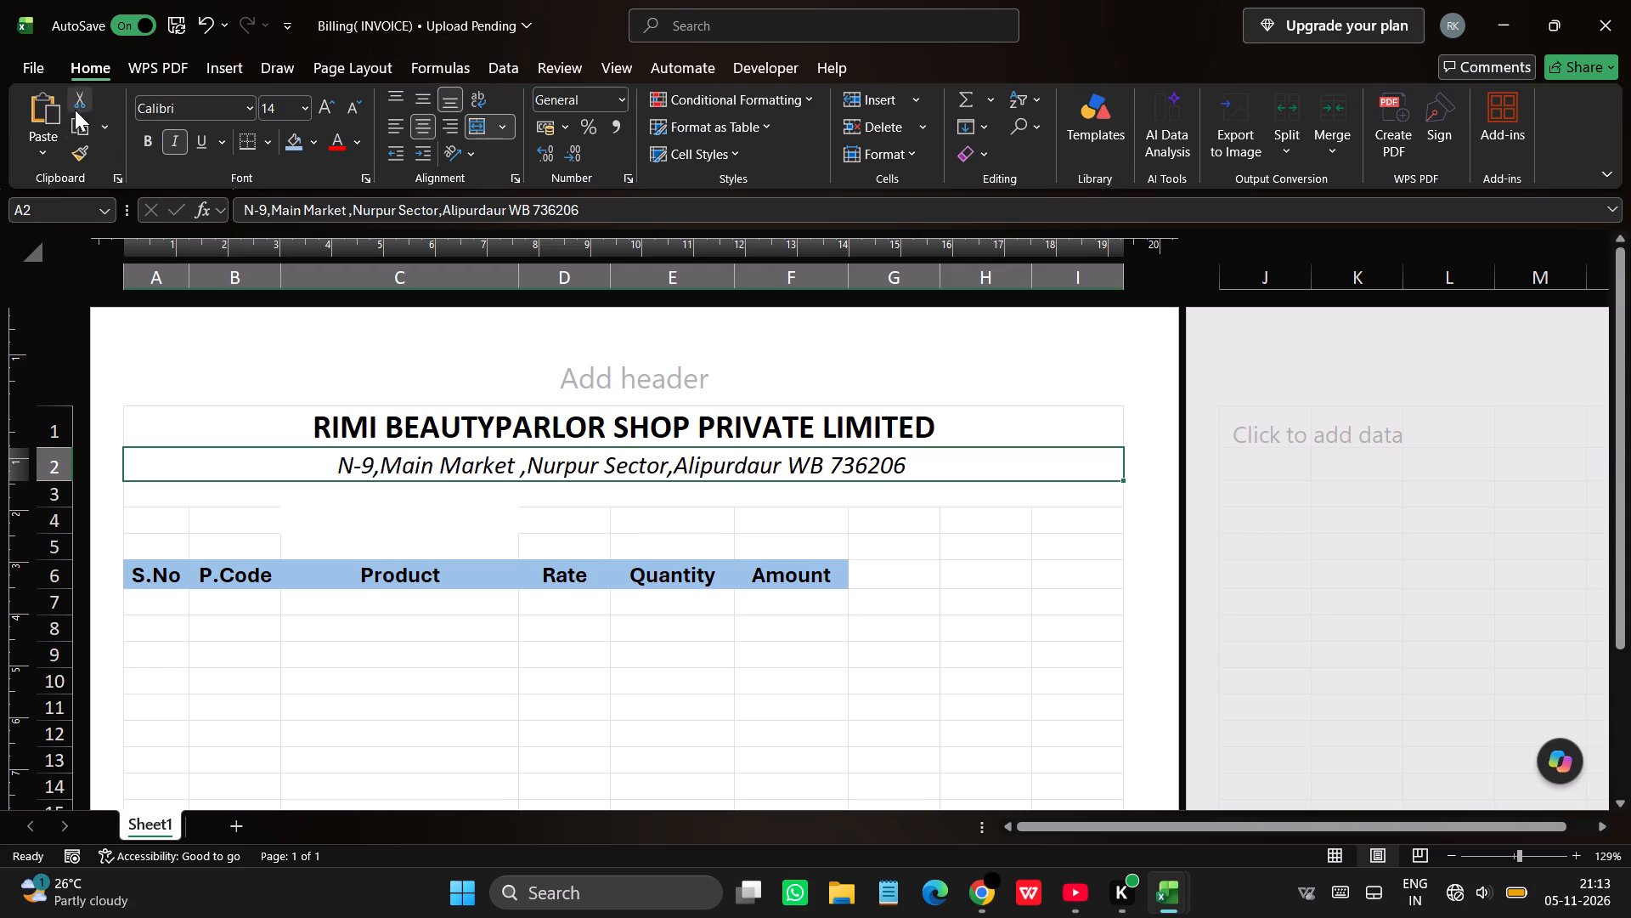
{"action": "left_click", "coordinate": [144, 133]}
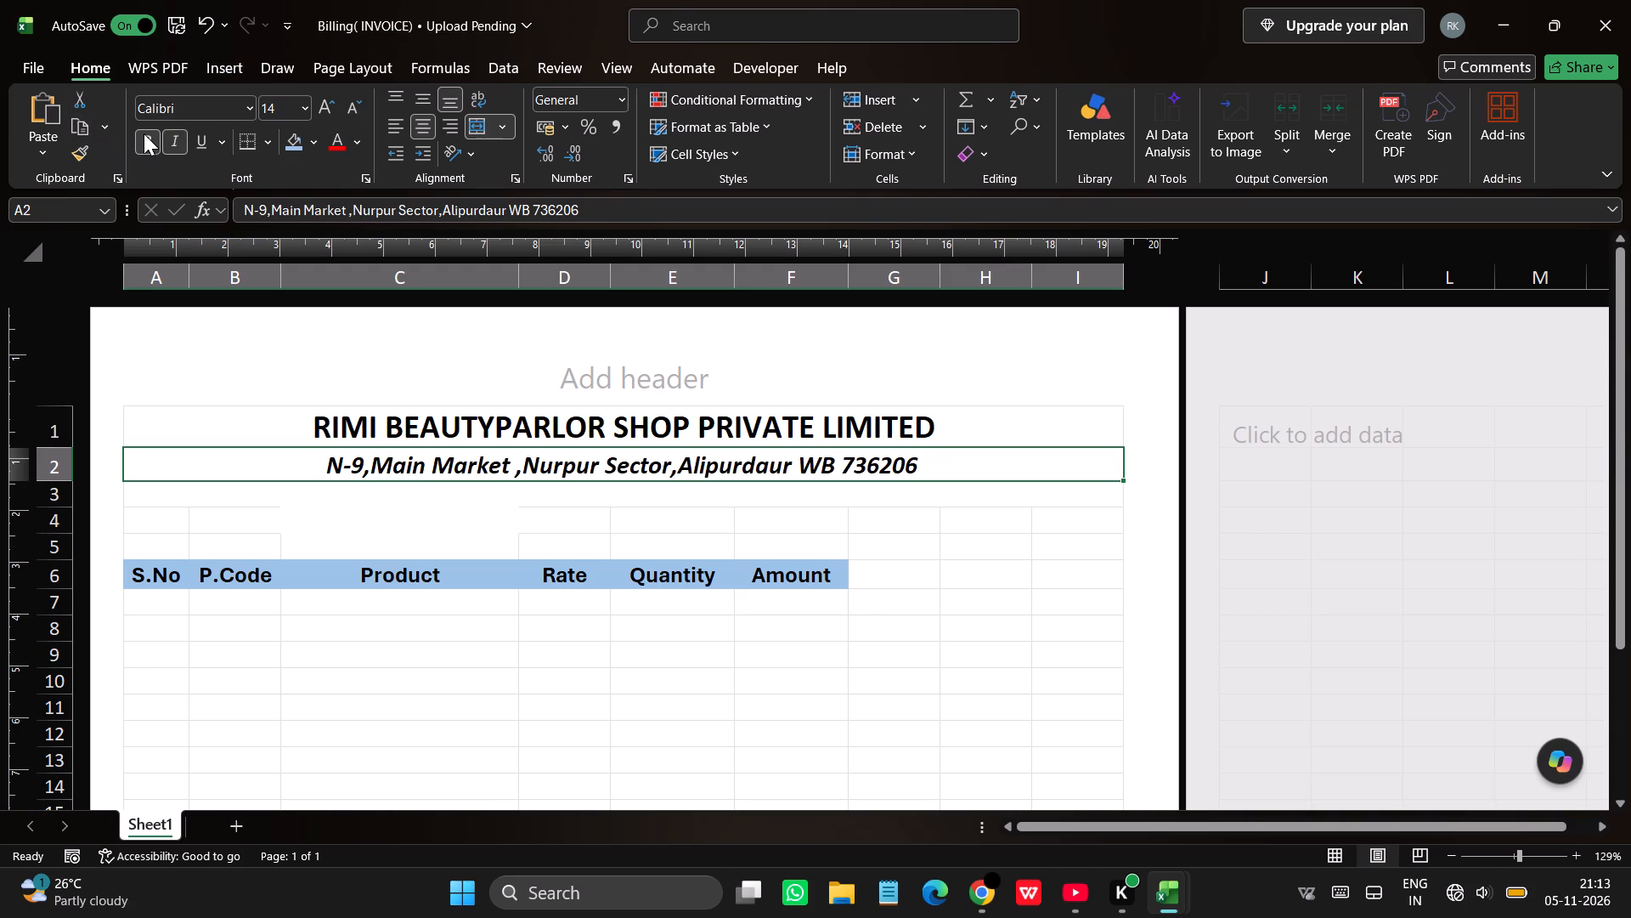
{"action": "left_click", "coordinate": [144, 133]}
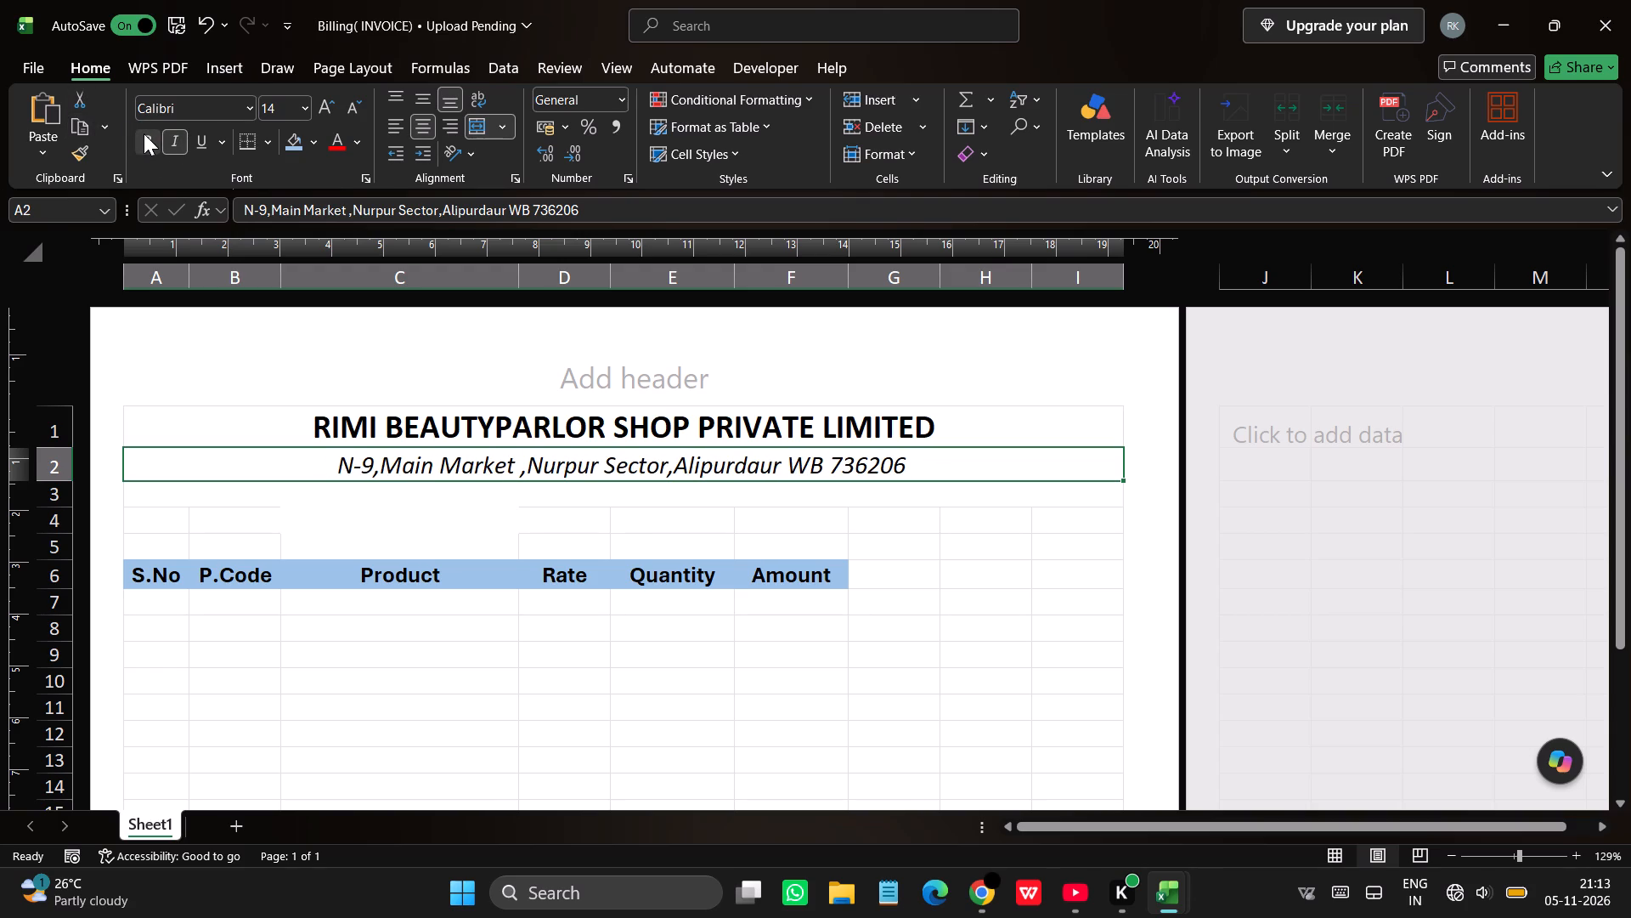
Enter the heading "TAX INVOICE" in capitals in merged cell A3 below the address.
{"action": "left_click", "coordinate": [214, 491]}
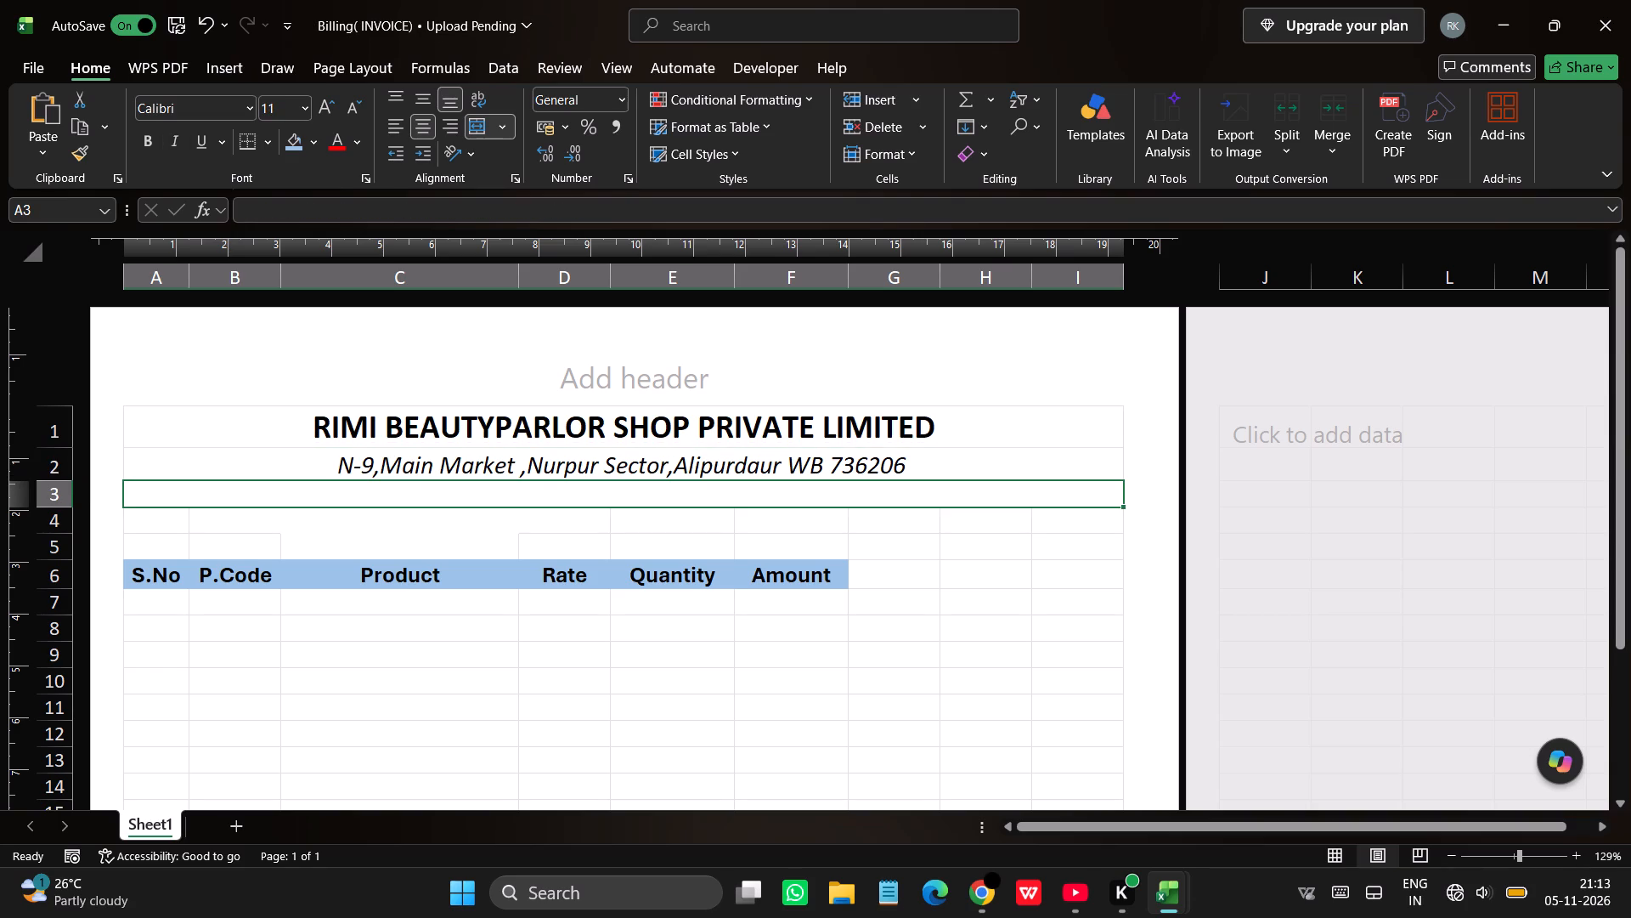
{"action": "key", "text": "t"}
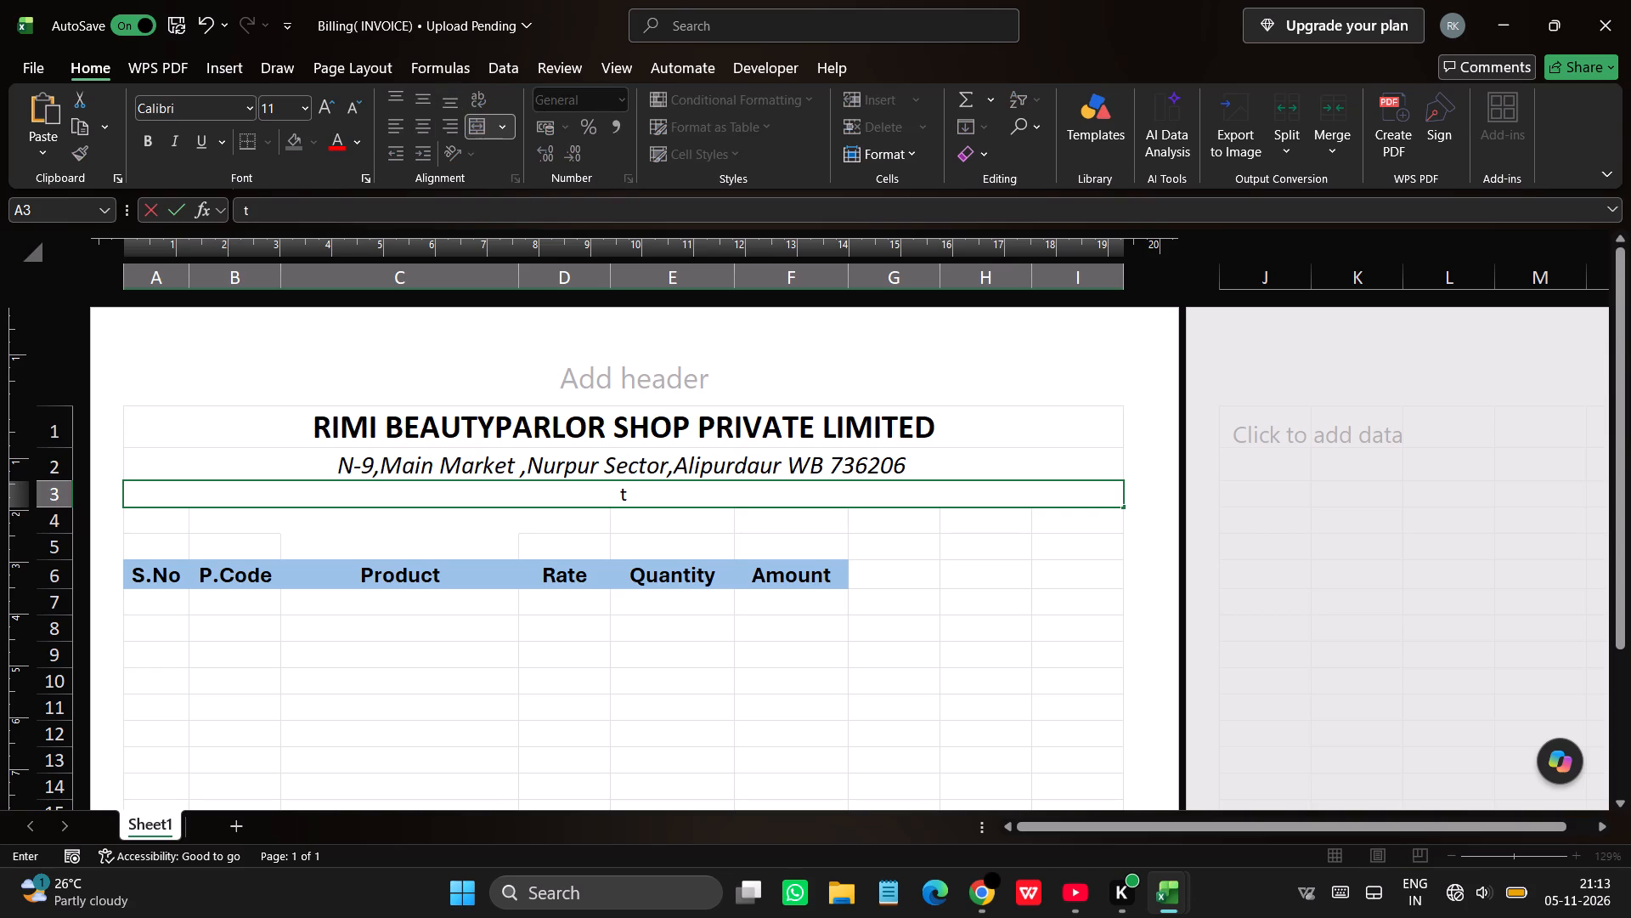
{"action": "key", "text": "BackSpace"}
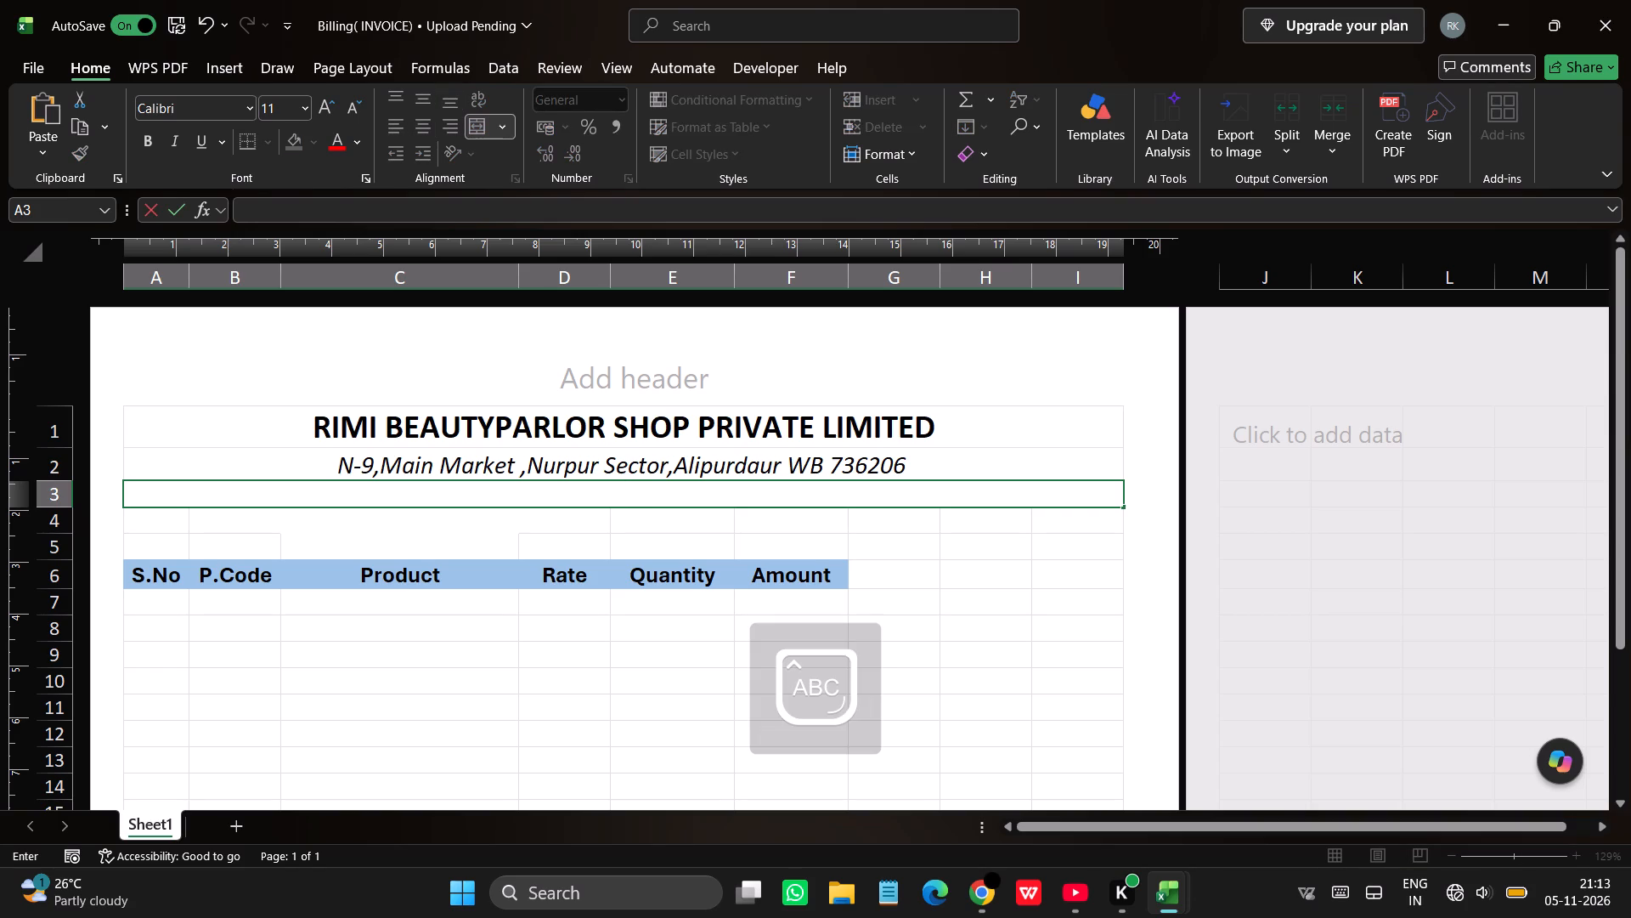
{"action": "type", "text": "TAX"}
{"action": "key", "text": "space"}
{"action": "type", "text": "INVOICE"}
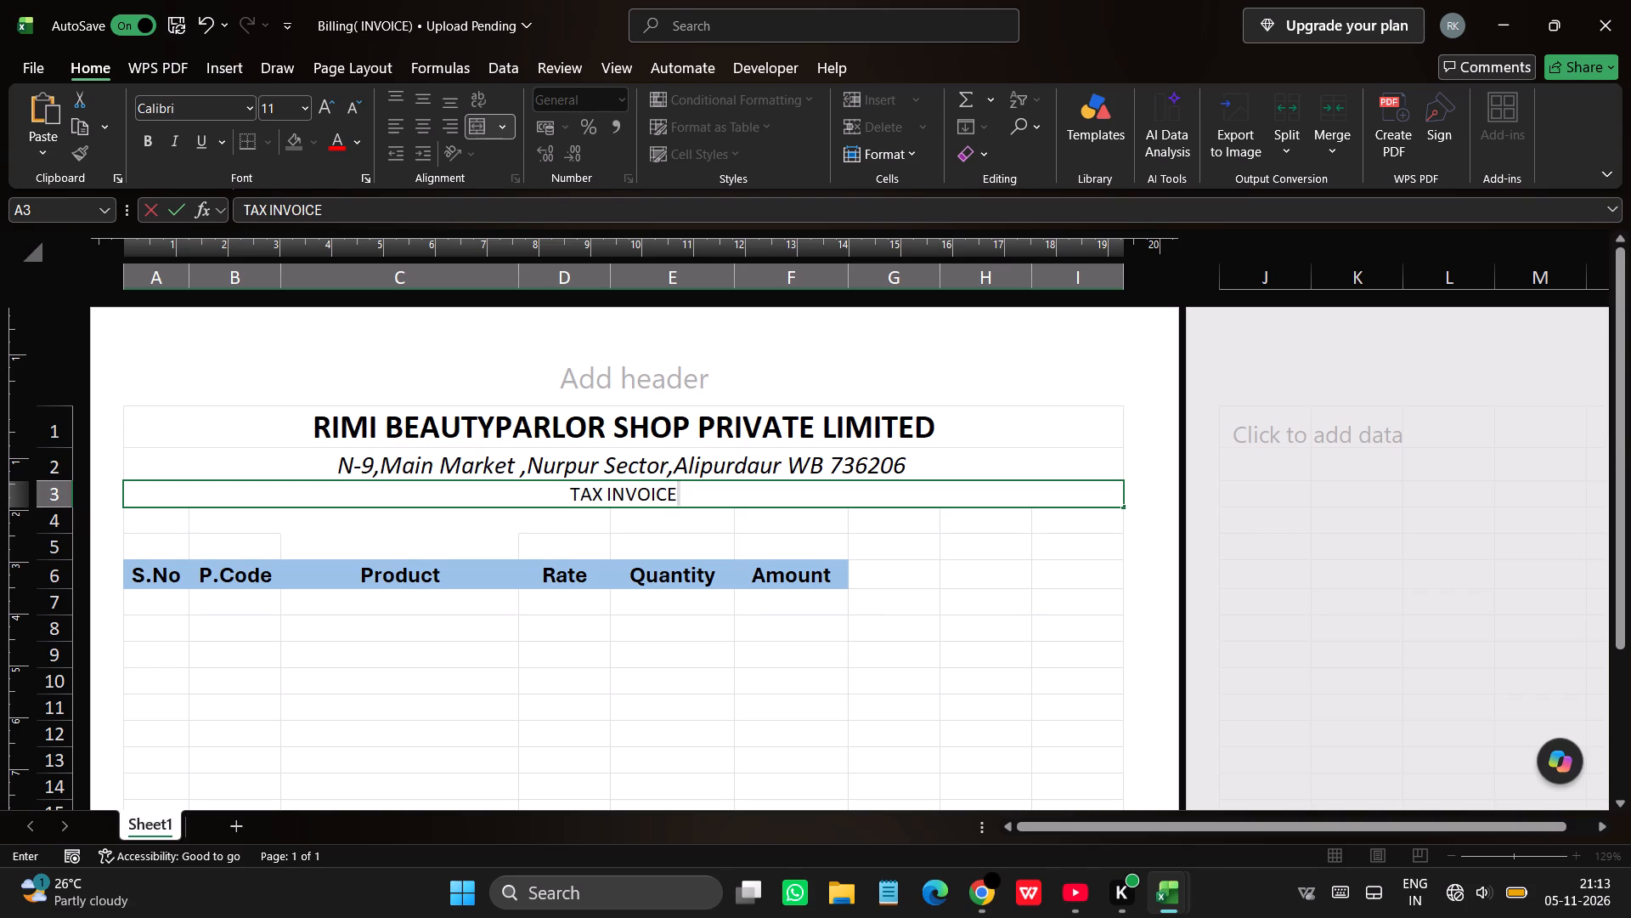
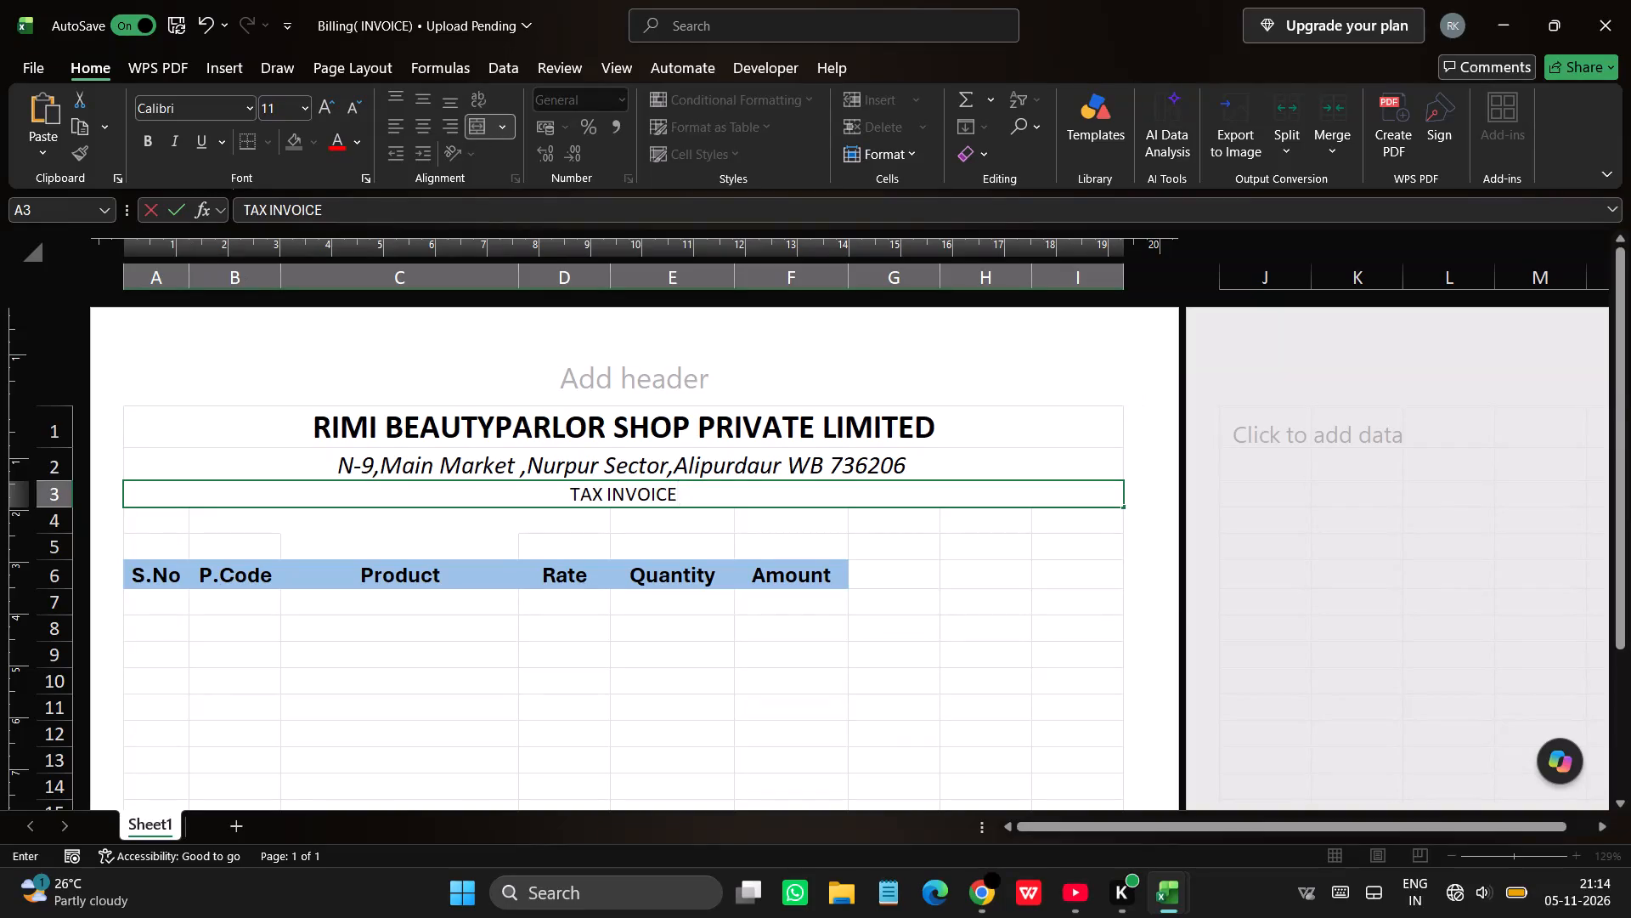
Format the TAX INVOICE heading in cell A3 as Aharoni, bold, size 18, and commit the entry.
{"action": "left_click", "coordinate": [247, 105]}
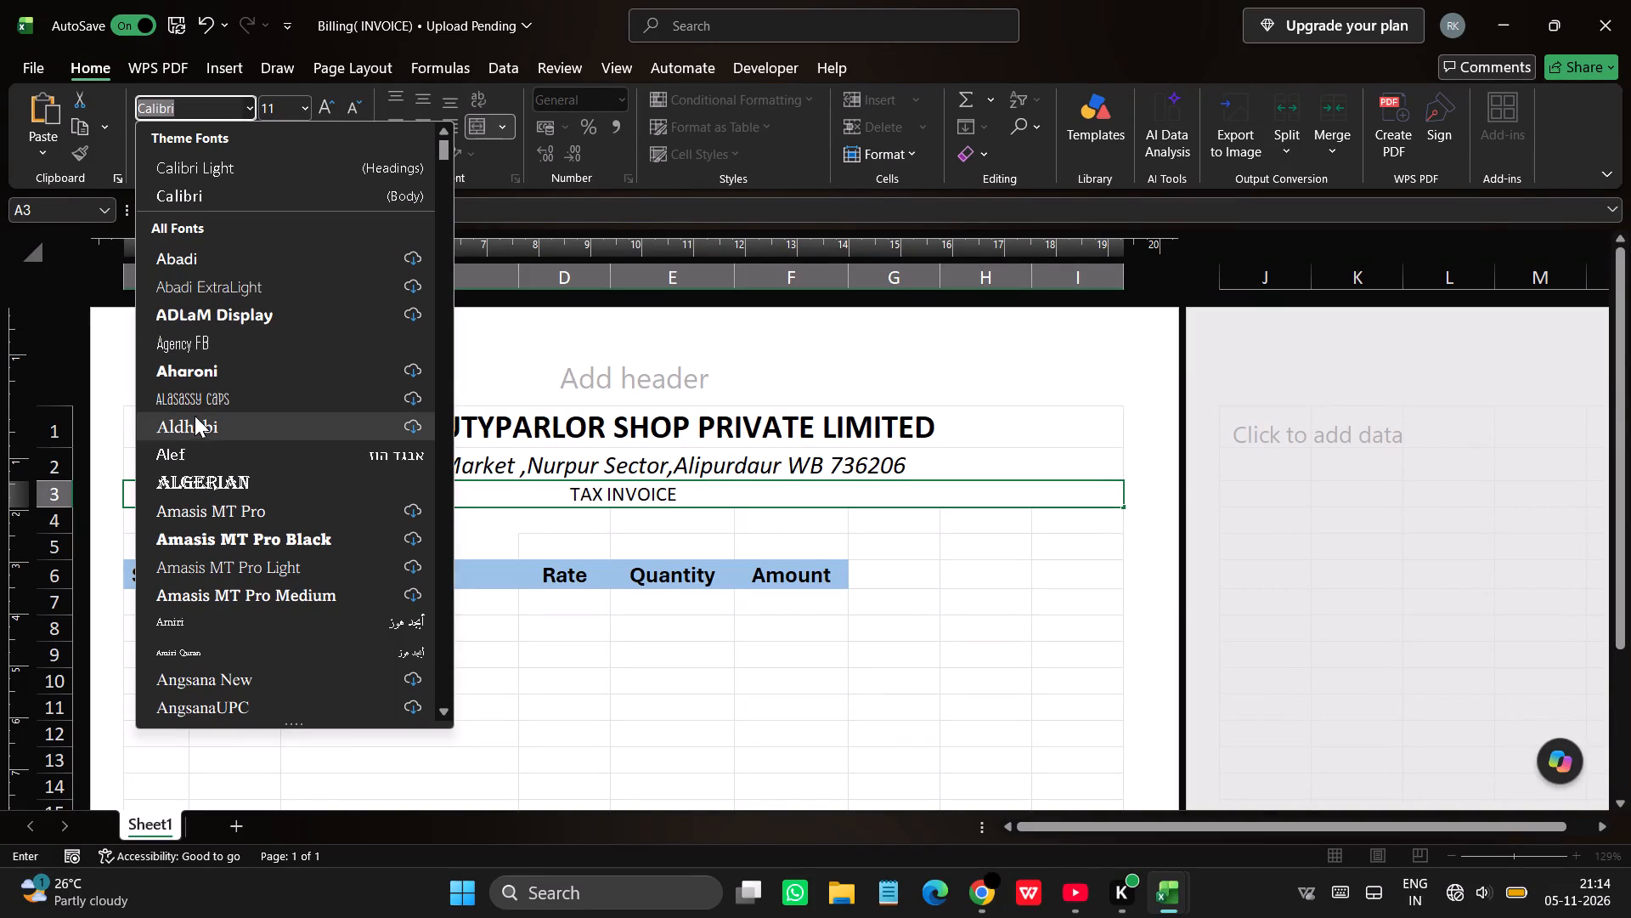
{"action": "left_click", "coordinate": [215, 365]}
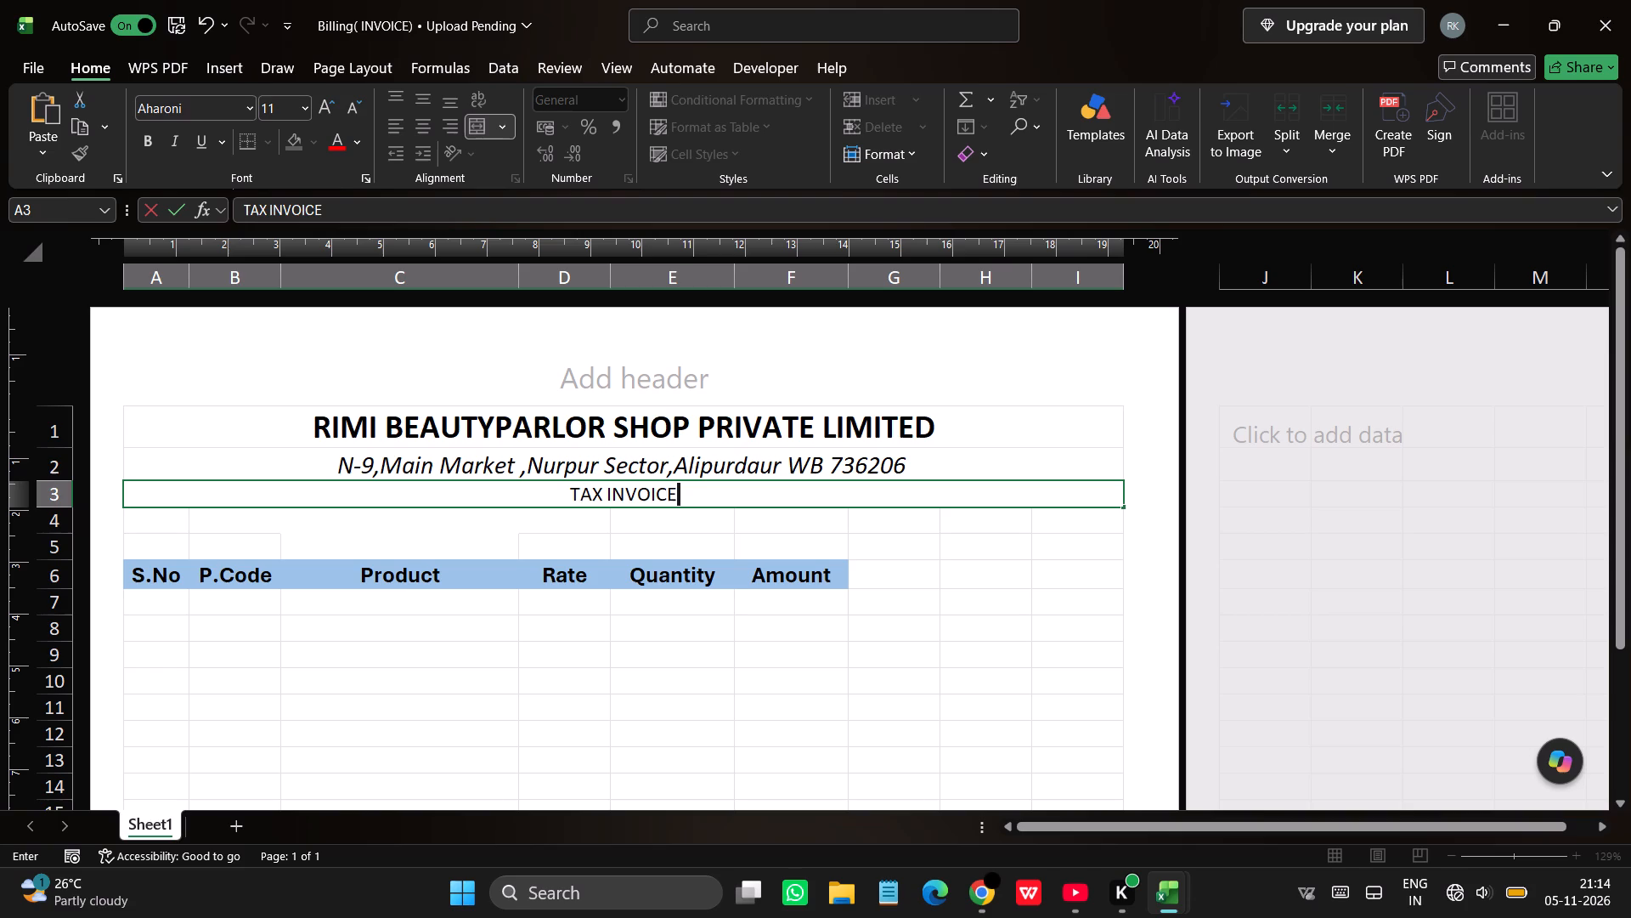
{"action": "left_click_drag", "start_coordinate": [570, 489], "coordinate": [702, 520]}
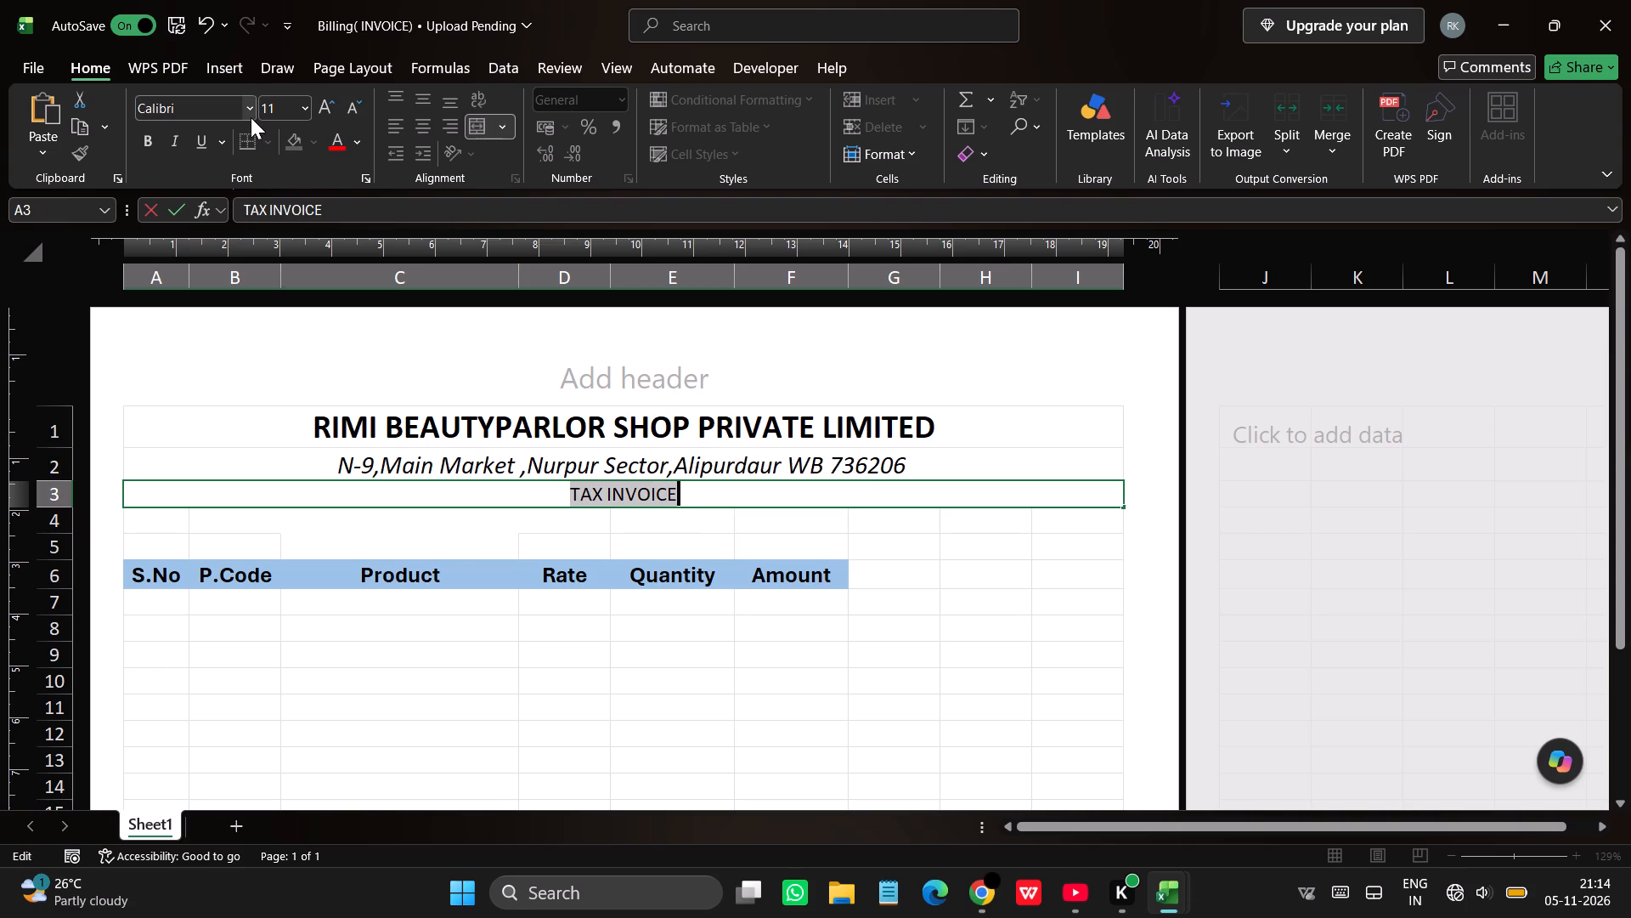
{"action": "left_click", "coordinate": [251, 117]}
{"action": "left_click", "coordinate": [246, 372]}
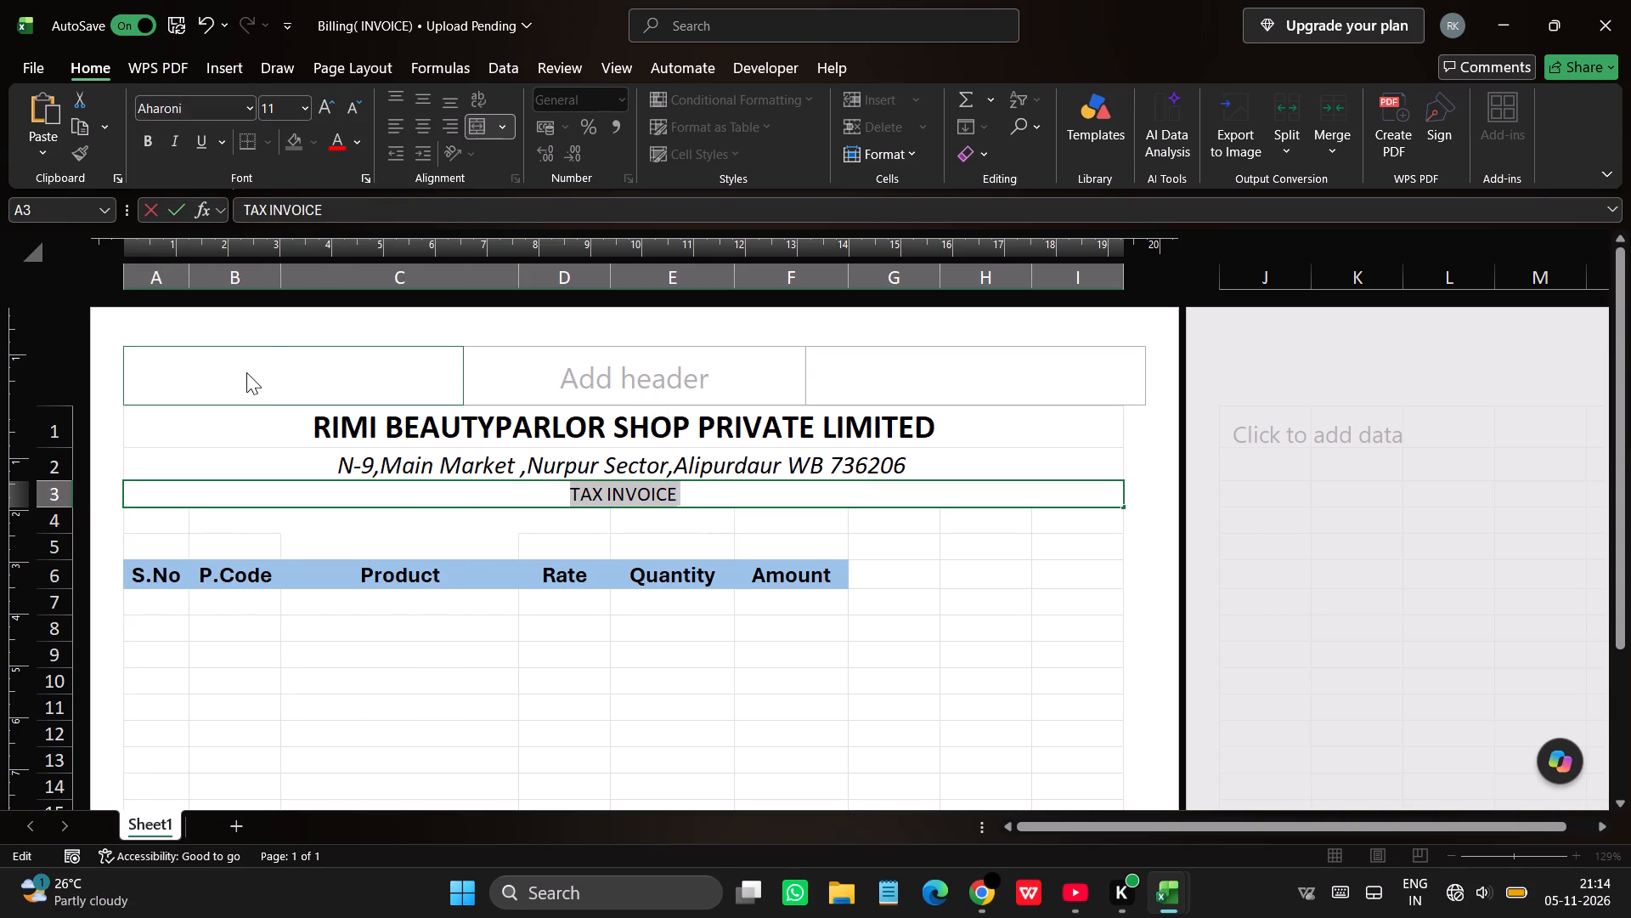
{"action": "left_click", "coordinate": [153, 134]}
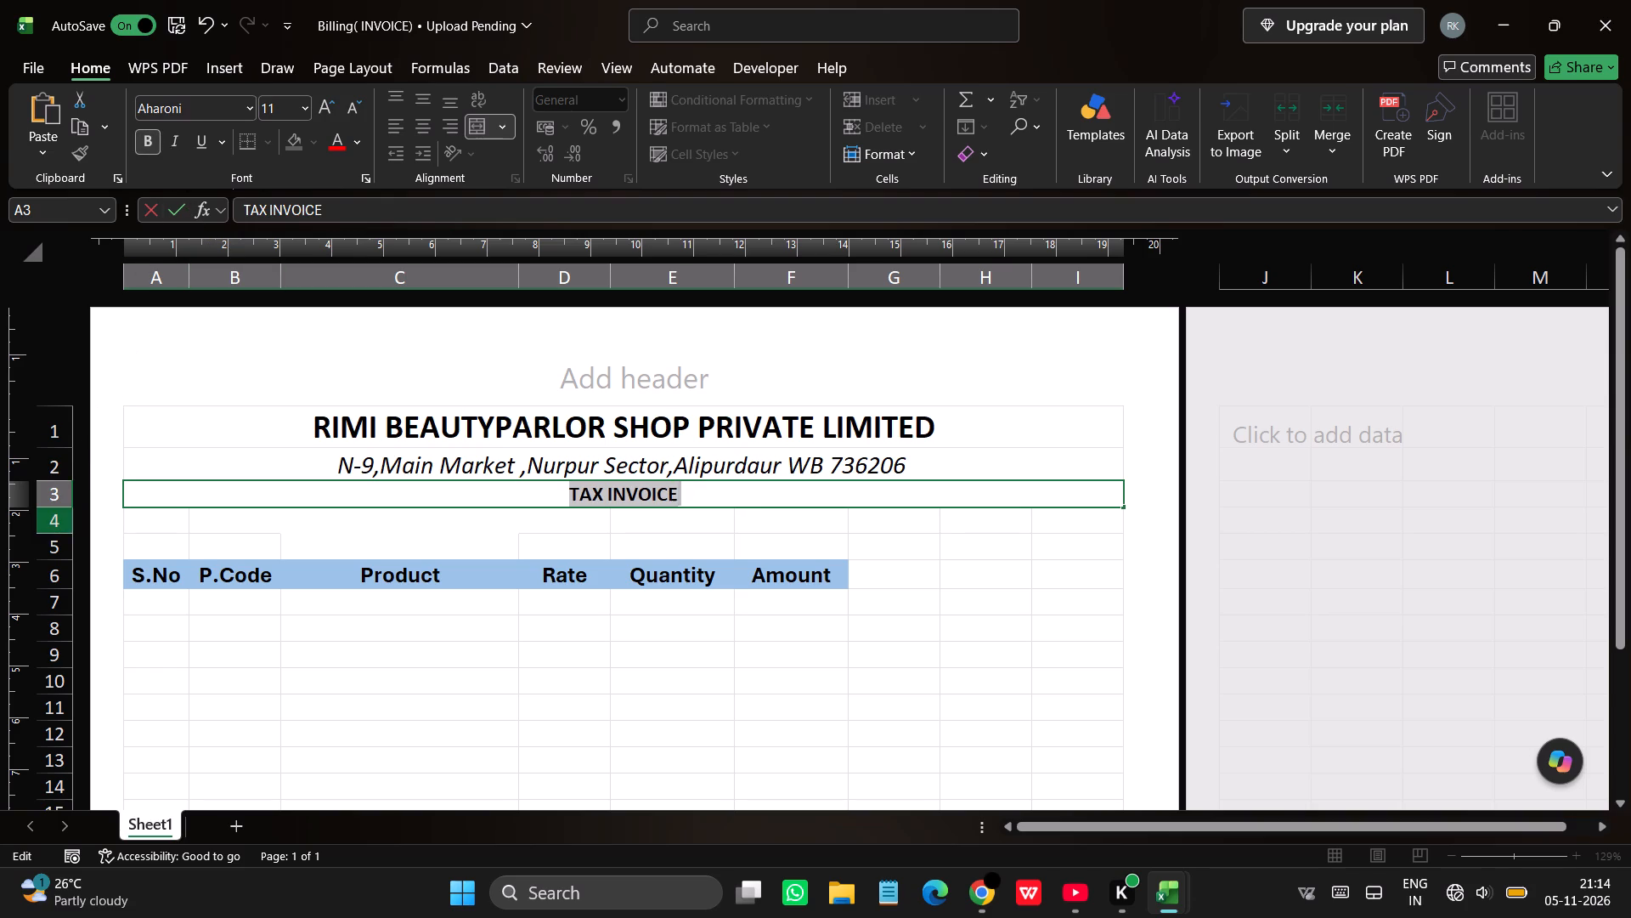
{"action": "triple_click", "coordinate": [330, 99]}
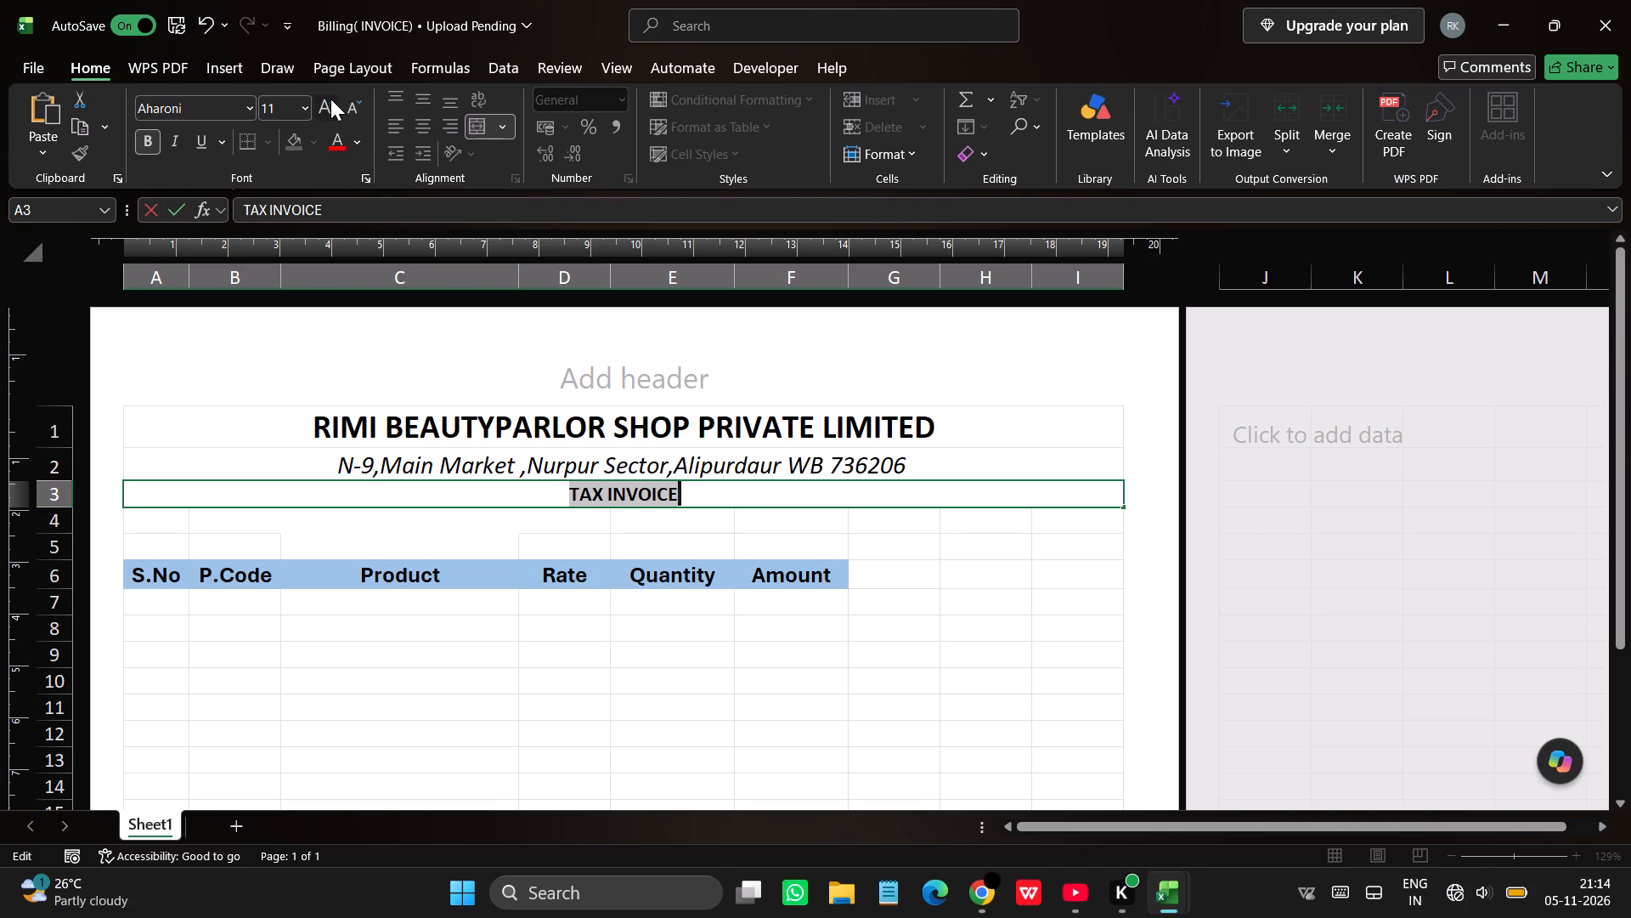
{"action": "left_click", "coordinate": [330, 99]}
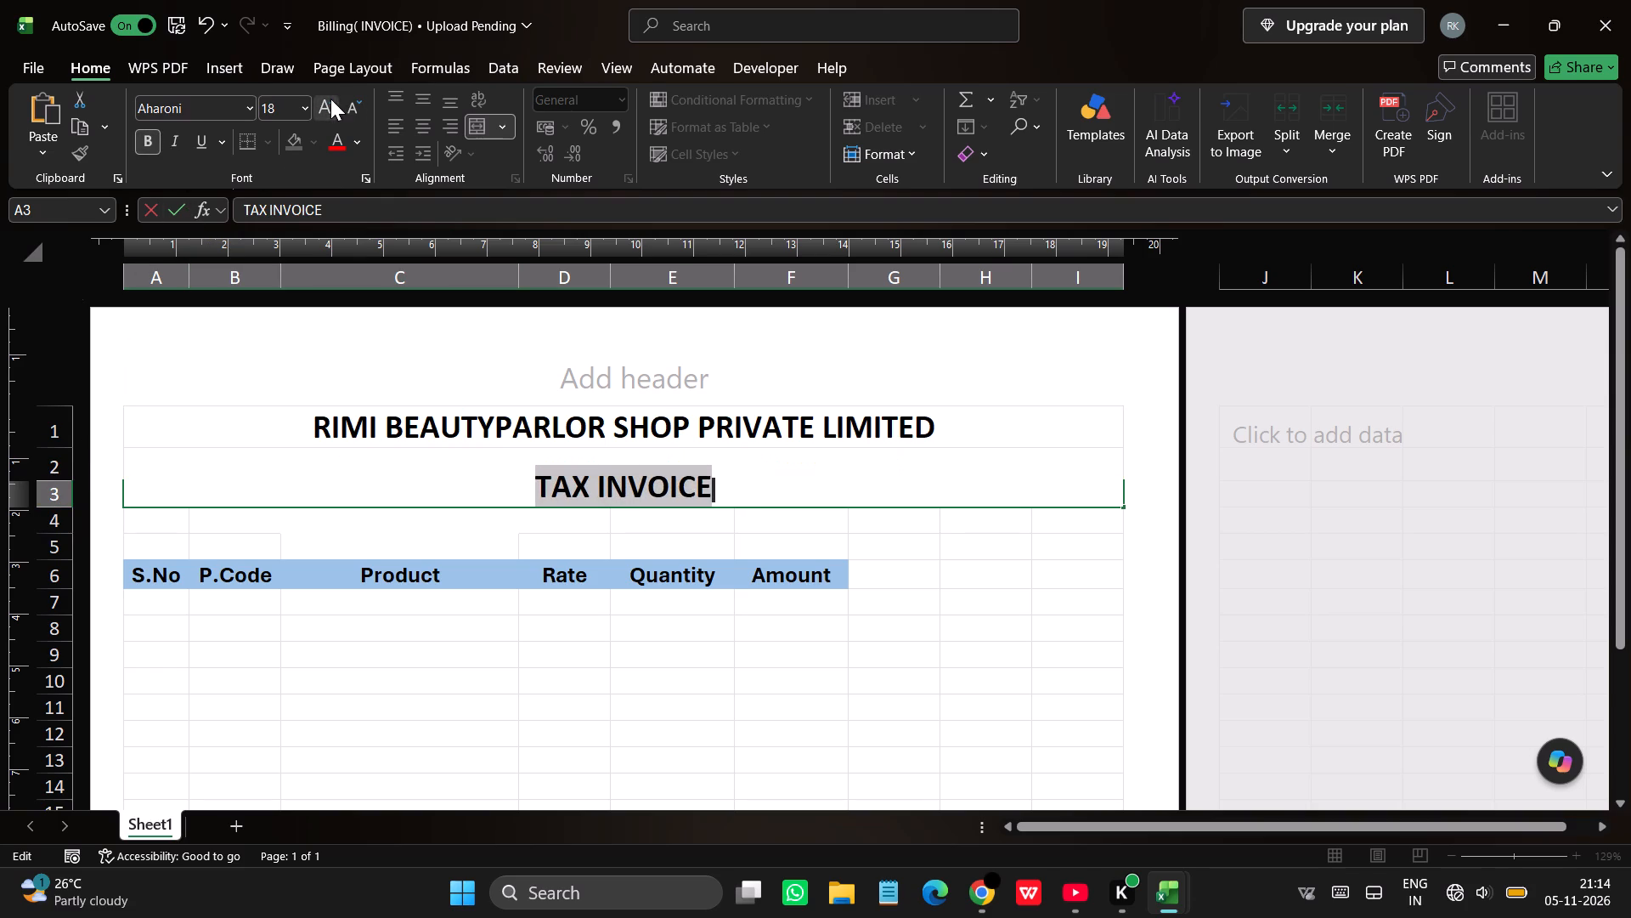
{"action": "scroll", "coordinate": [135, 476], "scroll_direction": "up", "scroll_amount": 1}
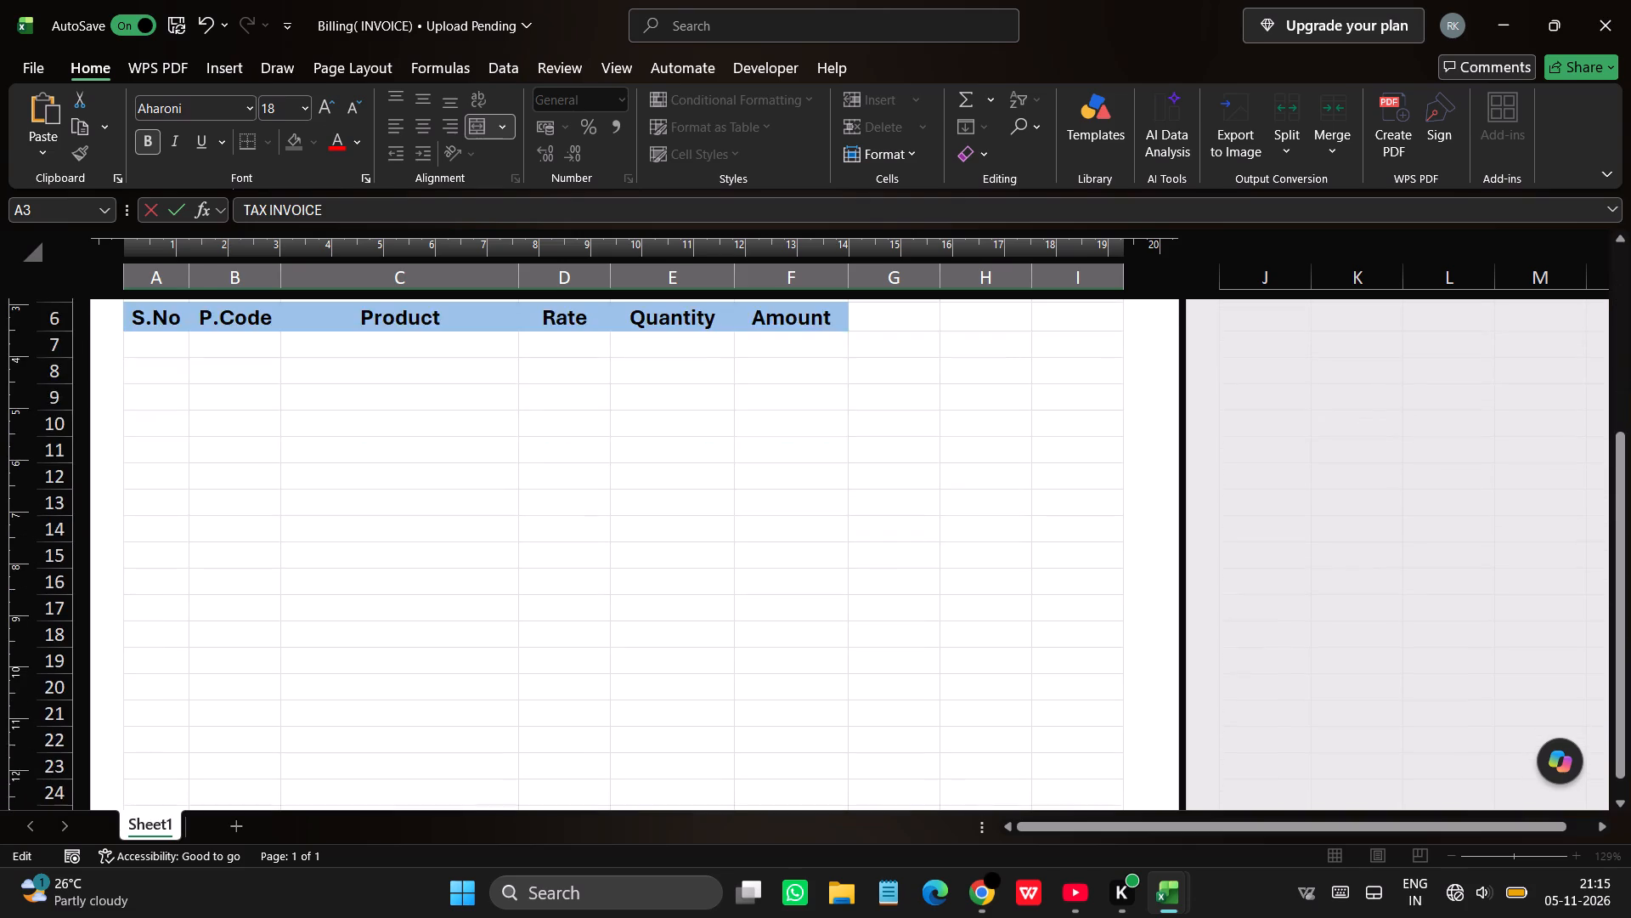
{"action": "scroll", "coordinate": [135, 476], "scroll_direction": "up", "scroll_amount": 1}
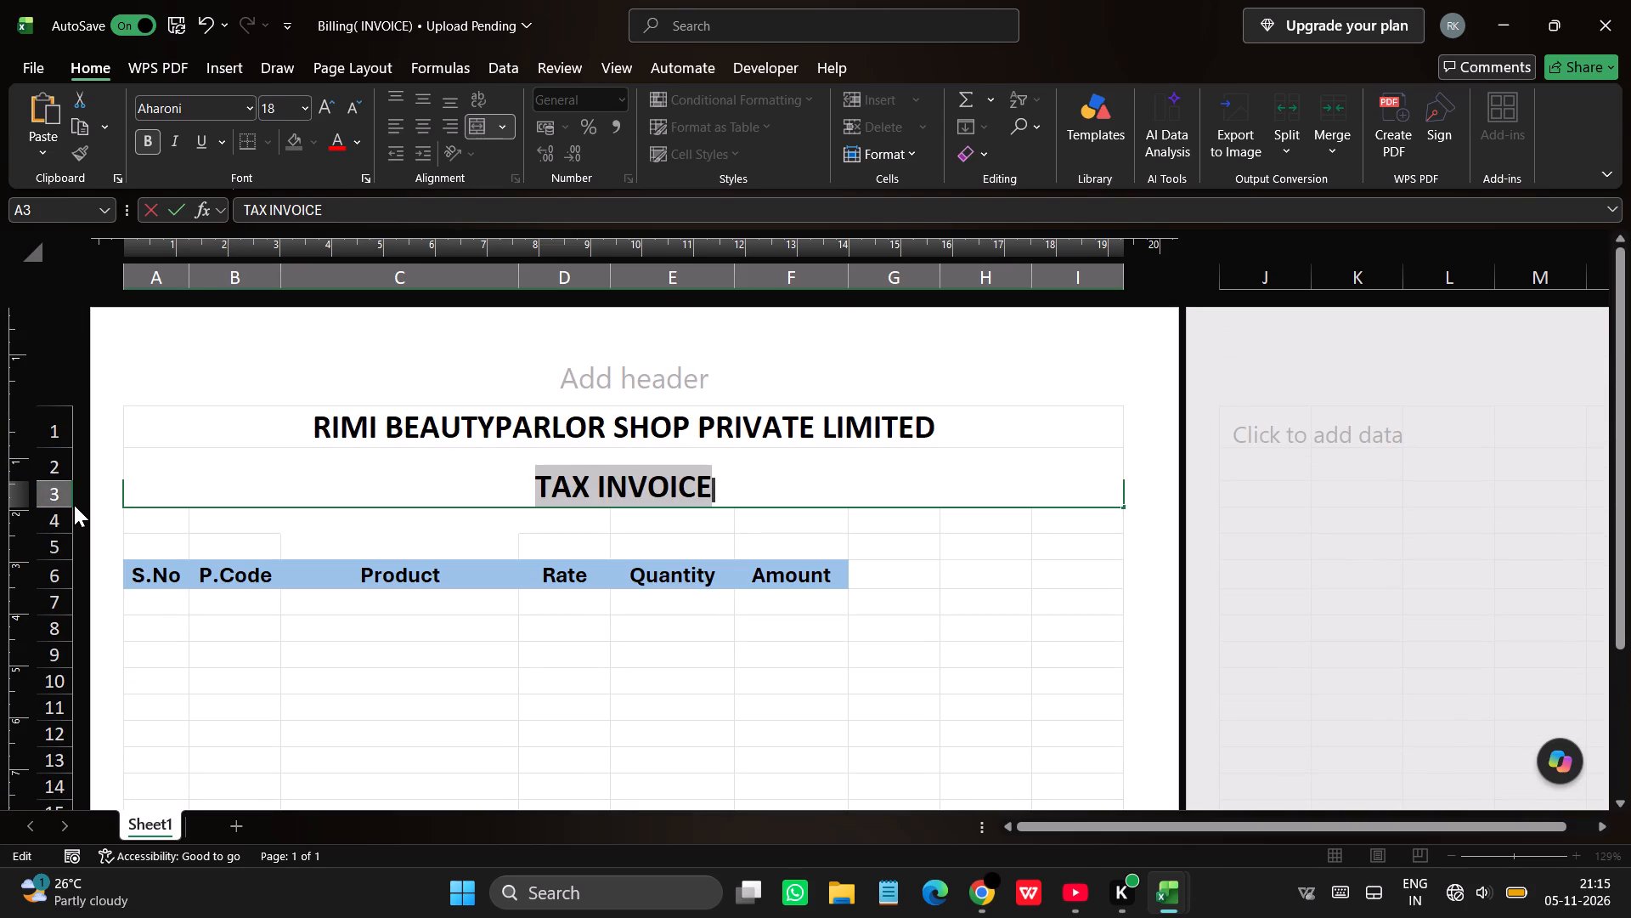
{"action": "left_click", "coordinate": [71, 496]}
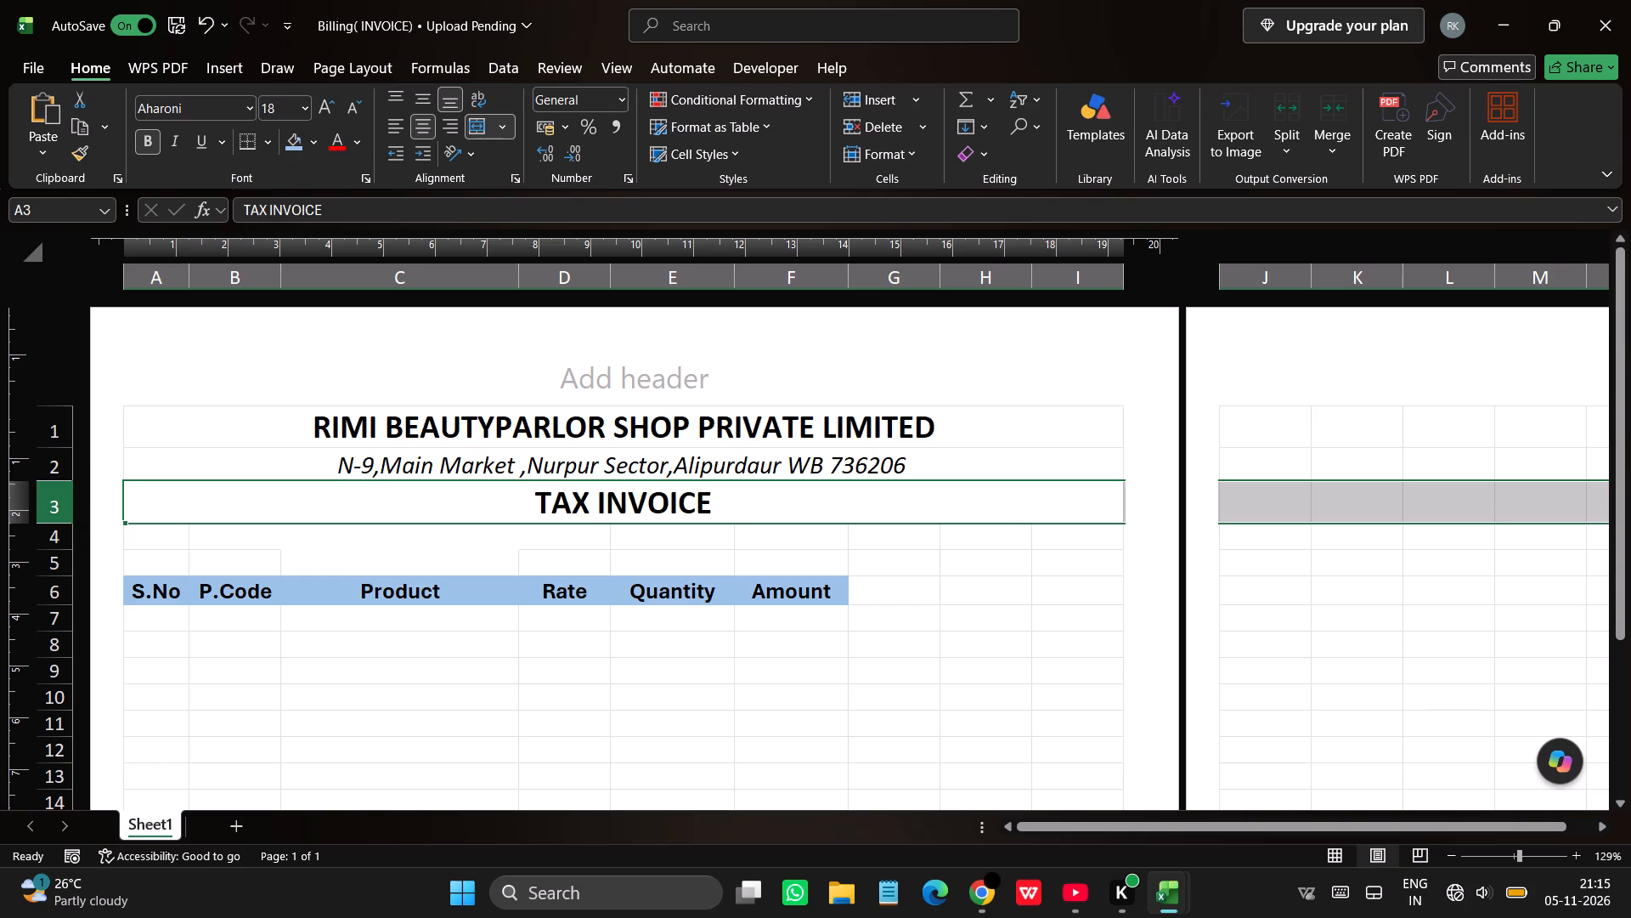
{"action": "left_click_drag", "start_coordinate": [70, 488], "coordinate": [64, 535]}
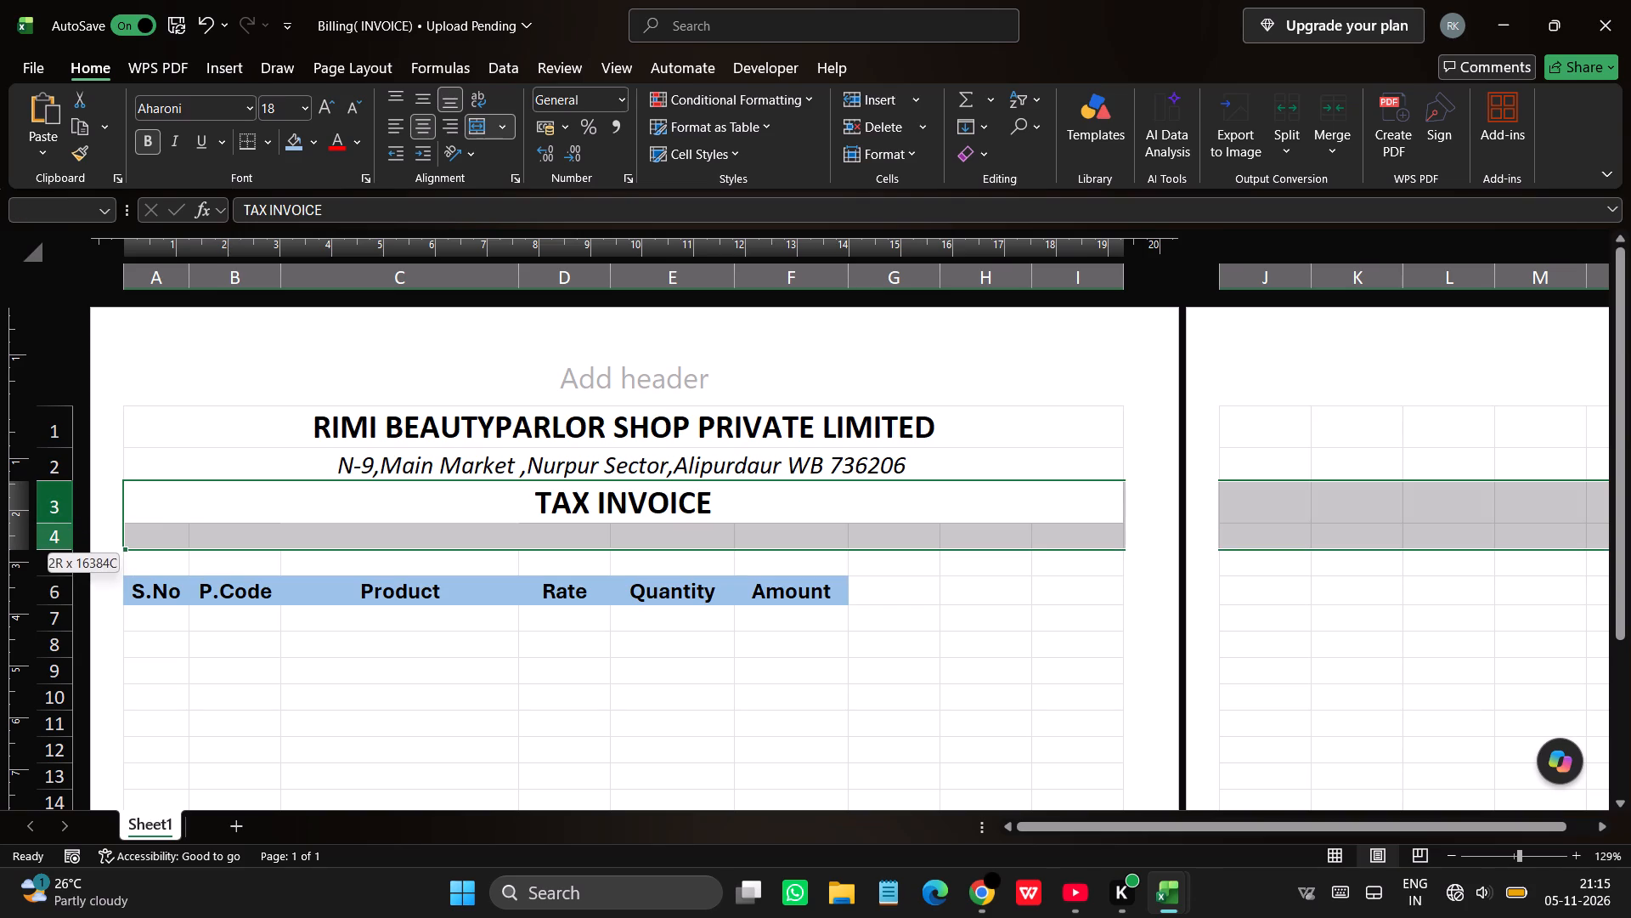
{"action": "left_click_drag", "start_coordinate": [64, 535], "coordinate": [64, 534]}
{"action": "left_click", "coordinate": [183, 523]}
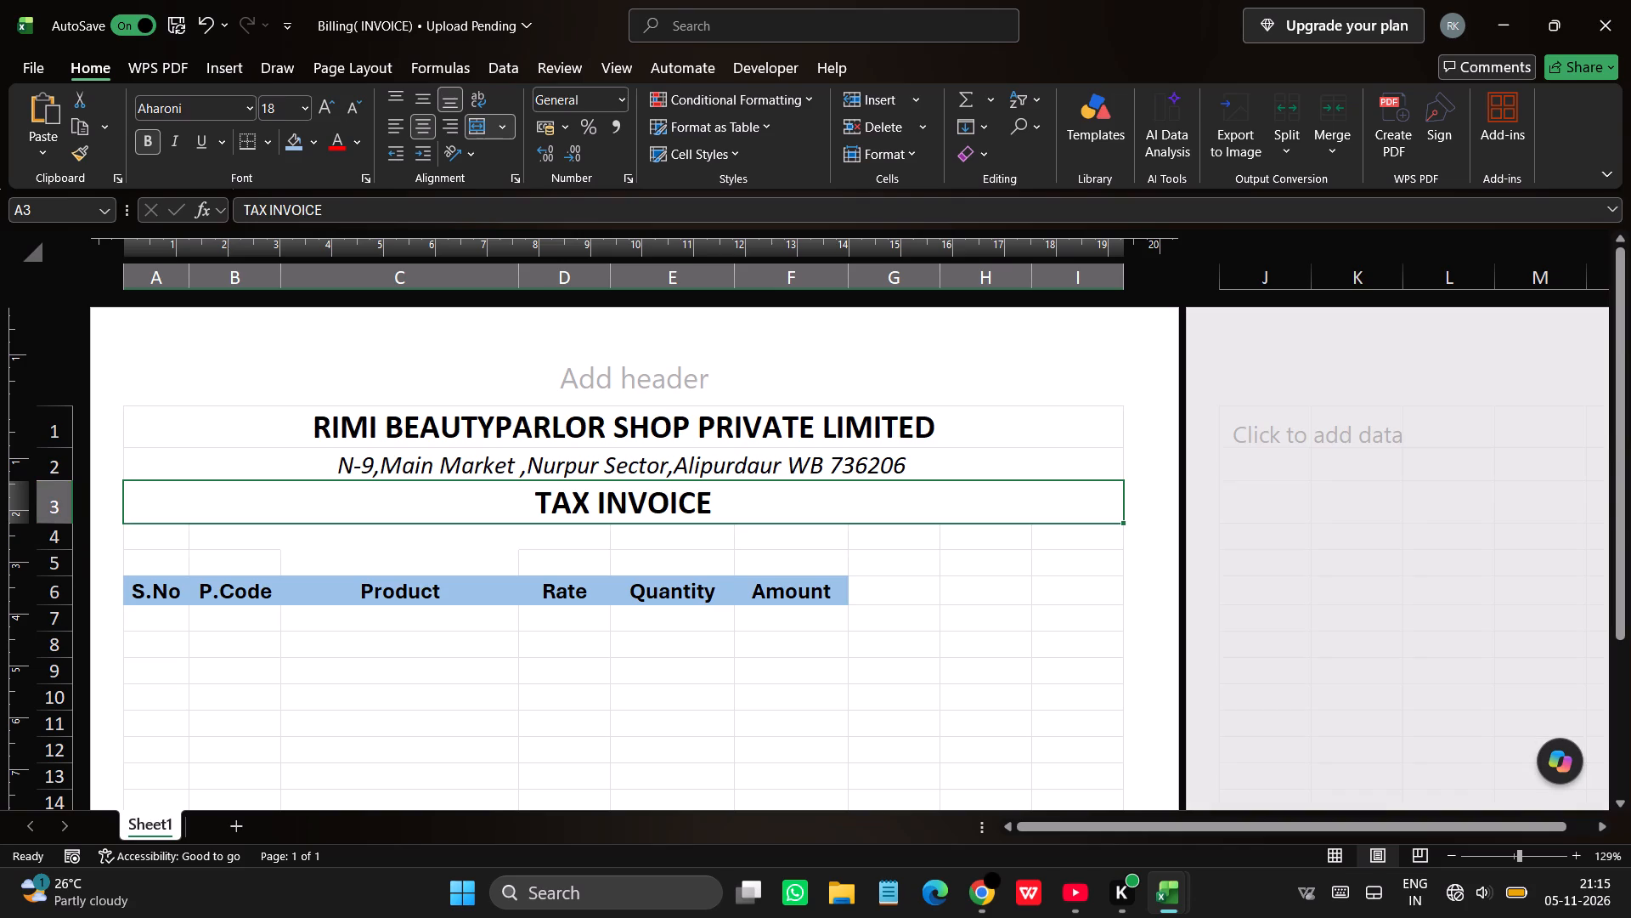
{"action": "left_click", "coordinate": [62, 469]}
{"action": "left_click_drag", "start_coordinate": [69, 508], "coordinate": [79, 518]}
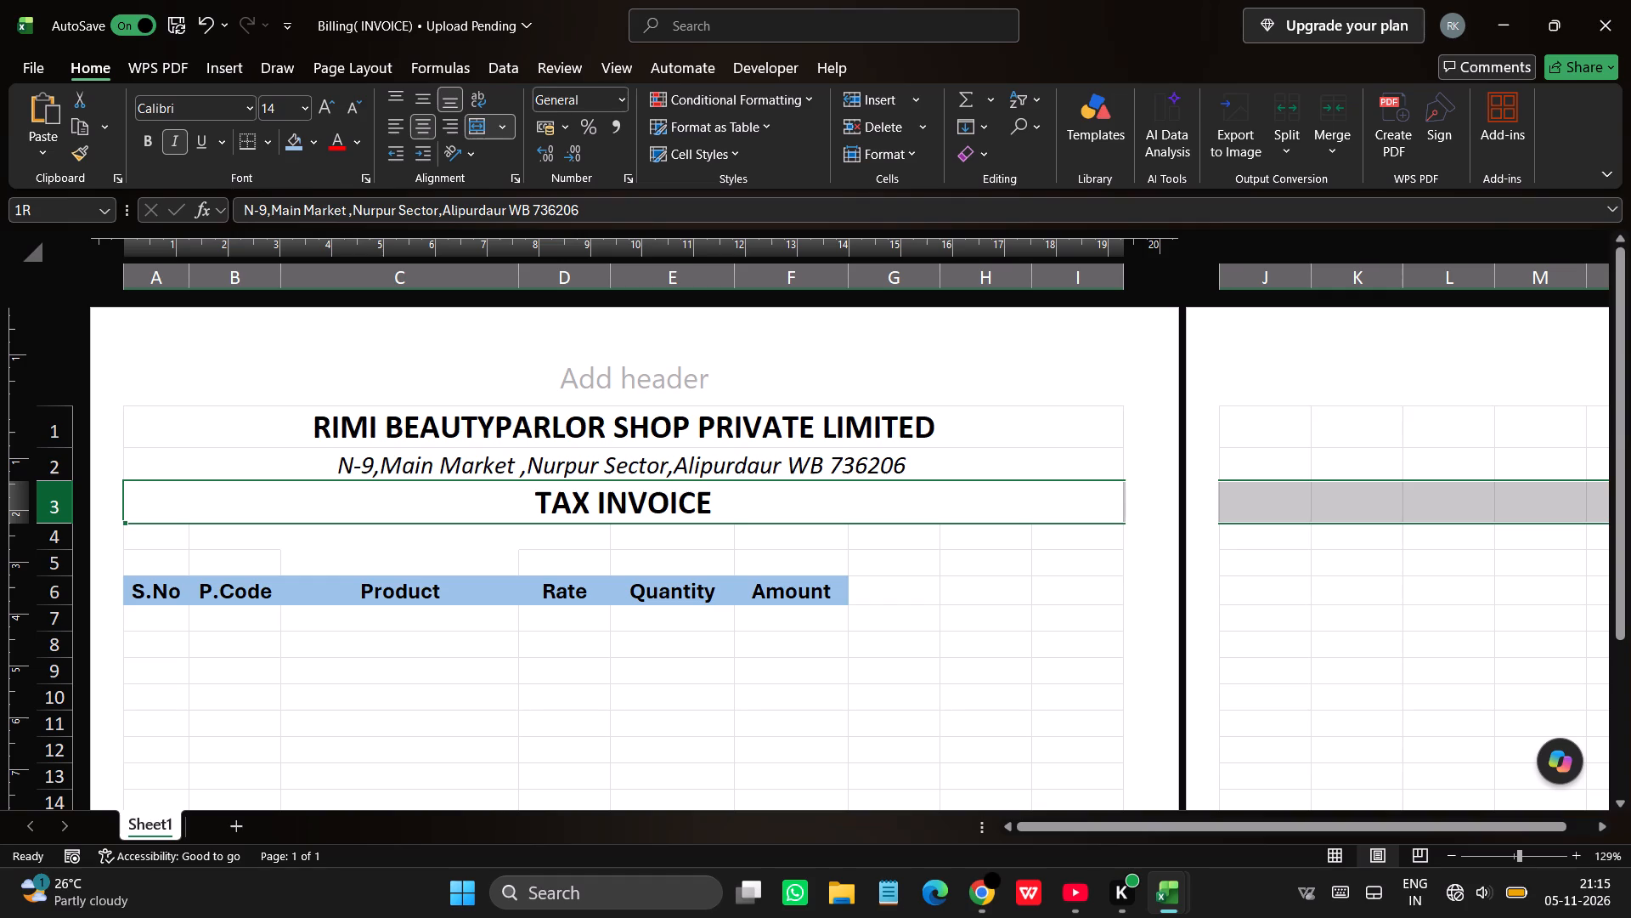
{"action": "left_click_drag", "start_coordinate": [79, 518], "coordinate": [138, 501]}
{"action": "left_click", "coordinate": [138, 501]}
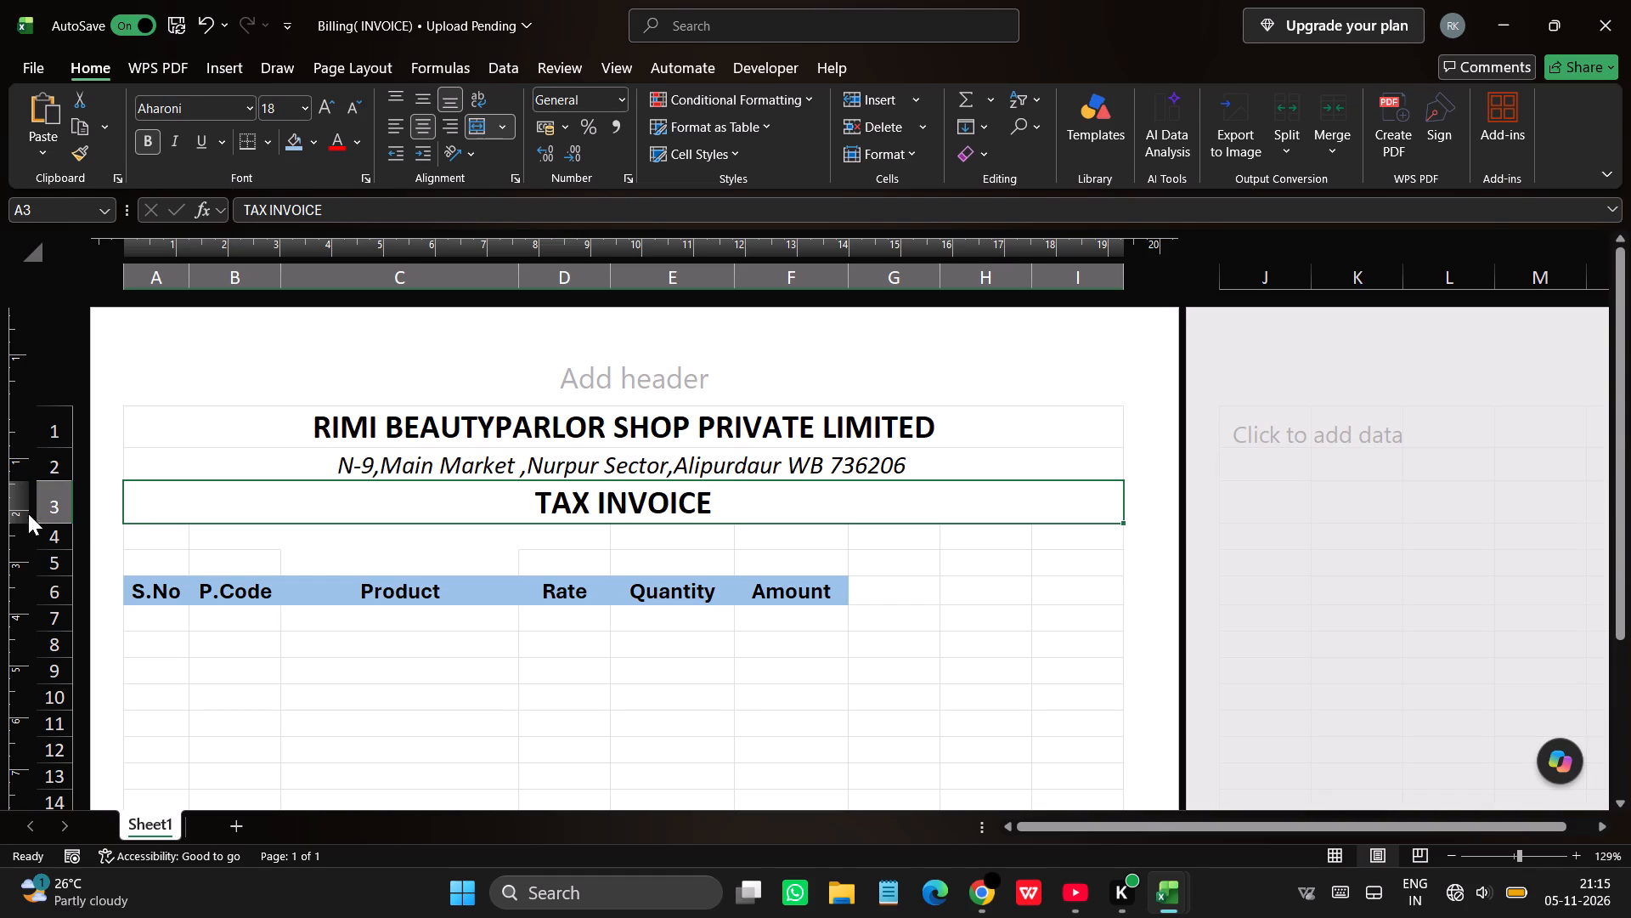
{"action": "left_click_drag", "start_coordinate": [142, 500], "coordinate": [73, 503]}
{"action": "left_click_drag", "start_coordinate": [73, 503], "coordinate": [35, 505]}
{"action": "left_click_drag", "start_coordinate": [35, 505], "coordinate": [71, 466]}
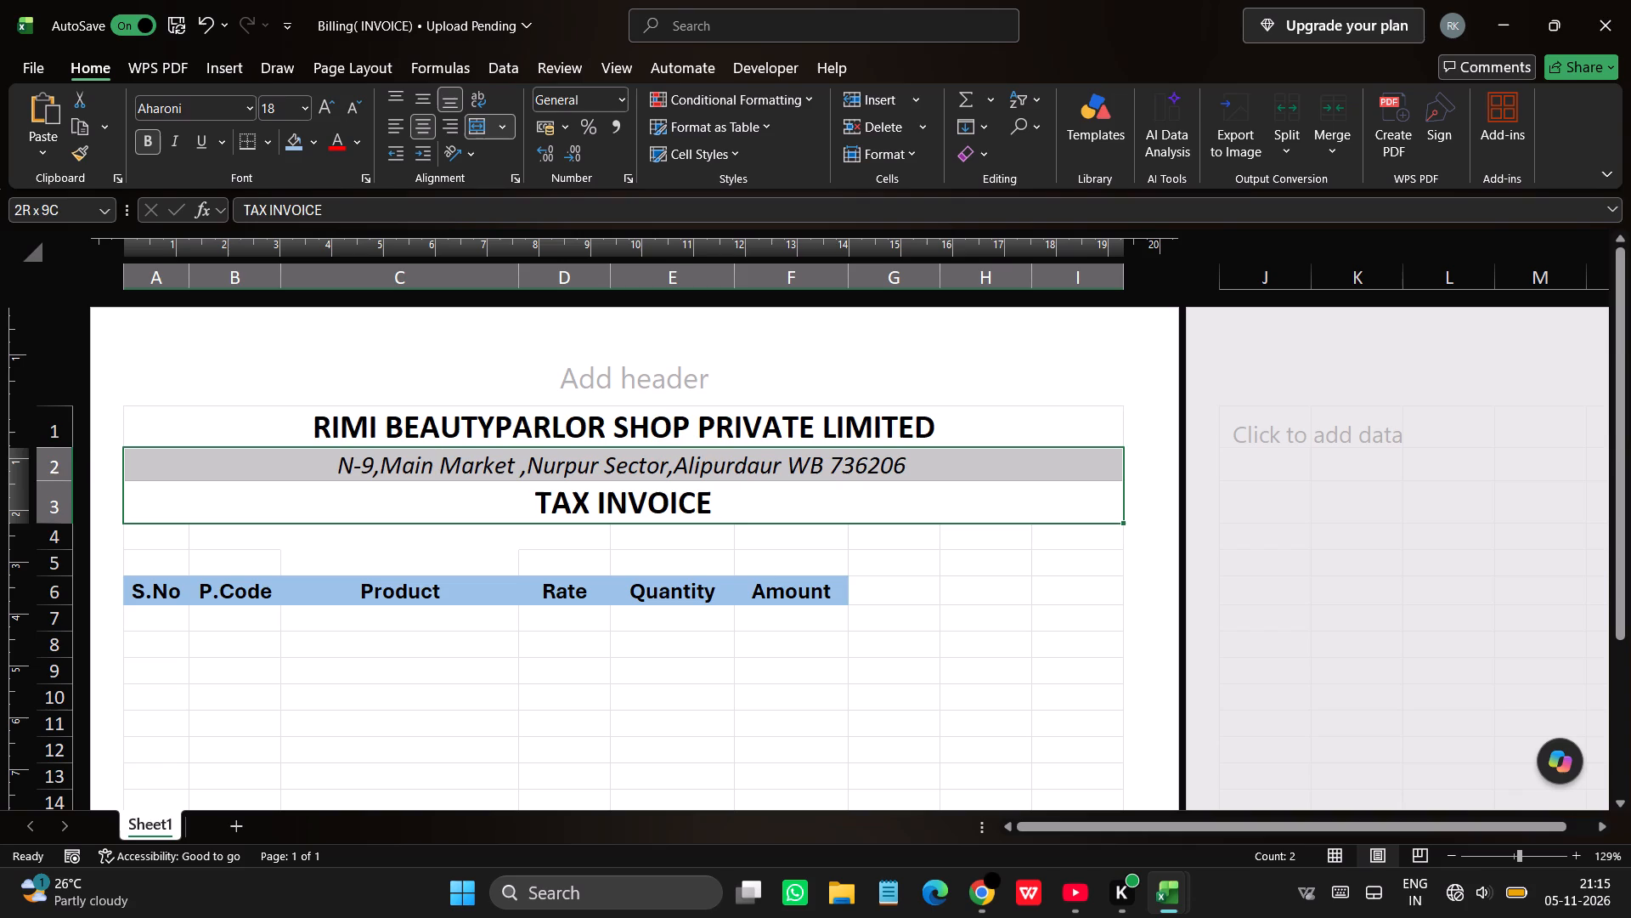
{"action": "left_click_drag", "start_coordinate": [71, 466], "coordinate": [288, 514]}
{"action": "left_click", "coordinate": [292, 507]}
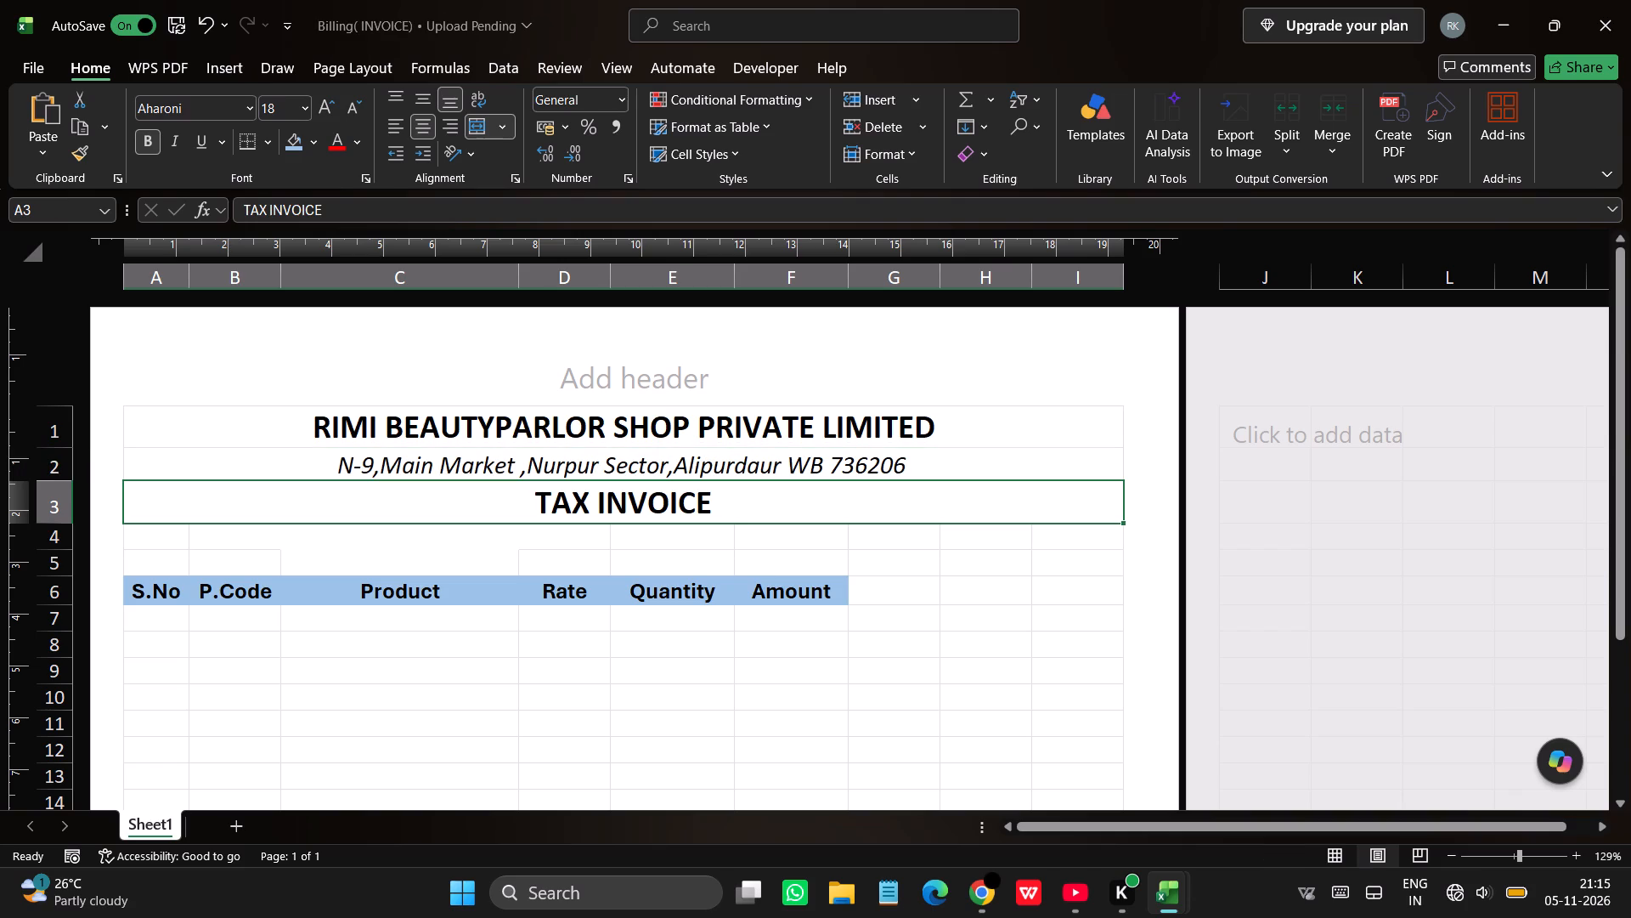
Give the business title in merged cell A1 a dark blue theme fill and white font colour.
{"action": "left_click", "coordinate": [363, 423]}
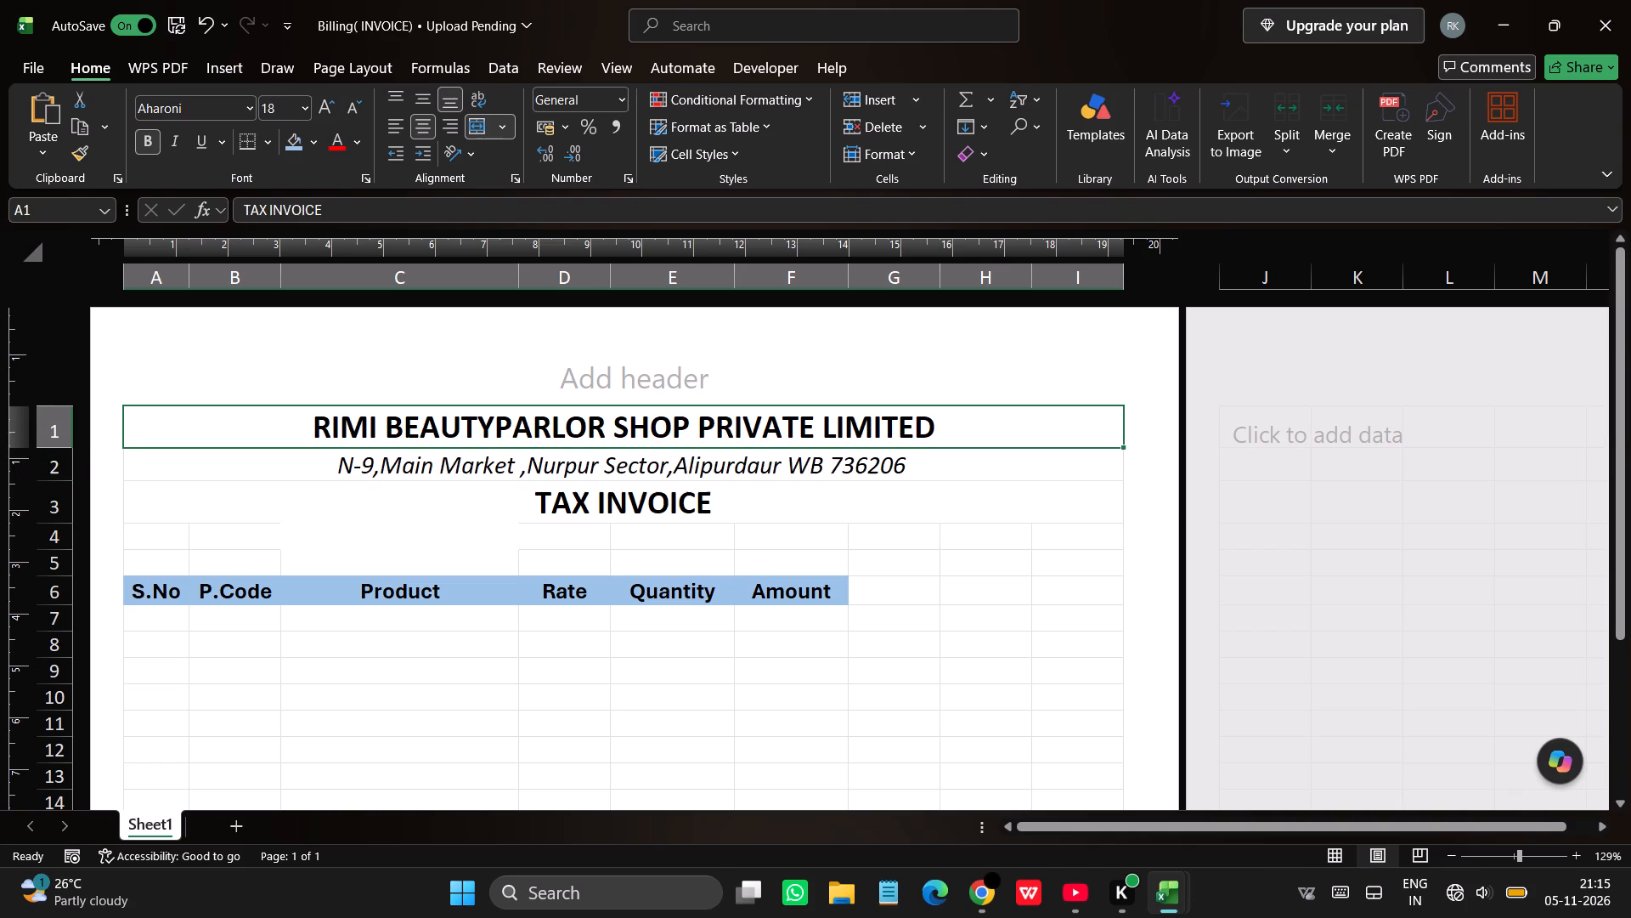
{"action": "left_click", "coordinate": [306, 135]}
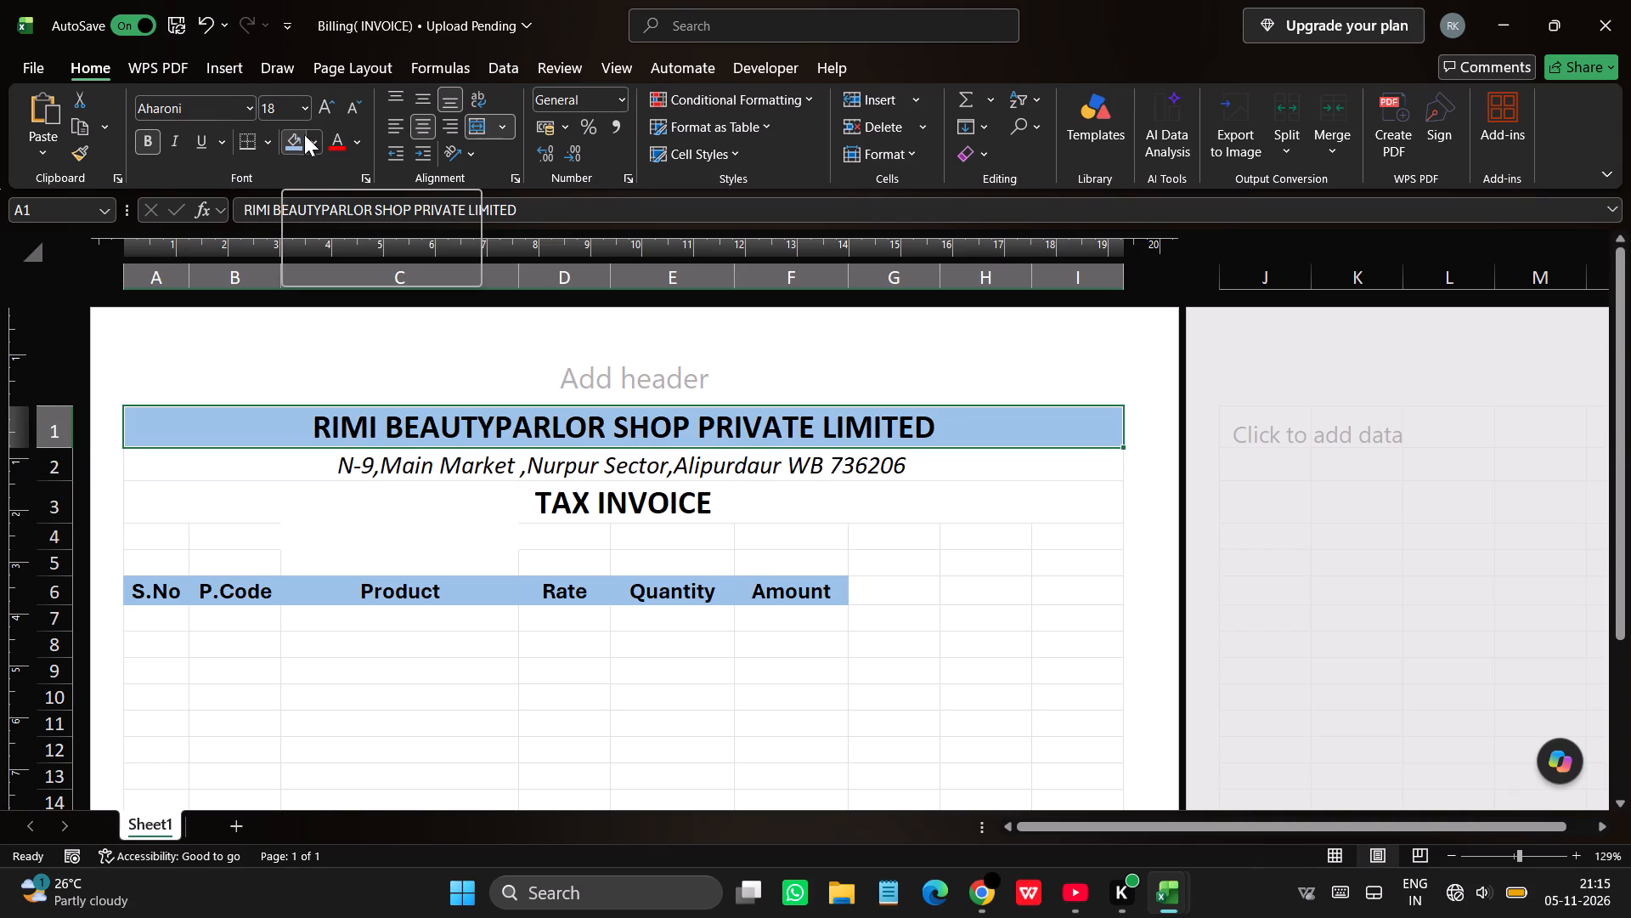
{"action": "left_click", "coordinate": [313, 138]}
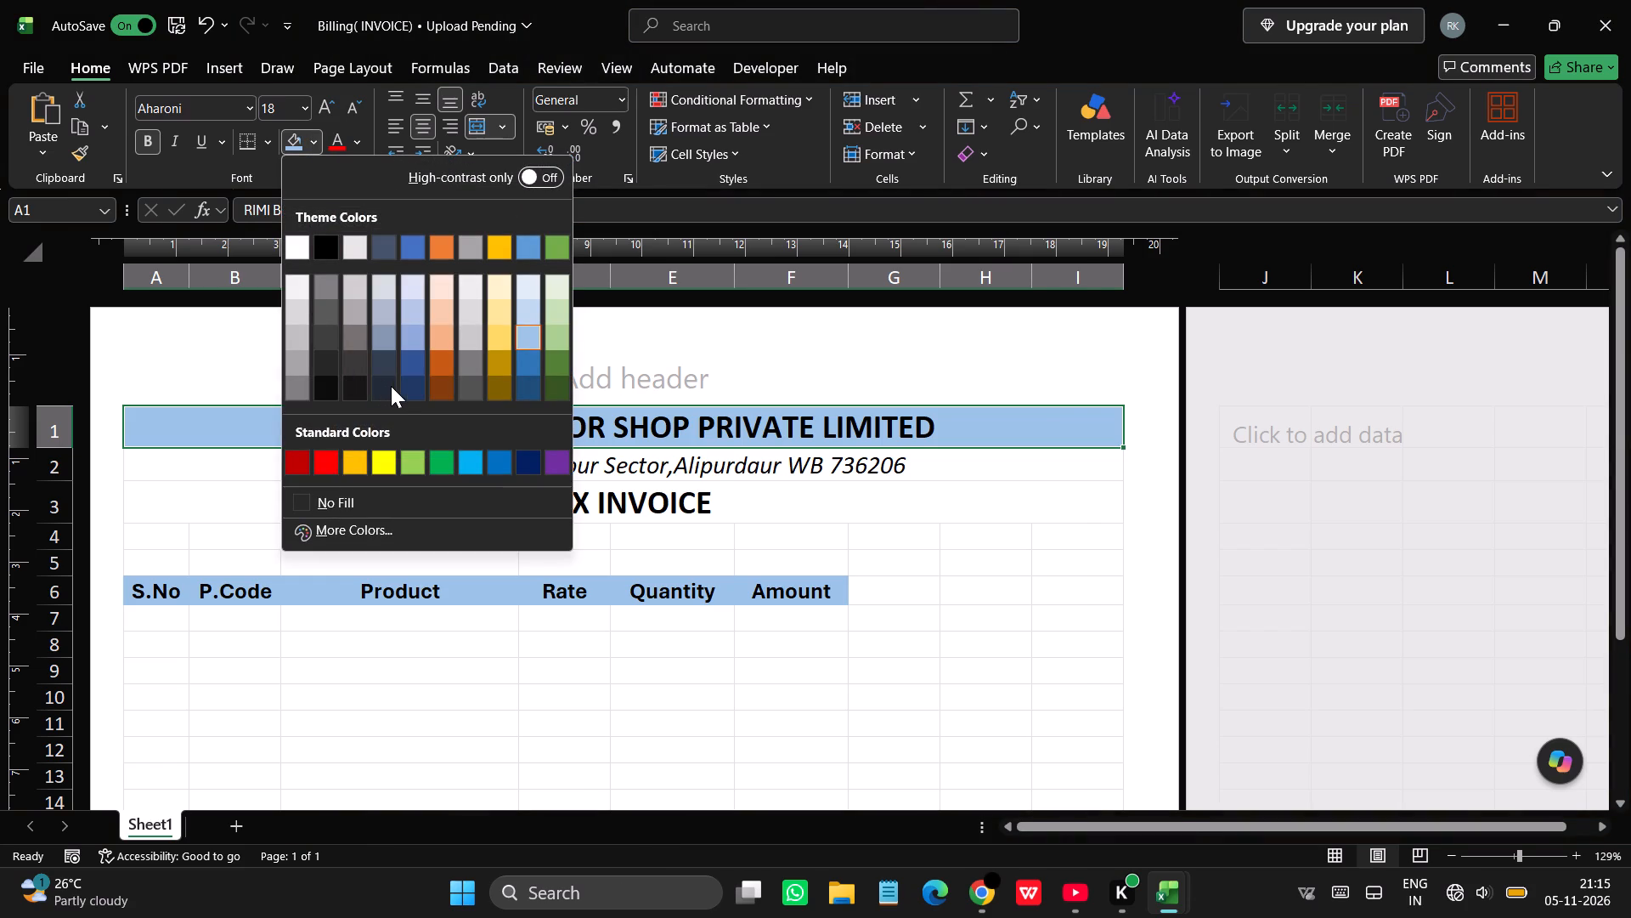
{"action": "left_click", "coordinate": [412, 382]}
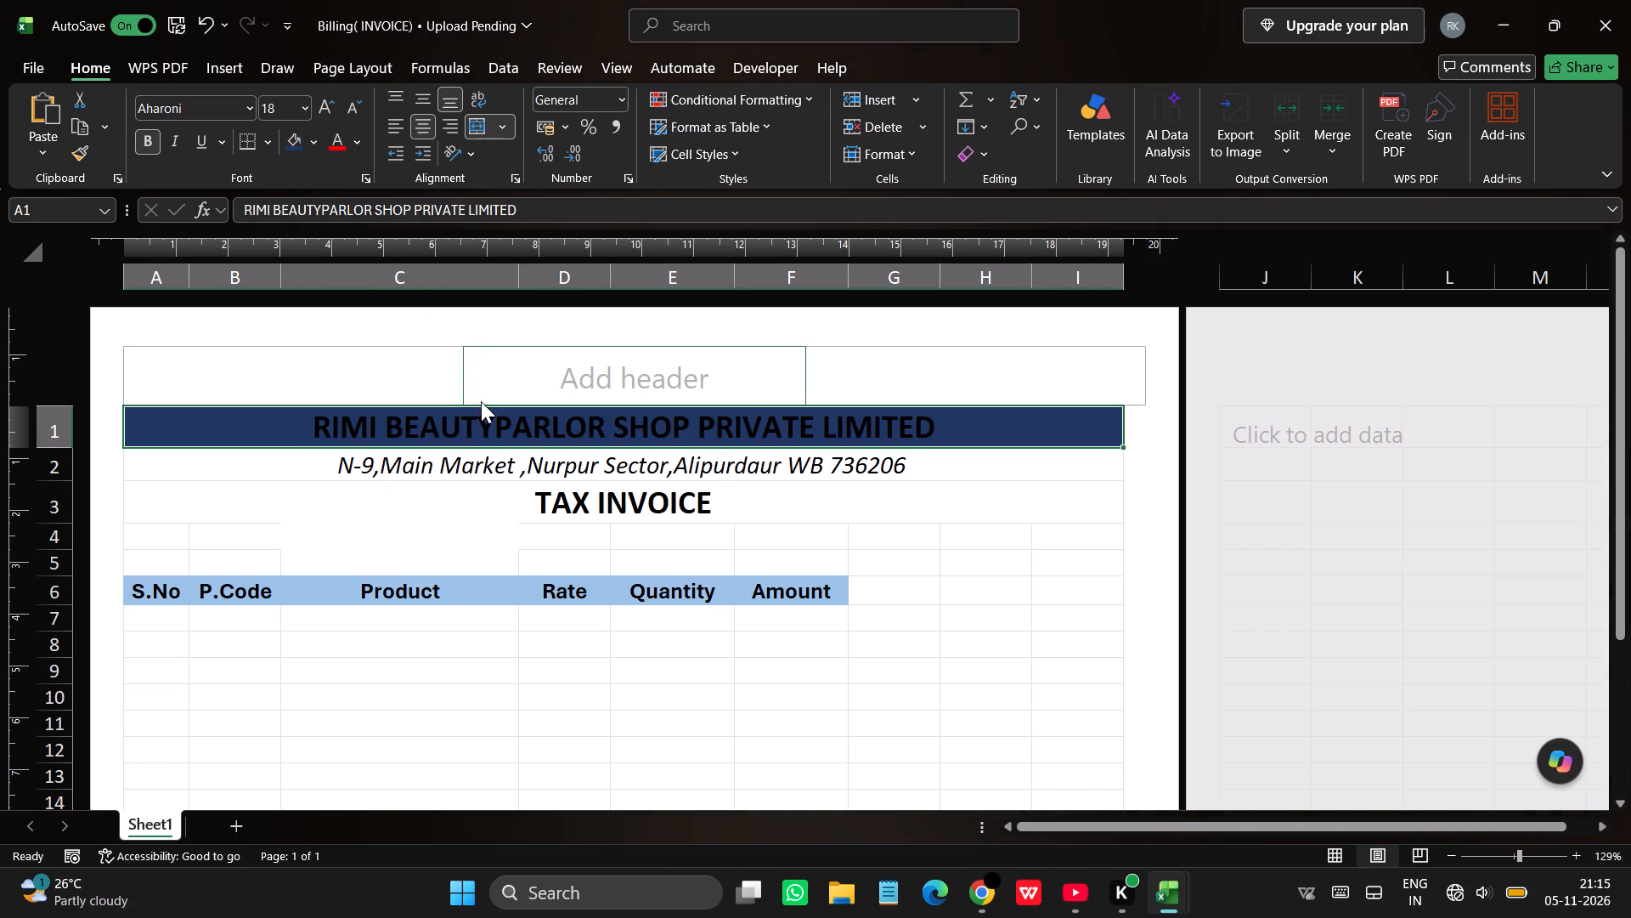
{"action": "left_click", "coordinate": [357, 144]}
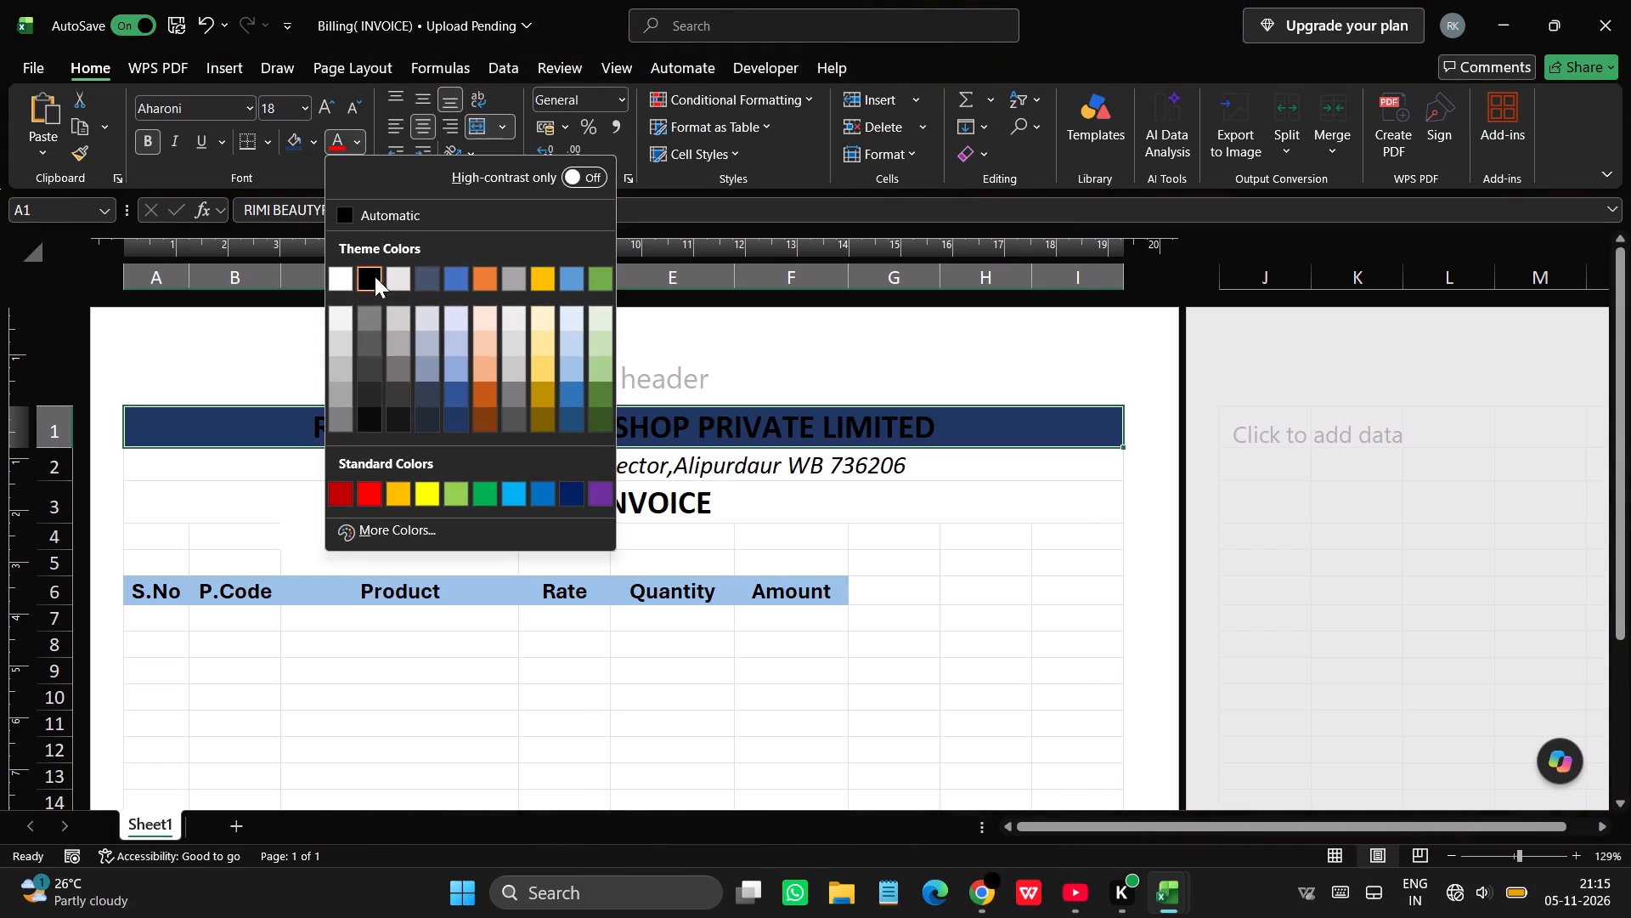
{"action": "left_click", "coordinate": [342, 280]}
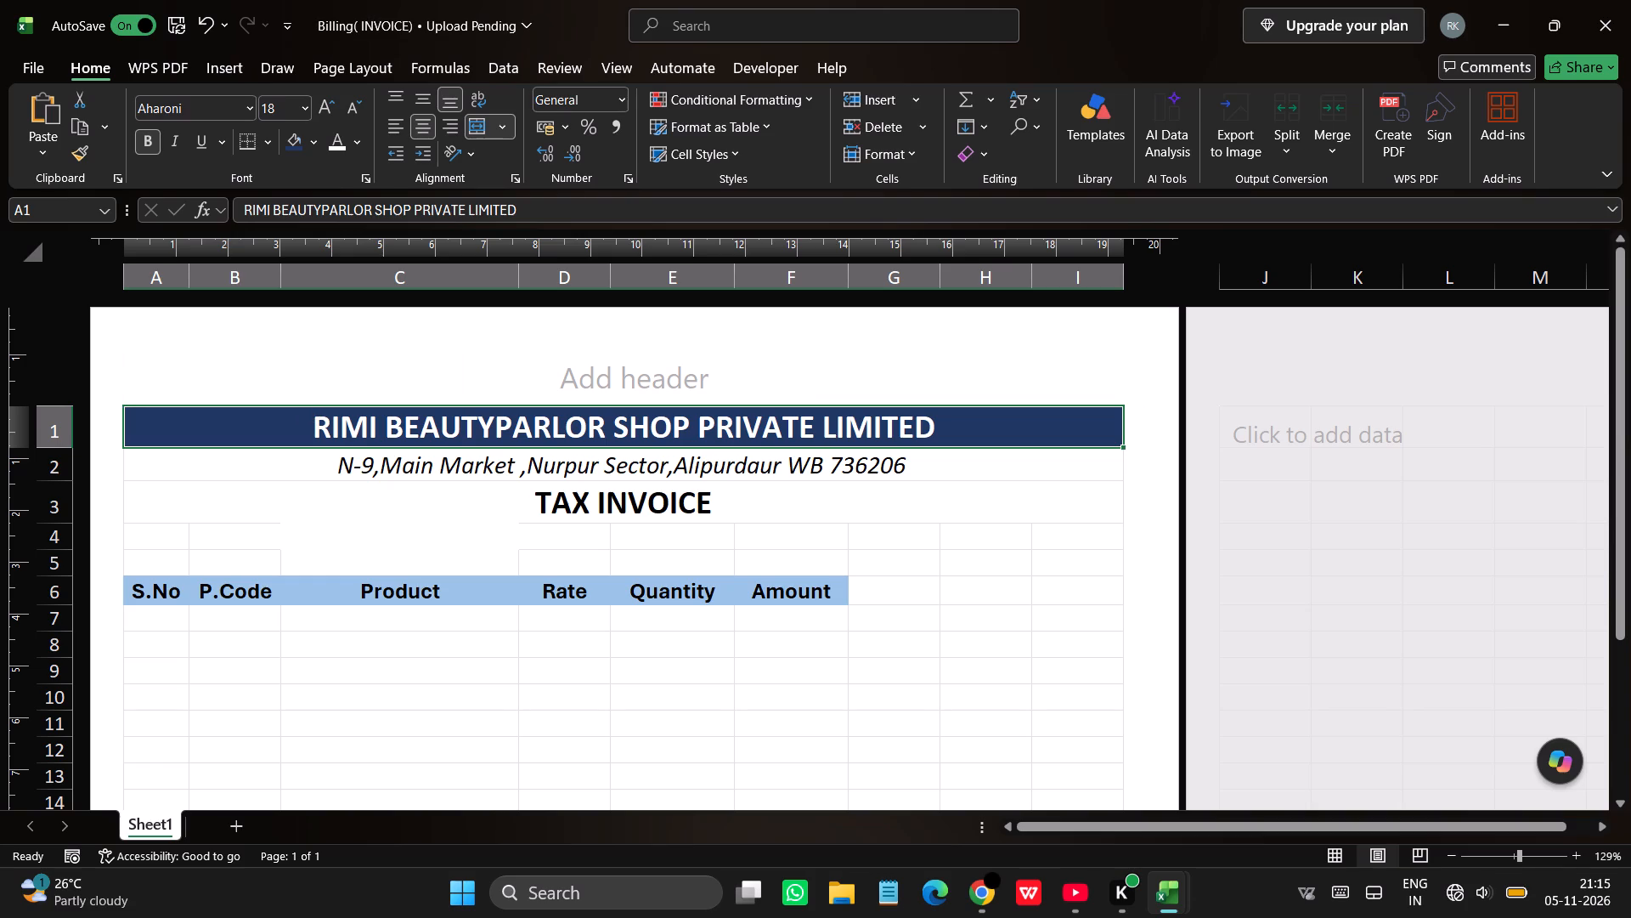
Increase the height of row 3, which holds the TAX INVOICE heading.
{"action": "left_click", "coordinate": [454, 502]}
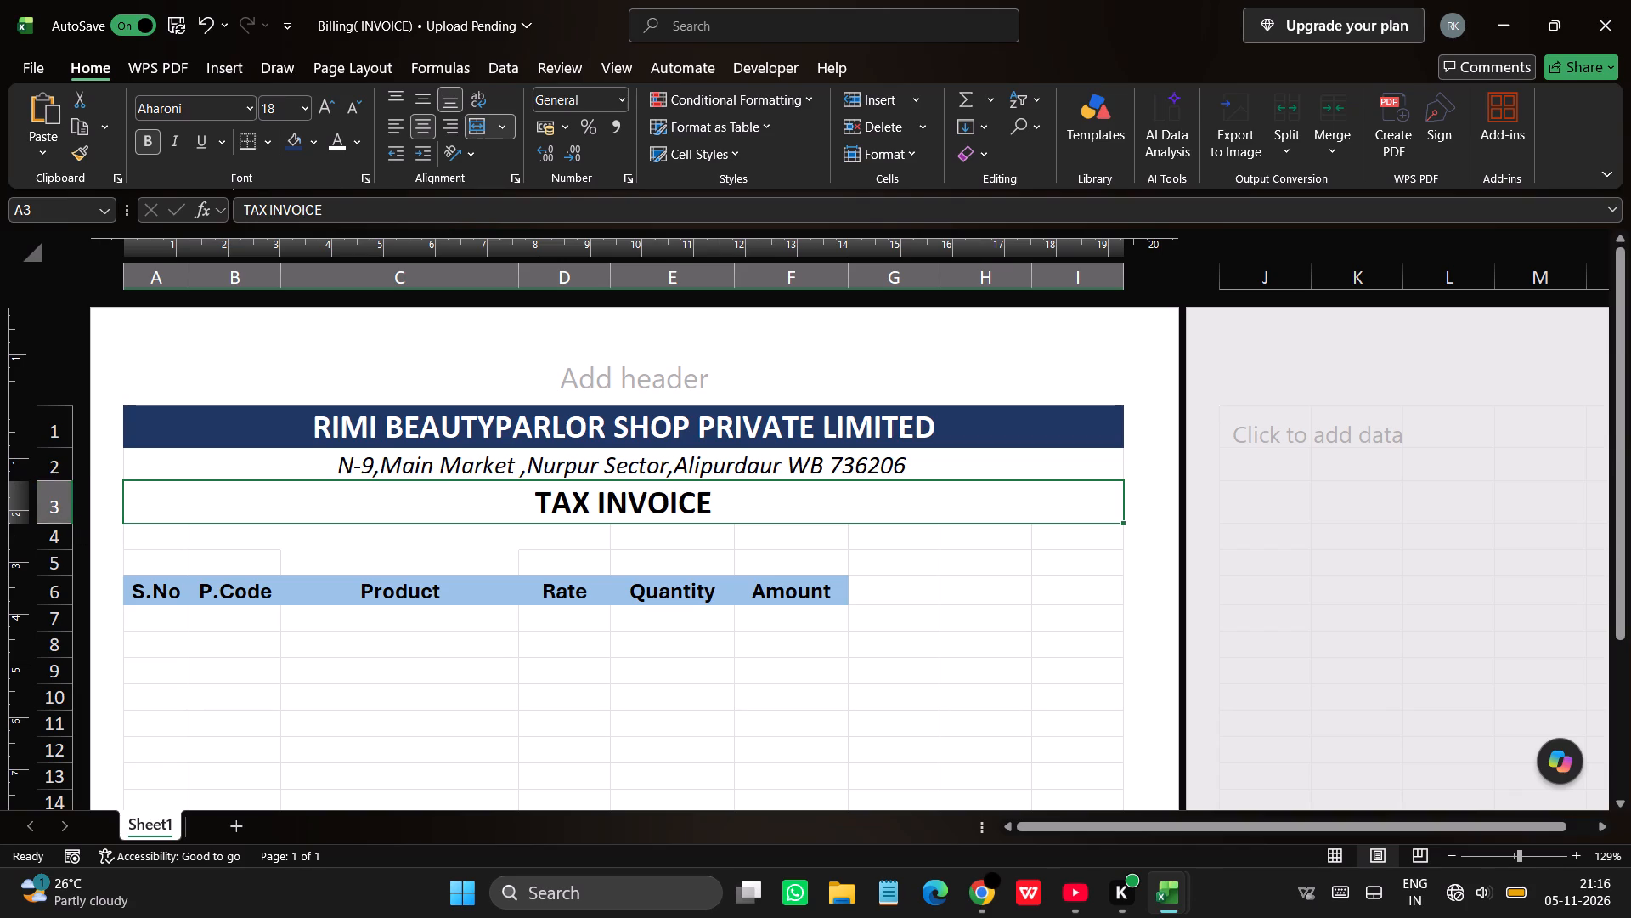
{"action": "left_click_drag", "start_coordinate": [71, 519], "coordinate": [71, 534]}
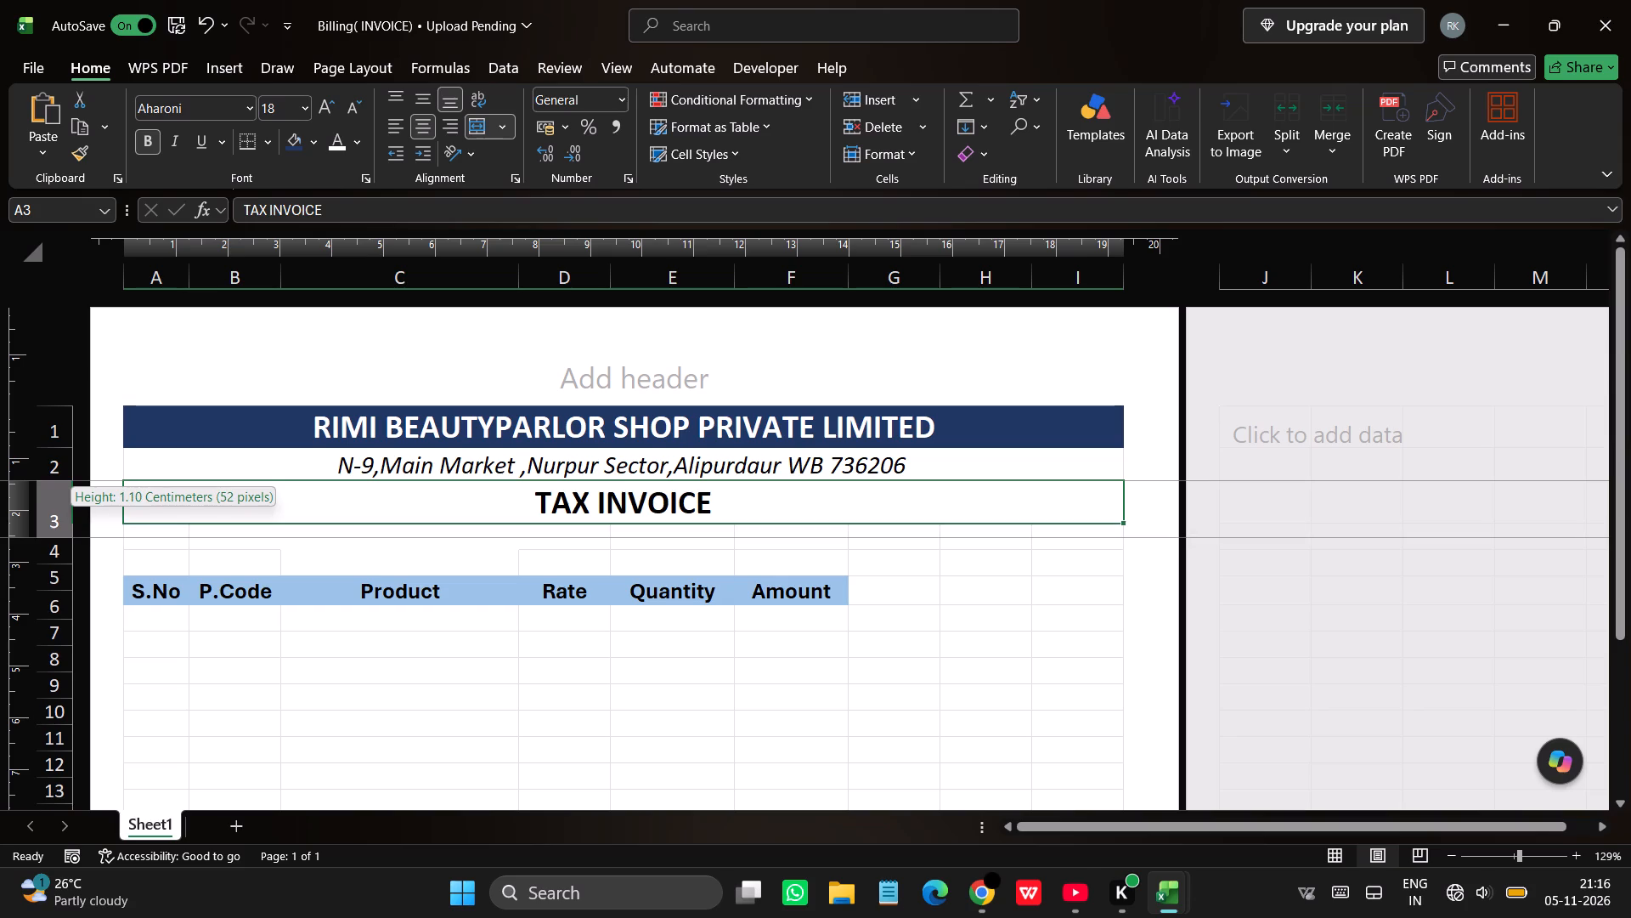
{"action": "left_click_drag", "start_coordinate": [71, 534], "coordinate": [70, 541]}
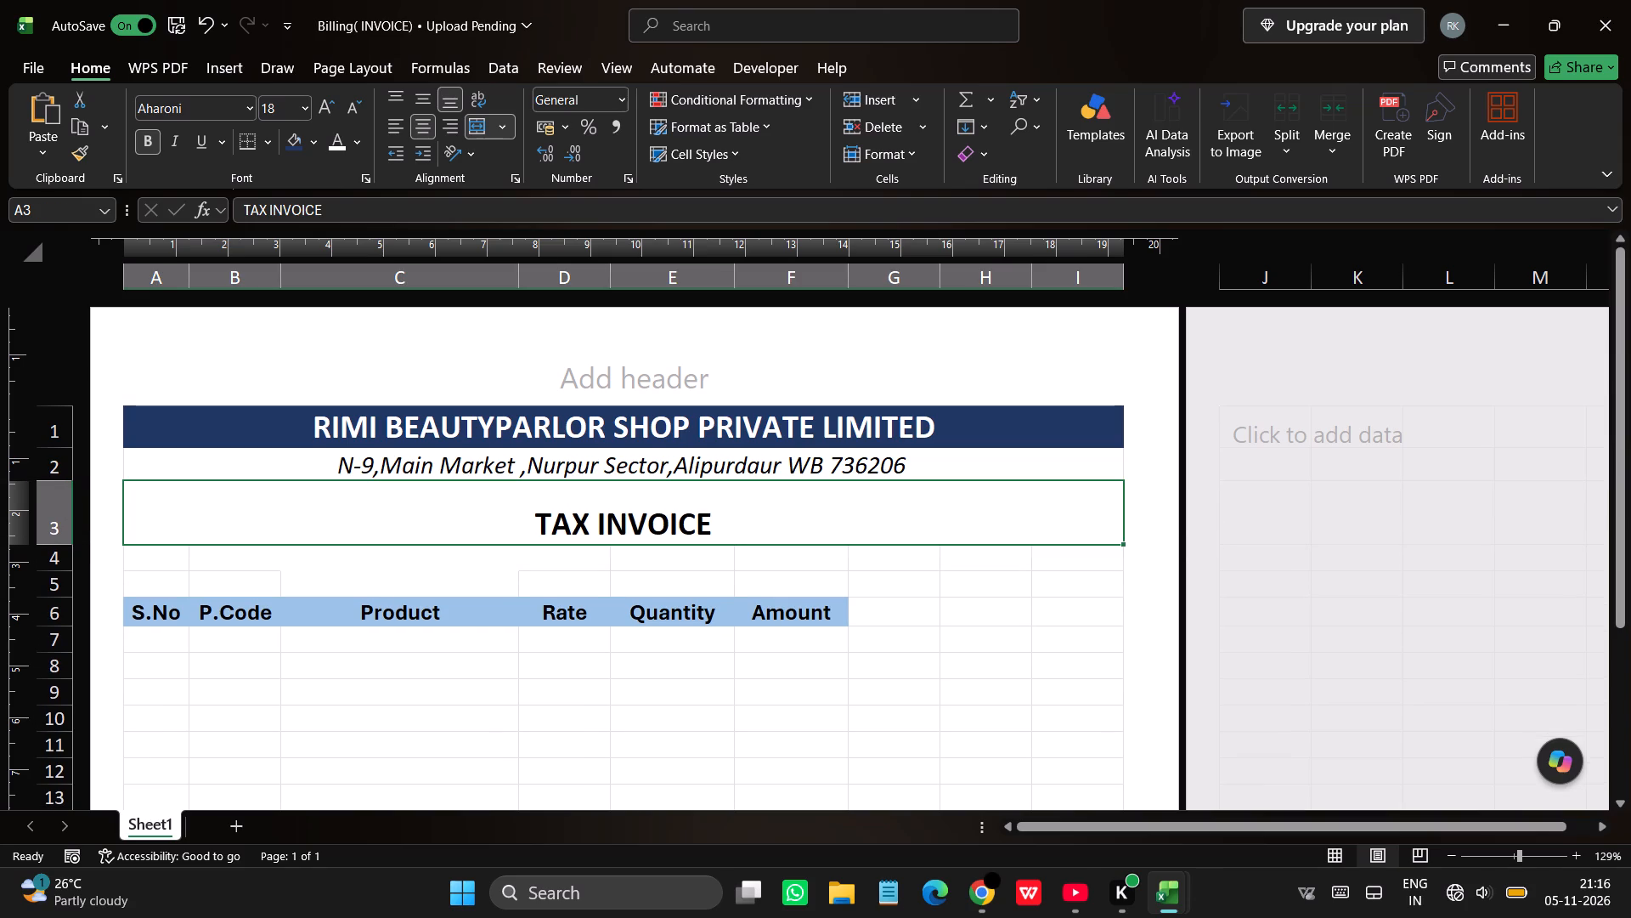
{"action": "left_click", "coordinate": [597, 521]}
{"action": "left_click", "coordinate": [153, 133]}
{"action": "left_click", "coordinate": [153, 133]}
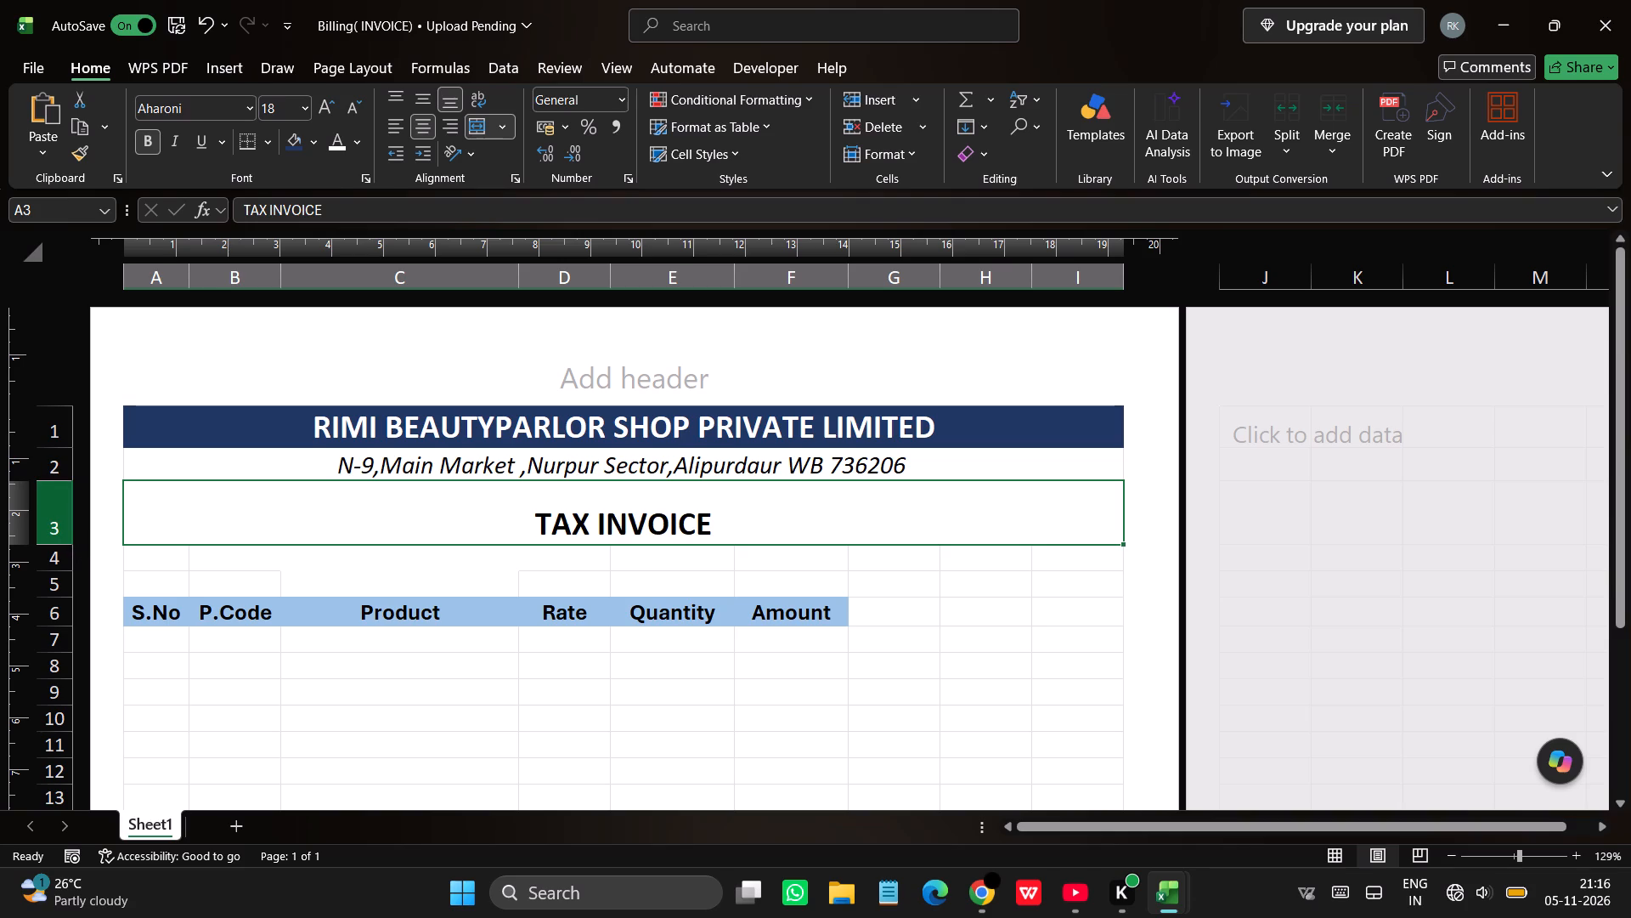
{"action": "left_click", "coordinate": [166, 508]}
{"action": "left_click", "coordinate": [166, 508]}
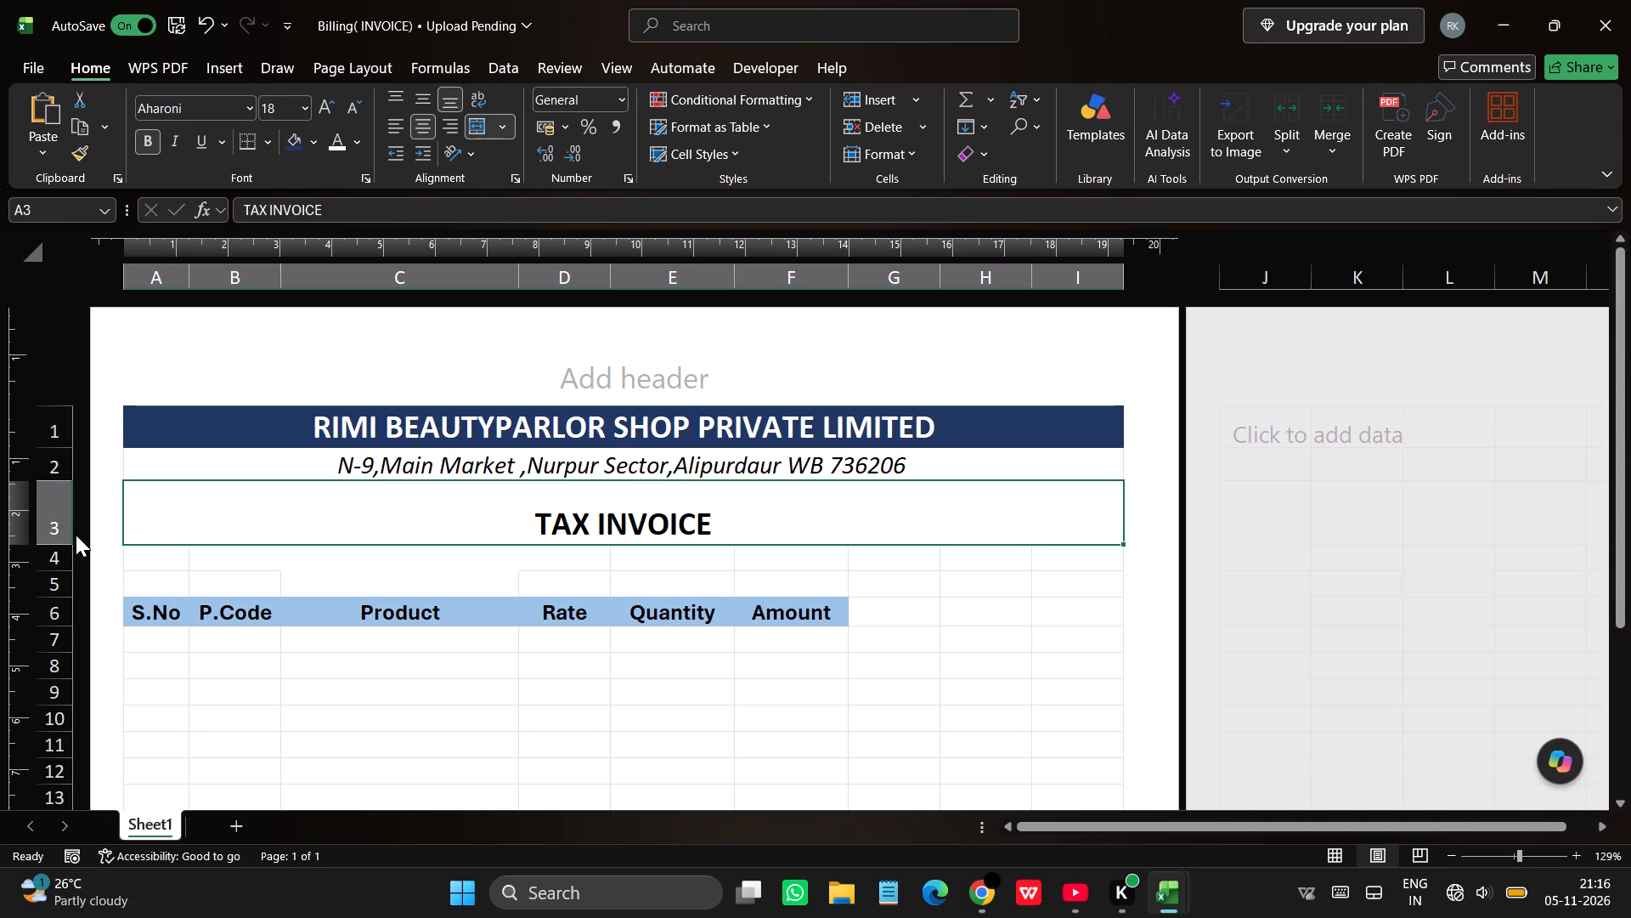
Reduce the height of row 3 with the TAX INVOICE heading to about 0.74 cm.
{"action": "left_click_drag", "start_coordinate": [70, 547], "coordinate": [71, 535]}
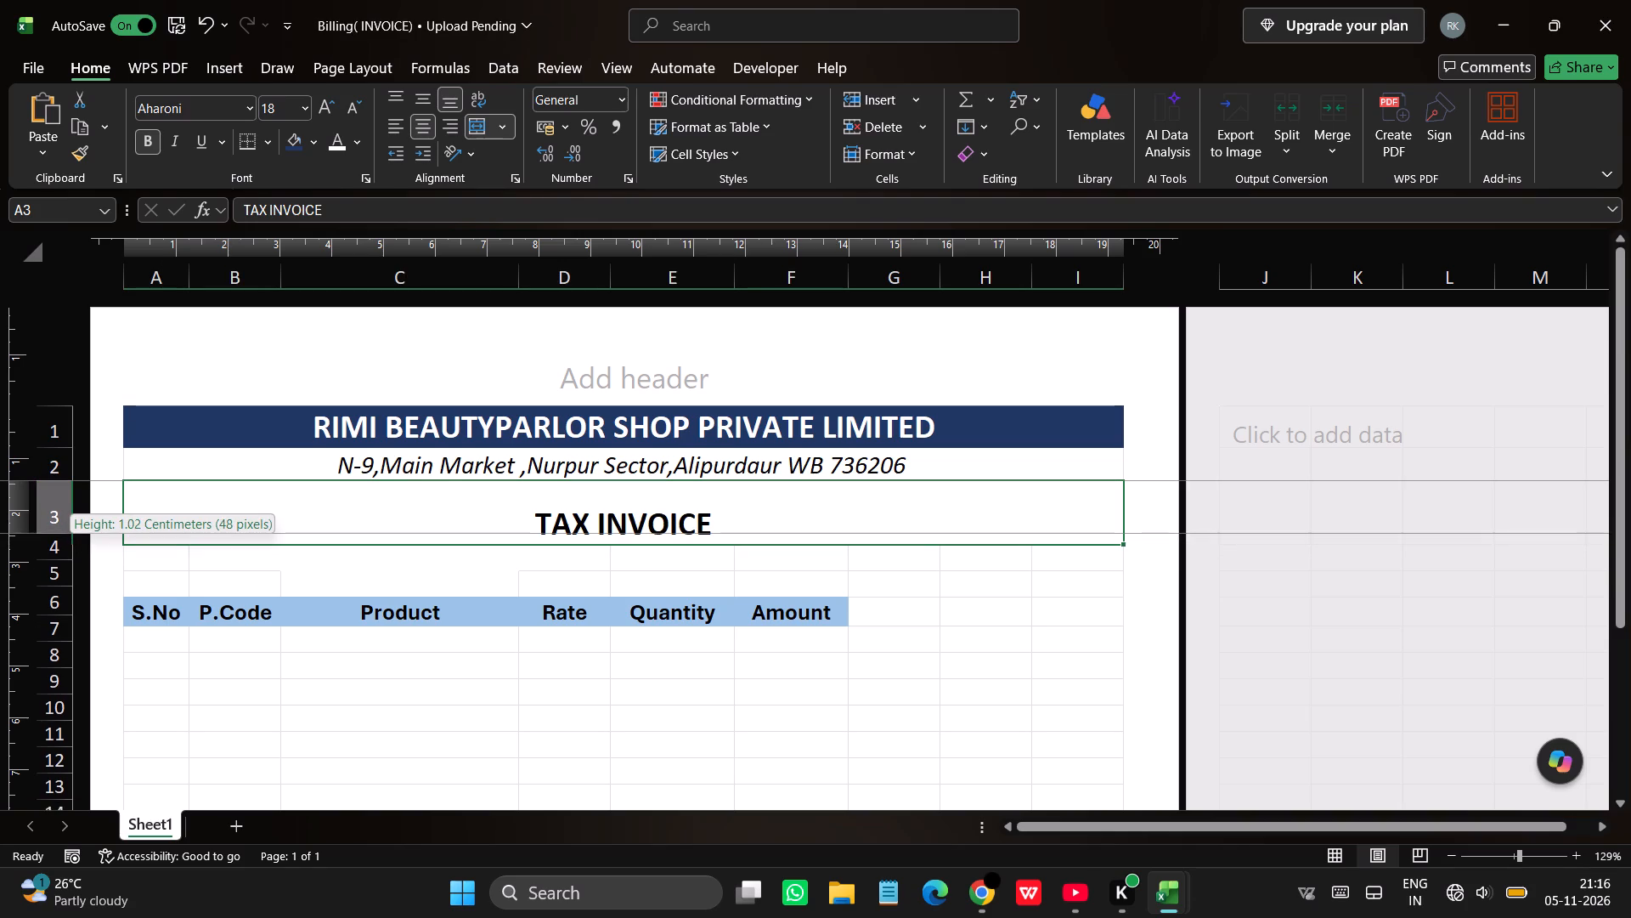
{"action": "left_click_drag", "start_coordinate": [71, 535], "coordinate": [69, 521]}
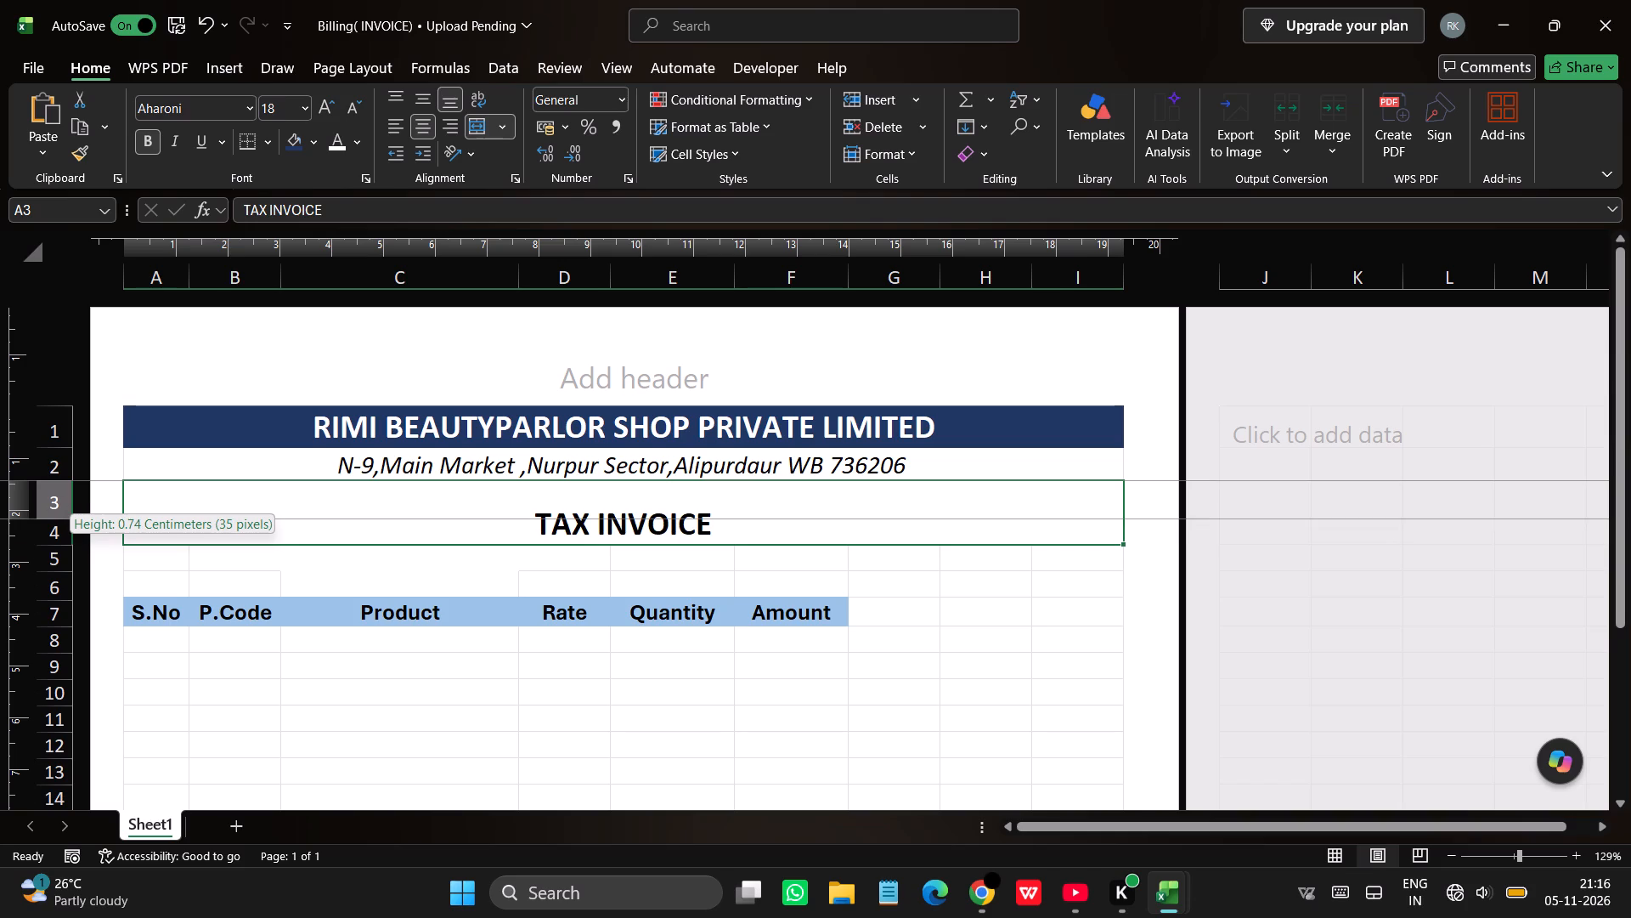
{"action": "left_click_drag", "start_coordinate": [69, 521], "coordinate": [69, 522]}
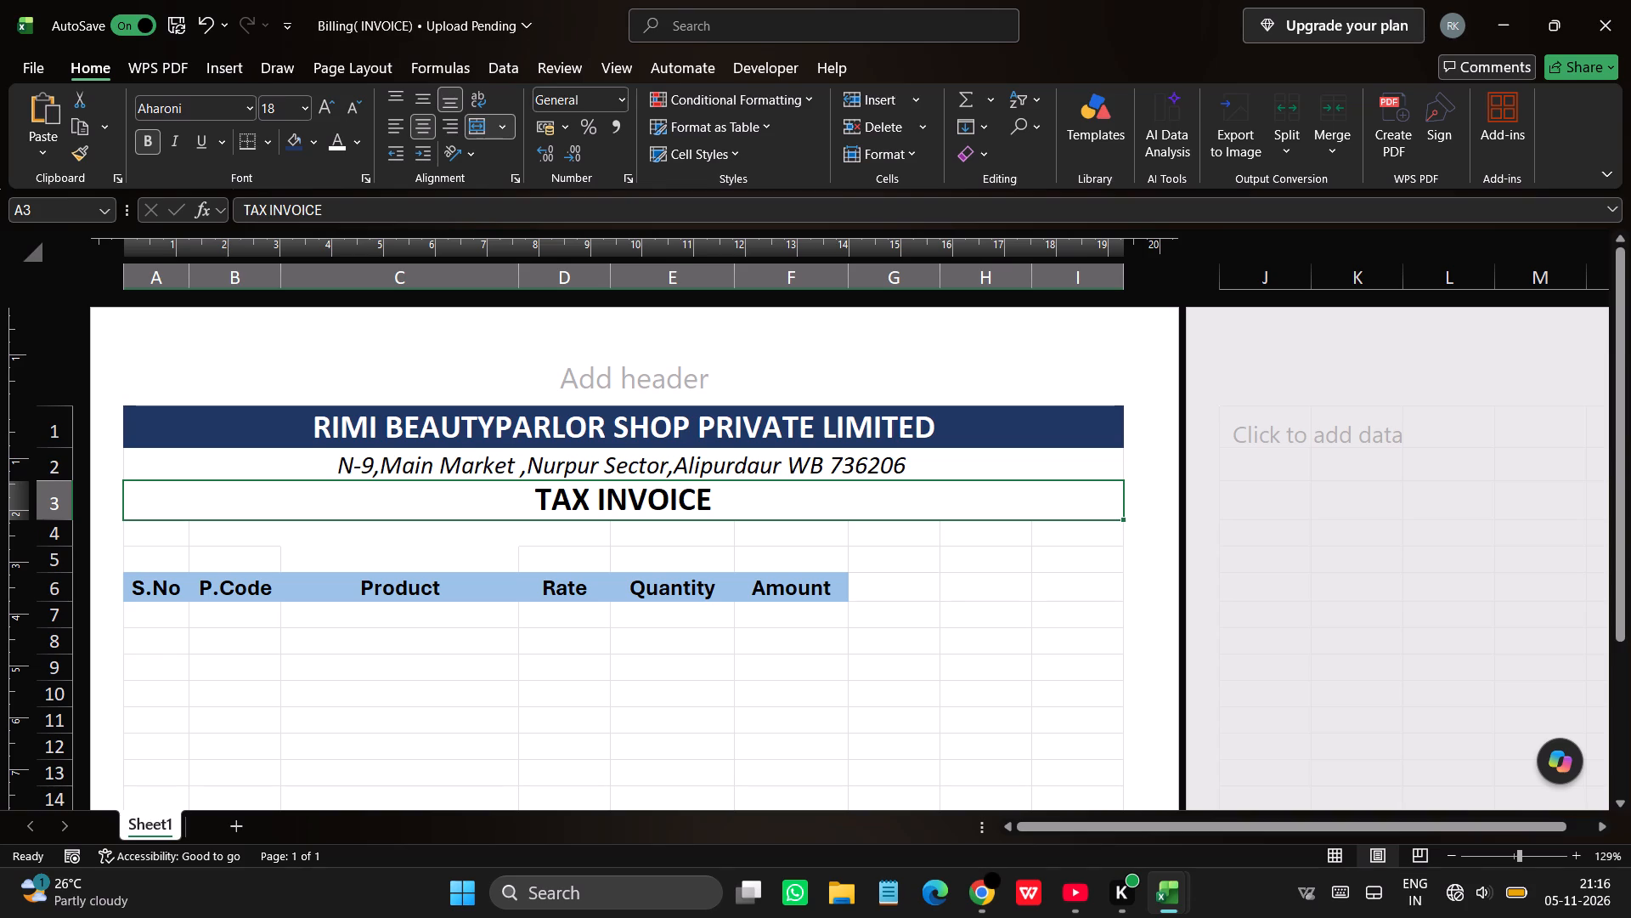
Fill the shop address cell A2 with a light blue theme colour.
{"action": "left_click", "coordinate": [611, 467]}
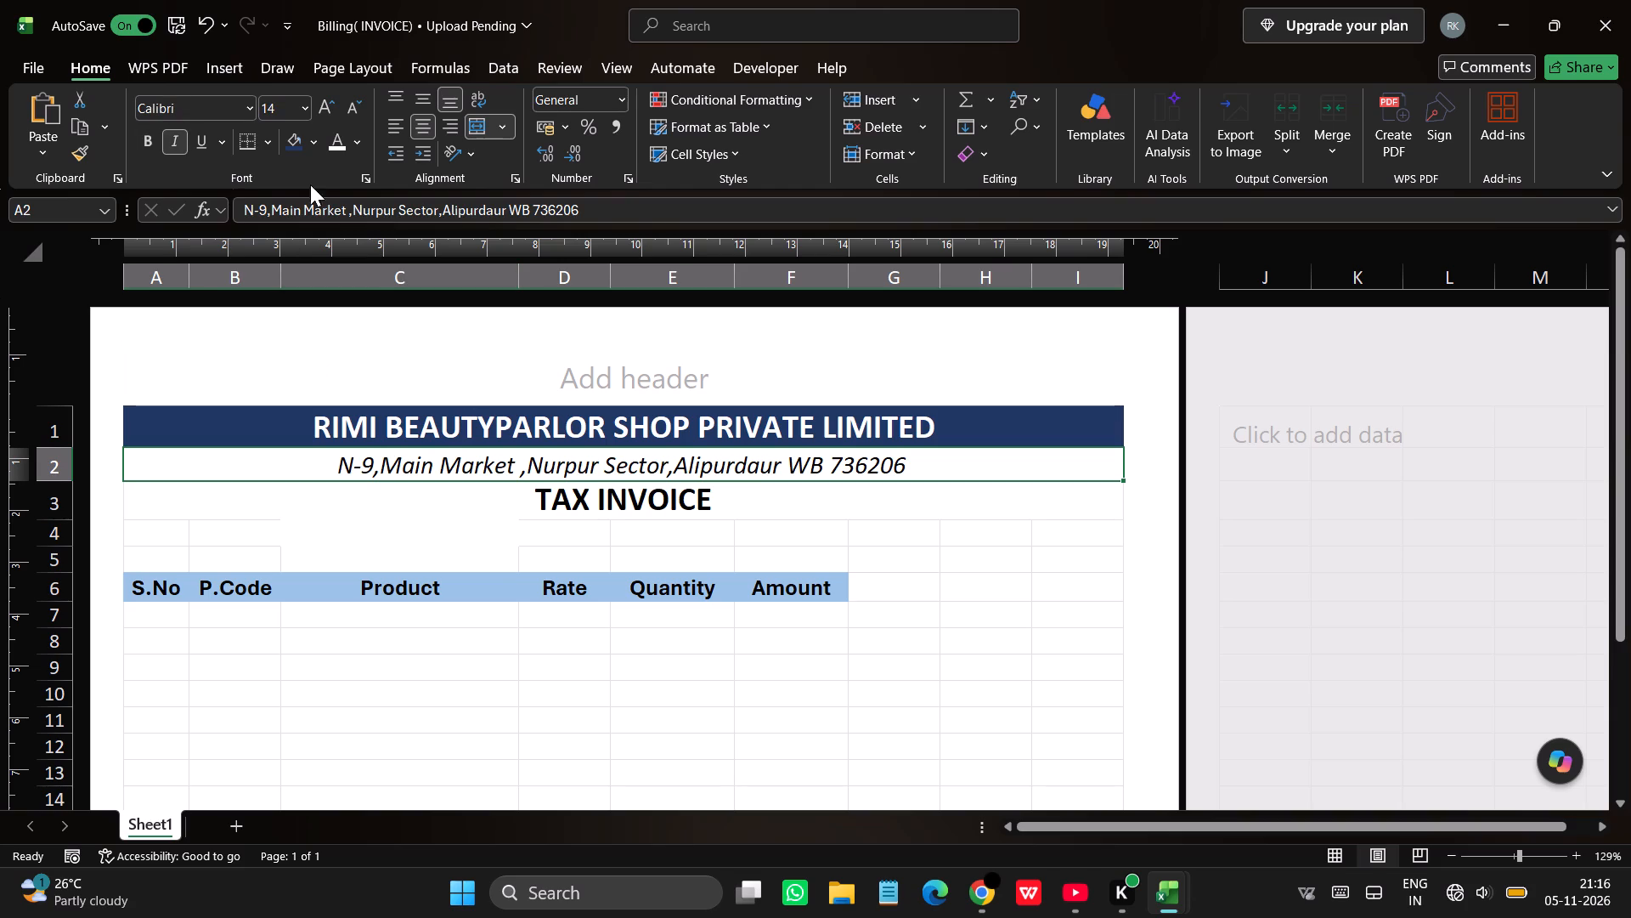
{"action": "left_click", "coordinate": [313, 138]}
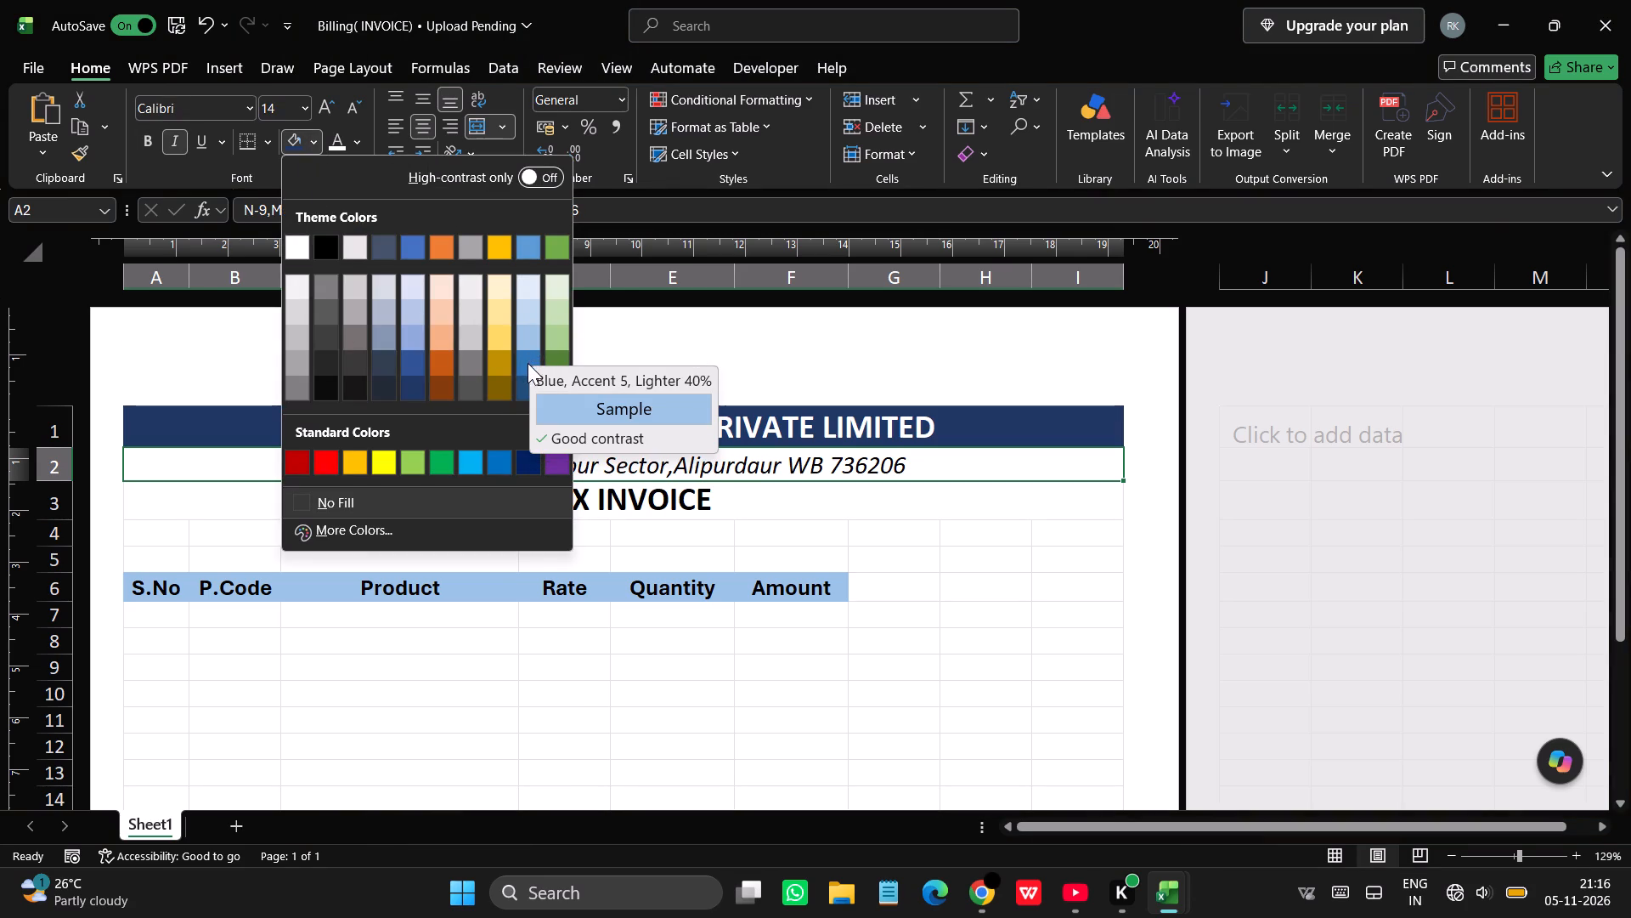
{"action": "left_click", "coordinate": [525, 316]}
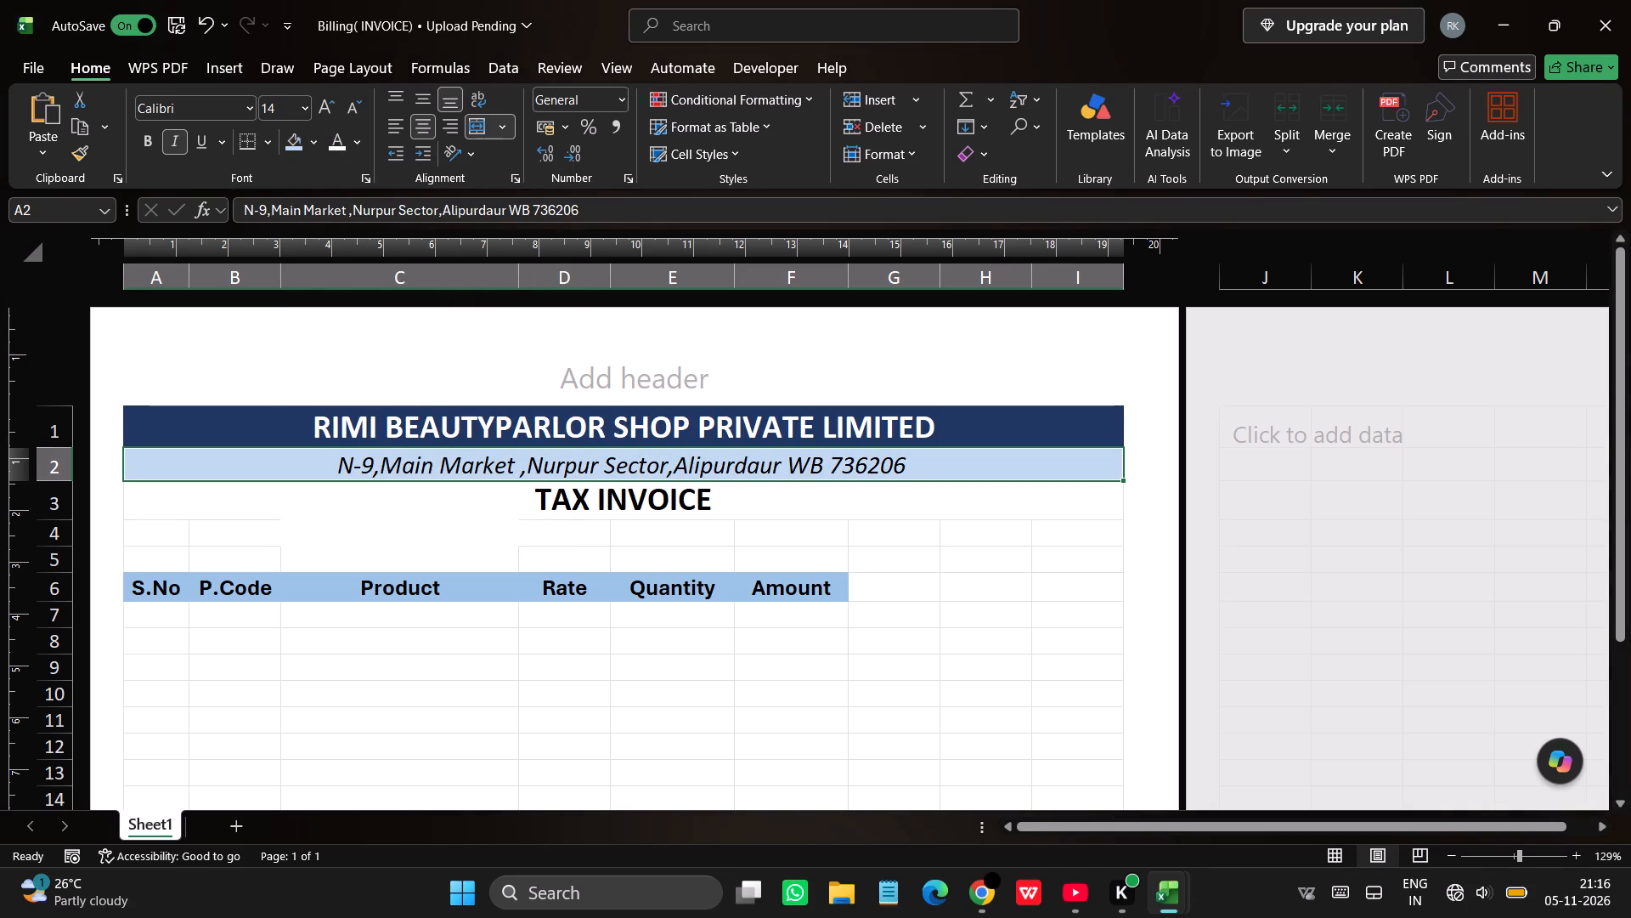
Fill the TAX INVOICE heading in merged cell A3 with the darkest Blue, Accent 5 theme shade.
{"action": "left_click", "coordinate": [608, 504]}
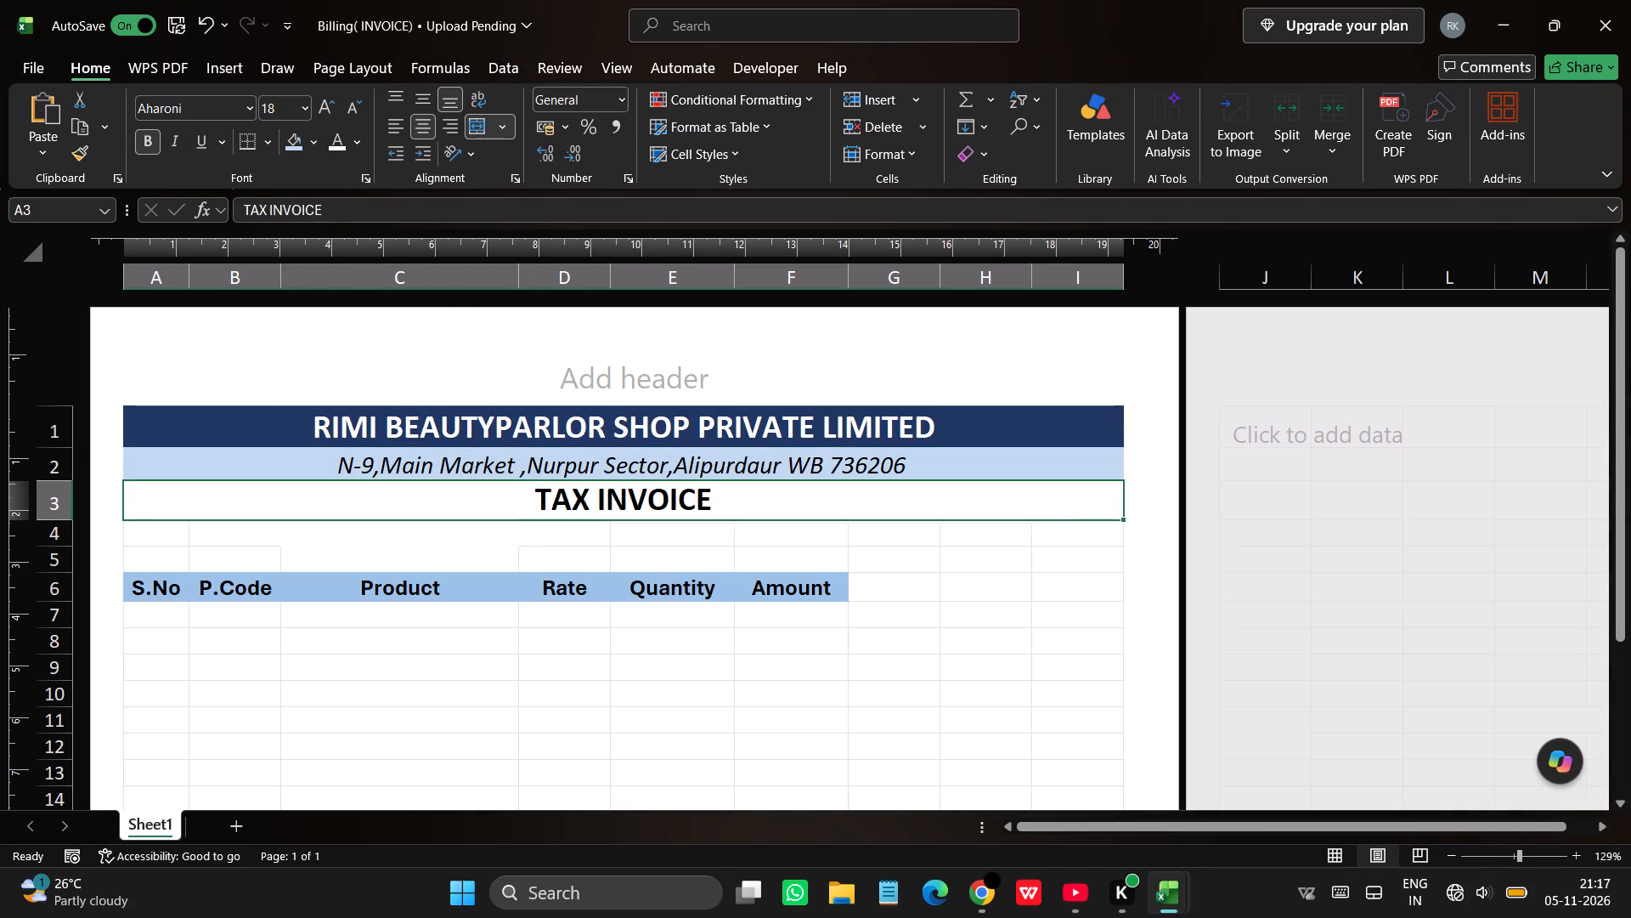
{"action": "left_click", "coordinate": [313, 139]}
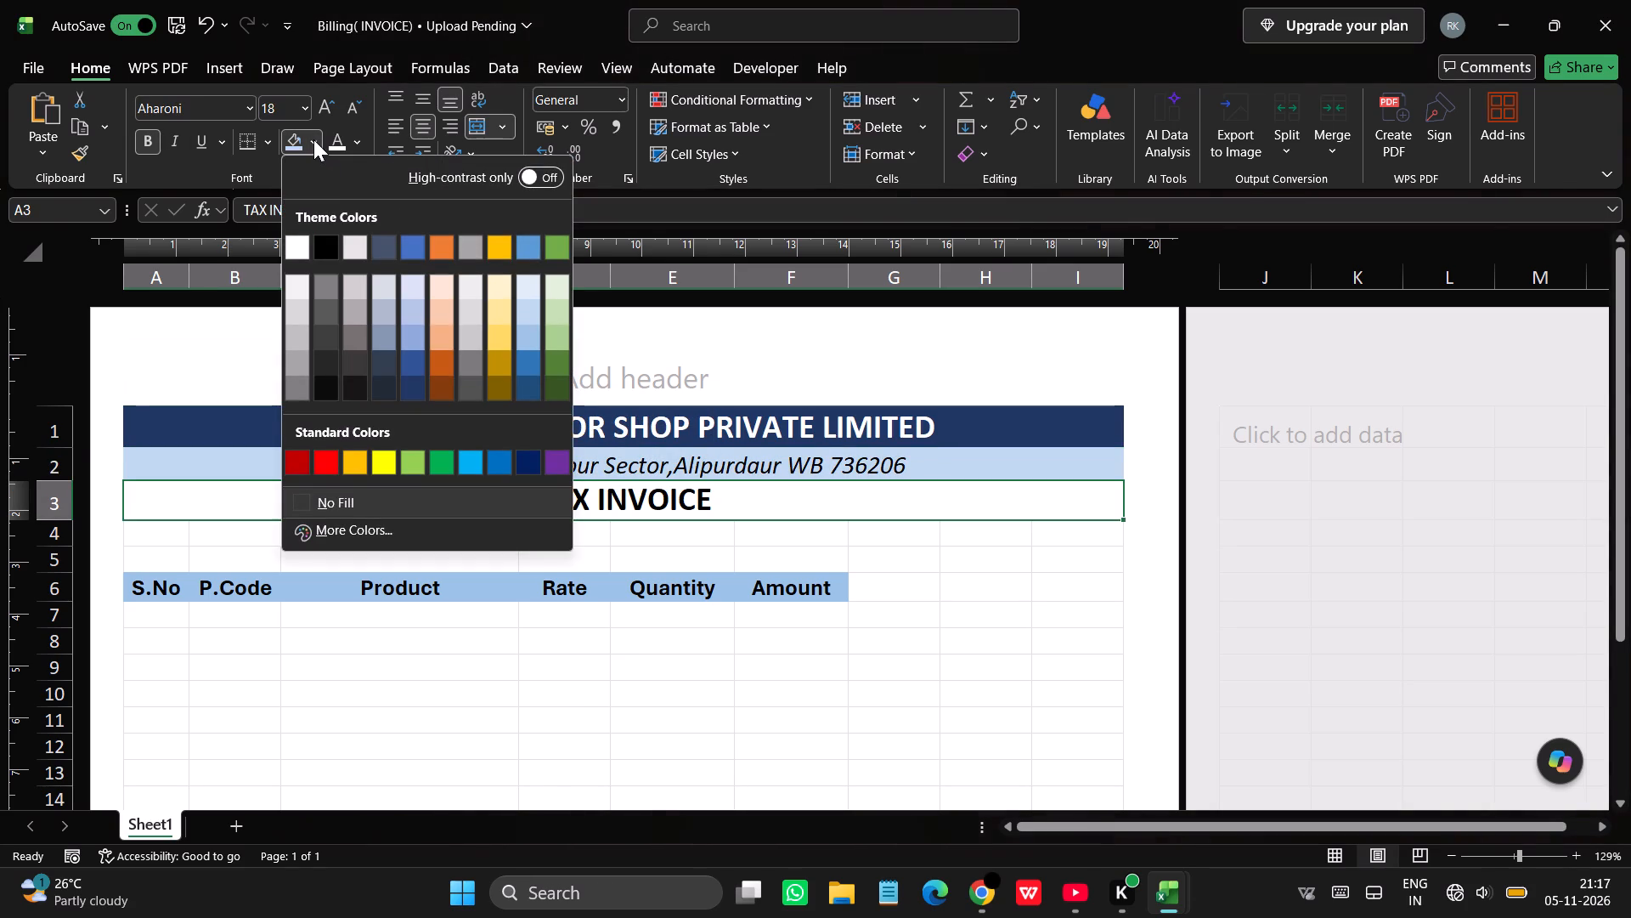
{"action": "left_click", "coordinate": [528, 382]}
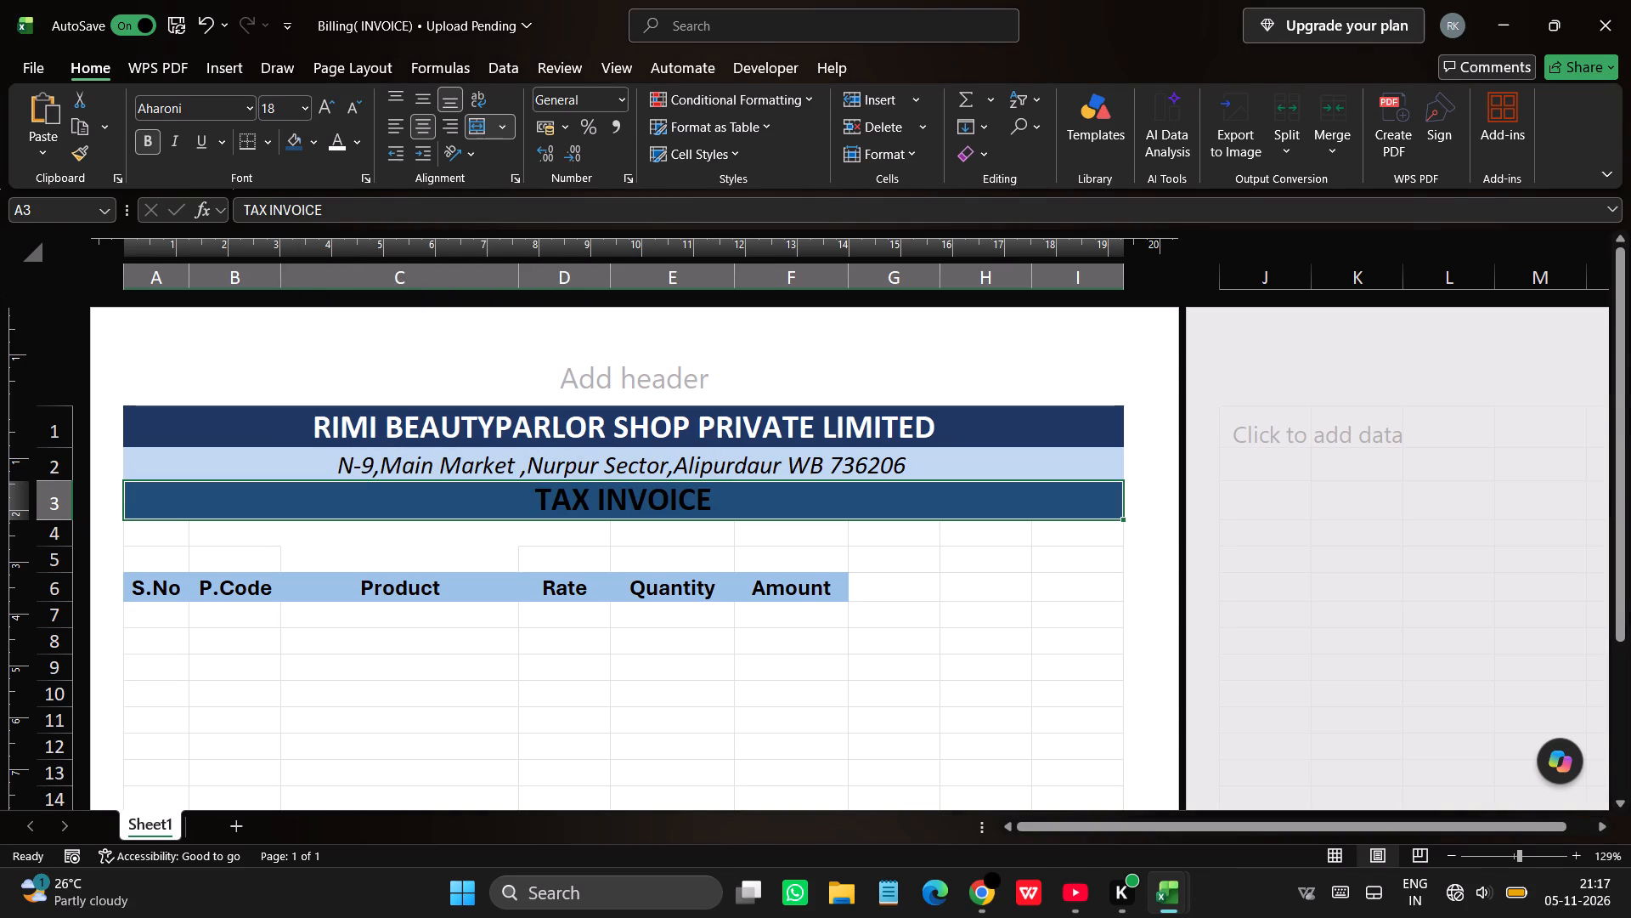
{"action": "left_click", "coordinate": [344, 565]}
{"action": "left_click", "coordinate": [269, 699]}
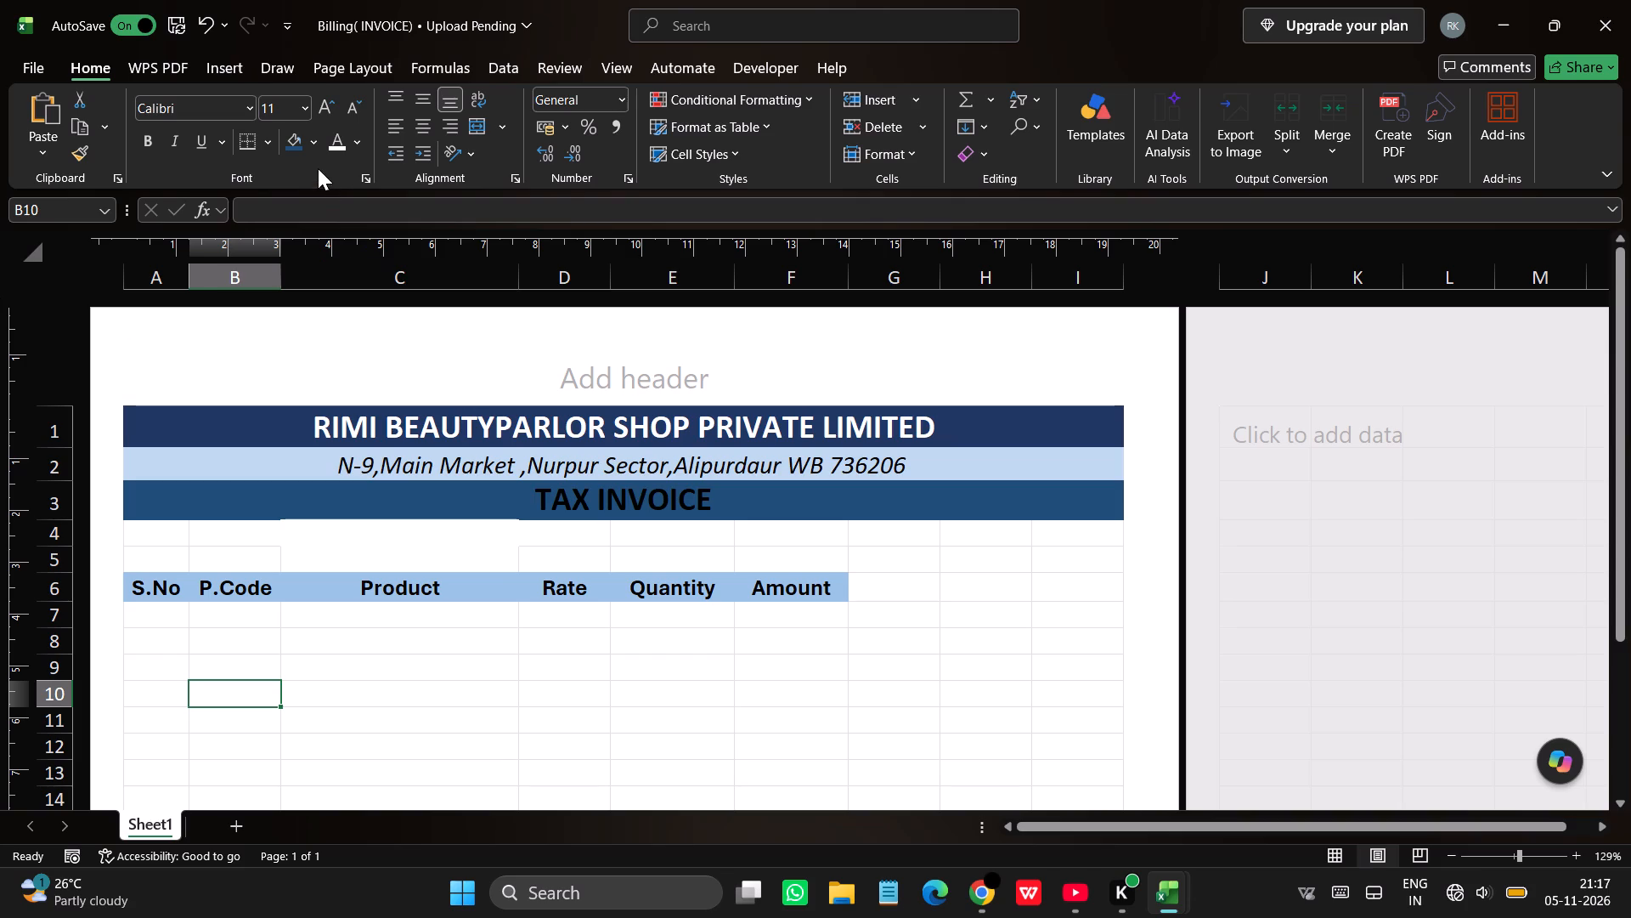
Fill the TAX INVOICE heading in A3 with a medium-light periwinkle blue theme colour.
{"action": "left_click", "coordinate": [333, 500]}
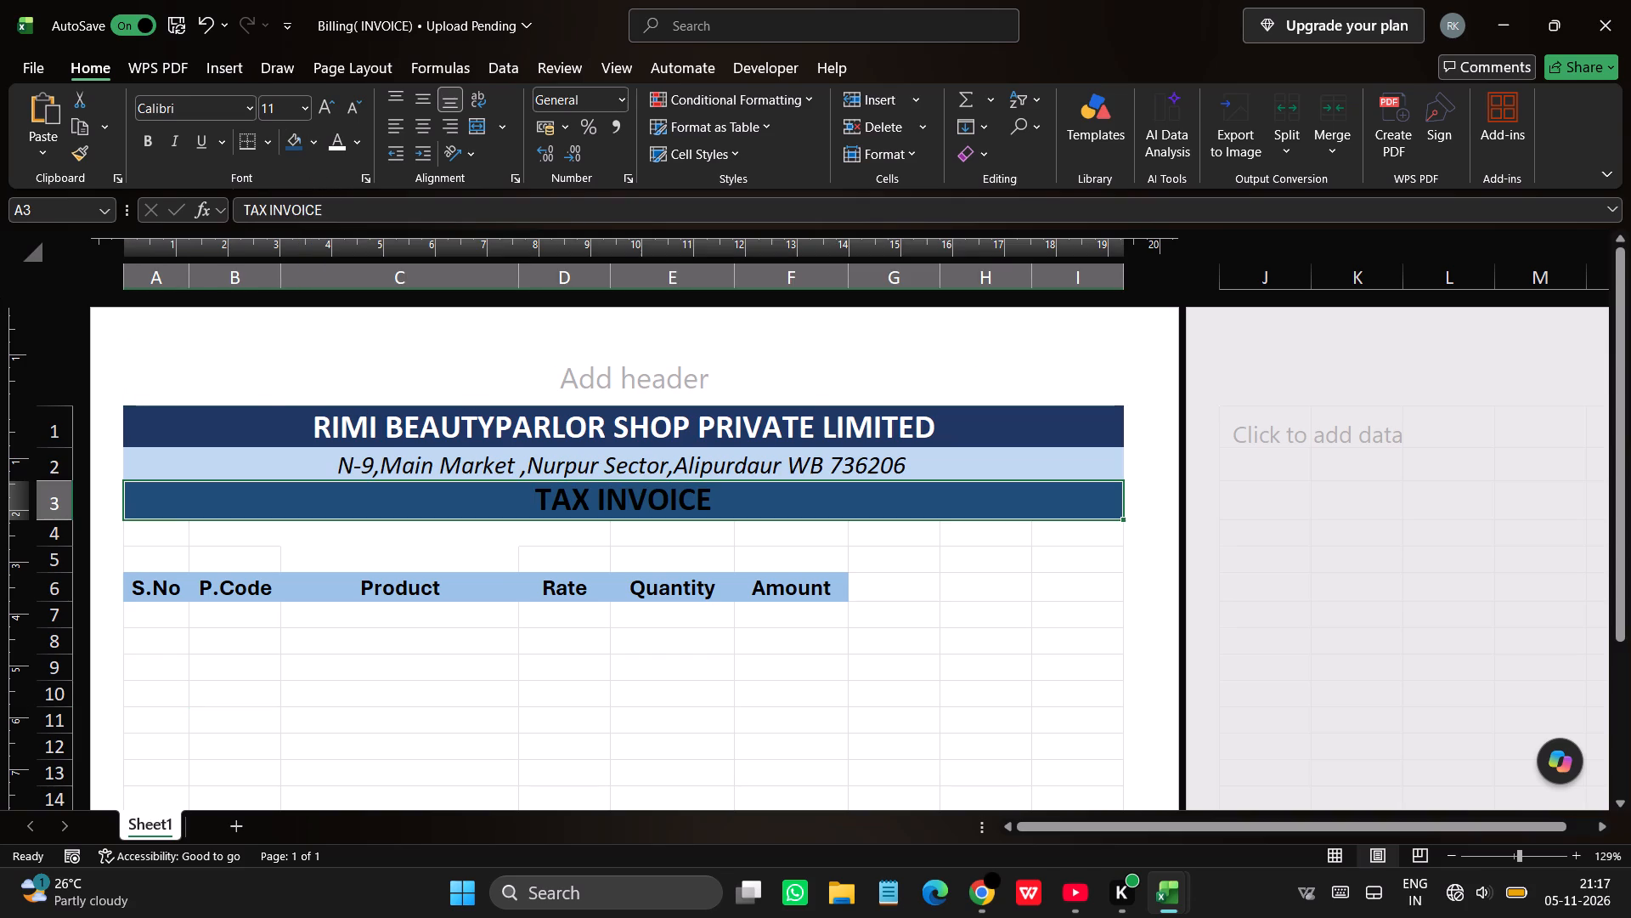
{"action": "left_click", "coordinate": [314, 143]}
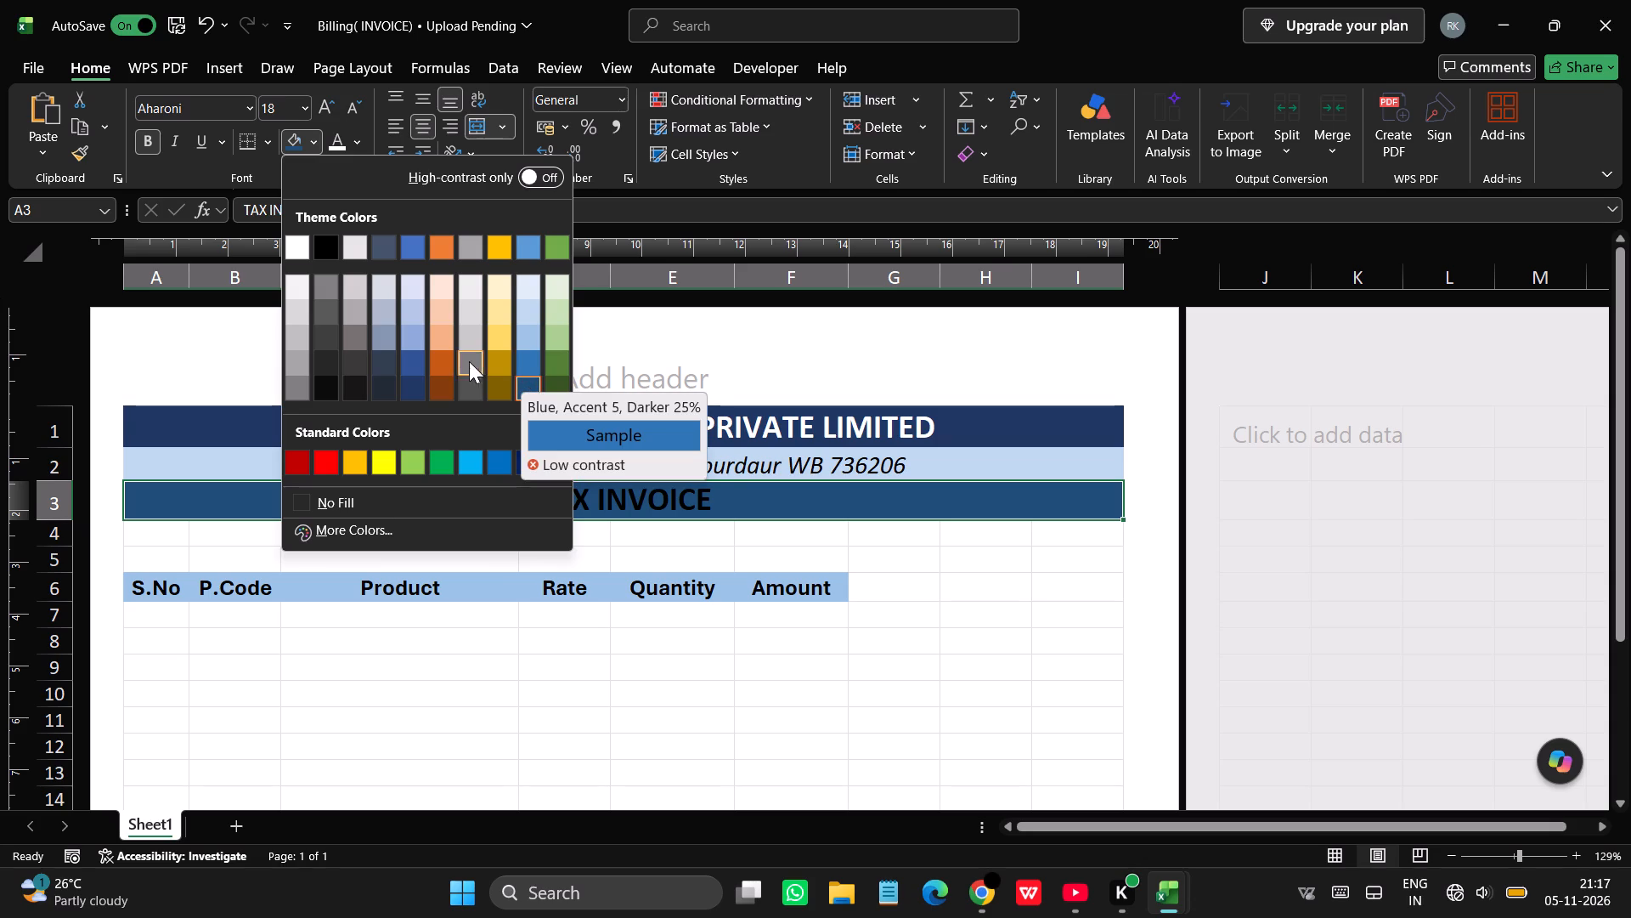
{"action": "left_click", "coordinate": [409, 329]}
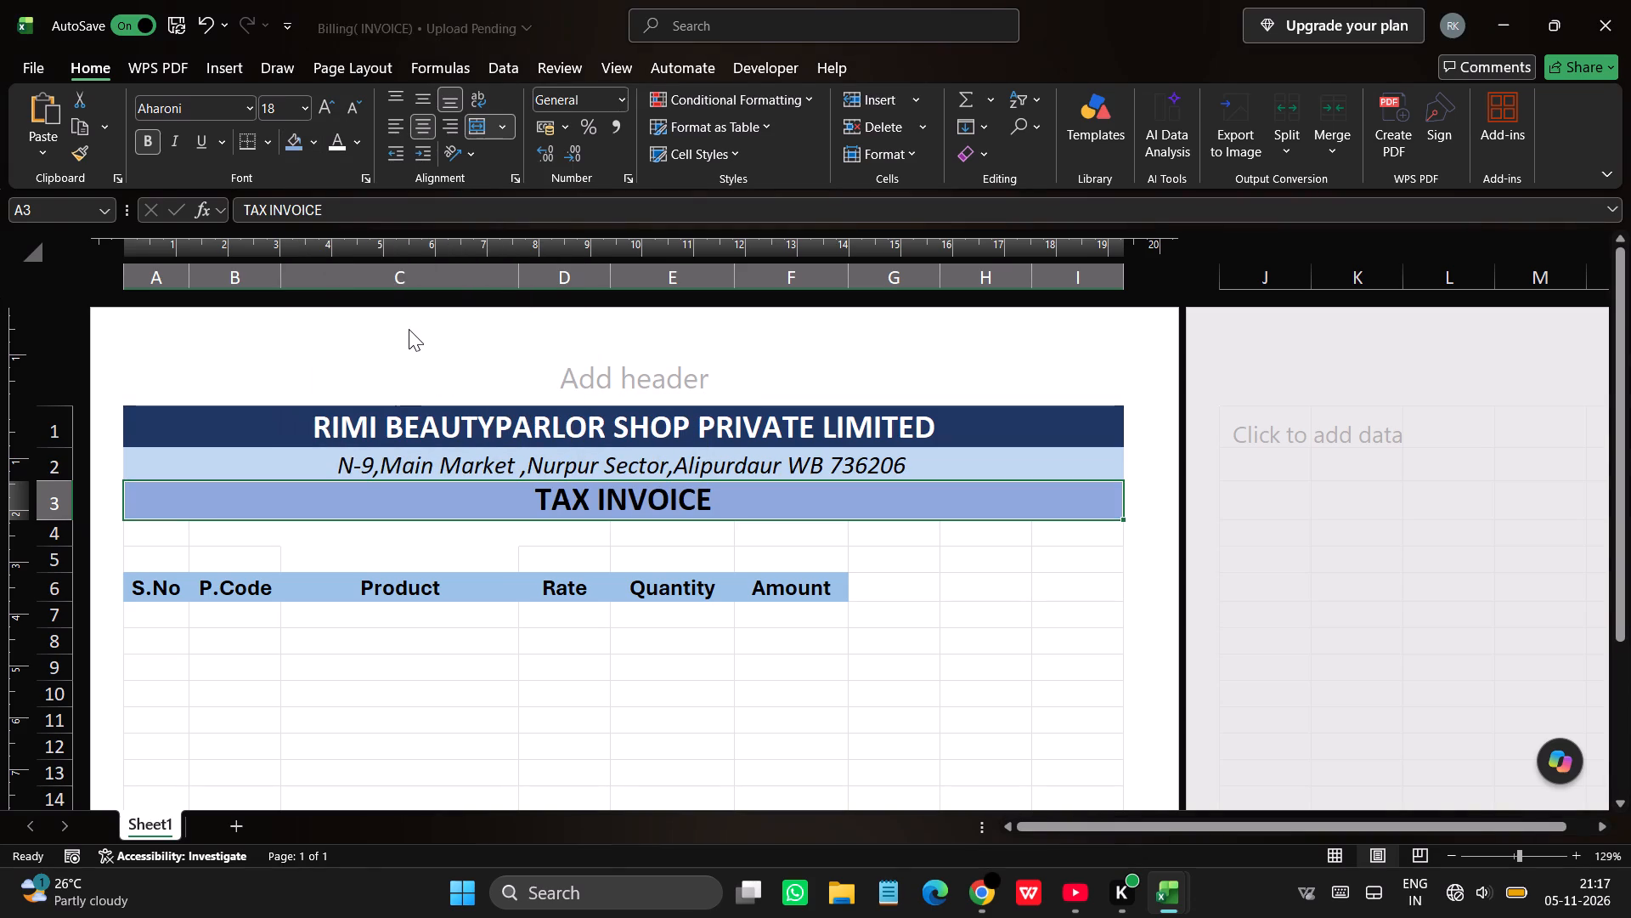
{"action": "left_click", "coordinate": [473, 557]}
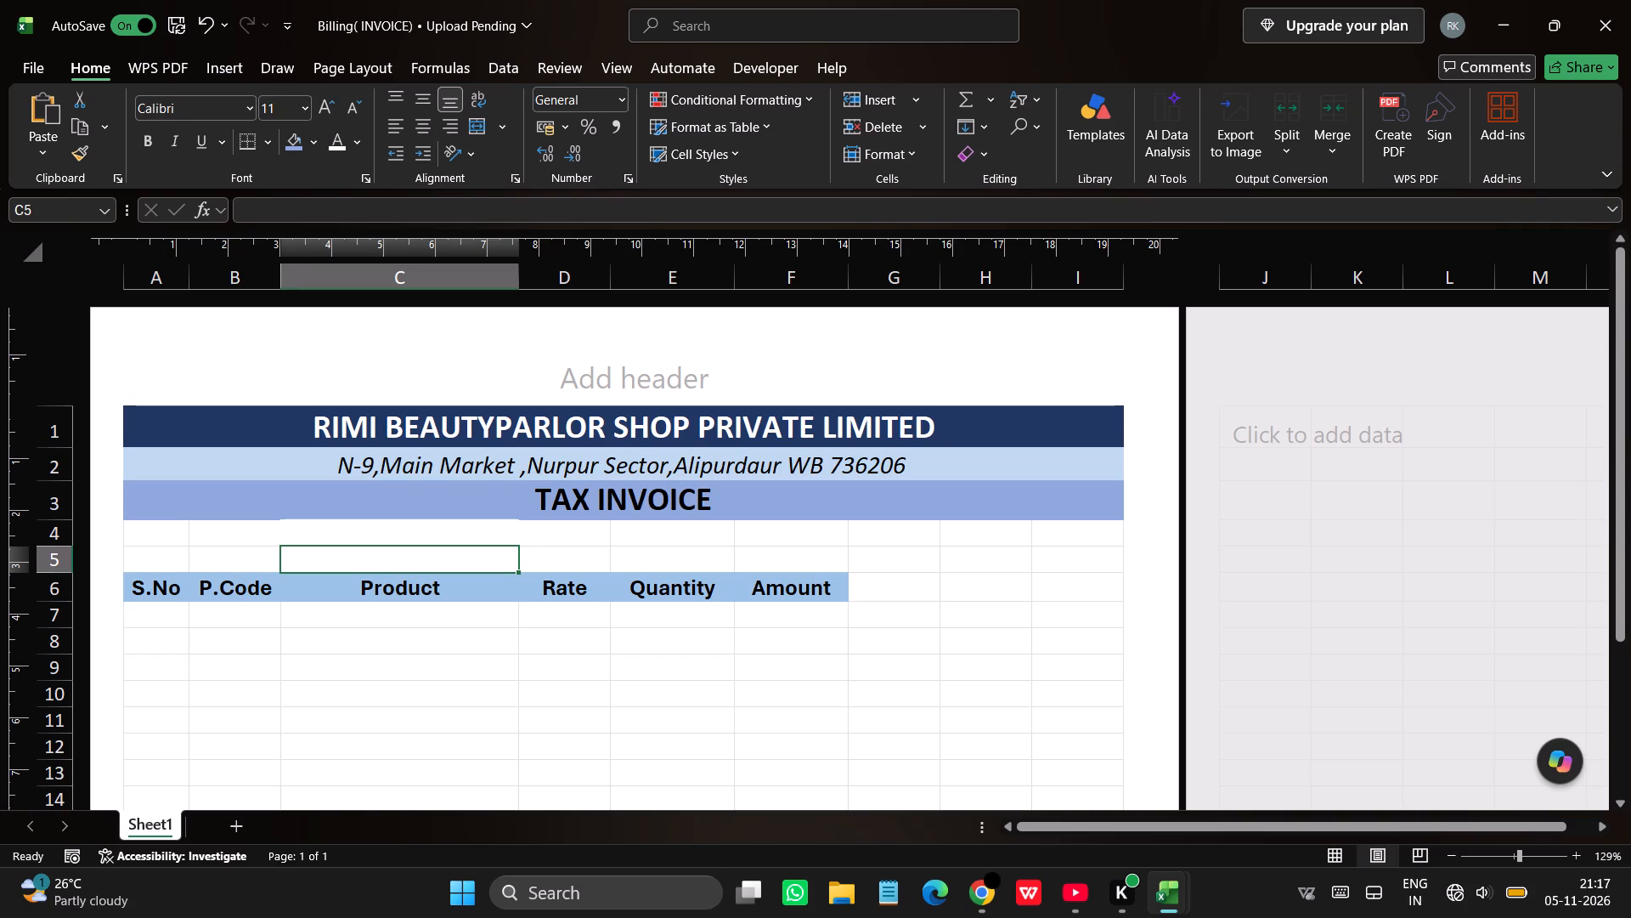
Increase the height of row 1, which holds the business title.
{"action": "left_click_drag", "start_coordinate": [68, 448], "coordinate": [69, 456]}
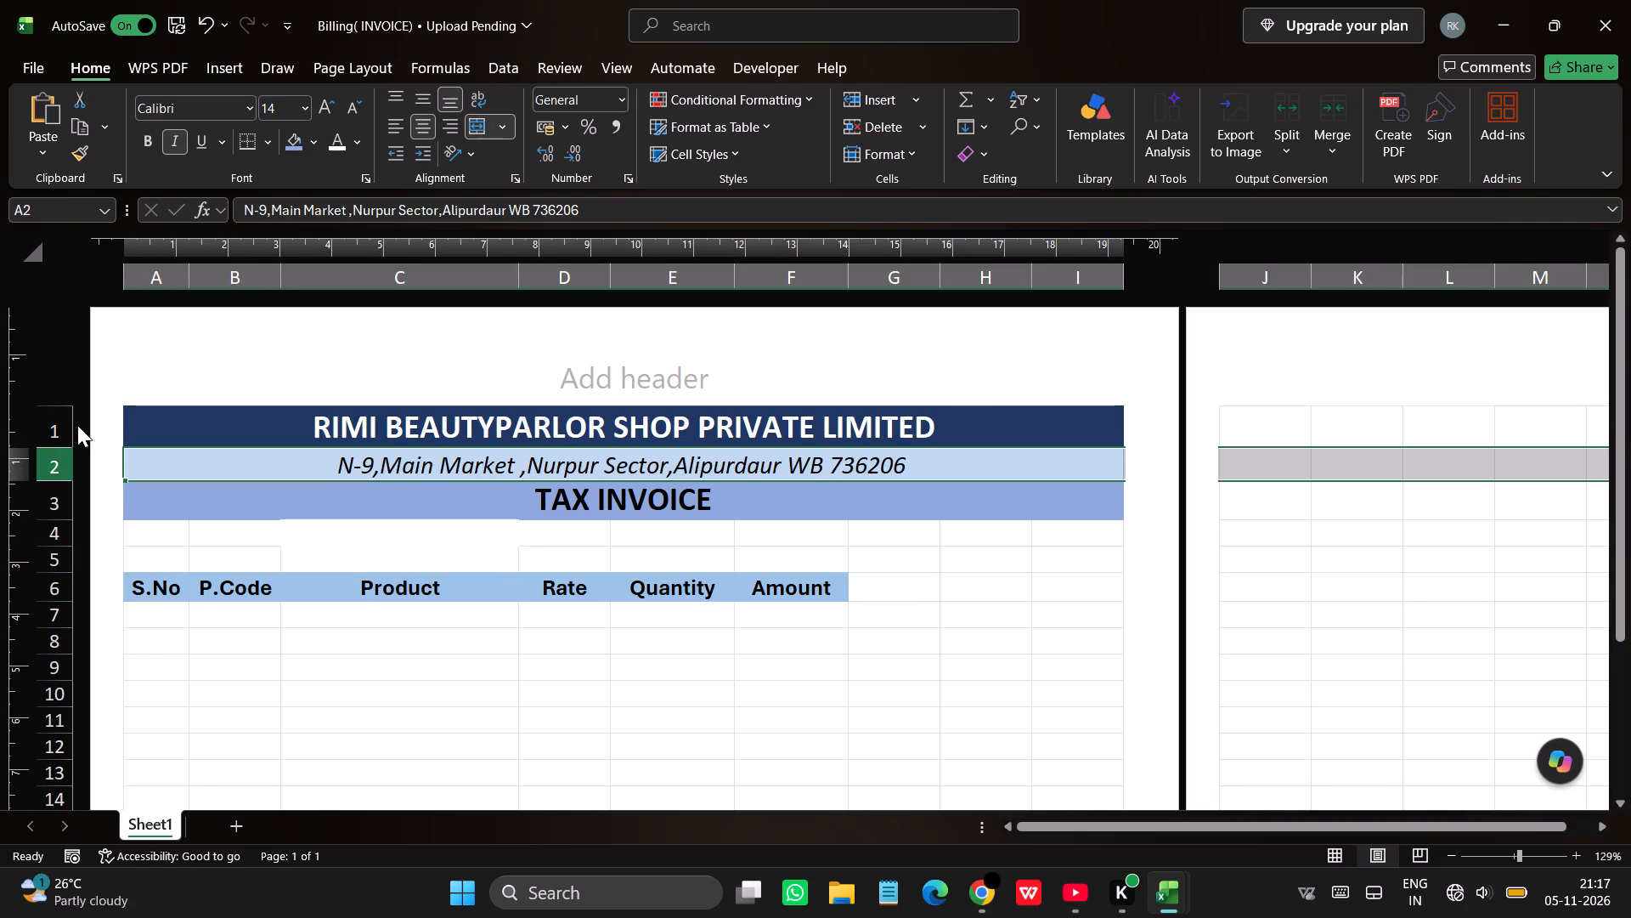
{"action": "left_click", "coordinate": [165, 429]}
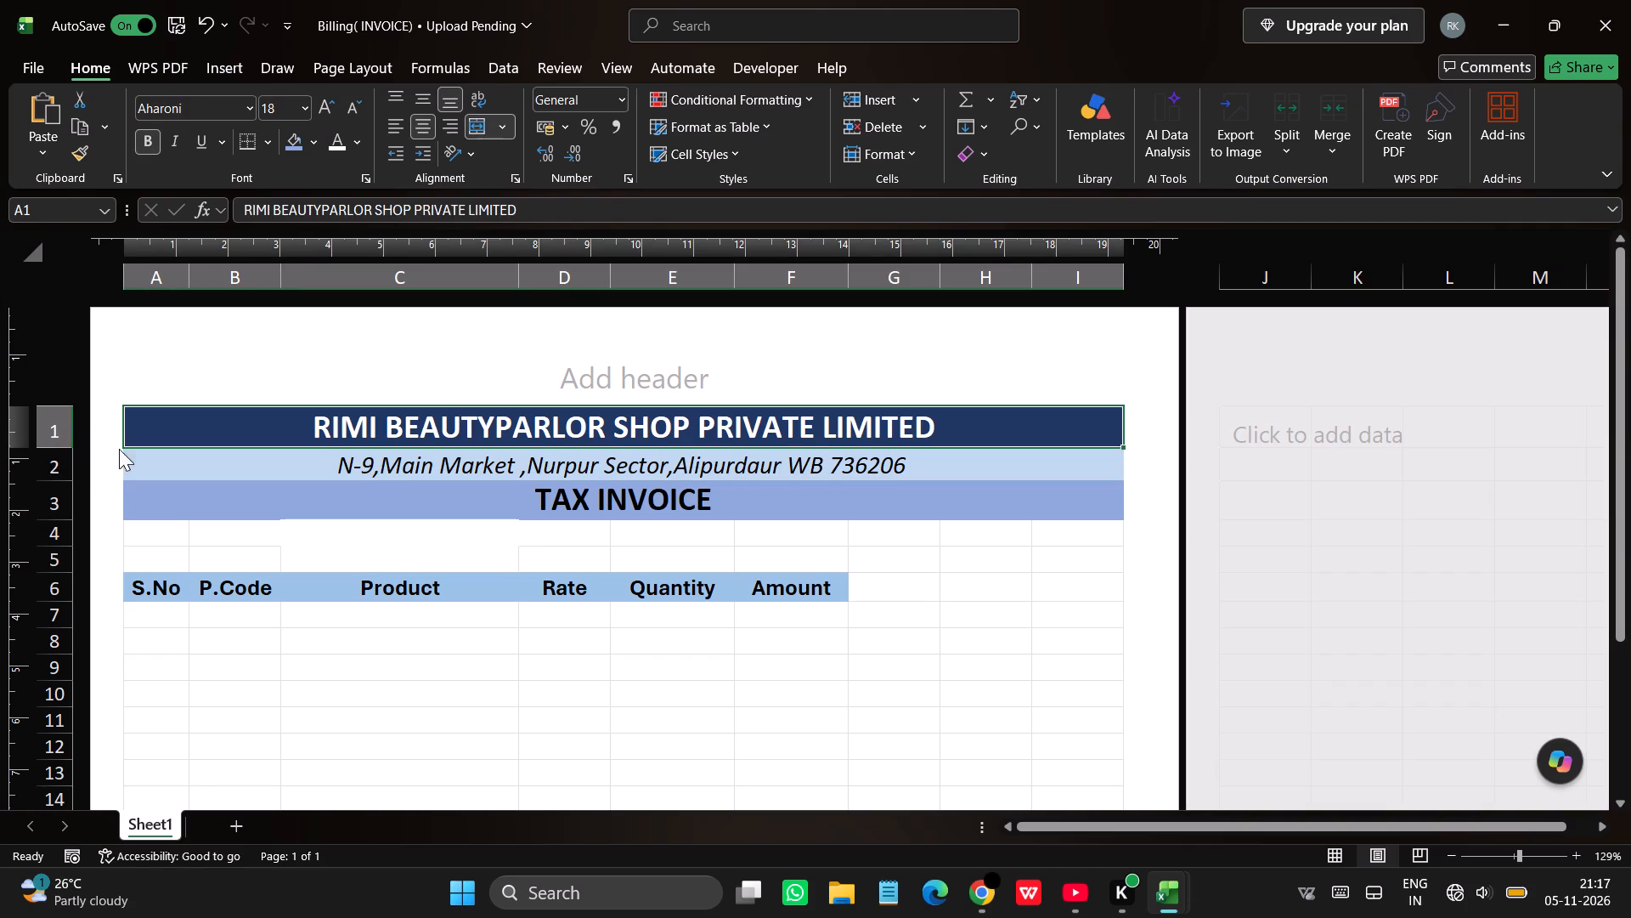
{"action": "left_click", "coordinate": [69, 451]}
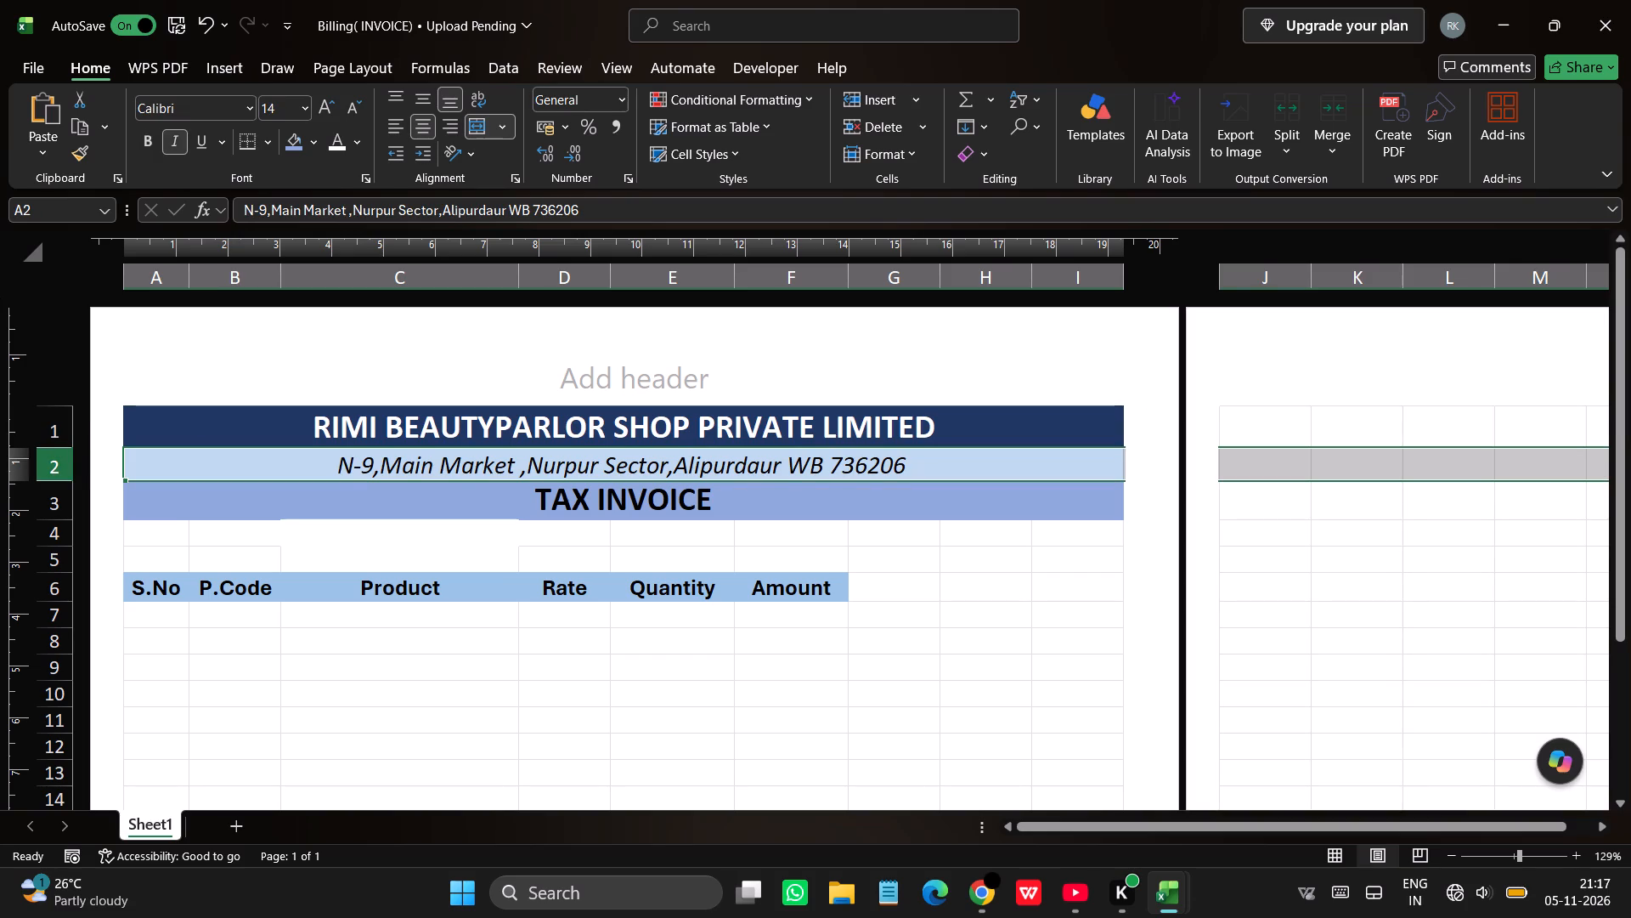
{"action": "left_click", "coordinate": [198, 440]}
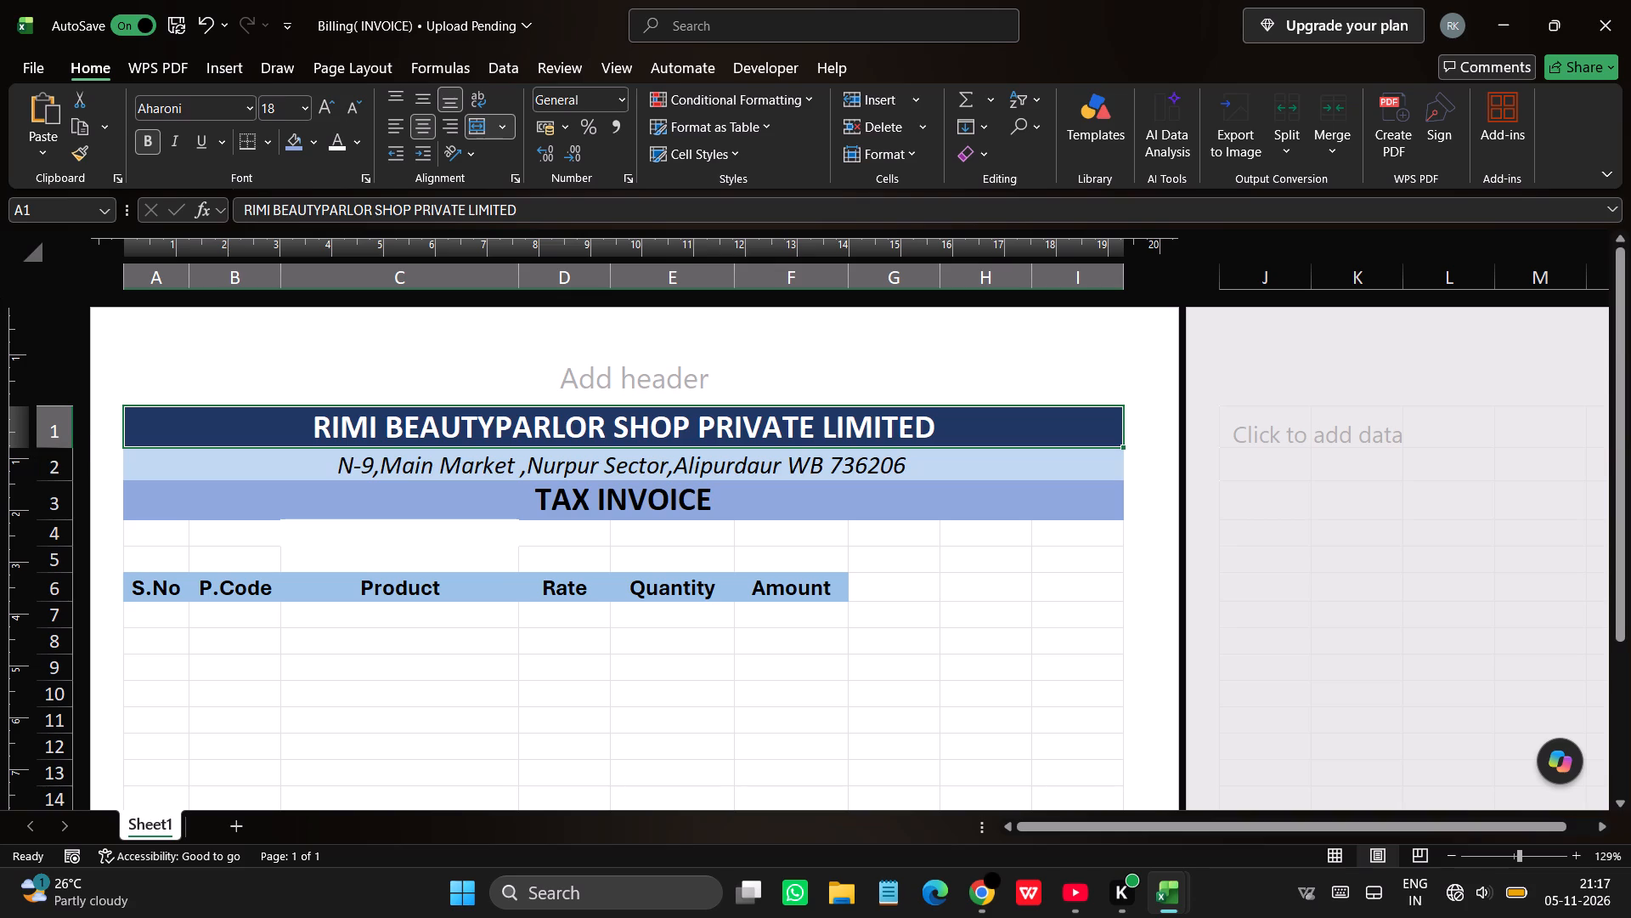
{"action": "left_click_drag", "start_coordinate": [72, 447], "coordinate": [73, 460]}
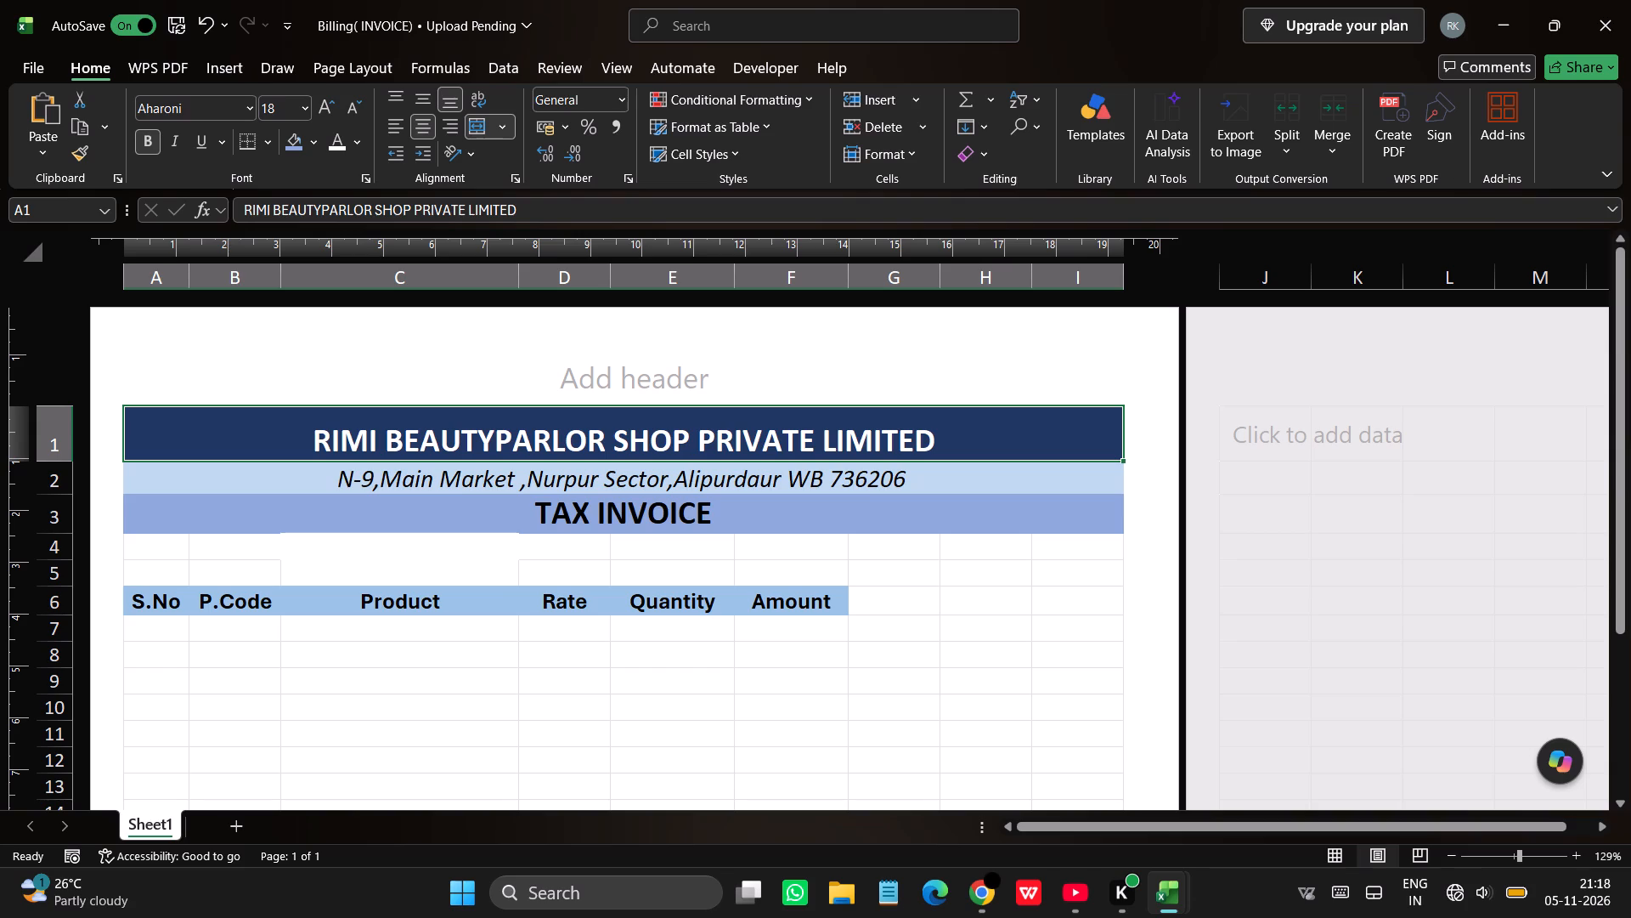
Insert two blank rows at row 5, above the item table header.
{"action": "left_click", "coordinate": [48, 576]}
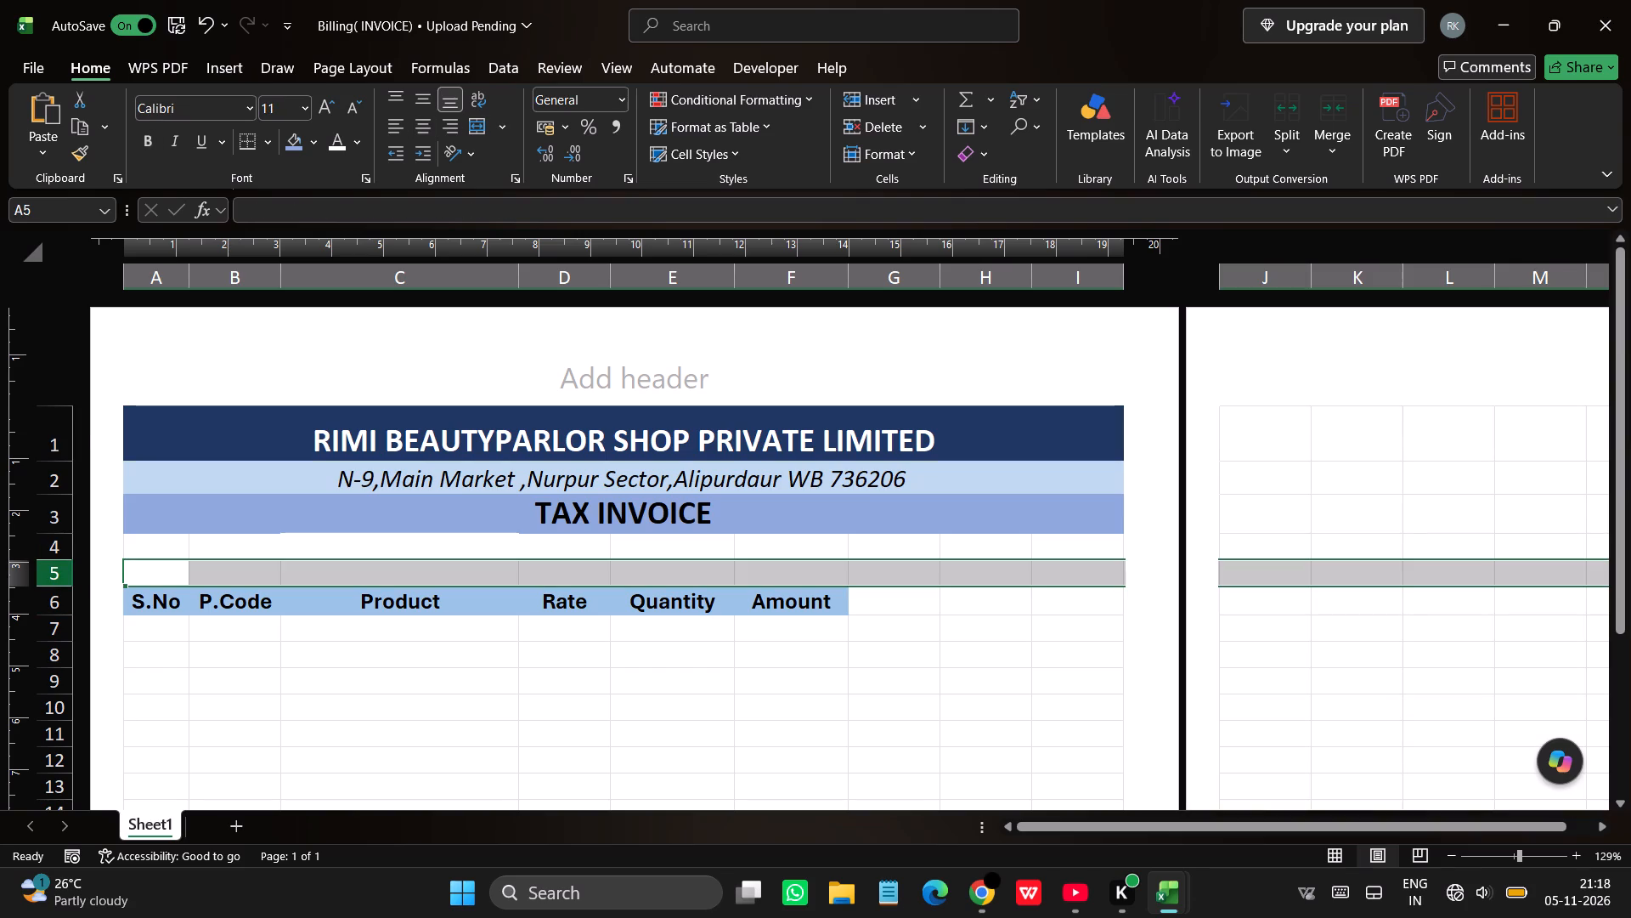
{"action": "key", "text": "ctrl+plus"}
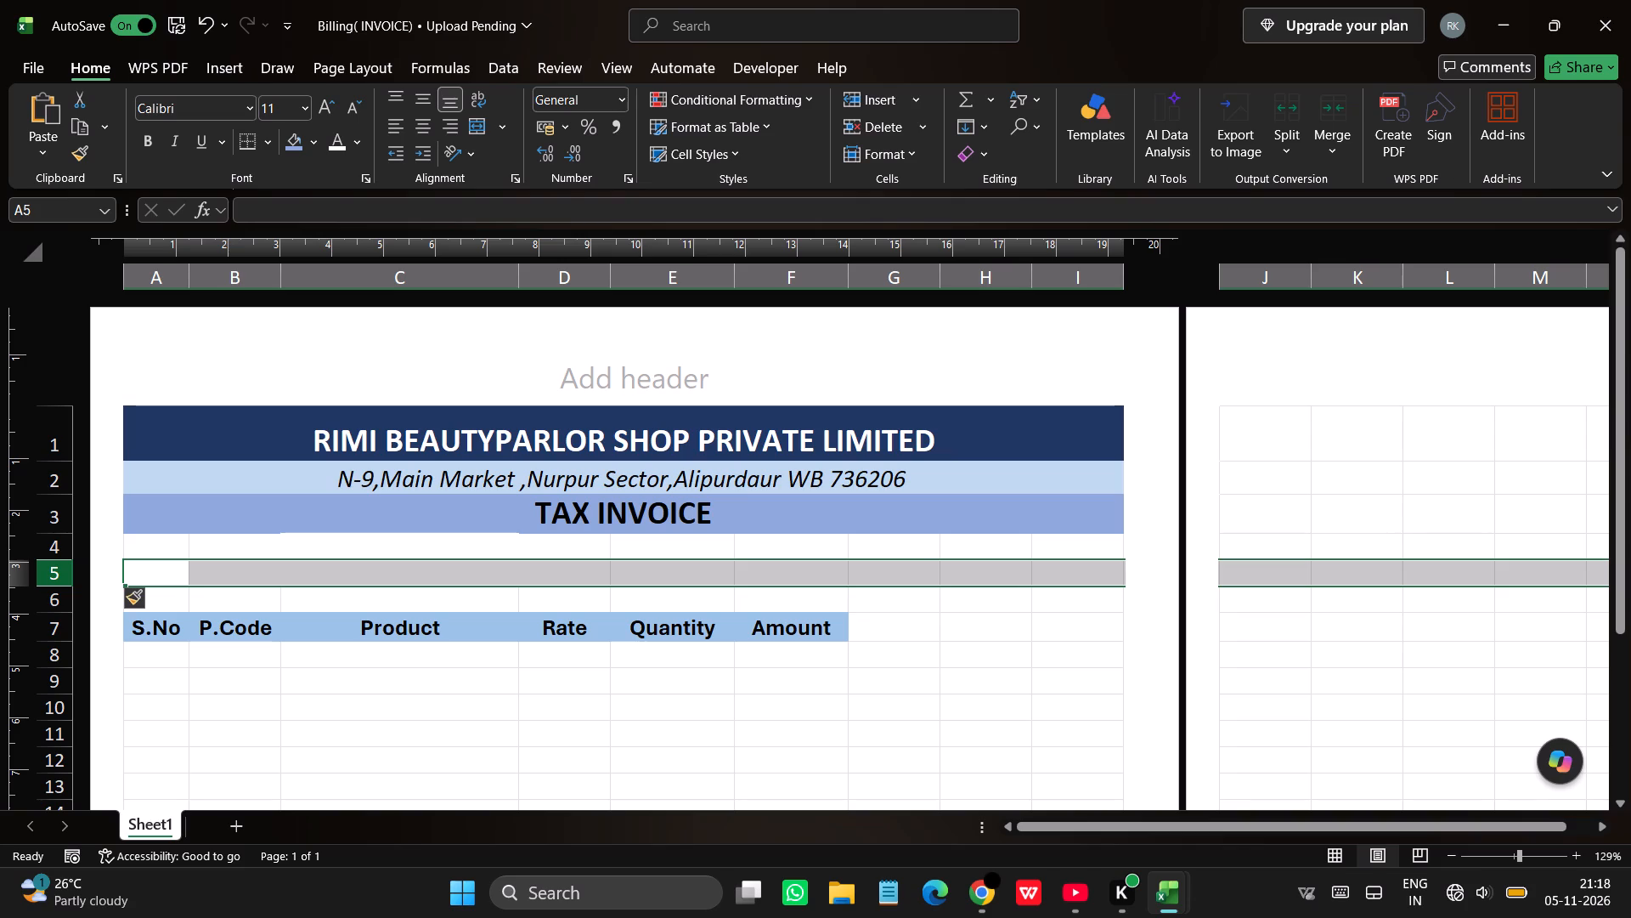
{"action": "key", "text": "ctrl+plus"}
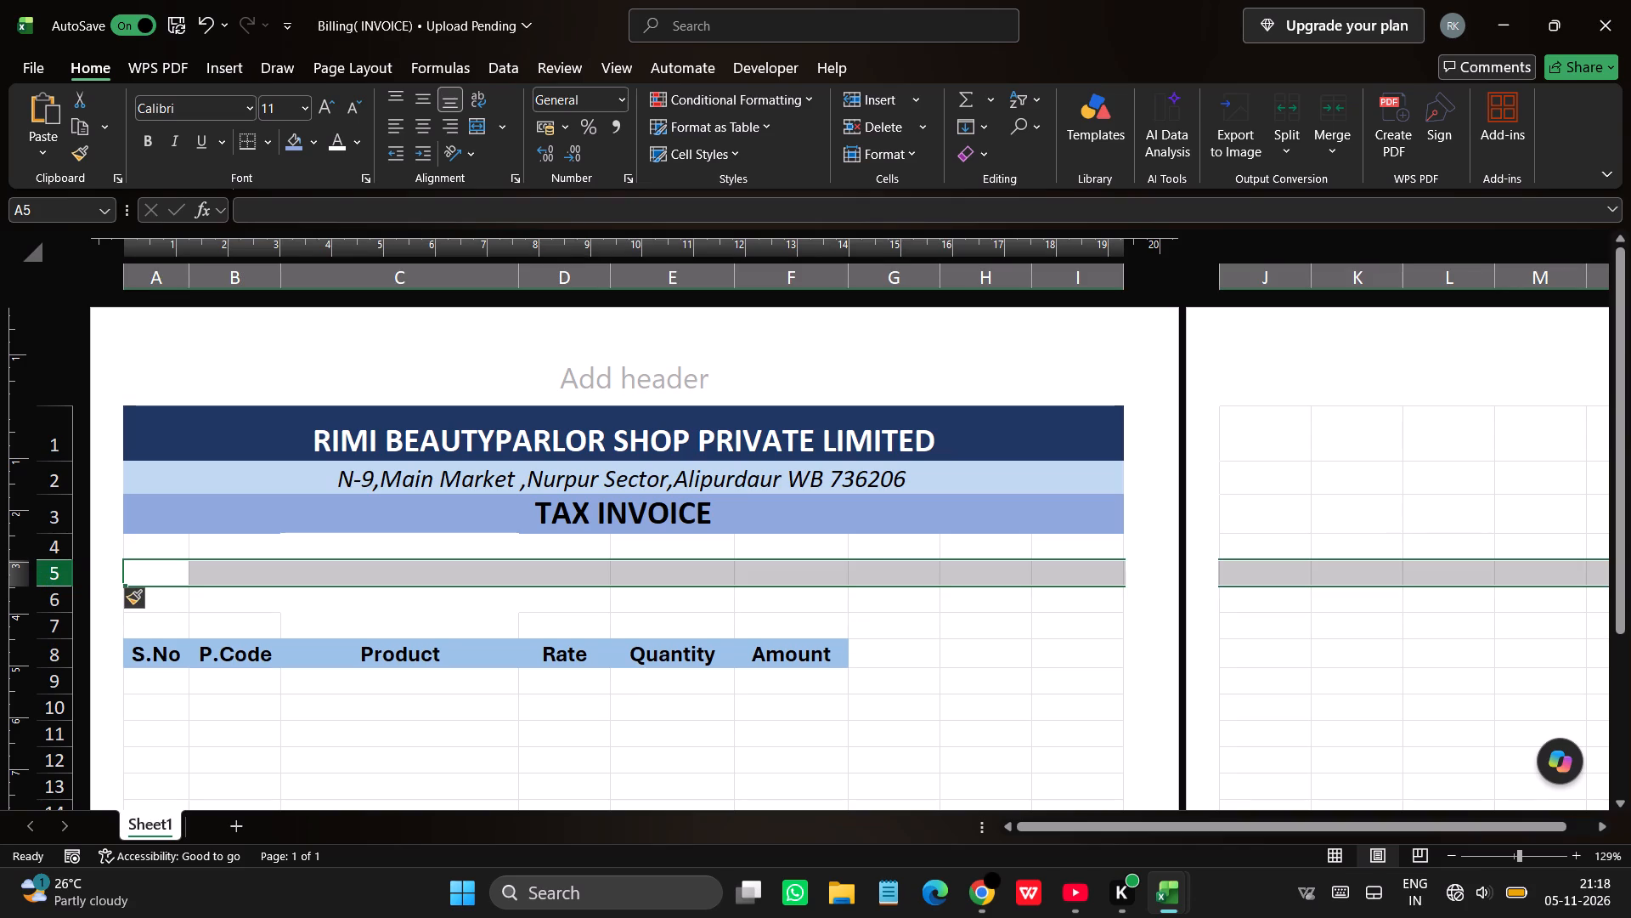
Clear the inherited formatting from the newly inserted row 5 using the insert options.
{"action": "left_click", "coordinate": [306, 569]}
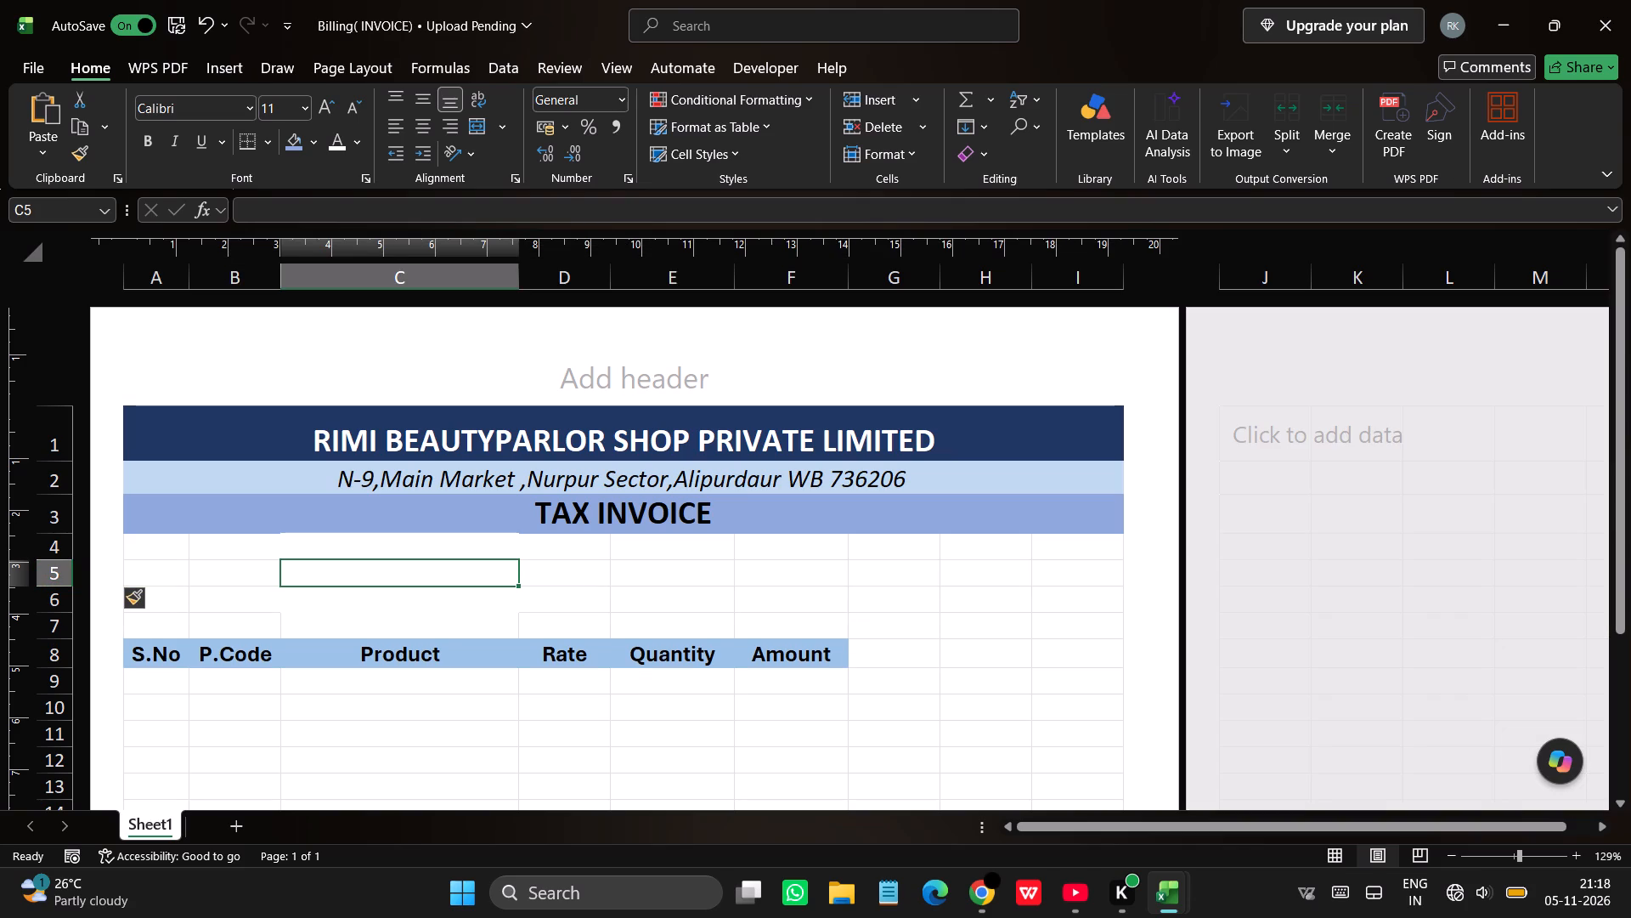
{"action": "left_click", "coordinate": [149, 591]}
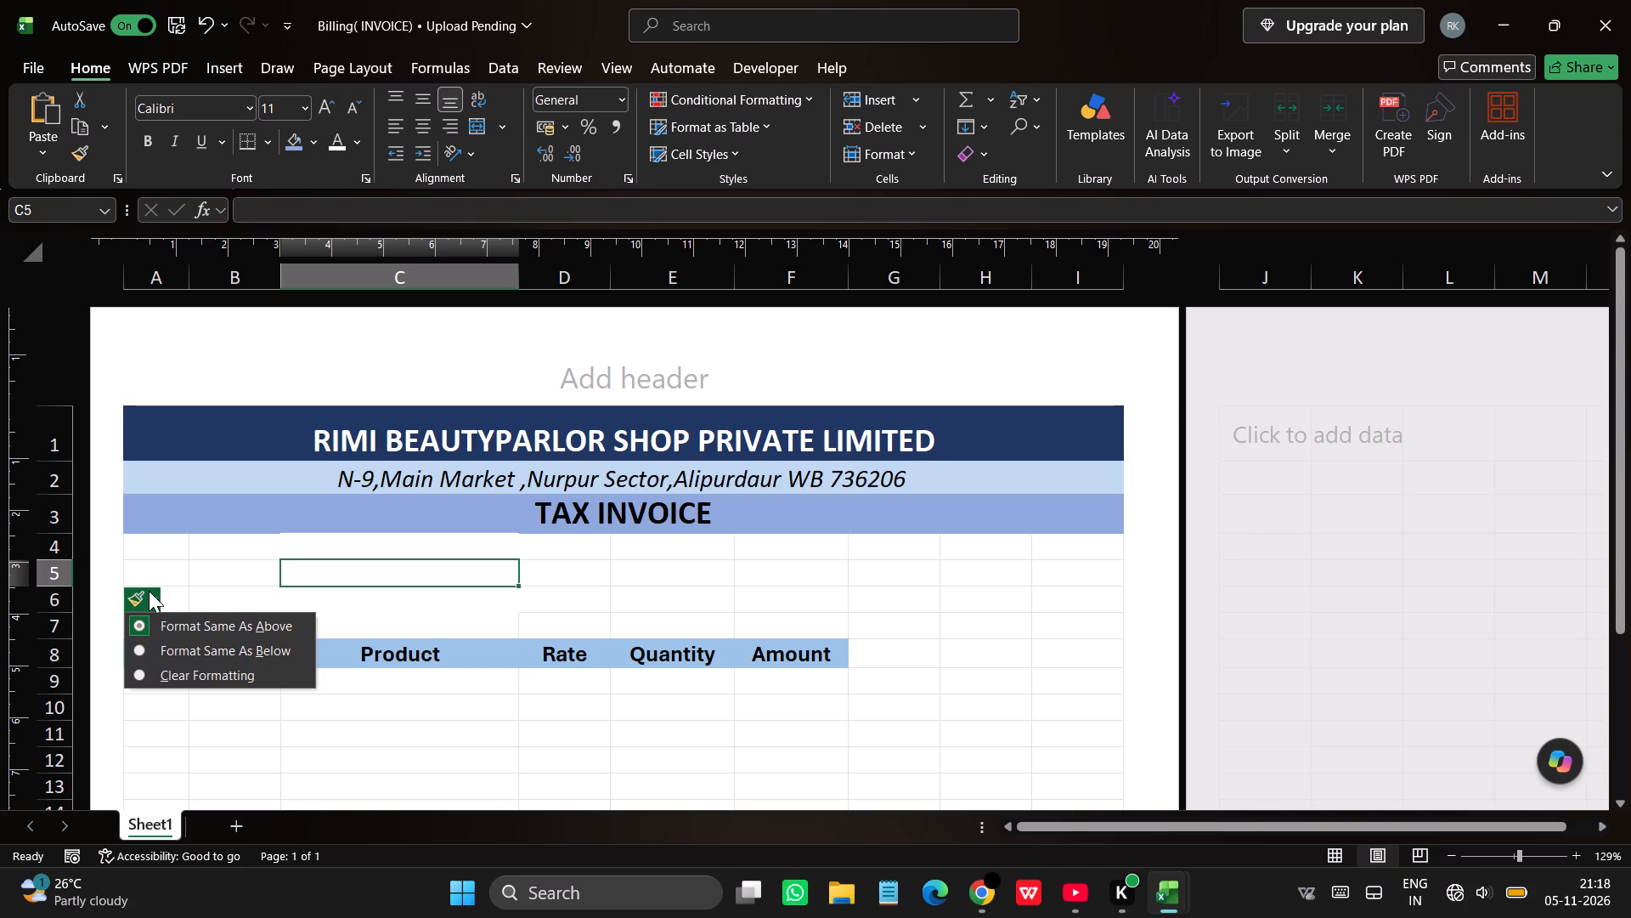
{"action": "left_click", "coordinate": [201, 671]}
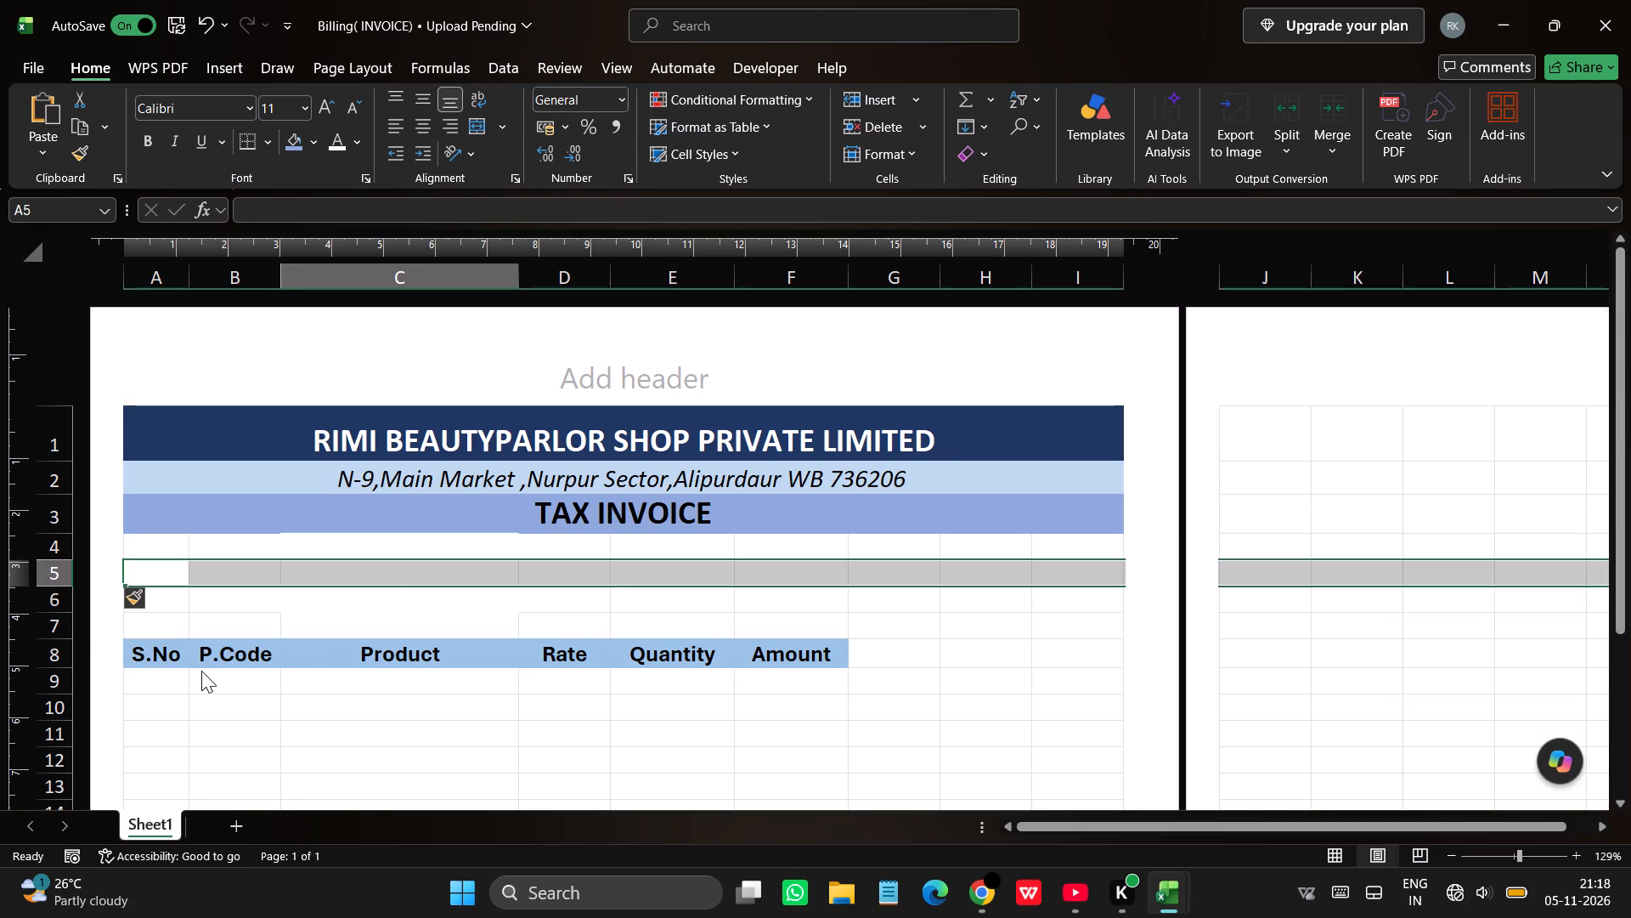
{"action": "left_click", "coordinate": [190, 616]}
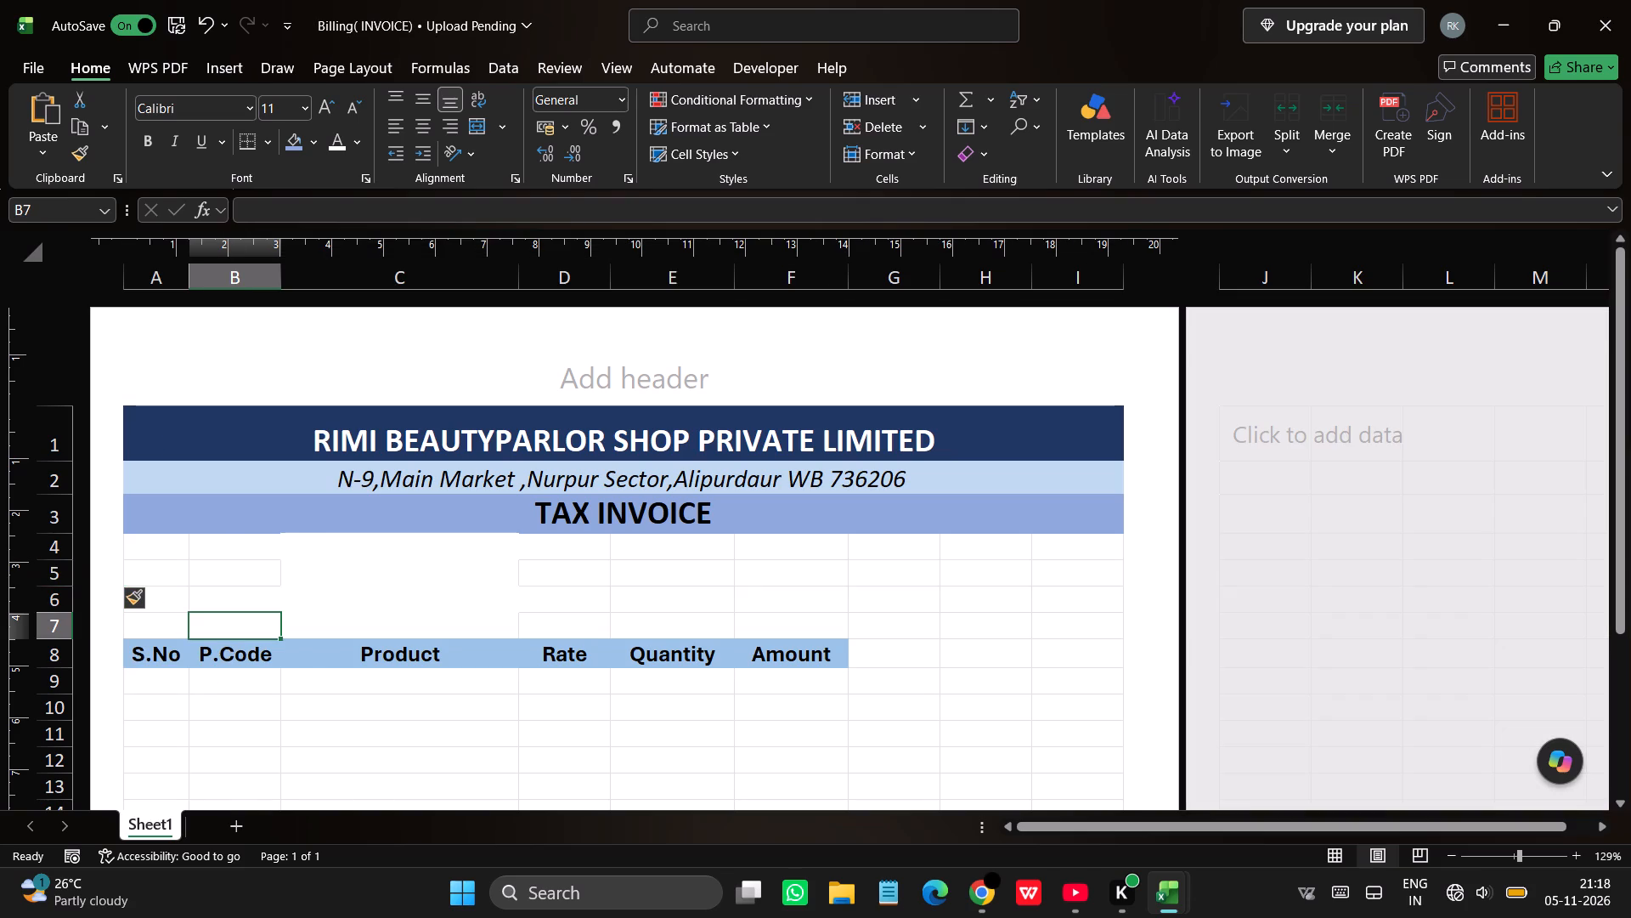
{"action": "left_click", "coordinate": [164, 598]}
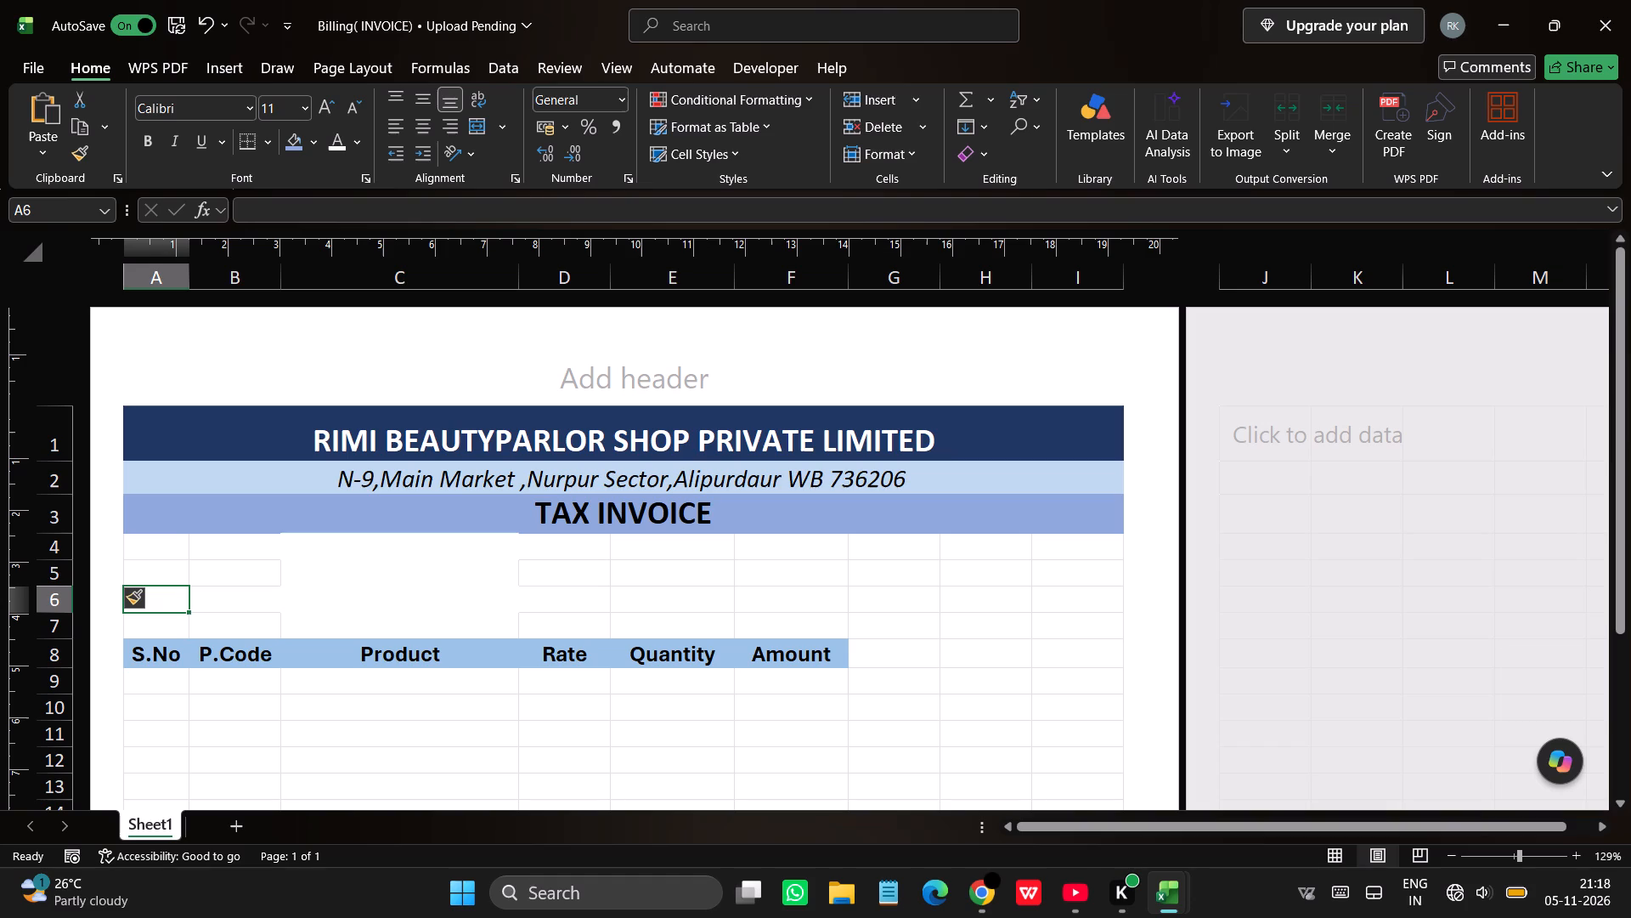
{"action": "left_click", "coordinate": [156, 570]}
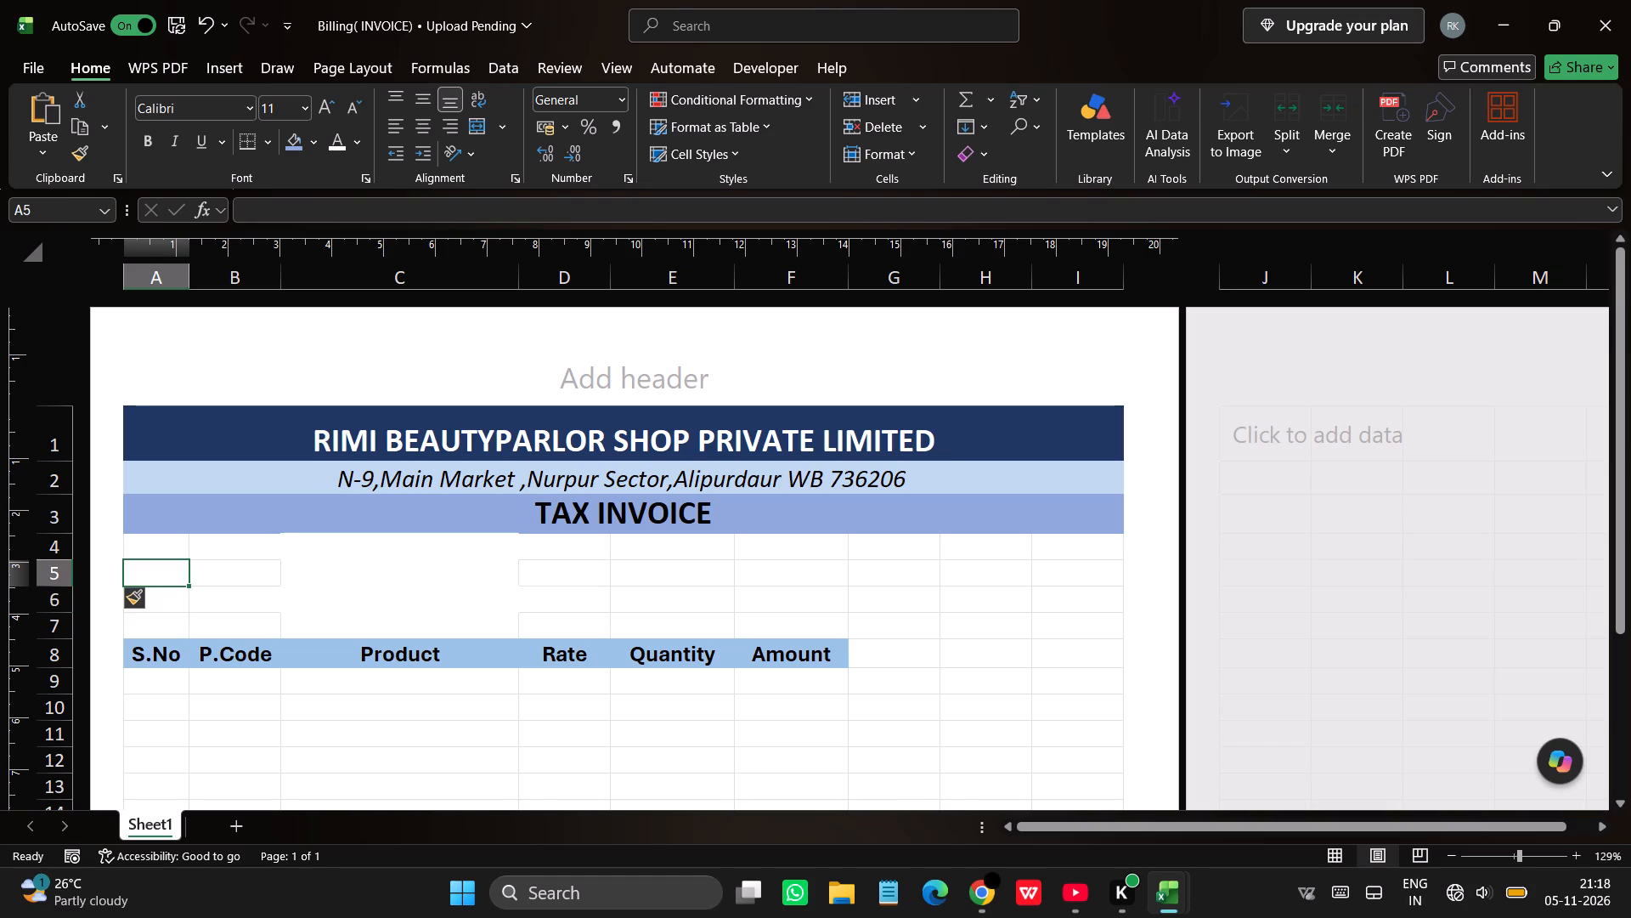
{"action": "left_click", "coordinate": [150, 596]}
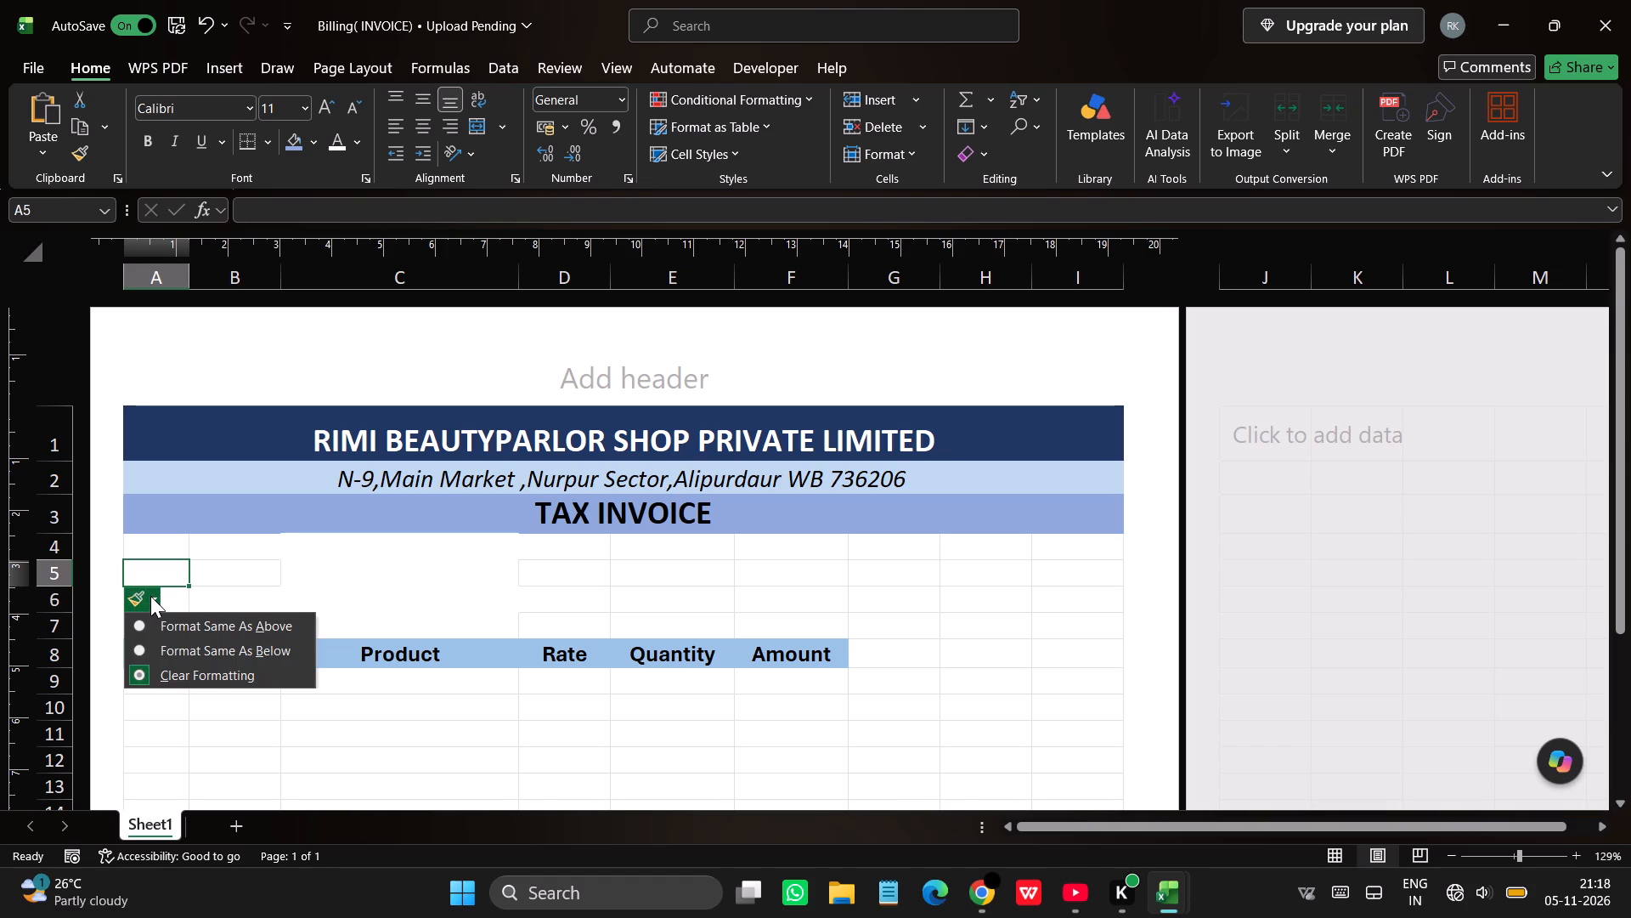
{"action": "left_click", "coordinate": [154, 683]}
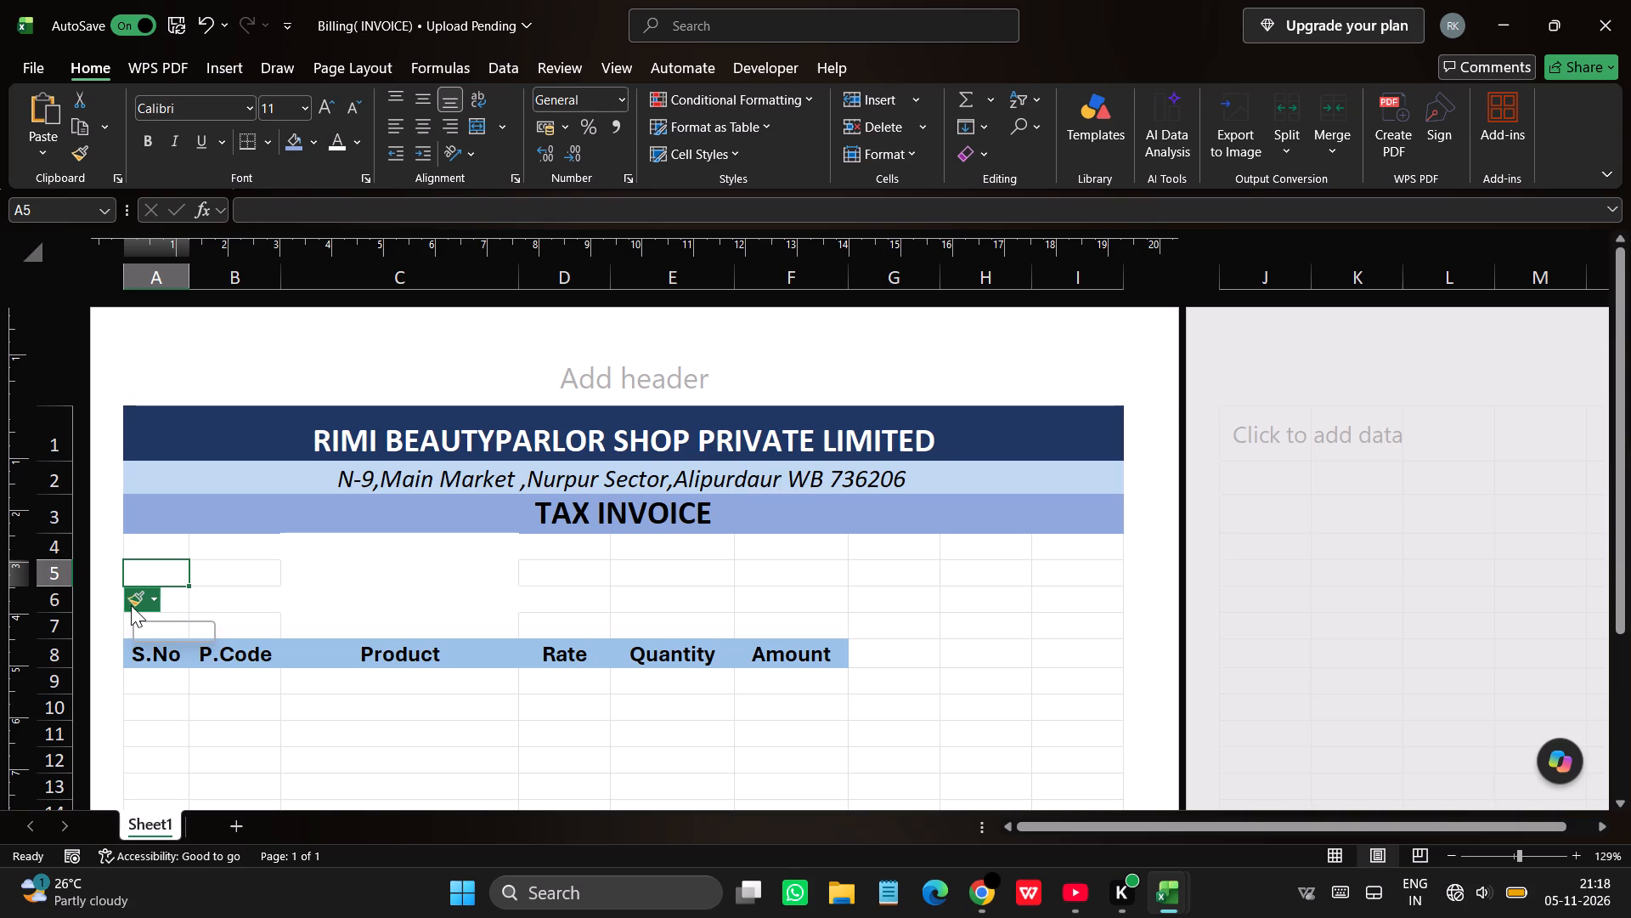
Enter the label "Bill No.:" in cell A5.
{"action": "key", "text": "Delete"}
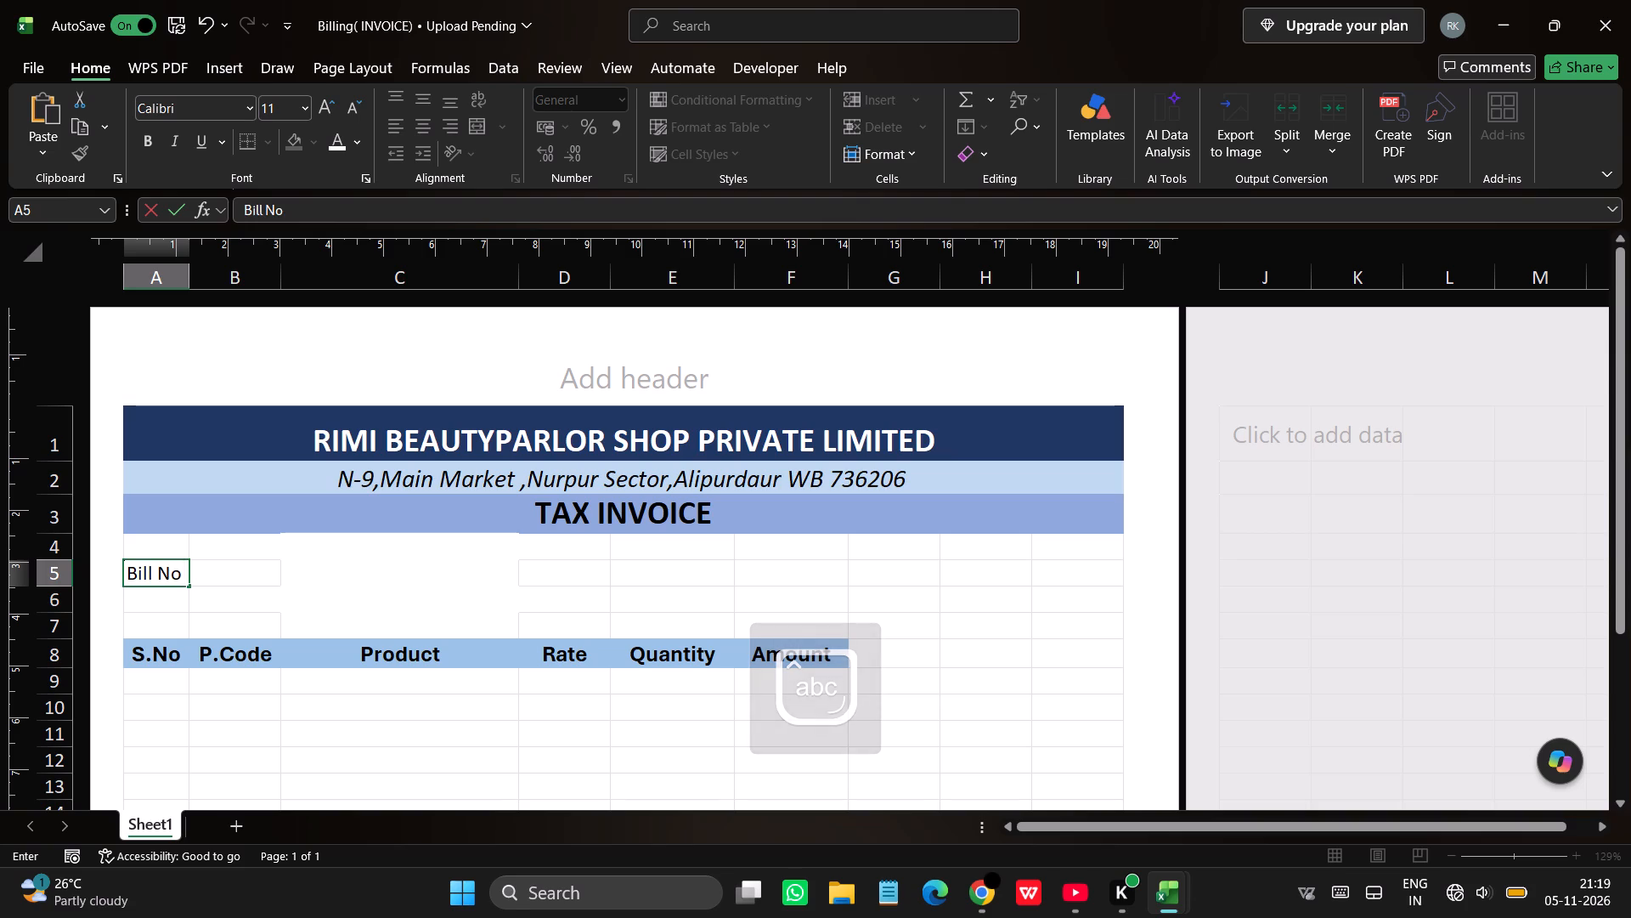
{"action": "key", "text": "period"}
{"action": "key", "text": "shift+colon"}
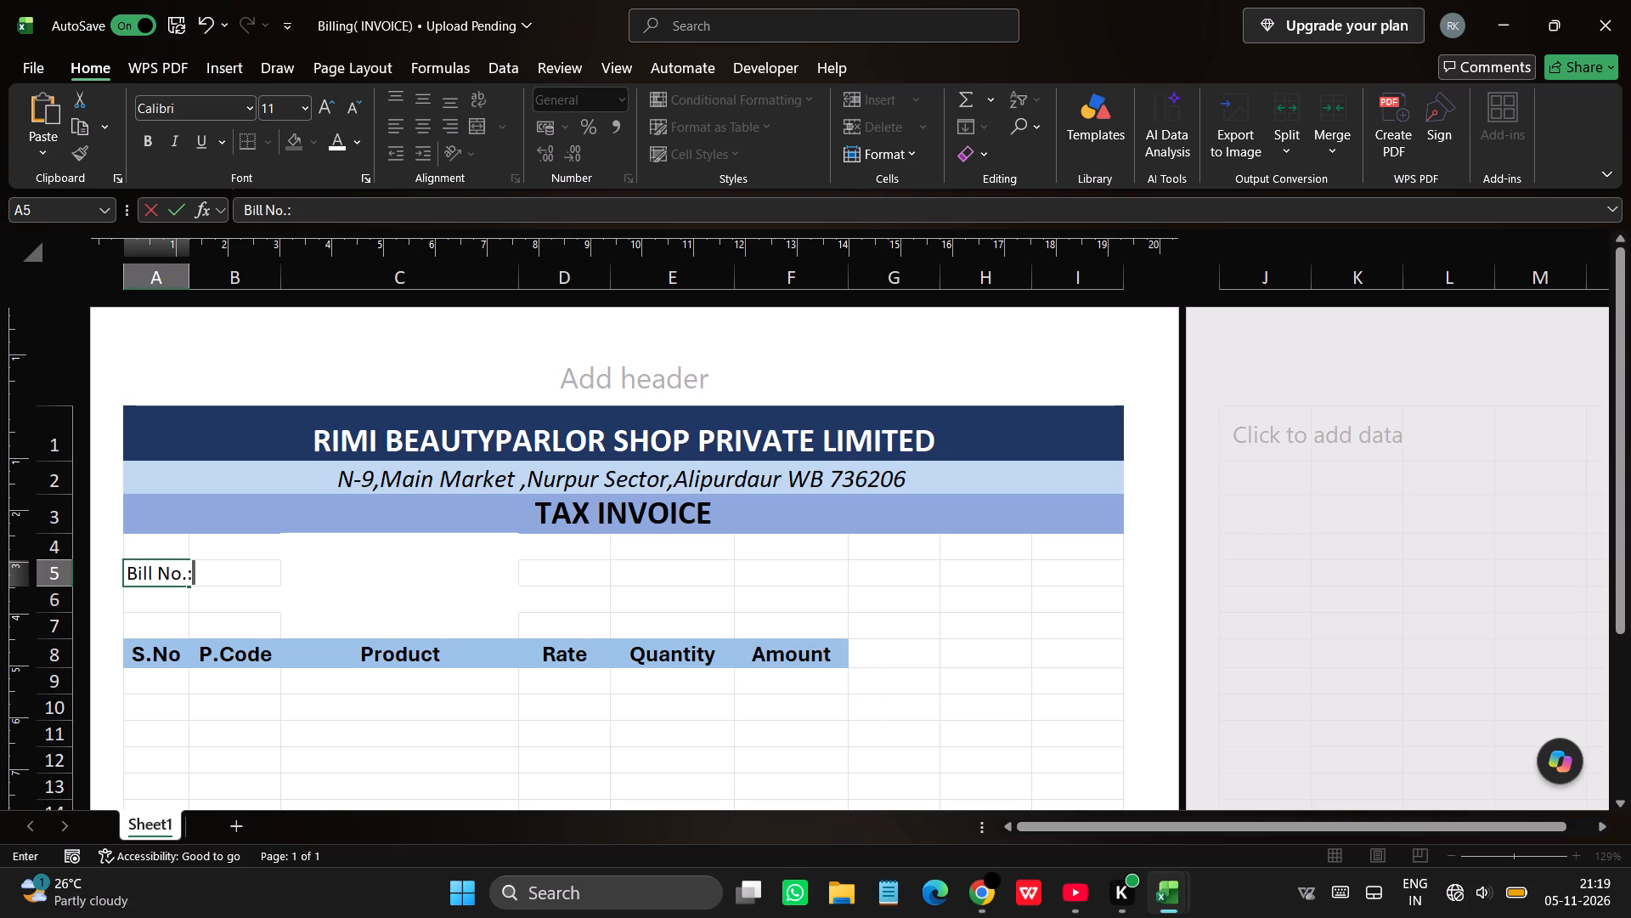
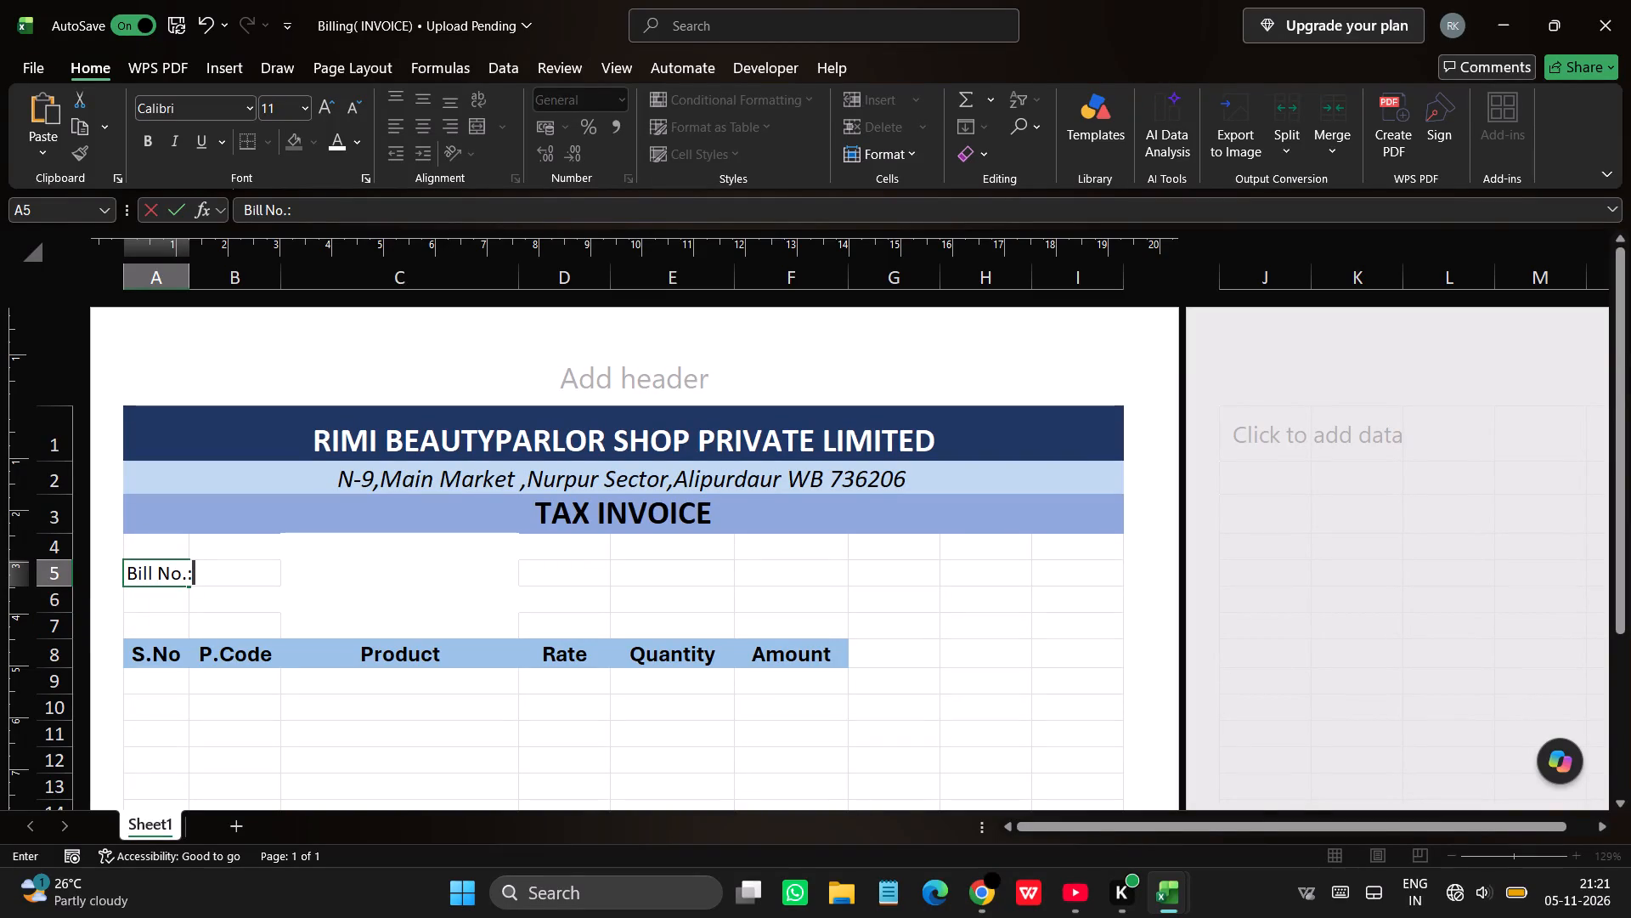
Insert three blank rows at row 7, directly above the item table header.
{"action": "left_click", "coordinate": [146, 632]}
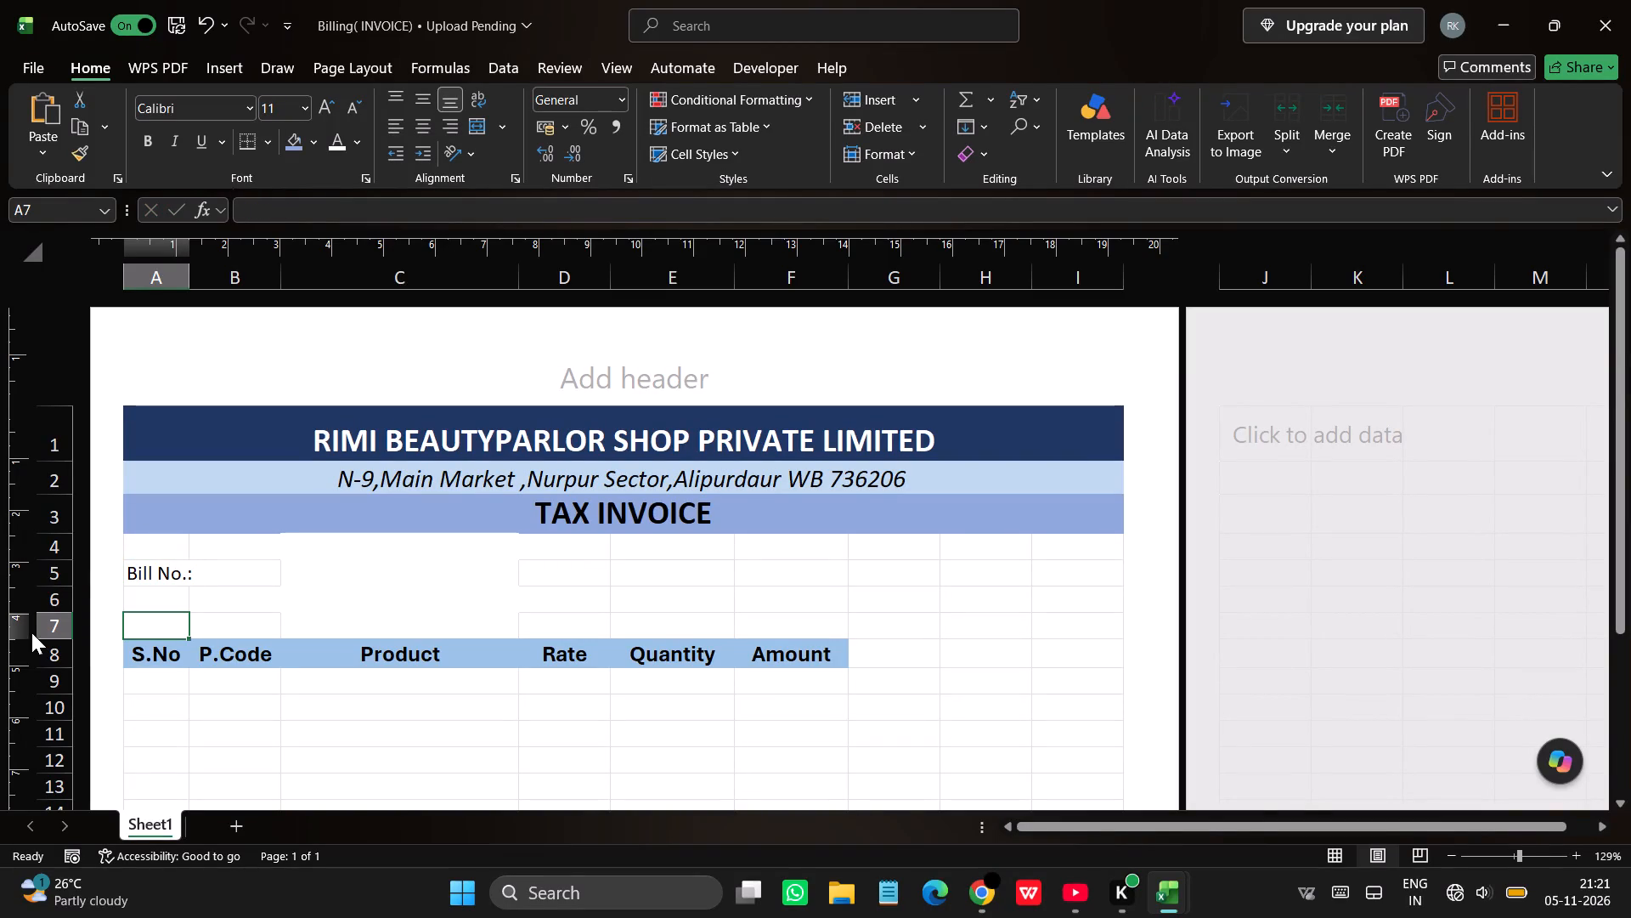
{"action": "left_click", "coordinate": [51, 628]}
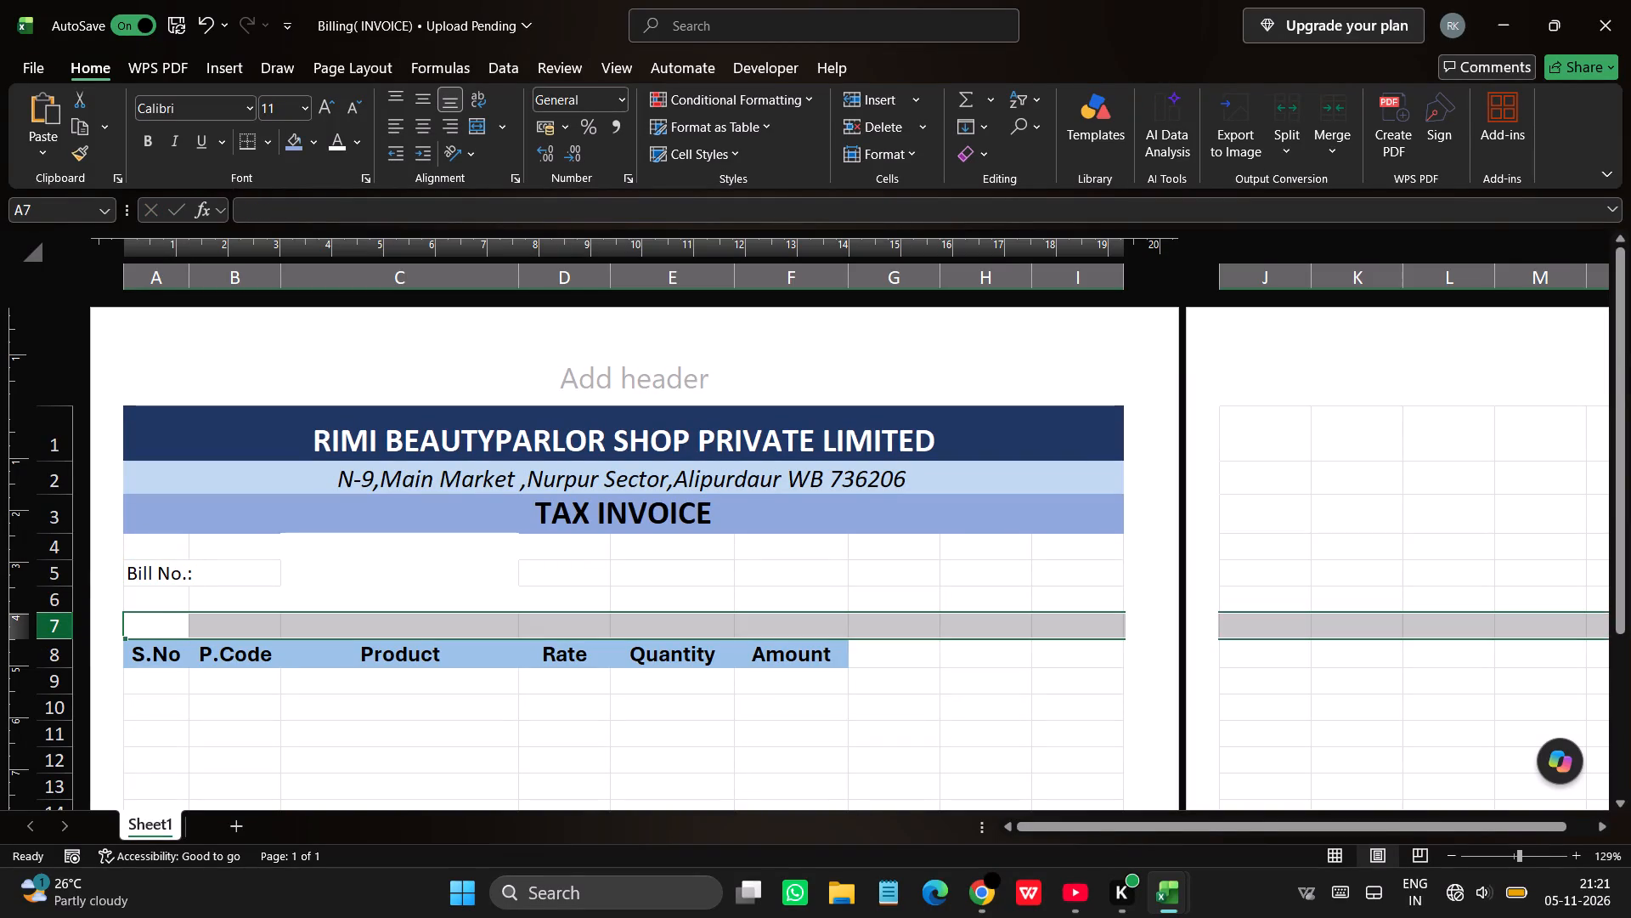
{"action": "key", "text": "ctrl+plus"}
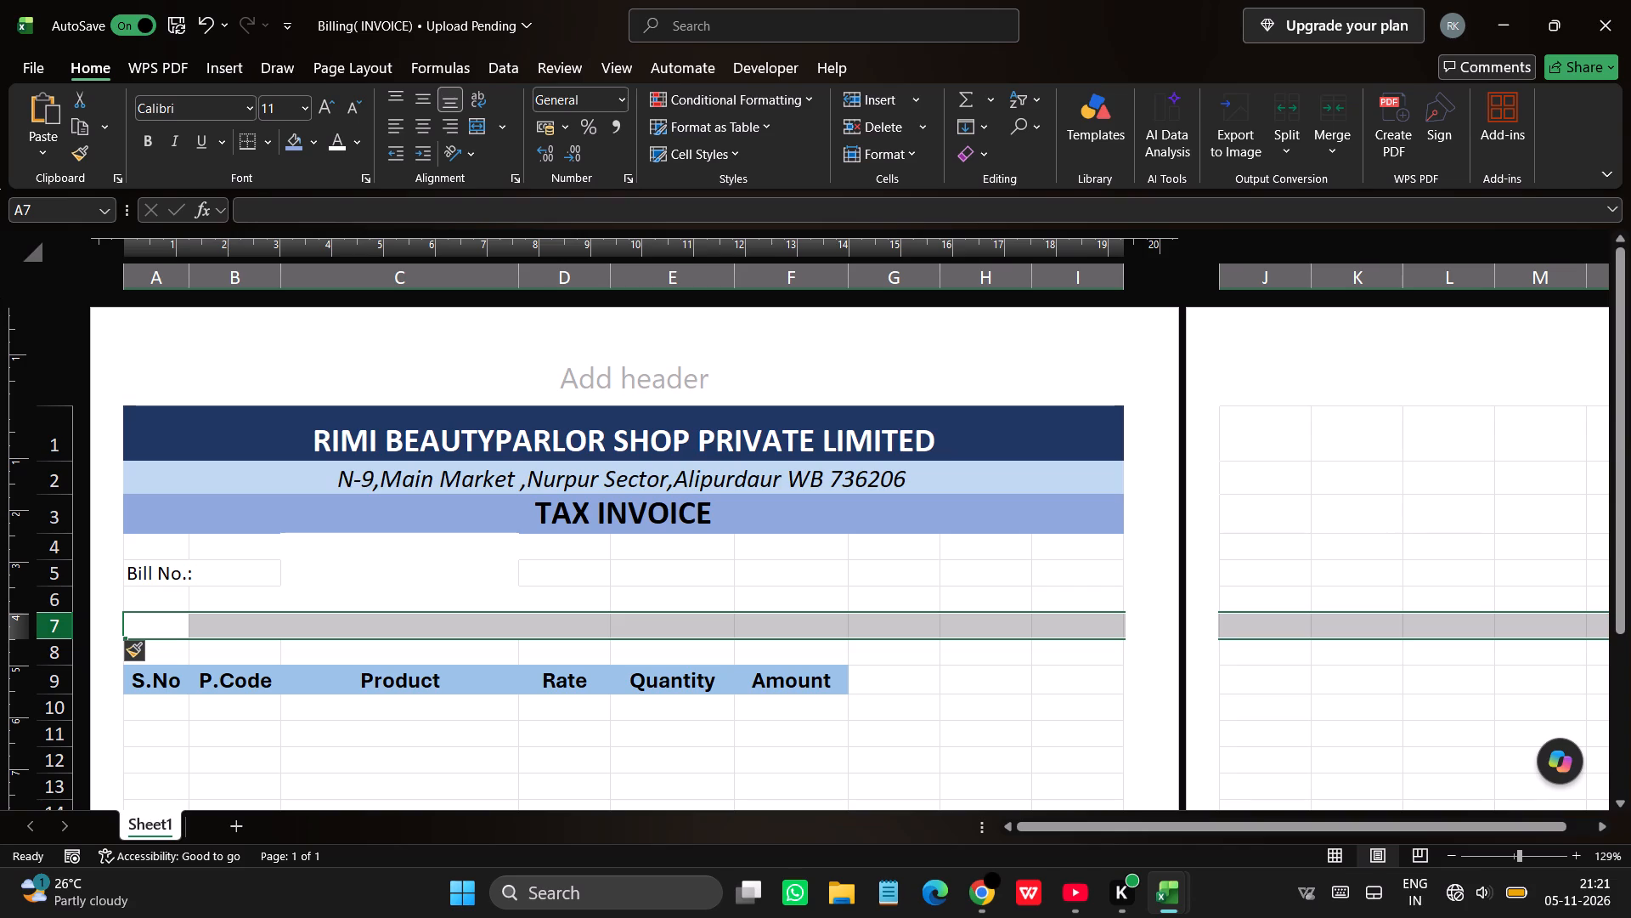
{"action": "key", "text": "ctrl+plus"}
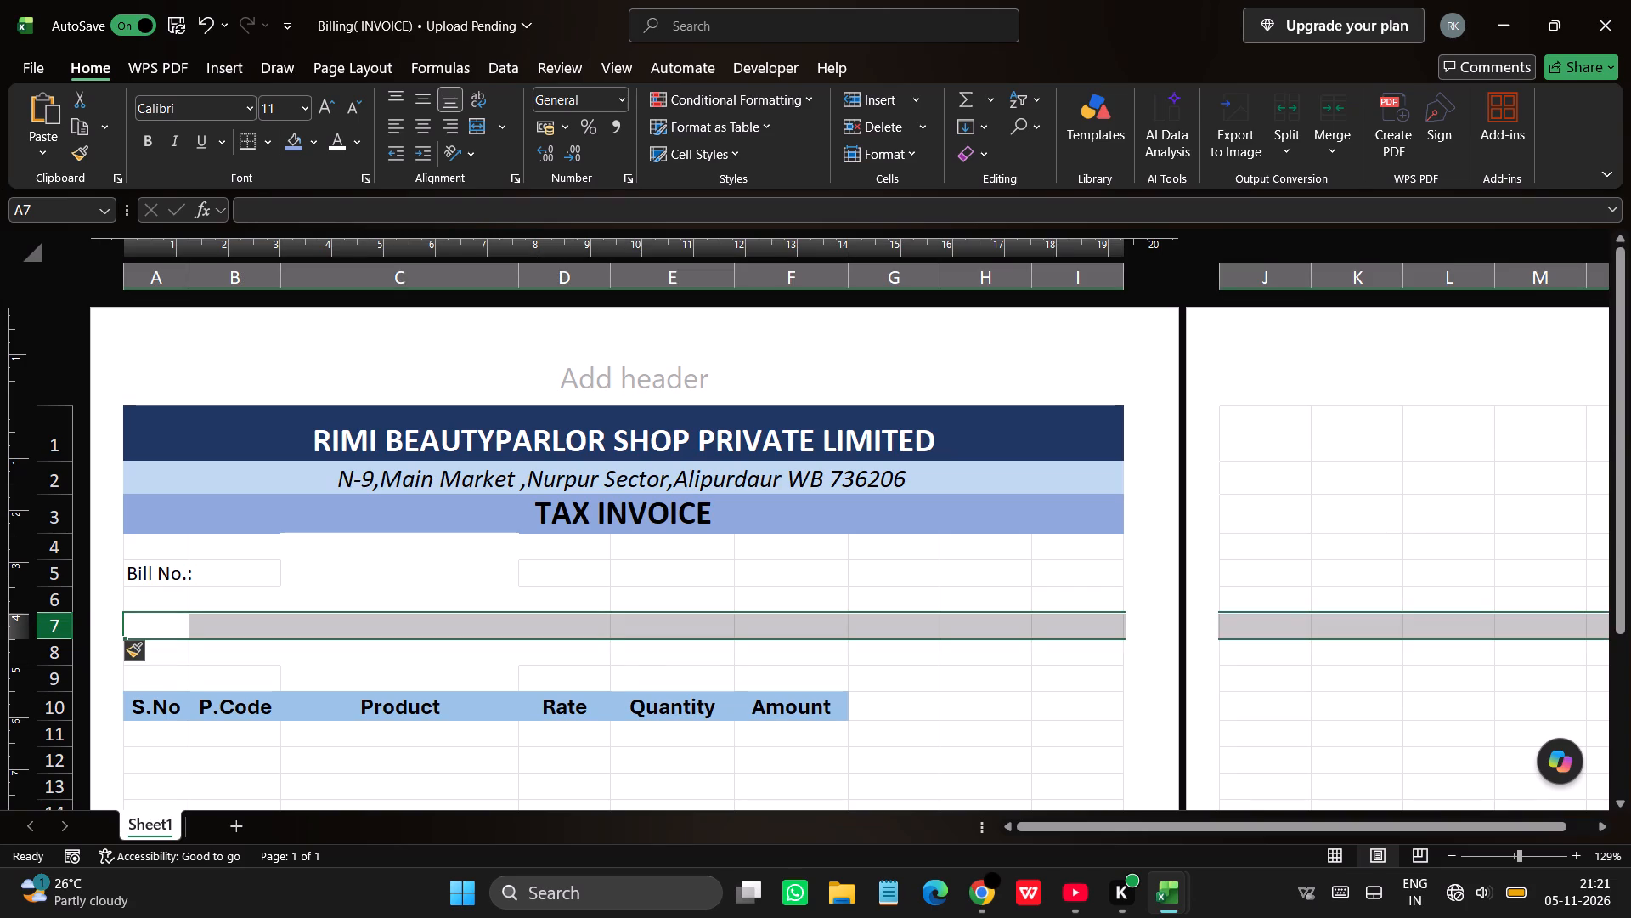
{"action": "key", "text": "ctrl+plus"}
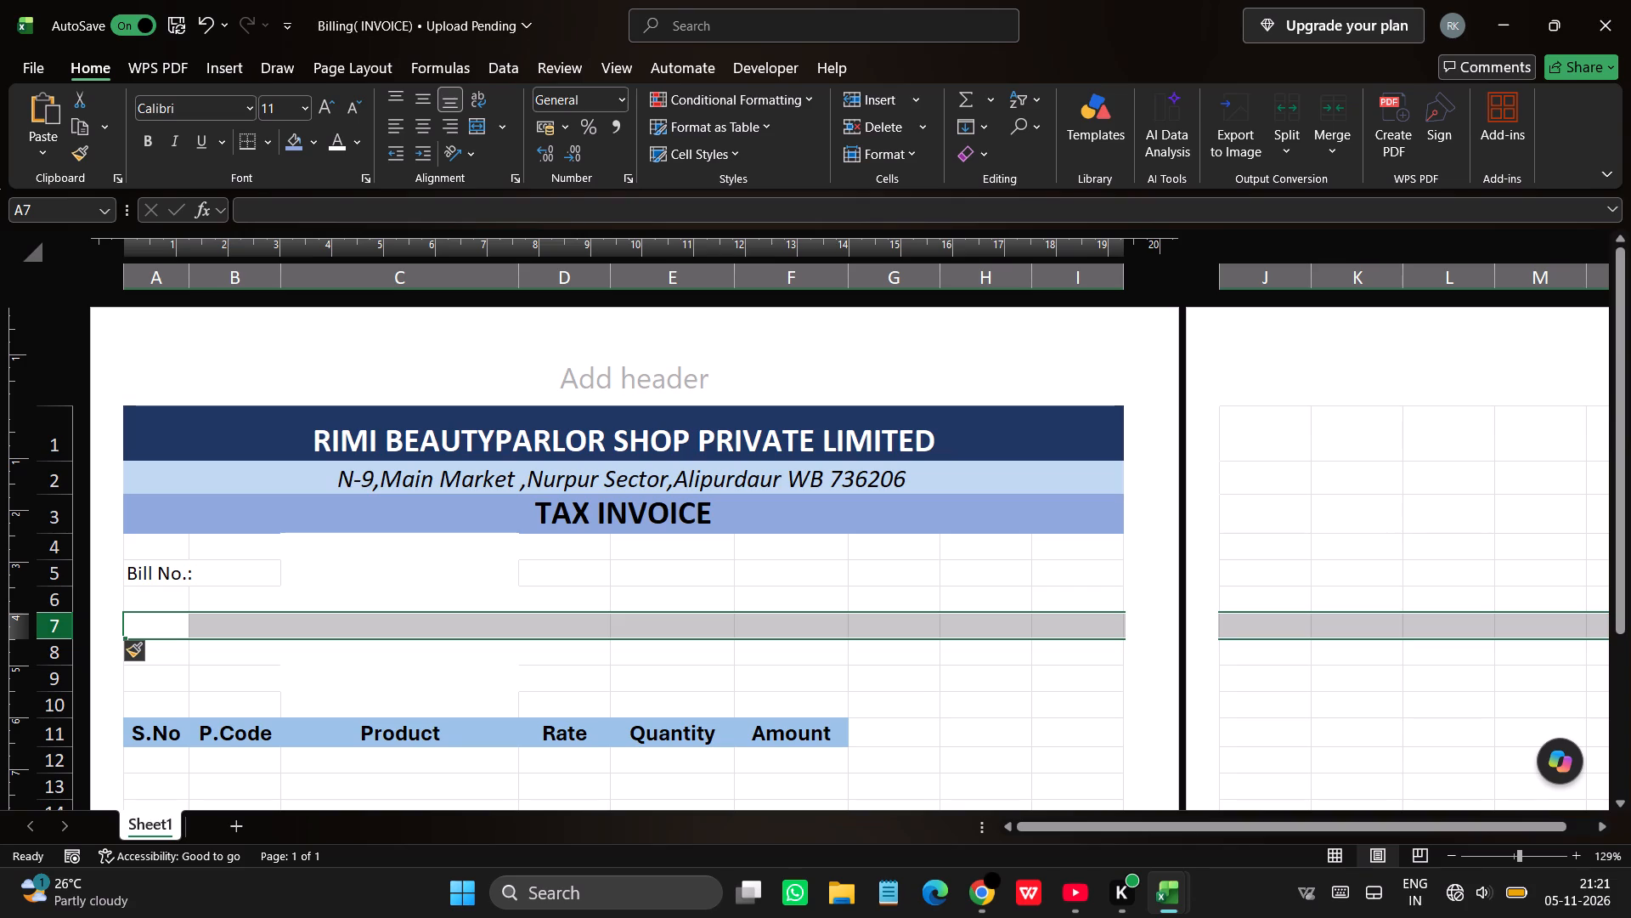
Enter the customer detail labels "Cus. Name" in cell A7 and "Add.:" in cell A8.
{"action": "left_click", "coordinate": [160, 634]}
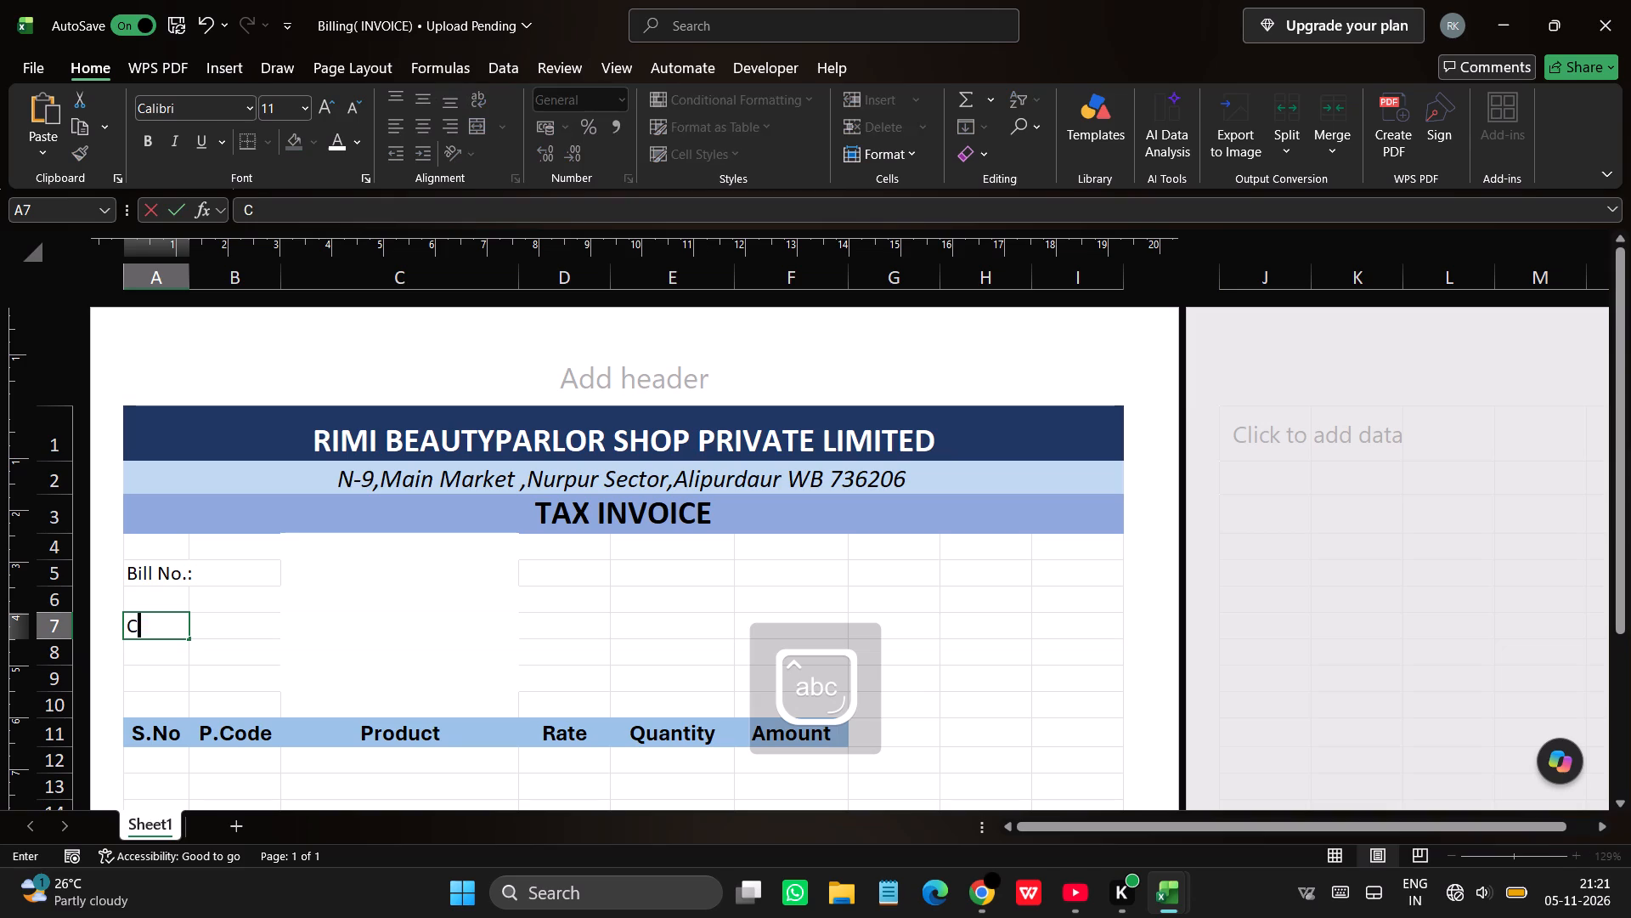
{"action": "type", "text": "us"}
{"action": "type", "text": "."}
{"action": "key", "text": "space"}
{"action": "type", "text": "ame"}
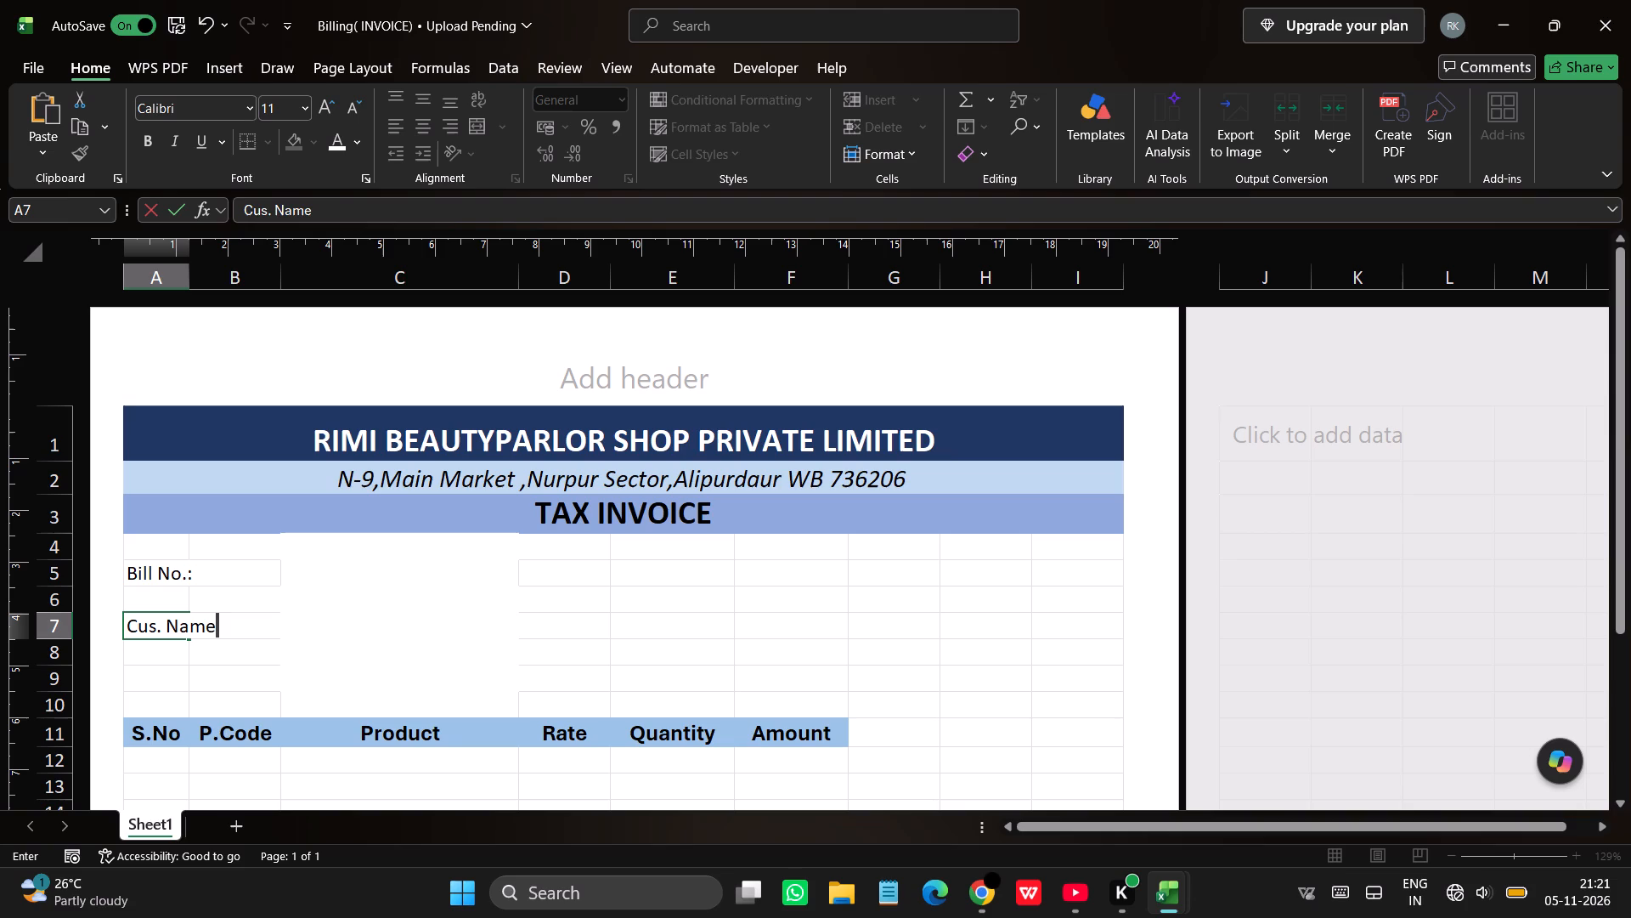
{"action": "left_click", "coordinate": [155, 660]}
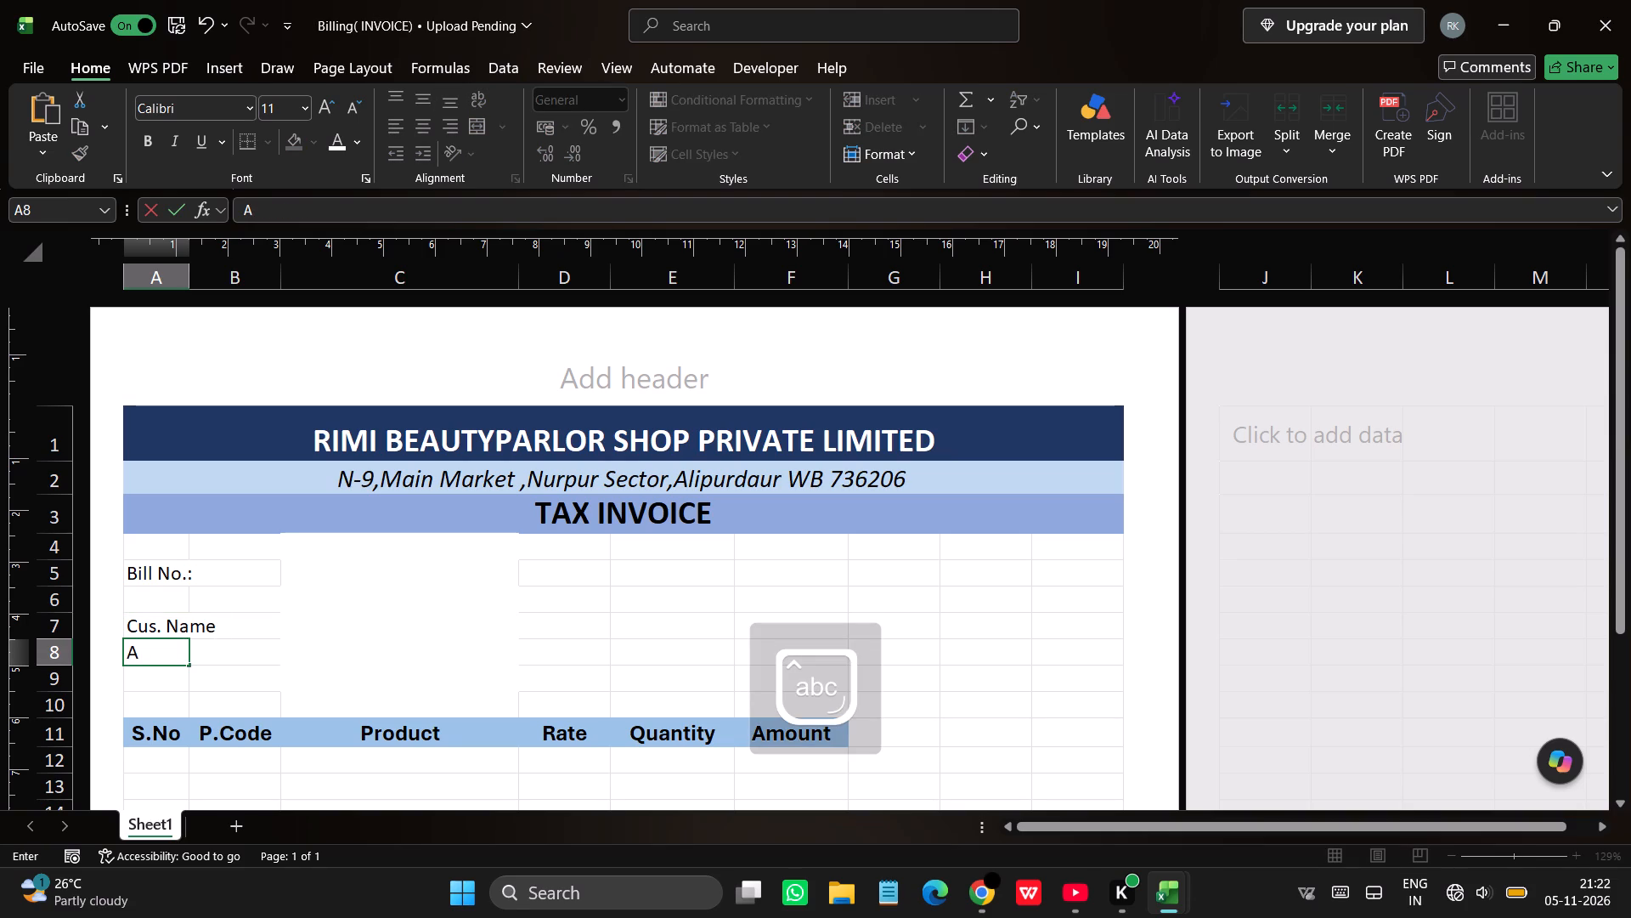
{"action": "type", "text": "dd"}
{"action": "type", "text": ".:"}
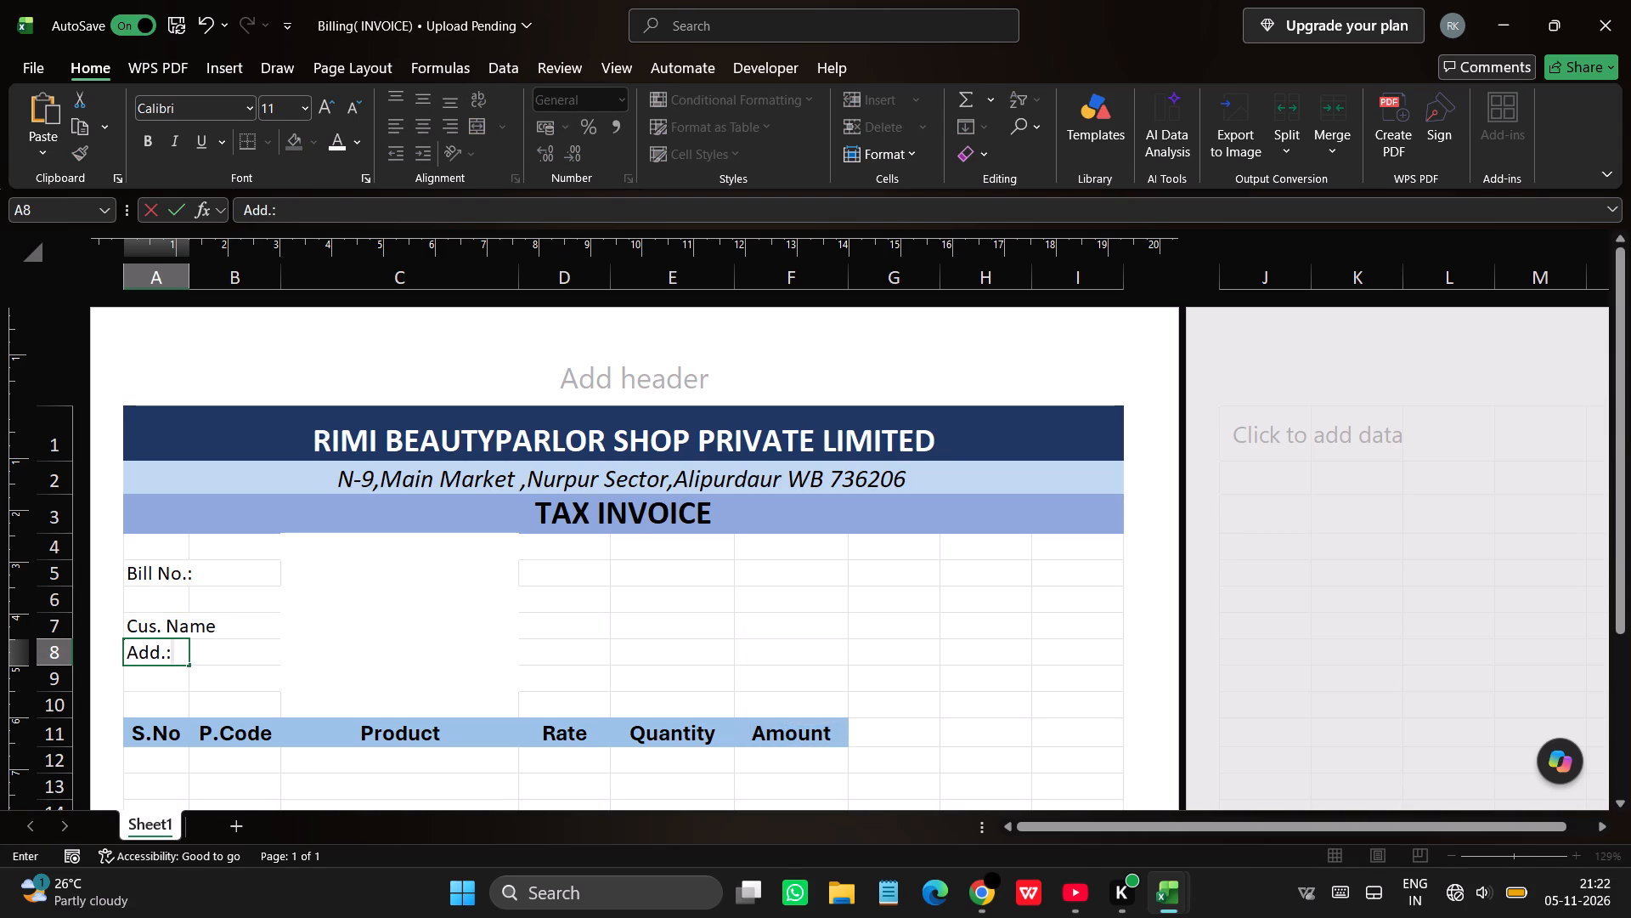
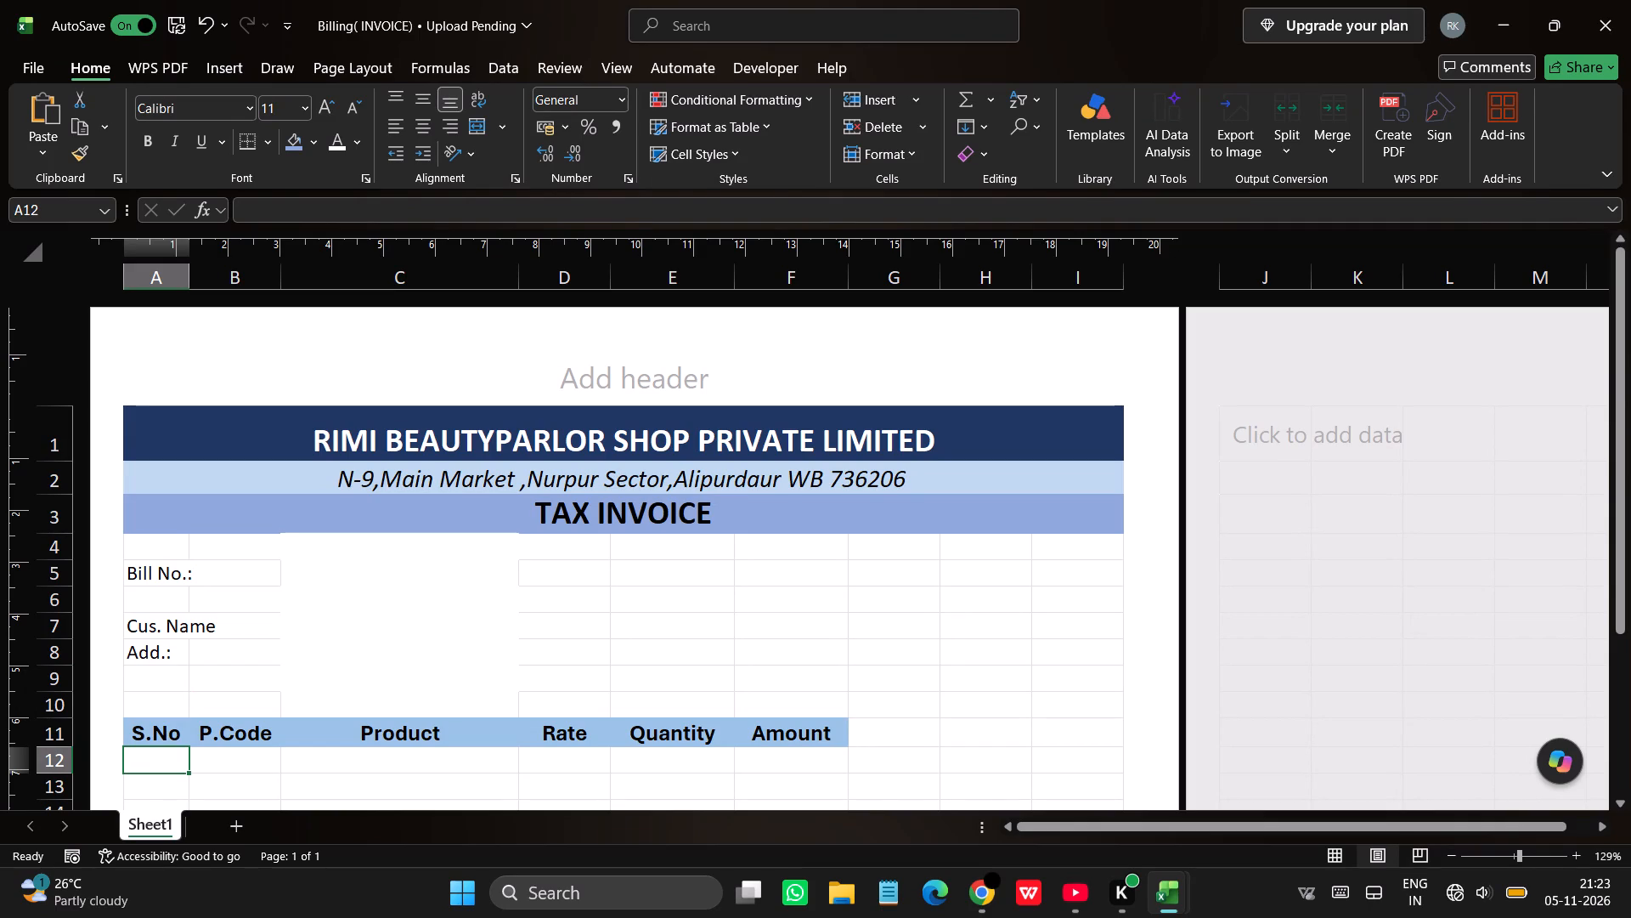
Enter the label "Contact:" in cell A9 and the label "Date:" in cell E5.
{"action": "left_click", "coordinate": [155, 674]}
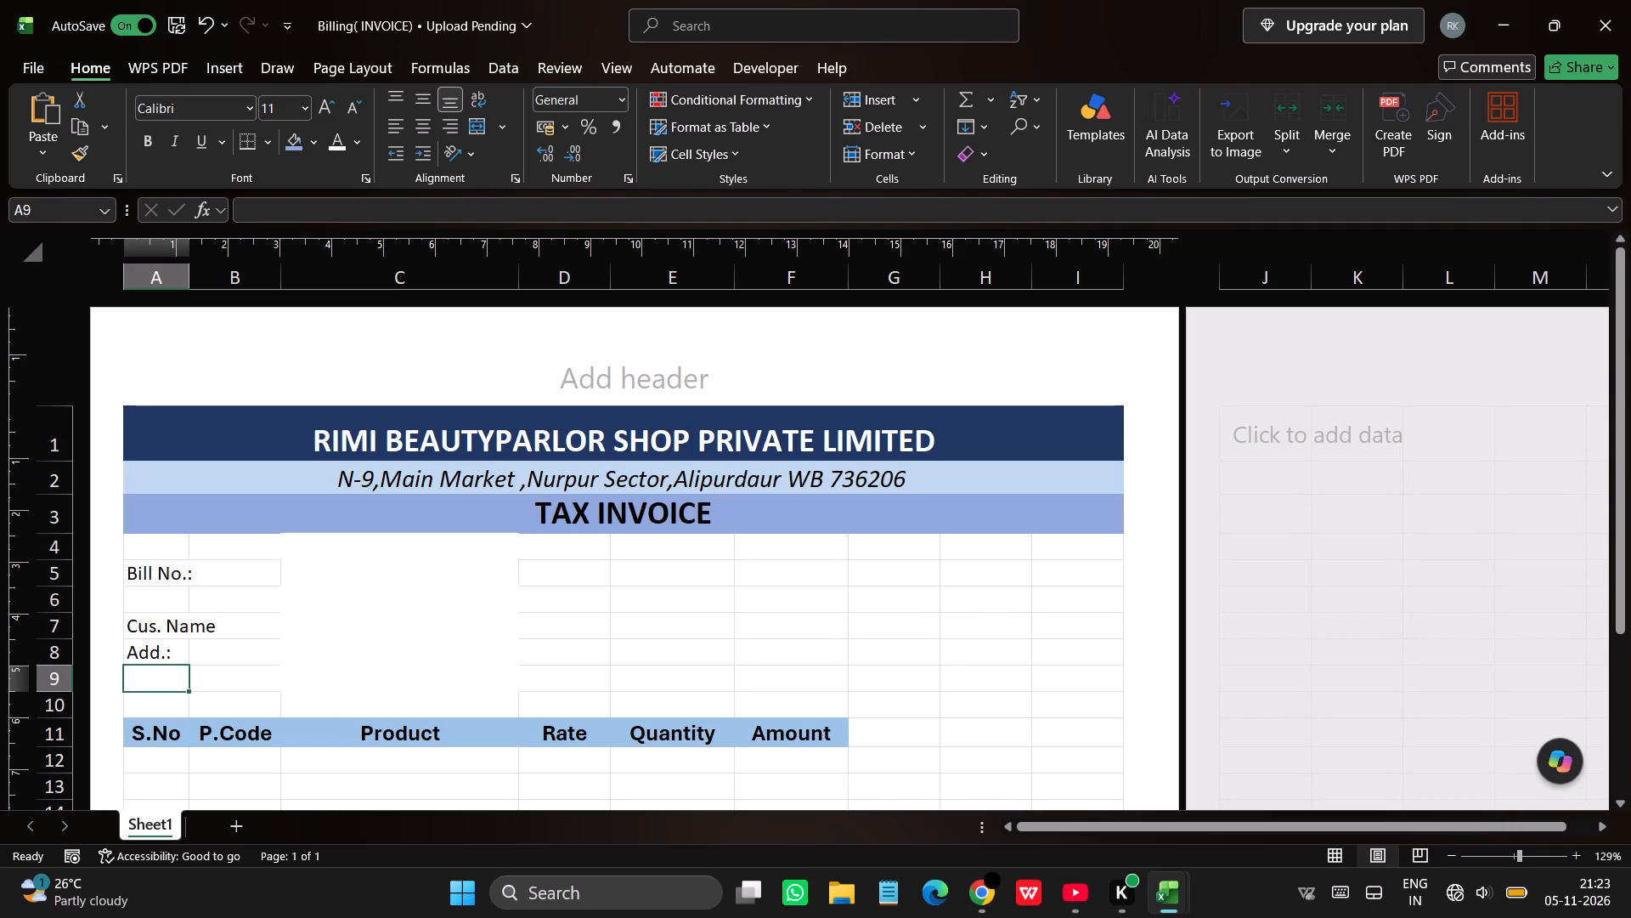
{"action": "type", "text": "ont"}
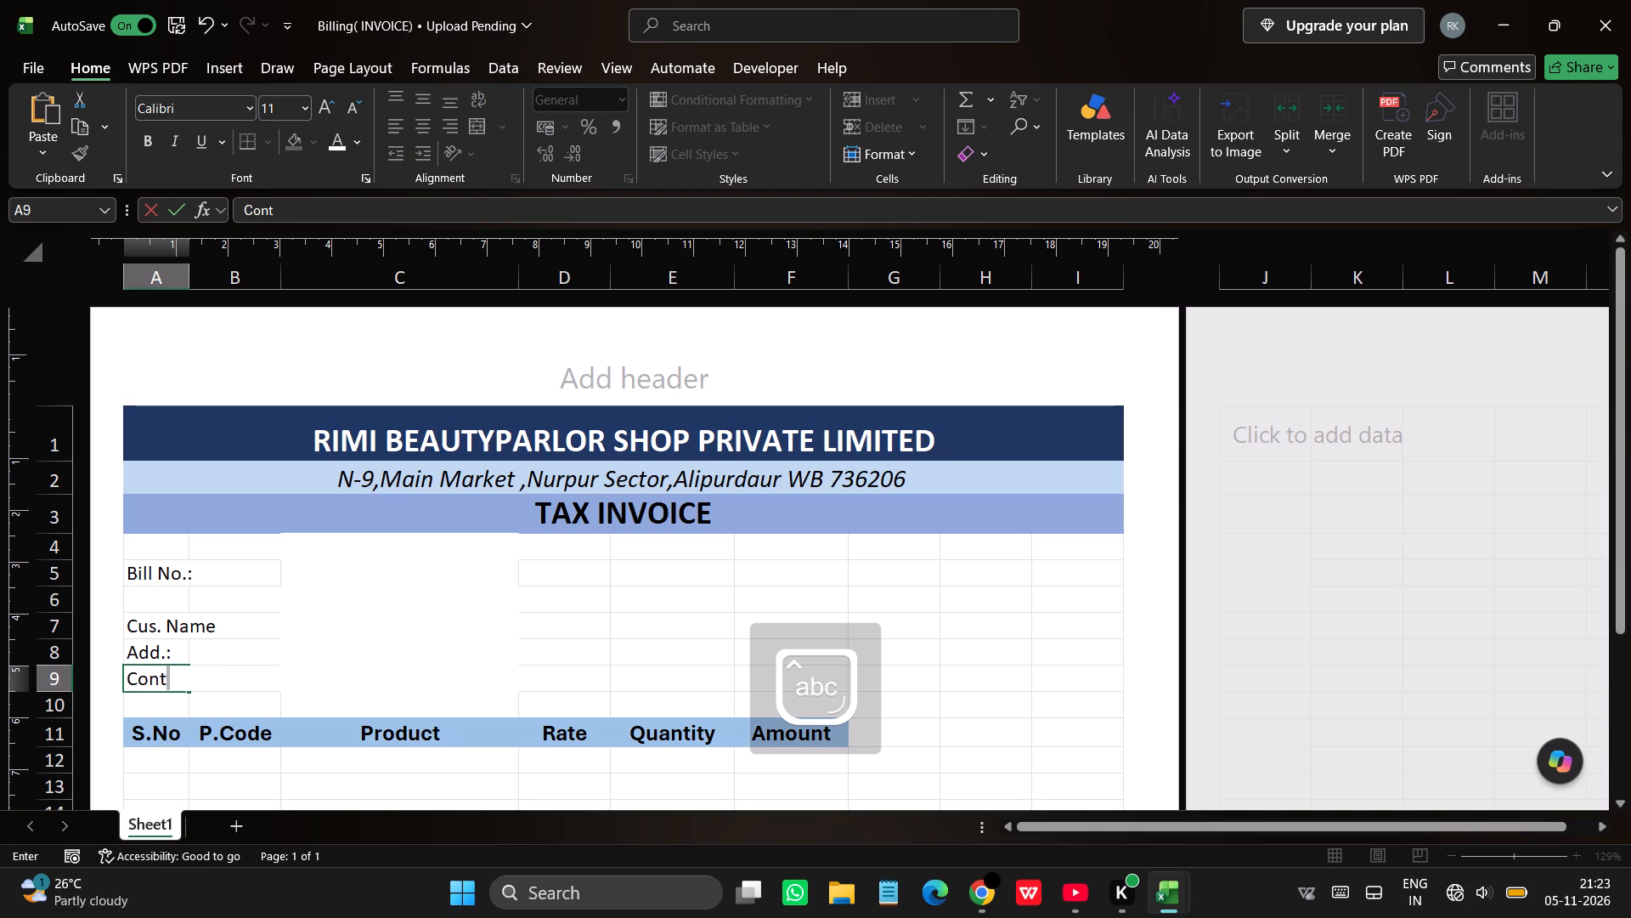
{"action": "type", "text": "act"}
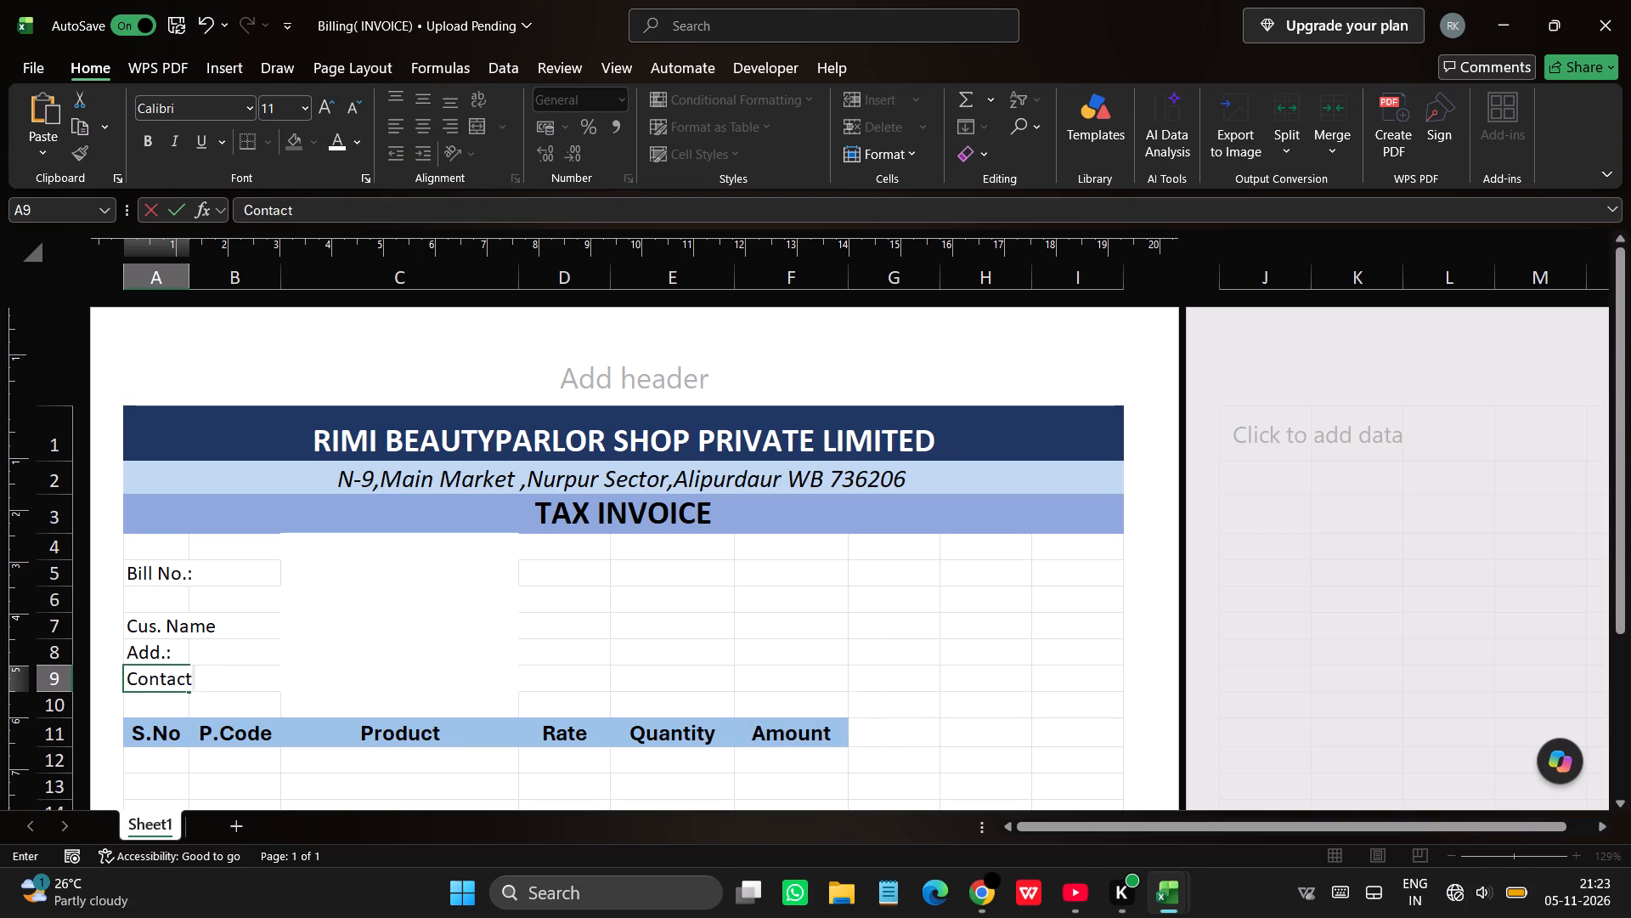
{"action": "key", "text": "shift+colon"}
{"action": "left_click", "coordinate": [815, 577]}
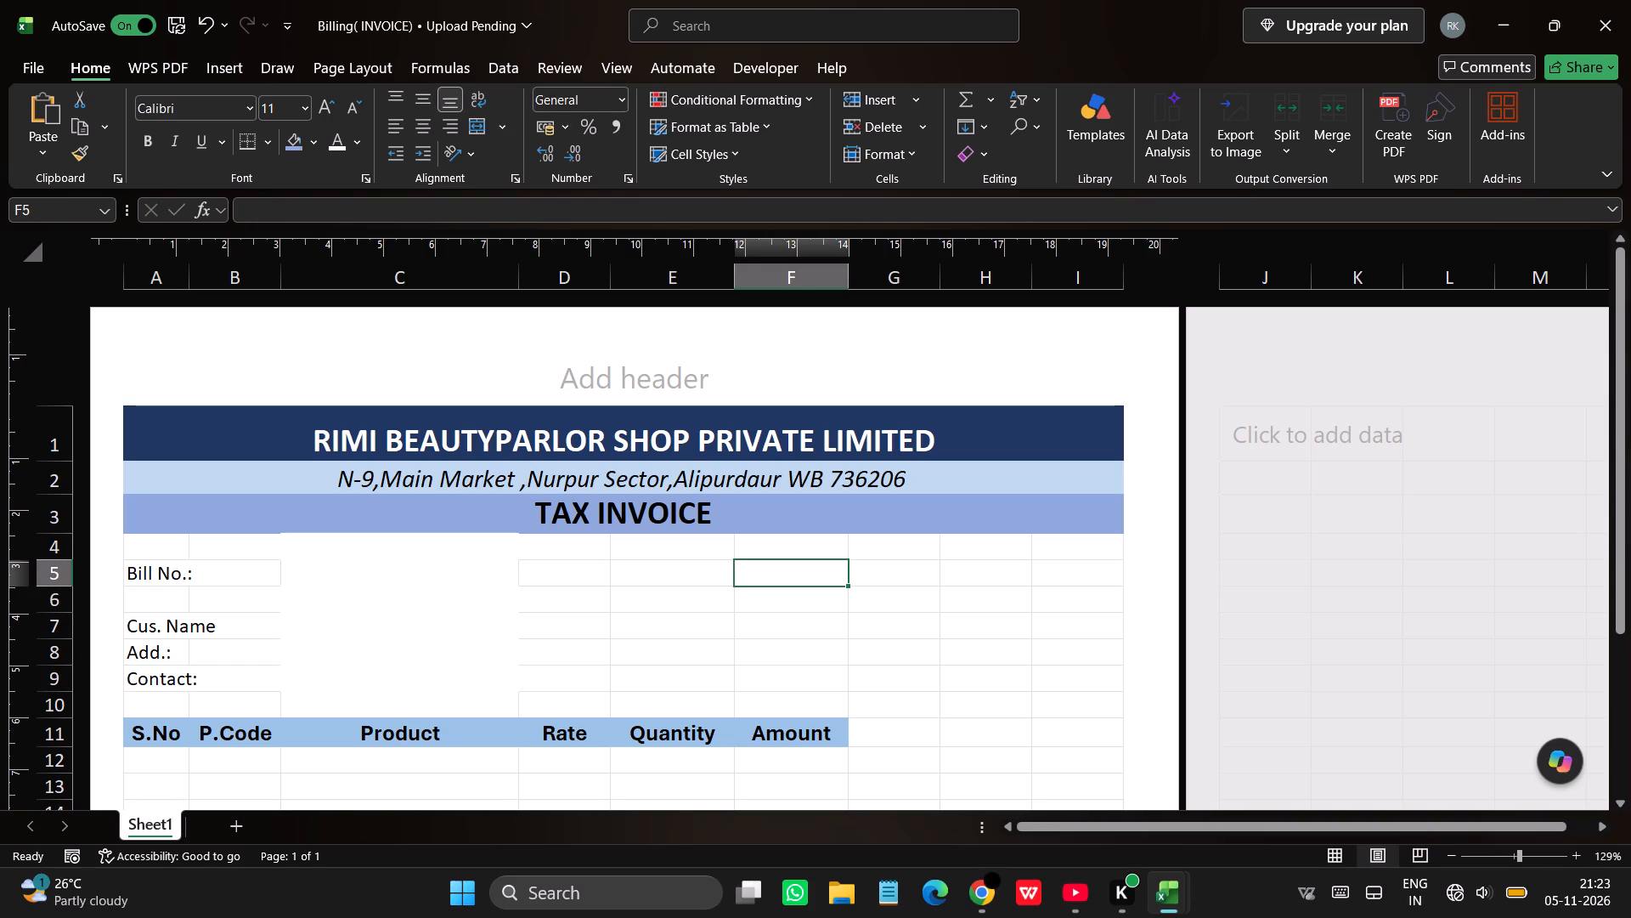
{"action": "left_click", "coordinate": [694, 577]}
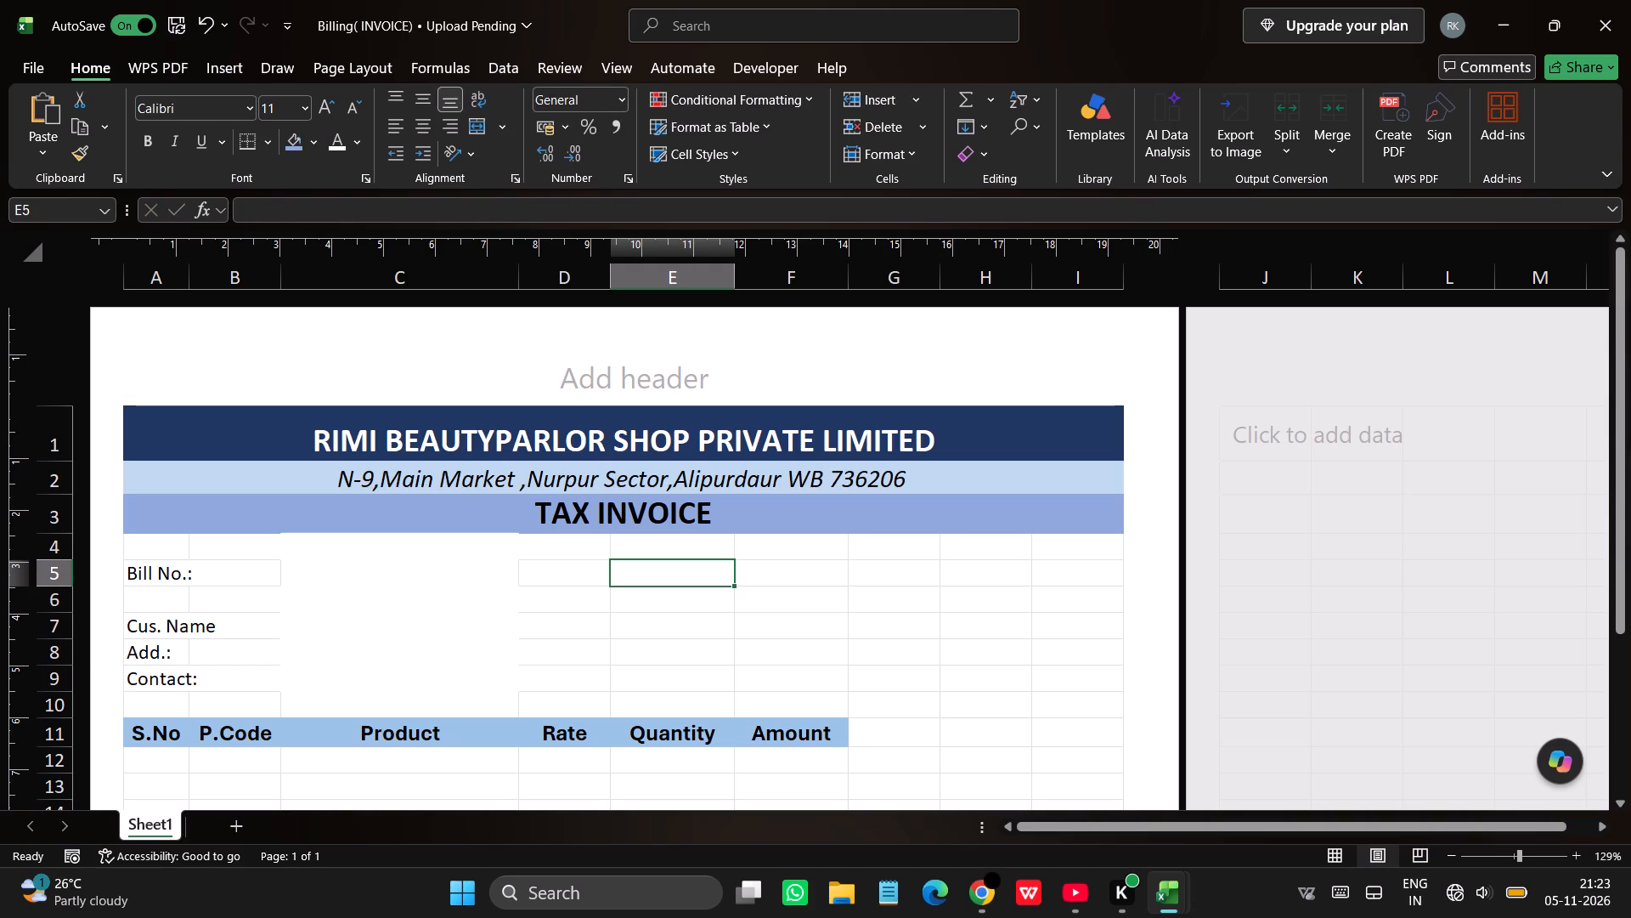
{"action": "type", "text": "ate"}
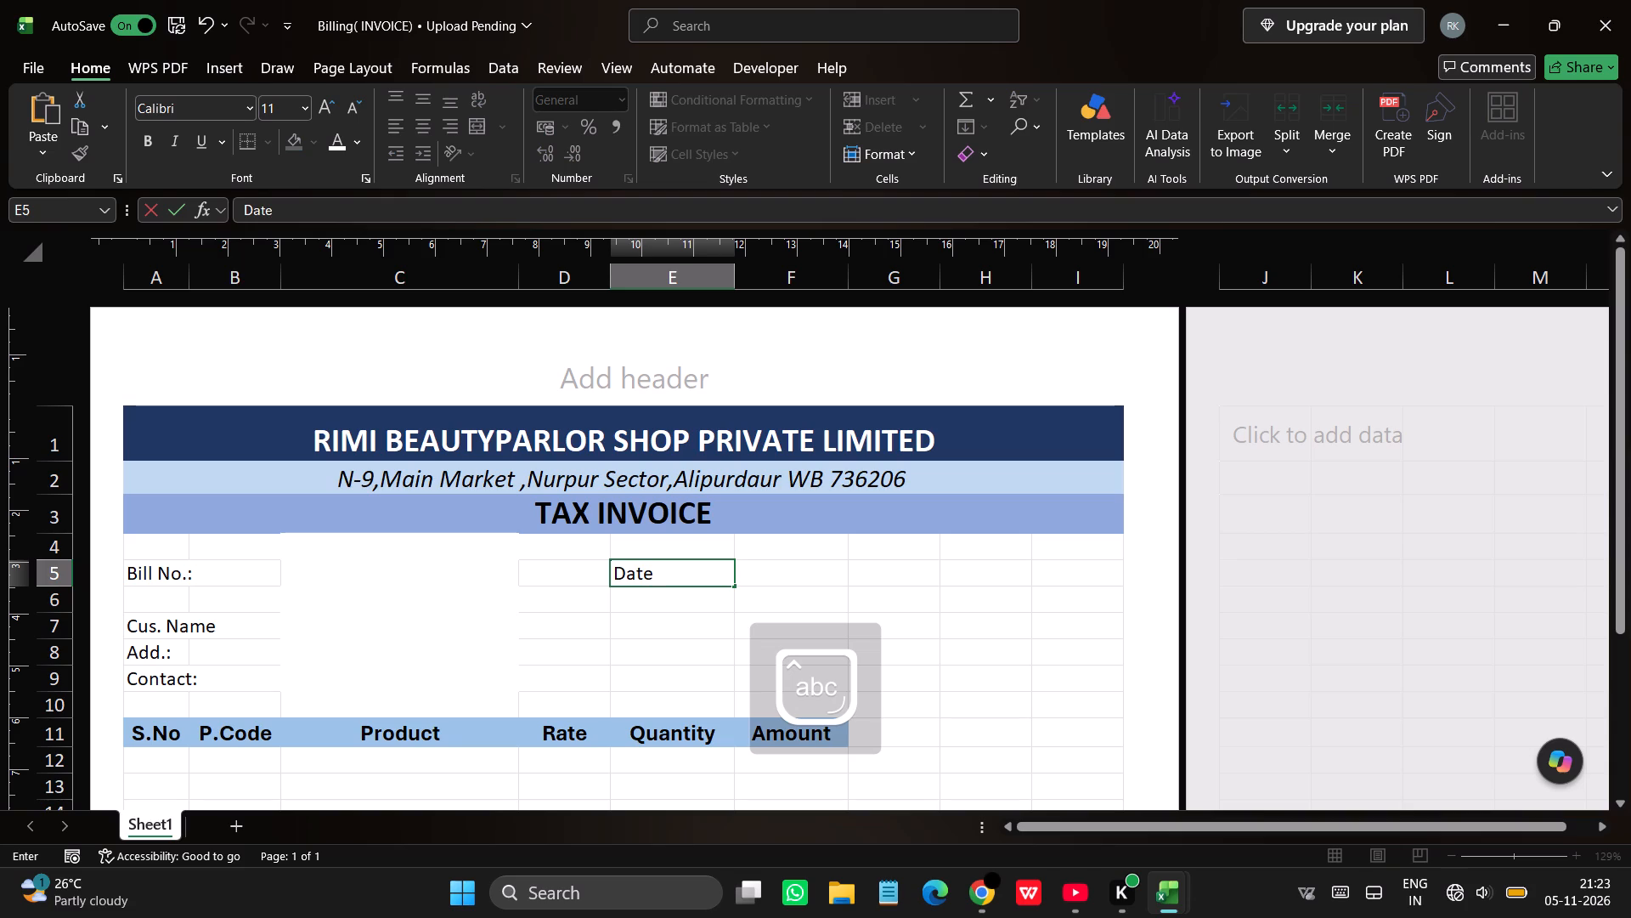
{"action": "key", "text": "shift+colon"}
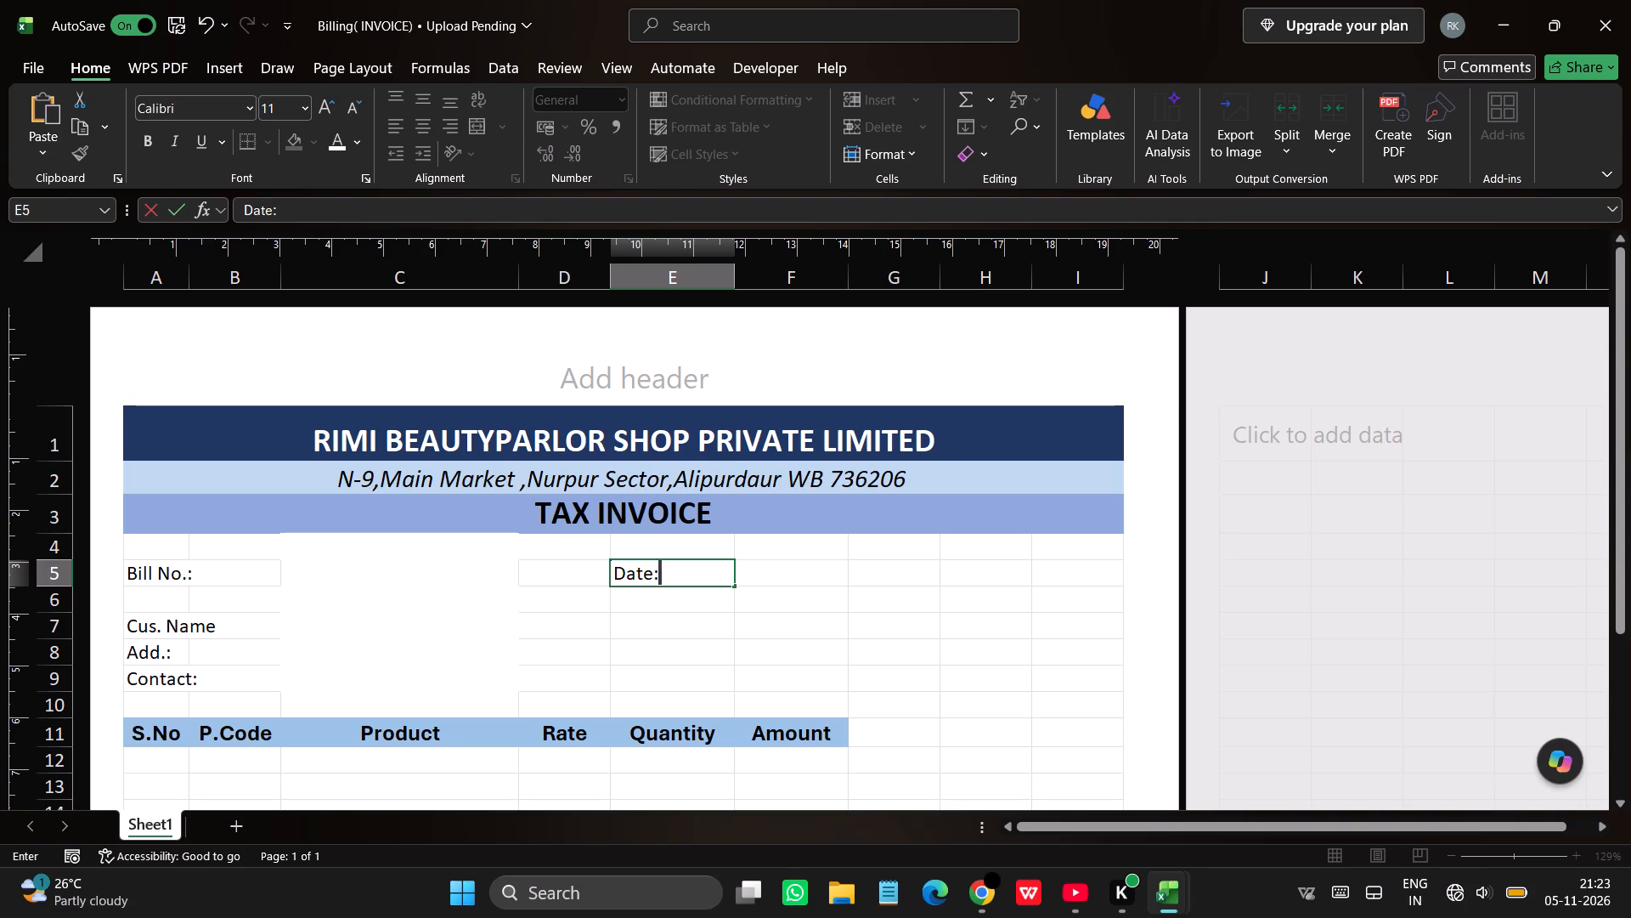
Autofit column A to the width of its bill and customer labels.
{"action": "left_click_drag", "start_coordinate": [151, 569], "coordinate": [150, 680]}
{"action": "left_click", "coordinate": [397, 671]}
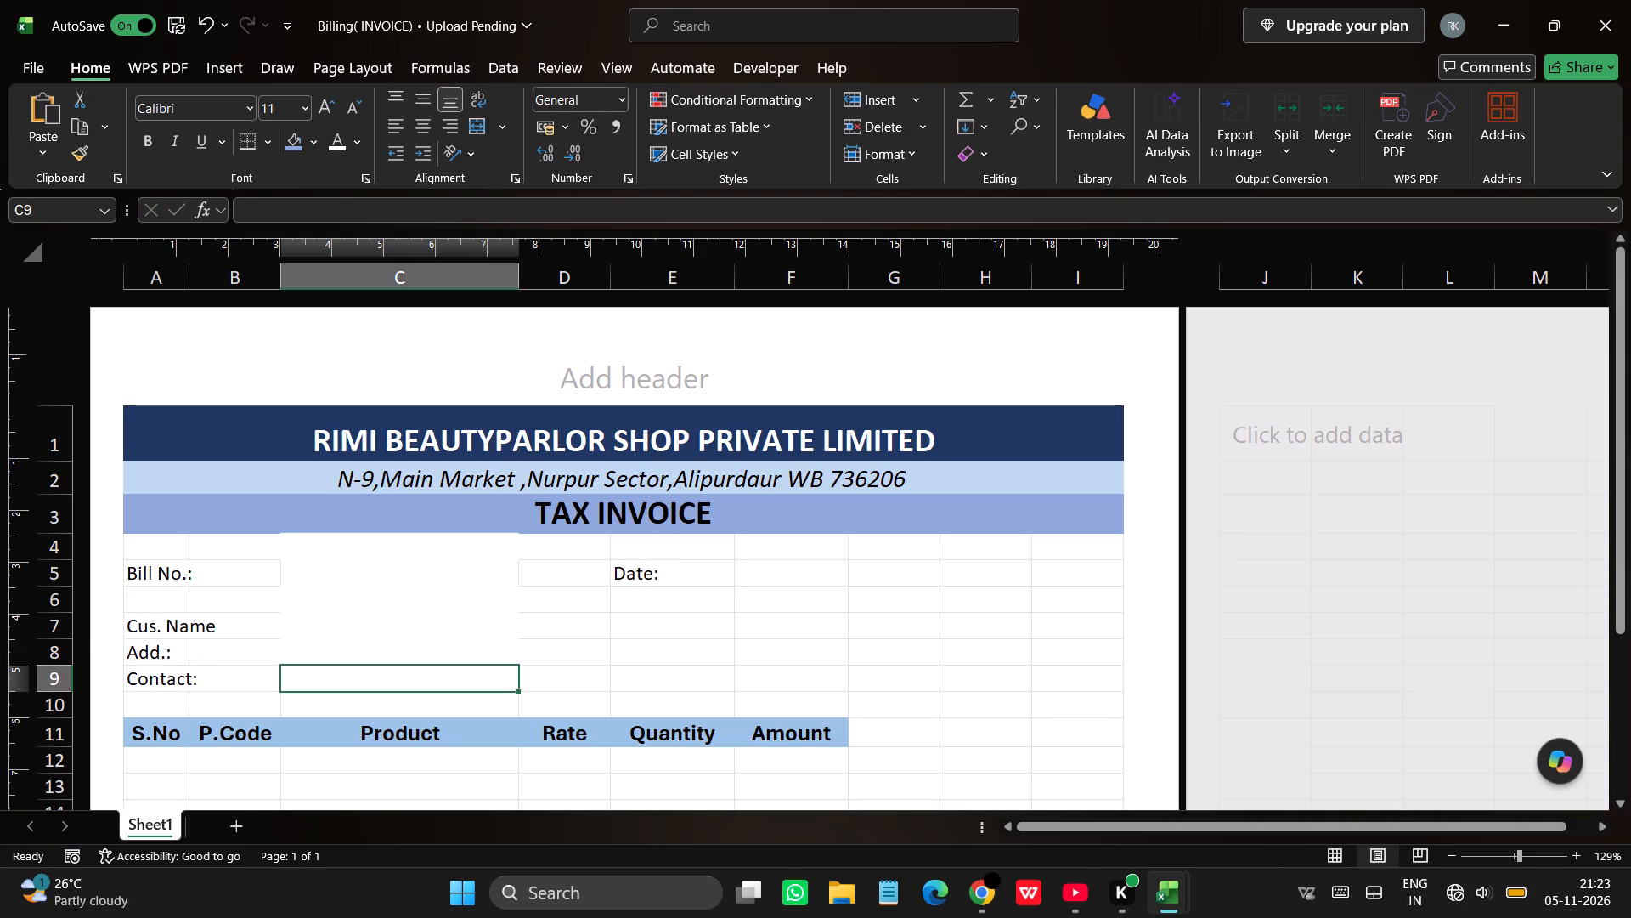
{"action": "double_click", "coordinate": [188, 280]}
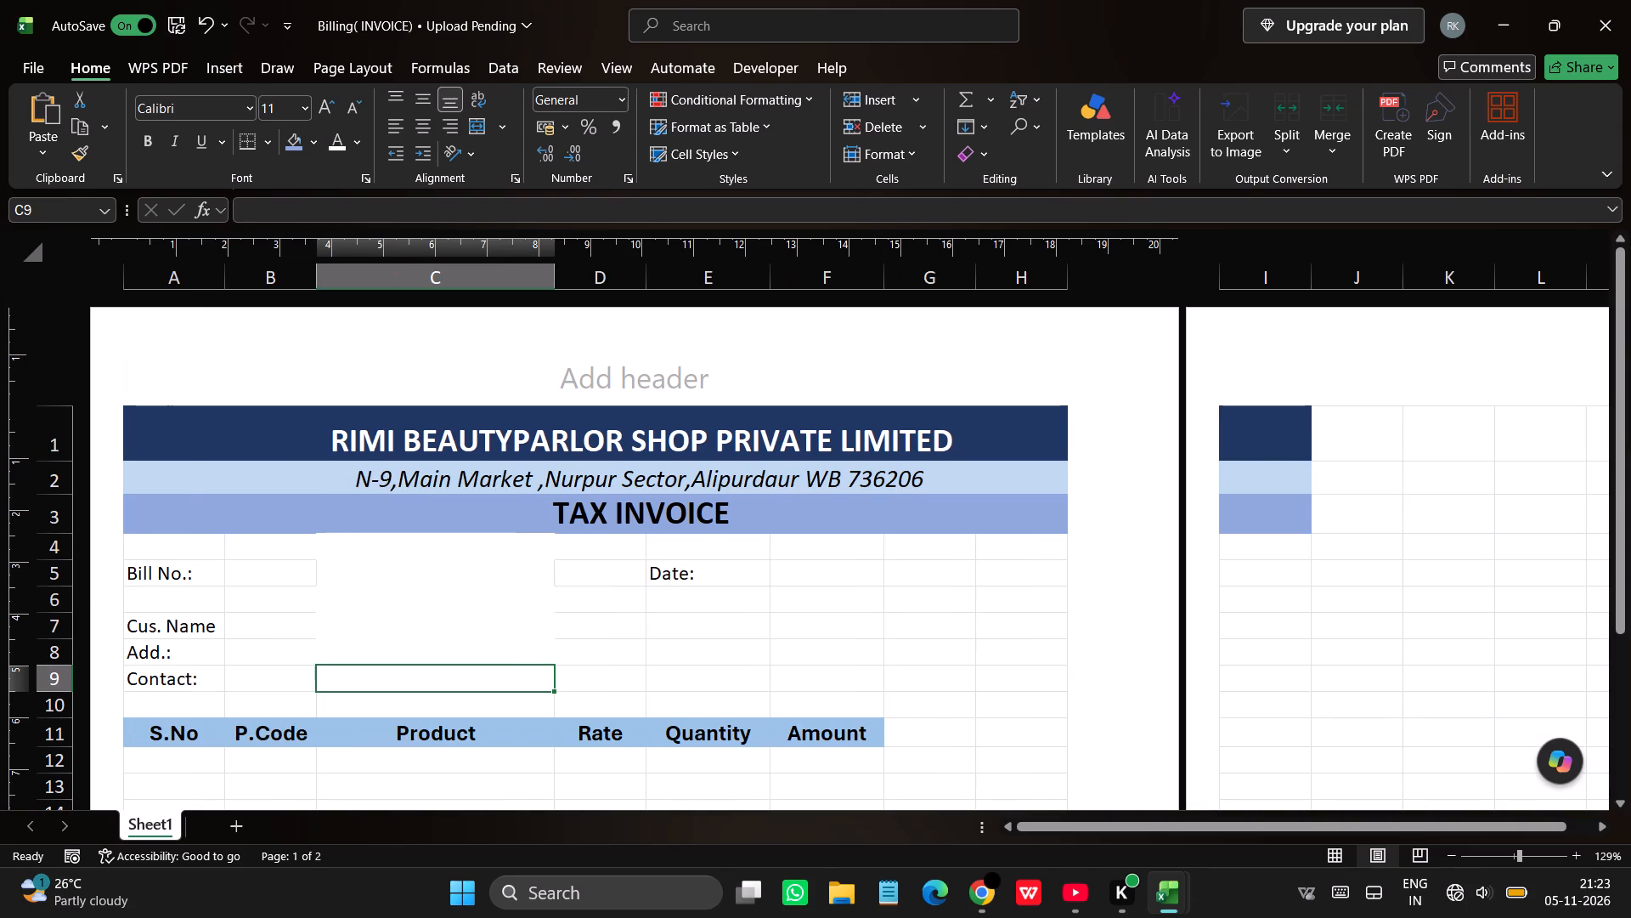
Format the labels in A5:A9 and the "Date:" label in E5 as bold, font size 12.
{"action": "left_click_drag", "start_coordinate": [168, 576], "coordinate": [170, 681]}
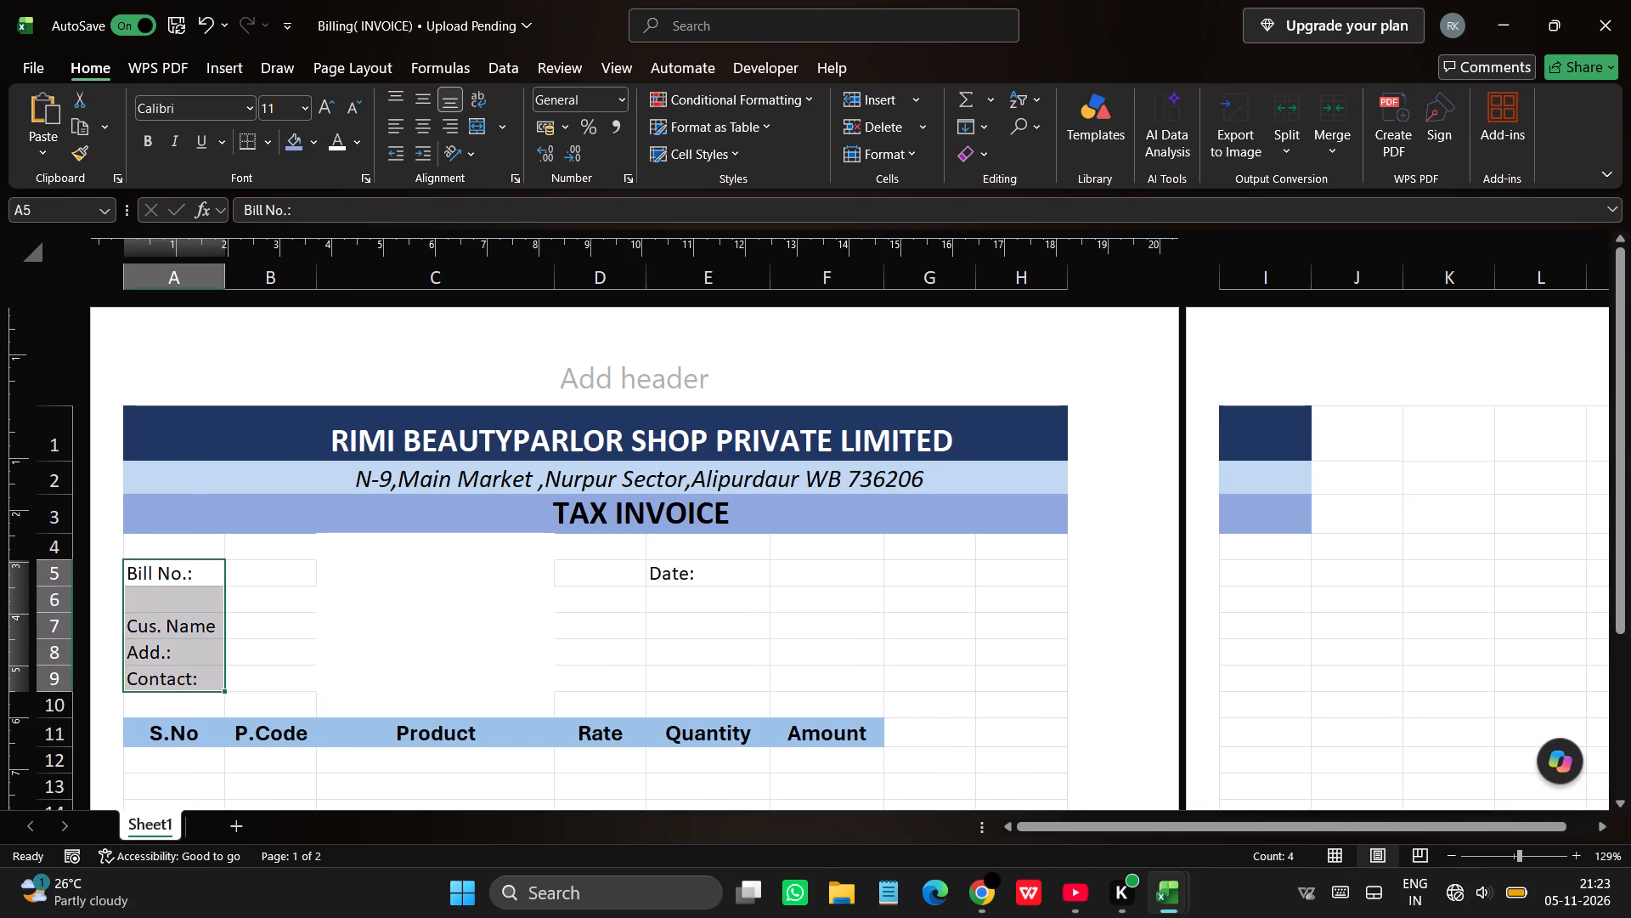
{"action": "left_click", "coordinate": [147, 136]}
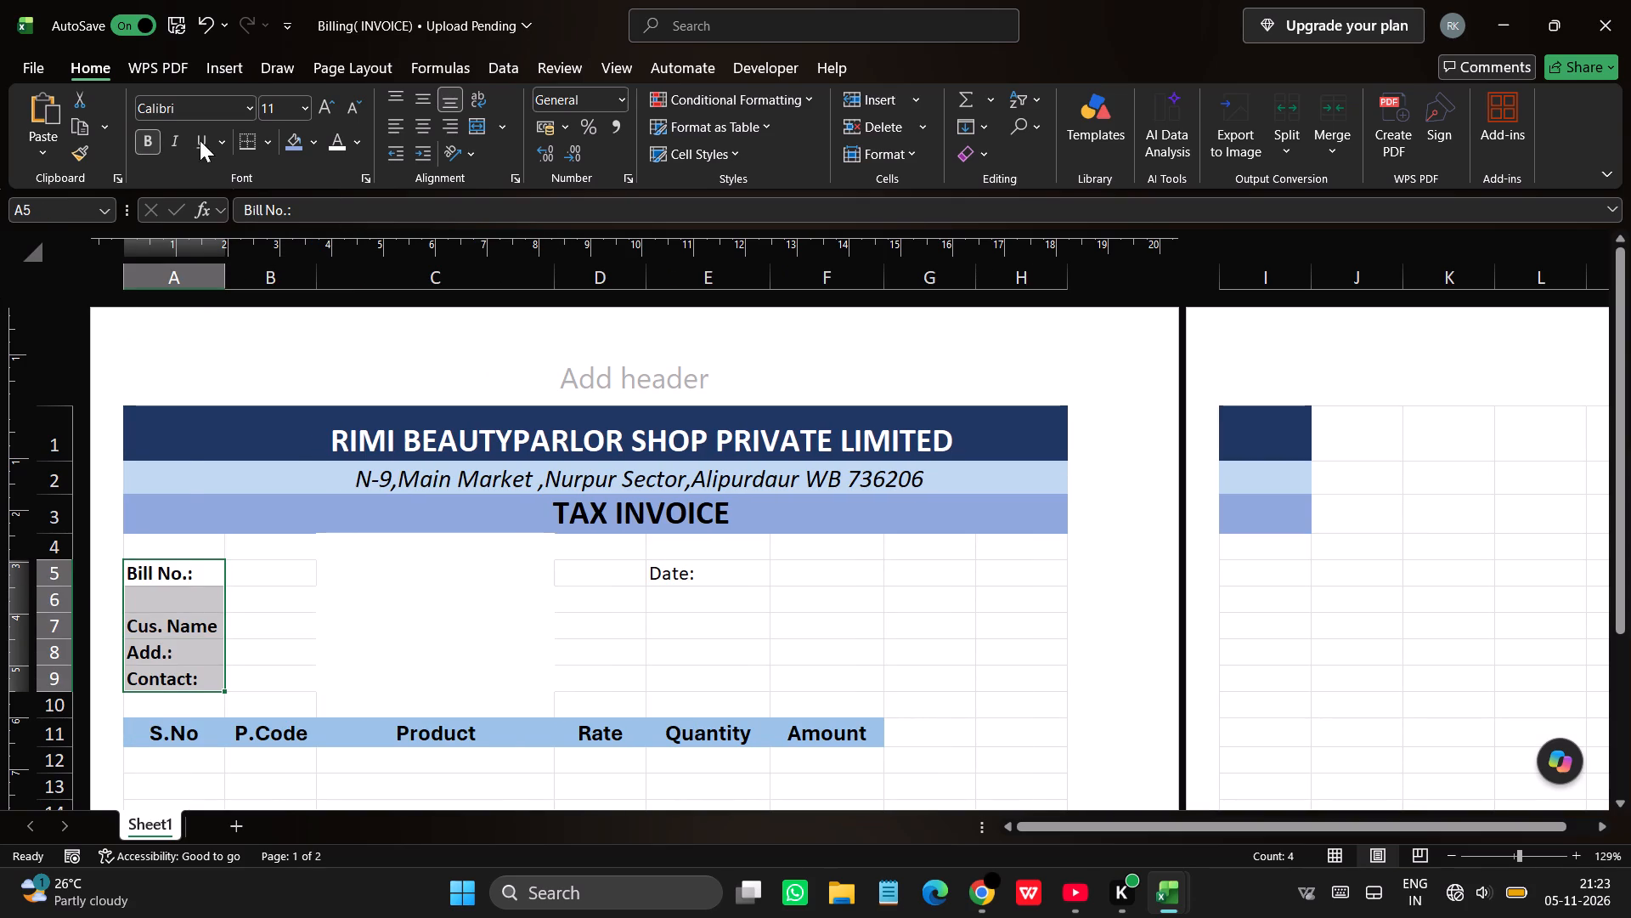
{"action": "left_click", "coordinate": [321, 107]}
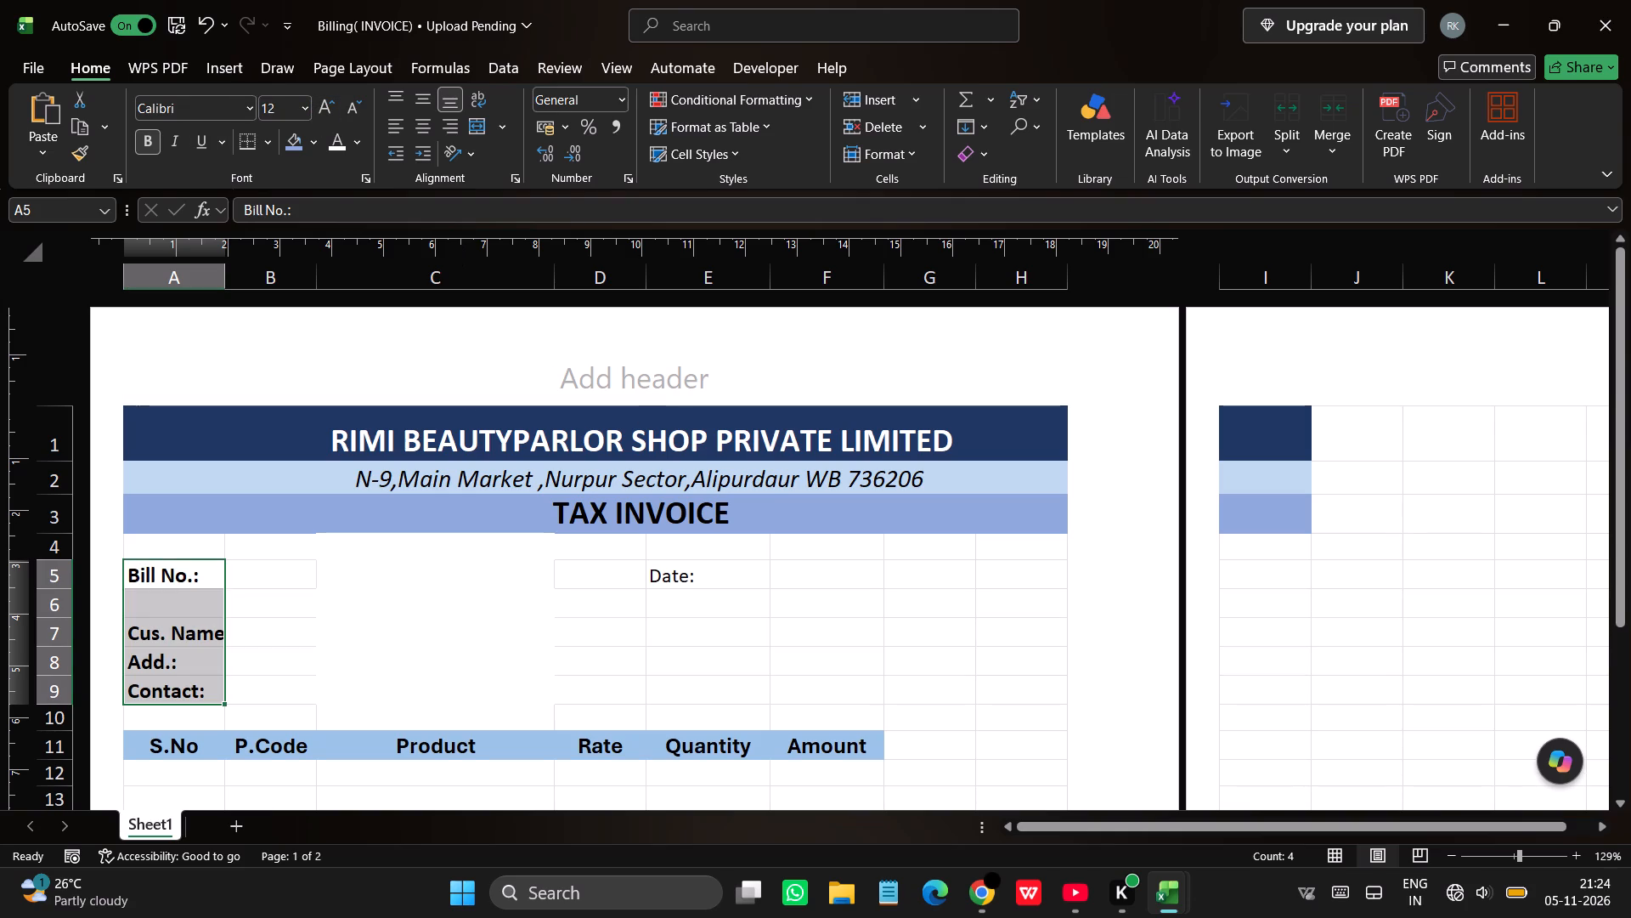
{"action": "left_click", "coordinate": [688, 581]}
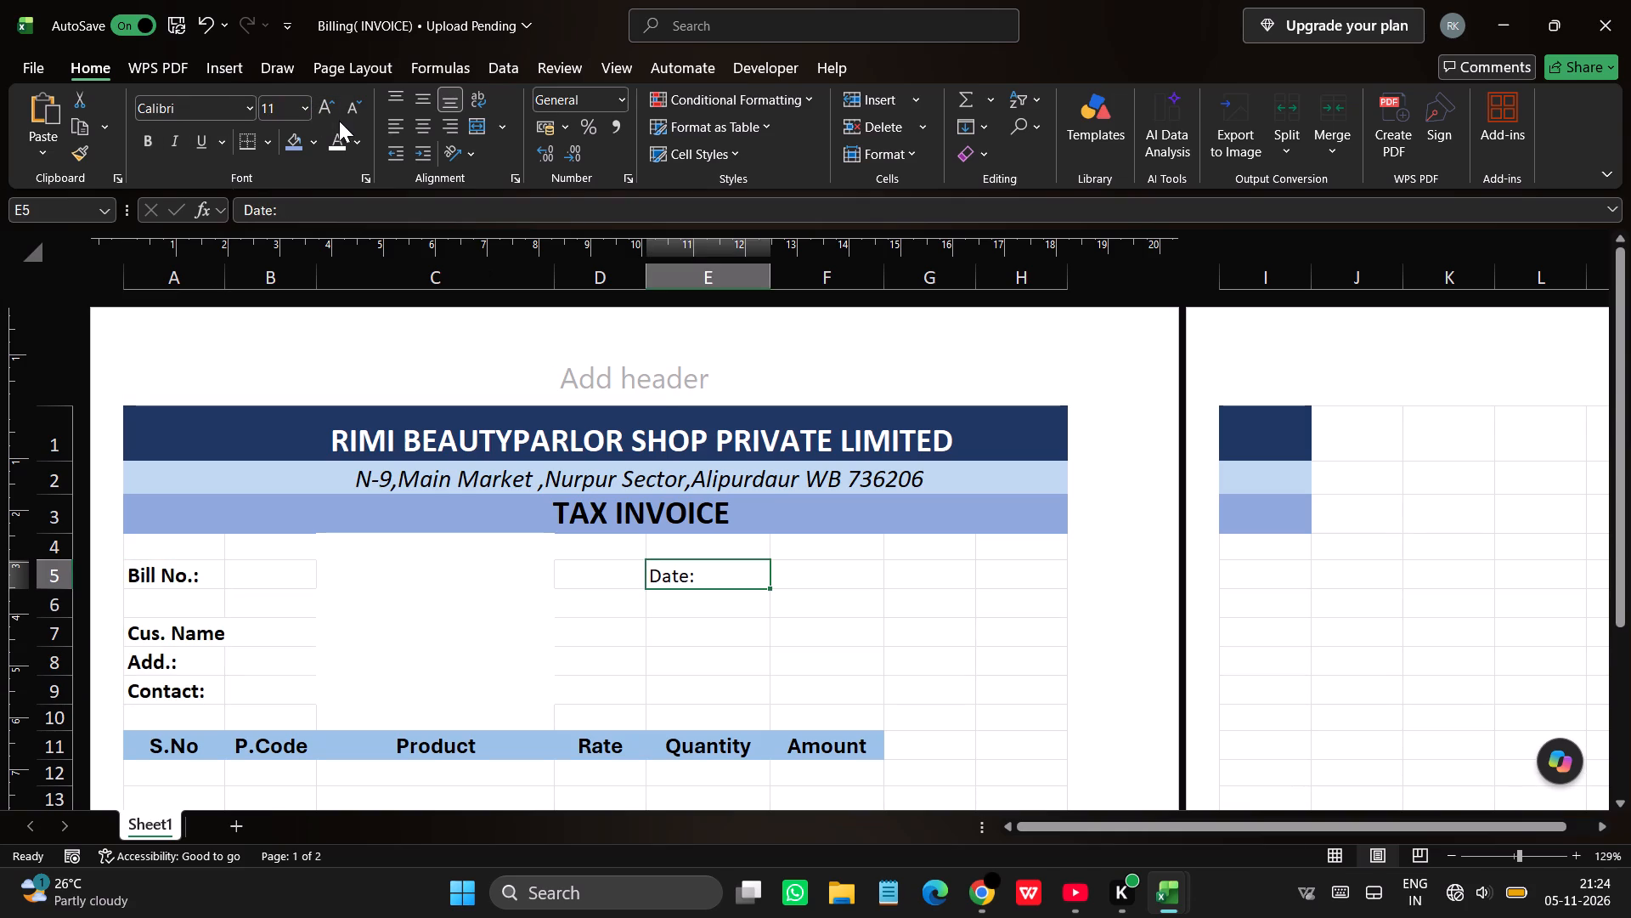
{"action": "left_click", "coordinate": [330, 111]}
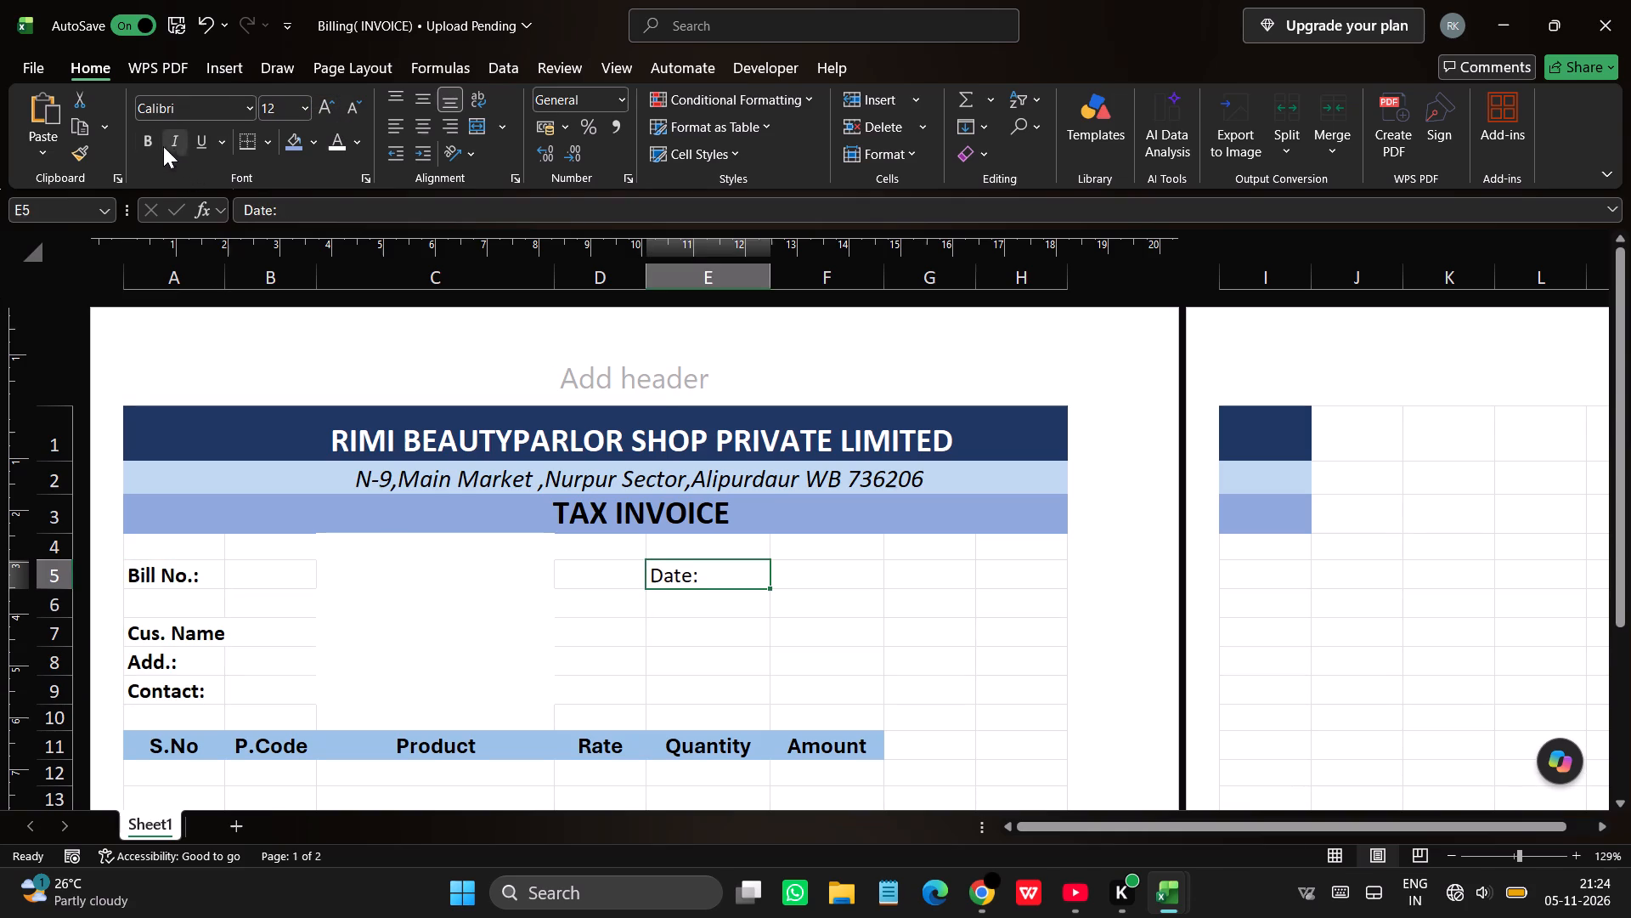
{"action": "left_click", "coordinate": [152, 146]}
Apply All Borders to the item table range A11:F25, including its header row.
{"action": "scroll", "coordinate": [172, 473], "scroll_direction": "down", "scroll_amount": 2}
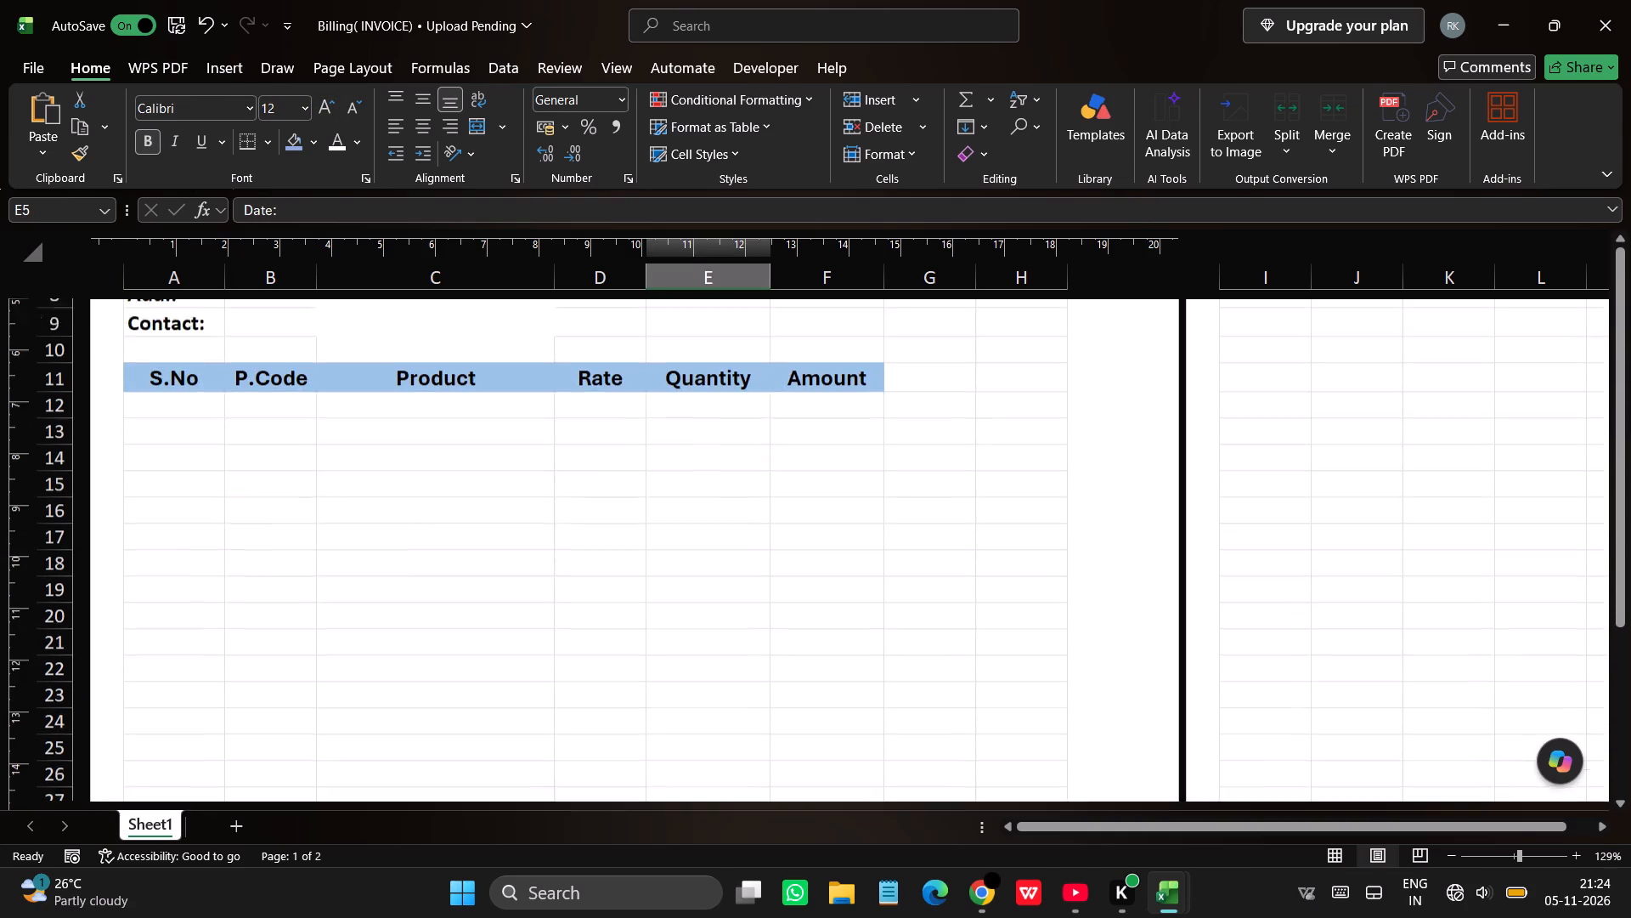
{"action": "scroll", "coordinate": [172, 473], "scroll_direction": "down", "scroll_amount": 1}
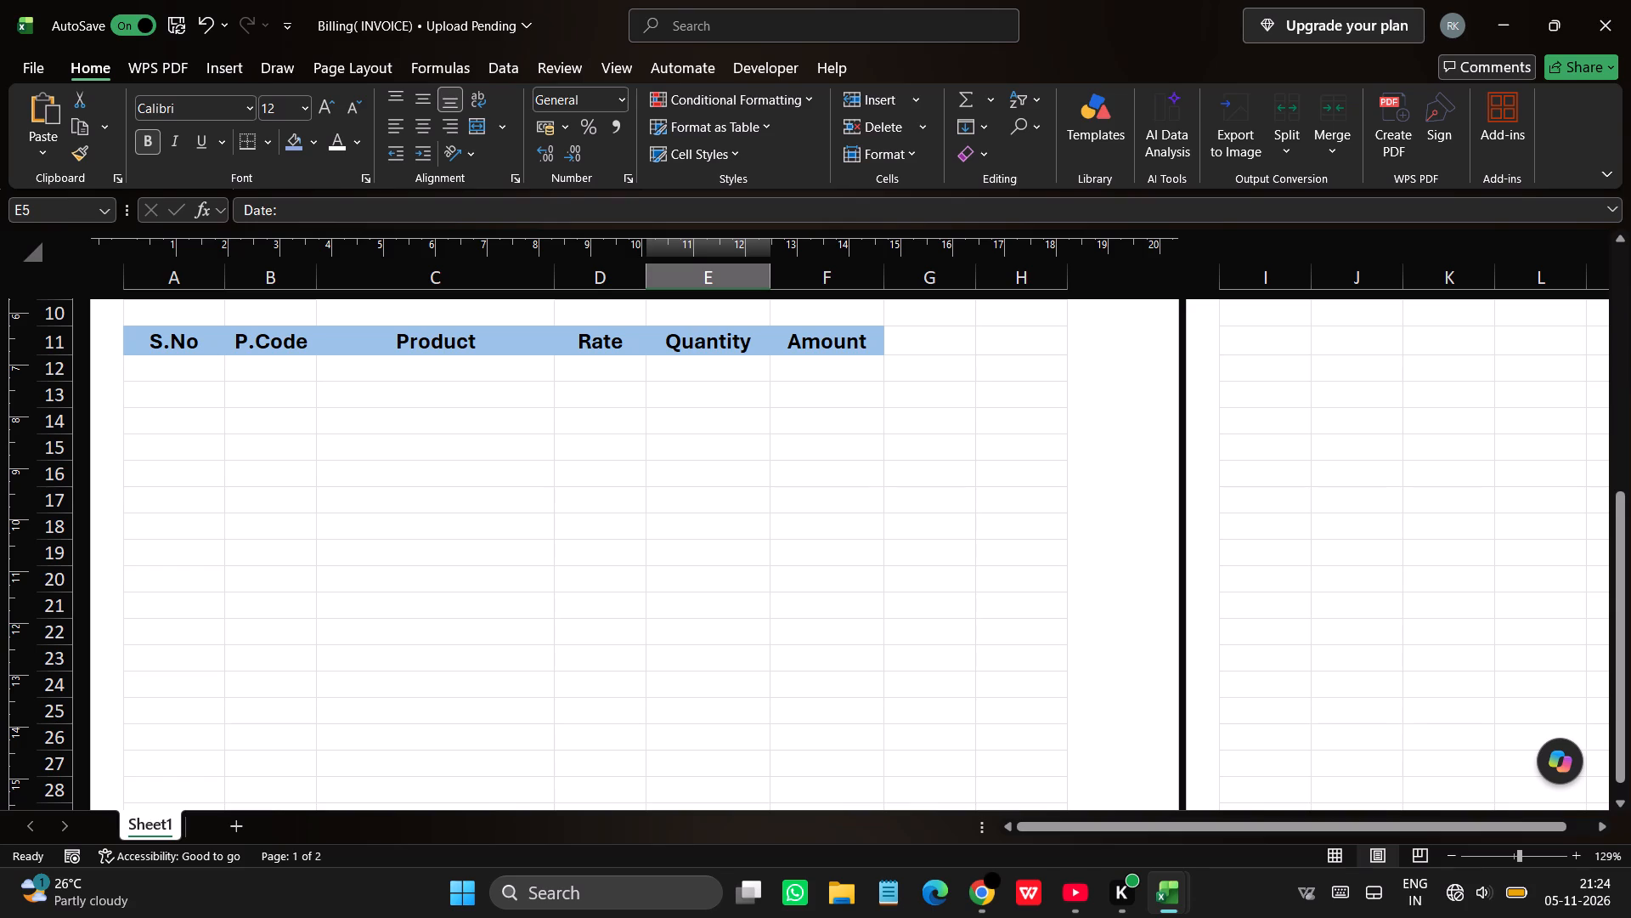
{"action": "left_click_drag", "start_coordinate": [141, 343], "coordinate": [870, 636]}
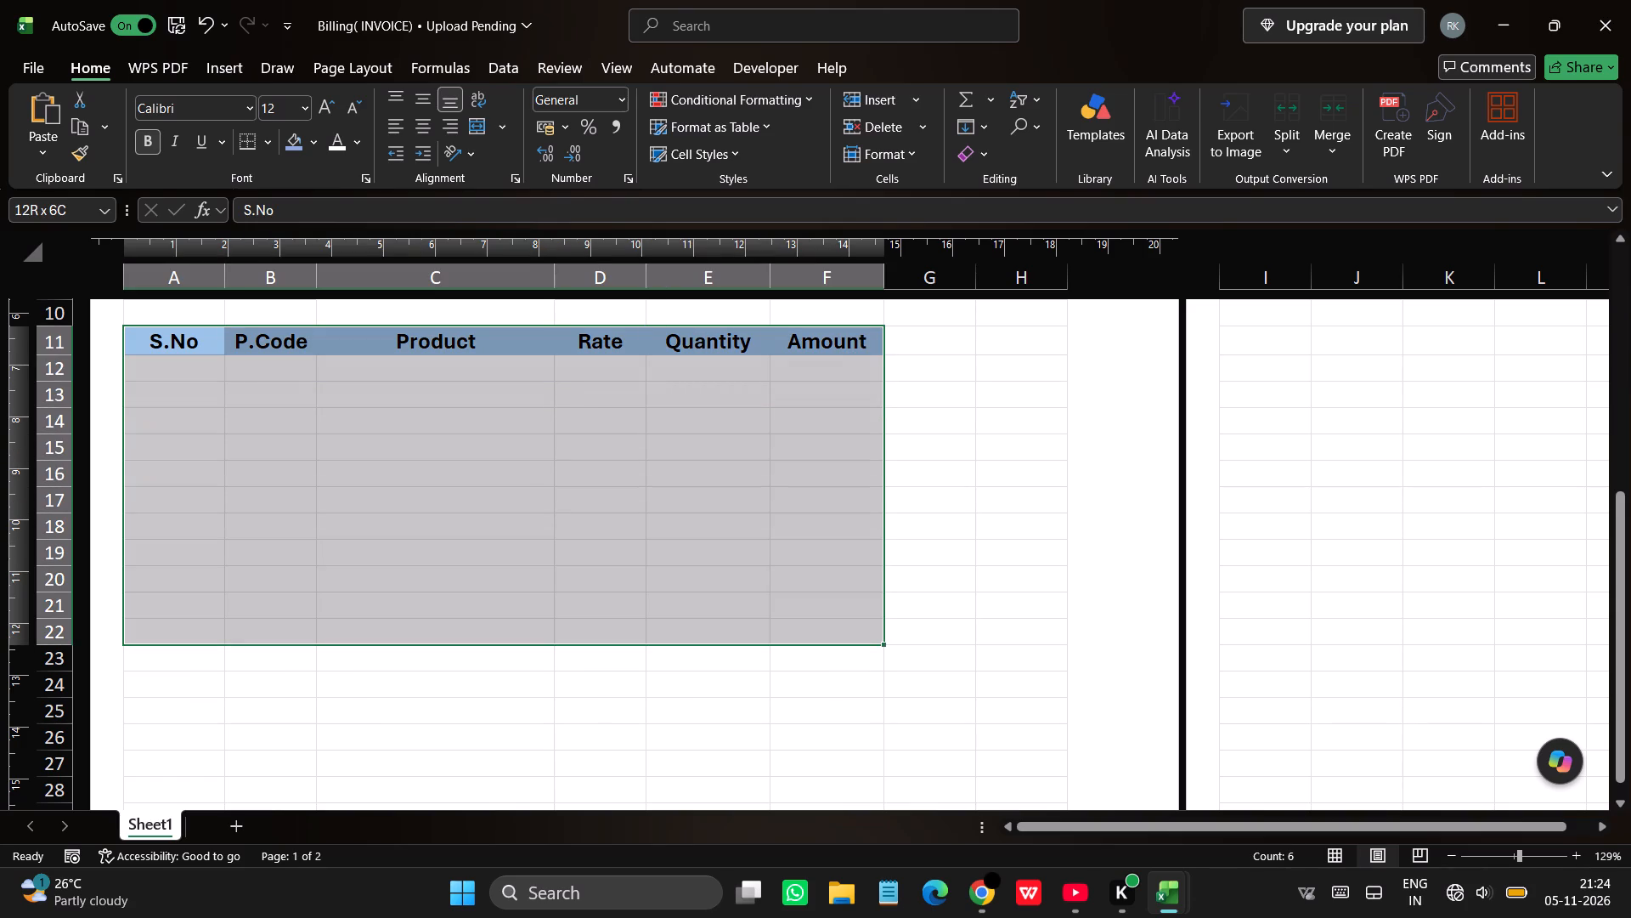
{"action": "left_click_drag", "start_coordinate": [870, 636], "coordinate": [869, 678]}
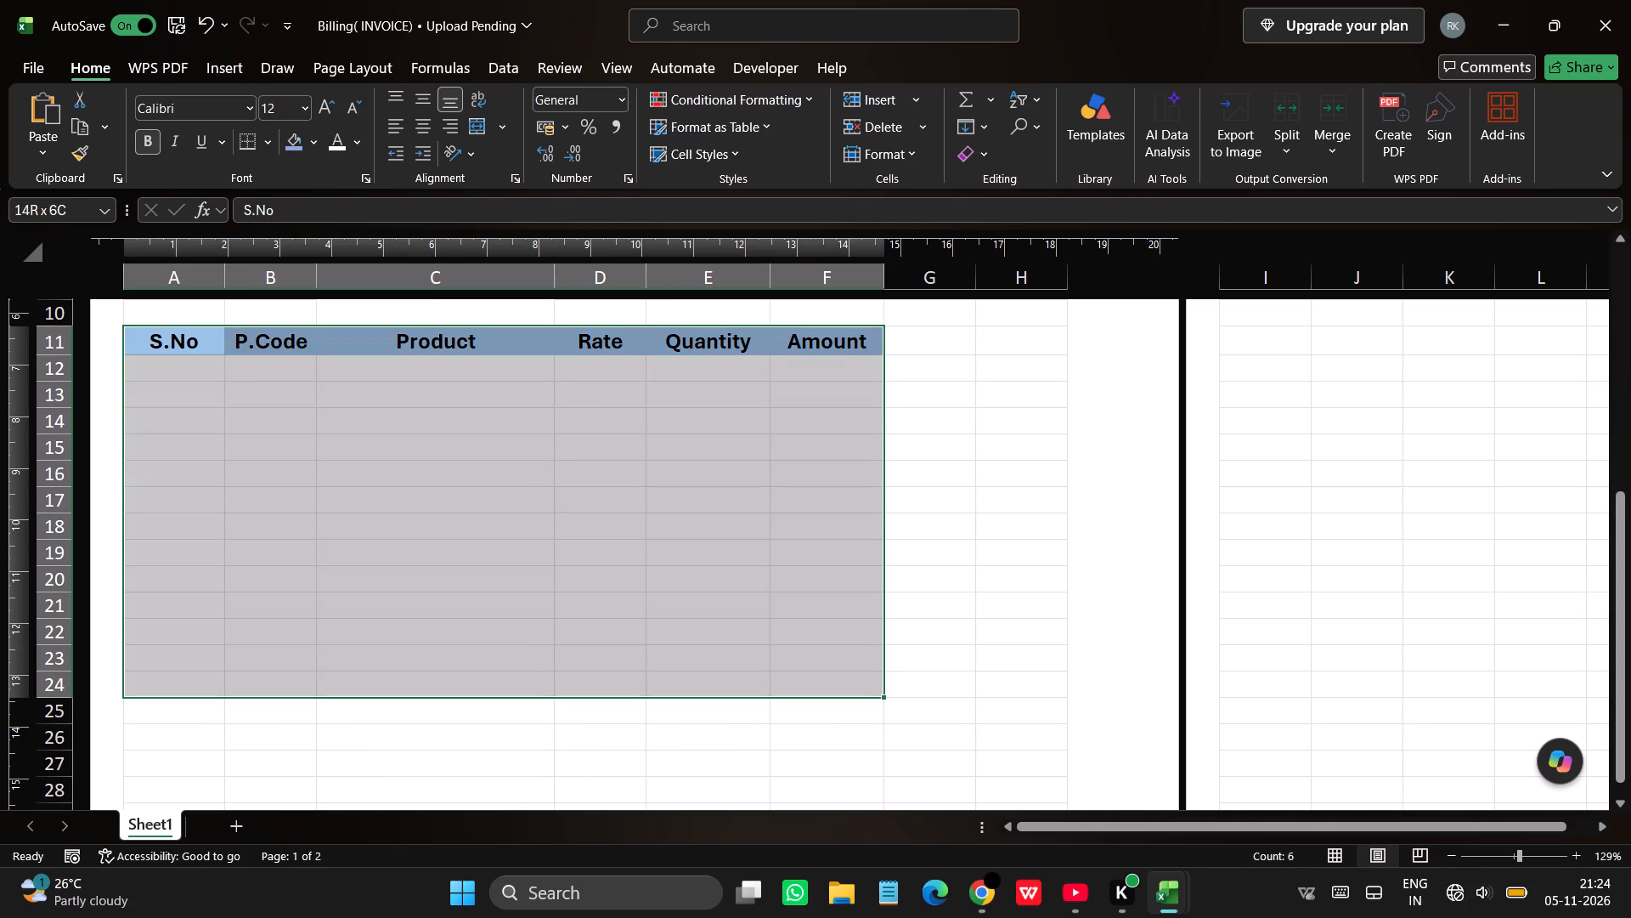
{"action": "left_click_drag", "start_coordinate": [869, 678], "coordinate": [869, 679]}
{"action": "left_click_drag", "start_coordinate": [869, 679], "coordinate": [868, 711]}
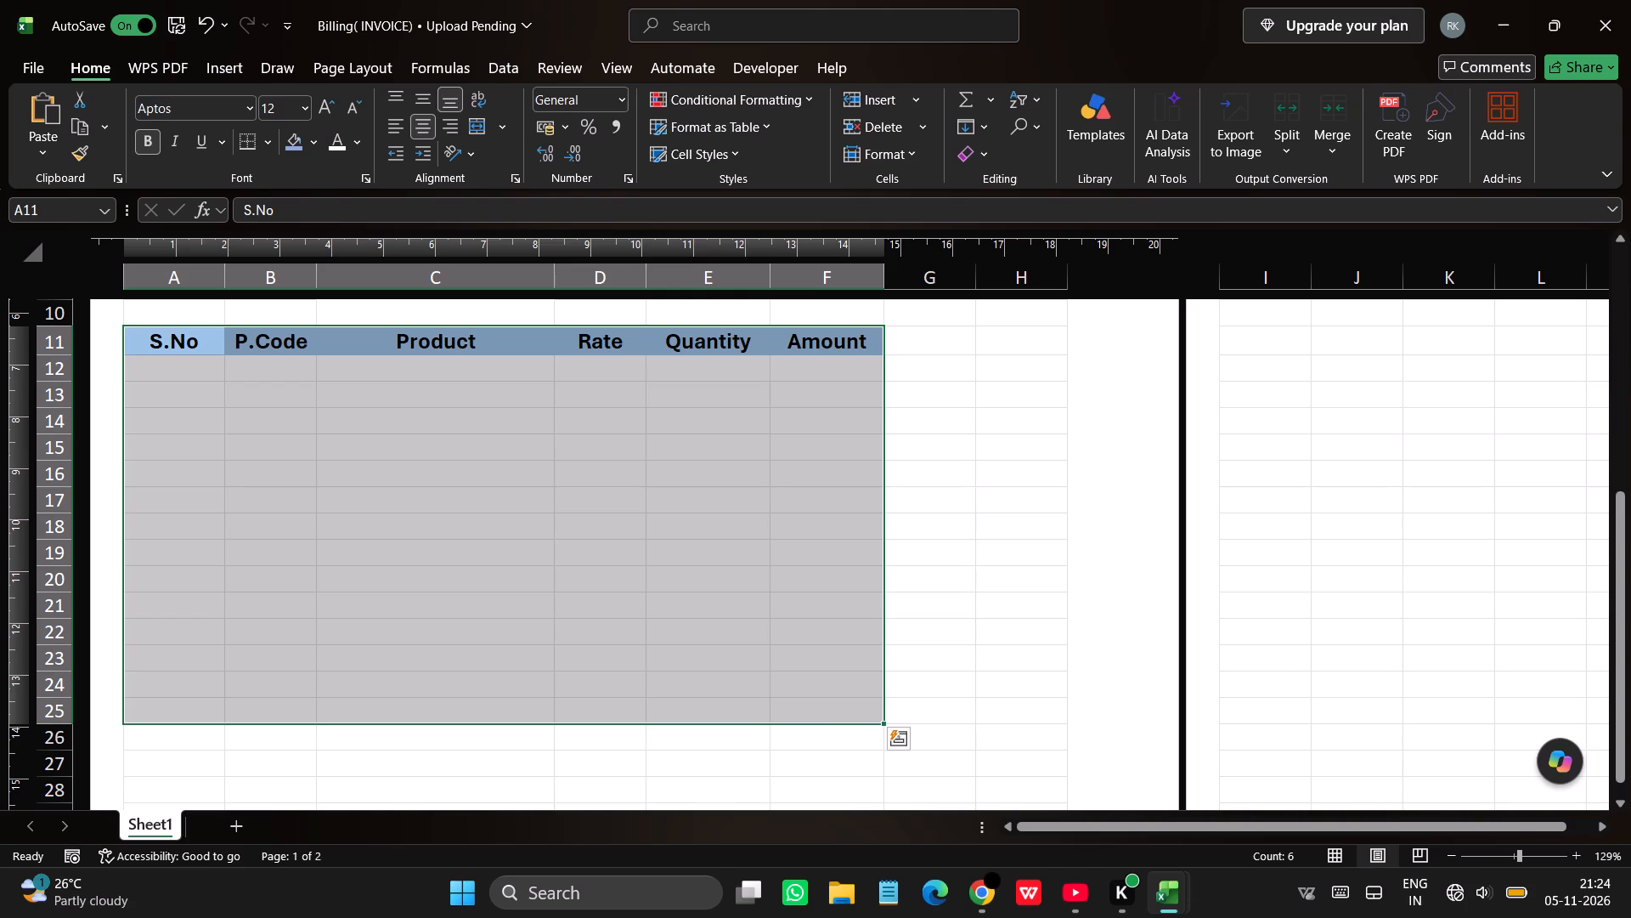
{"action": "left_click", "coordinate": [248, 141]}
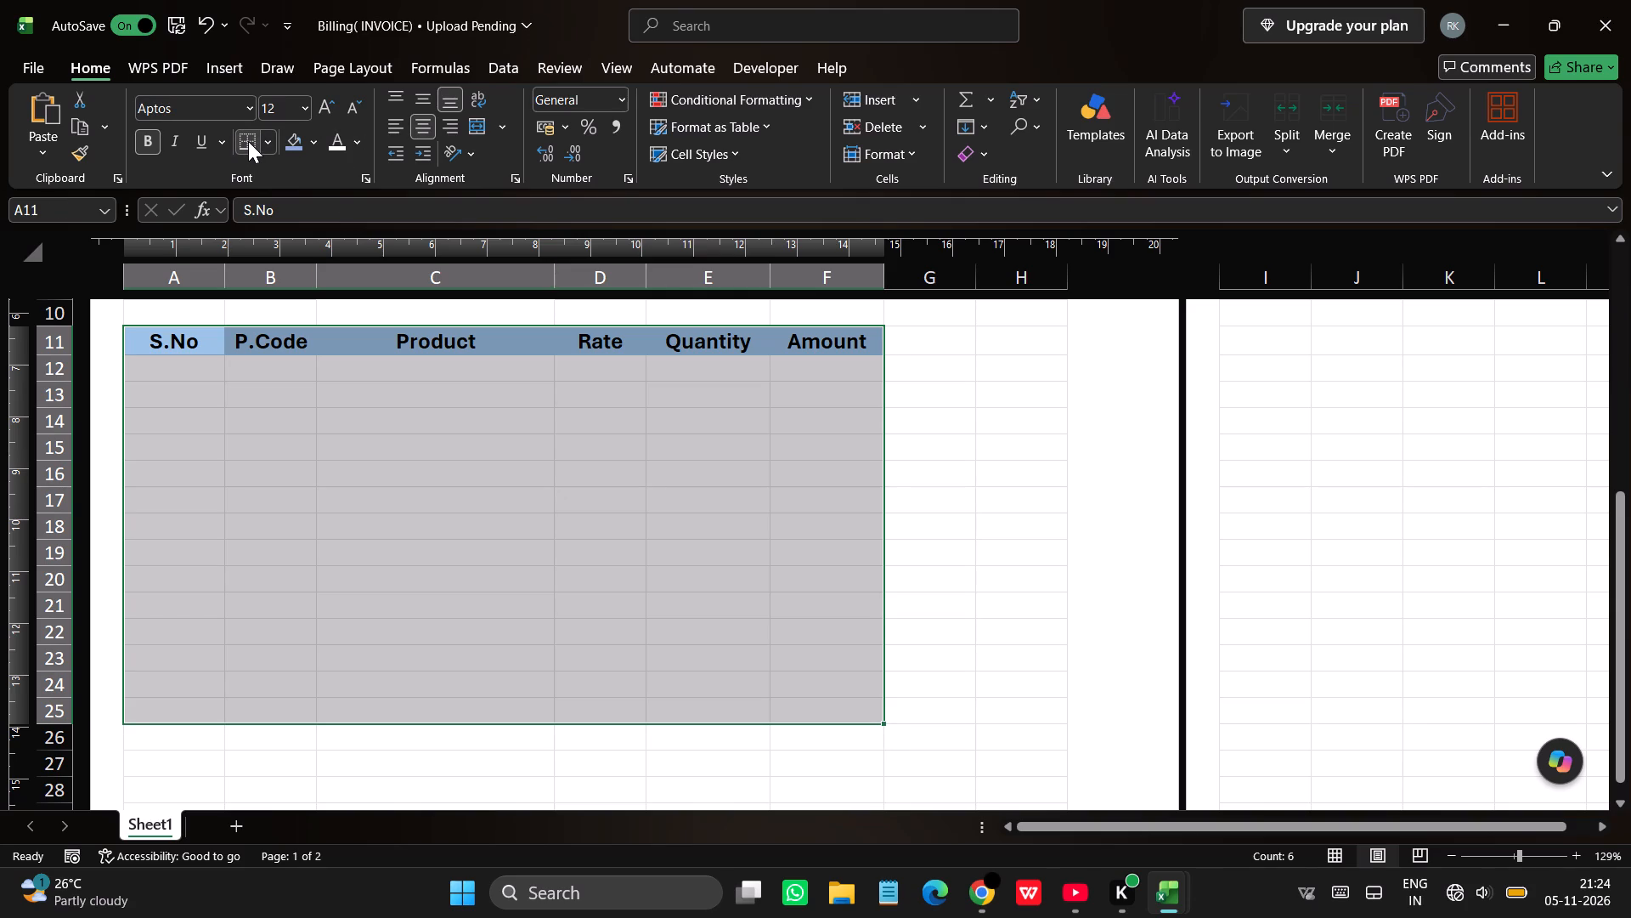
{"action": "left_click", "coordinate": [265, 134]}
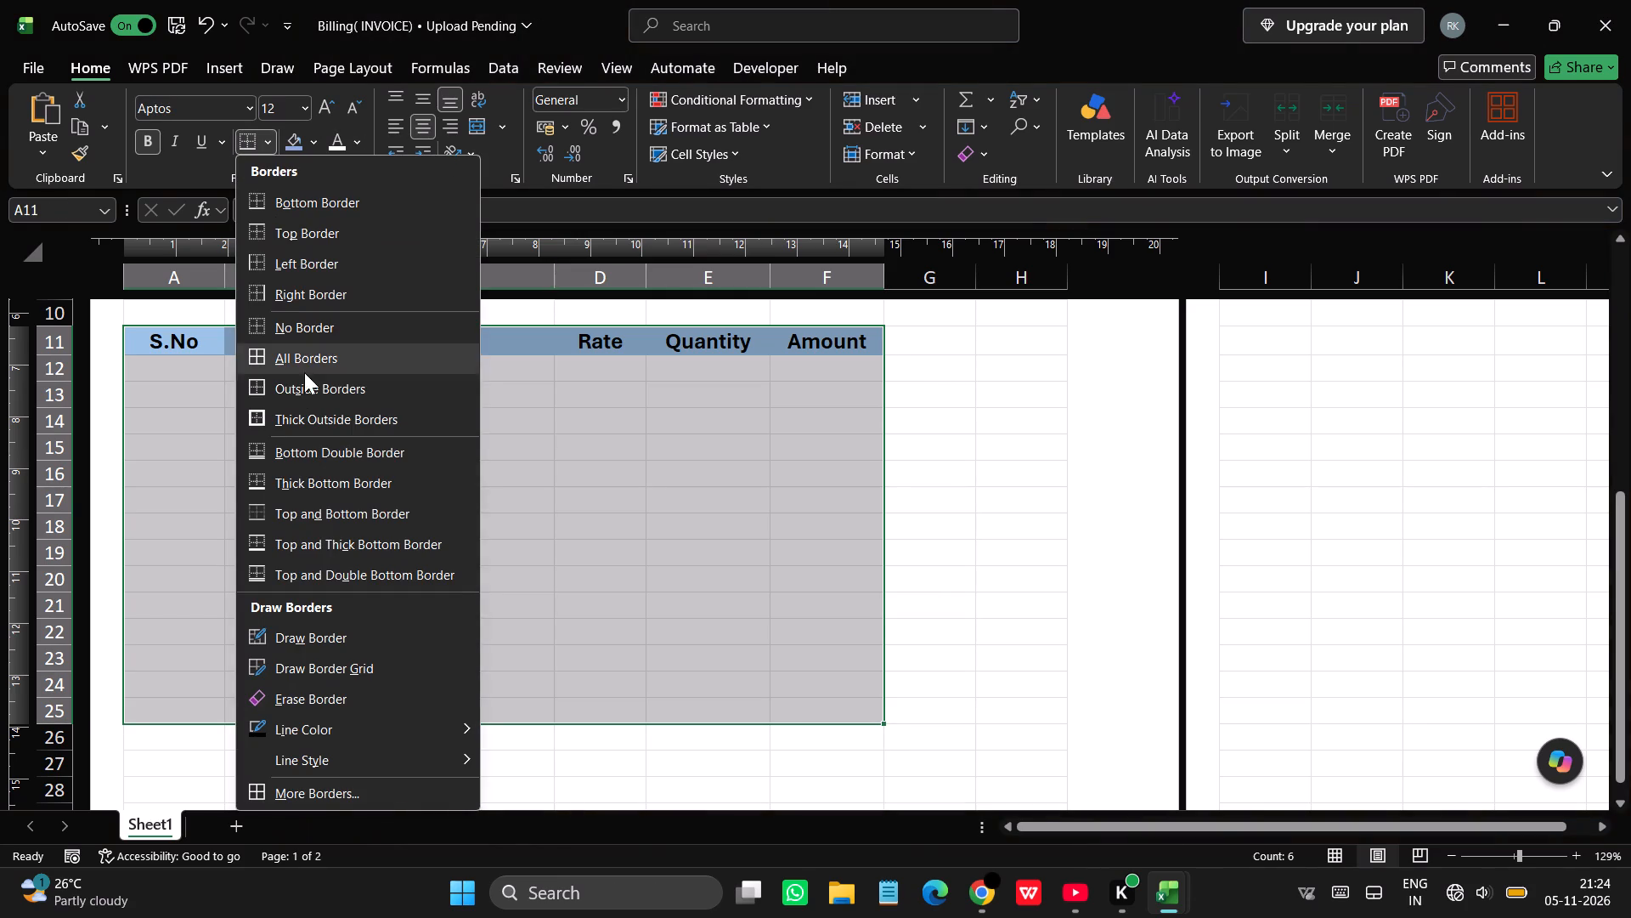
{"action": "left_click", "coordinate": [307, 356]}
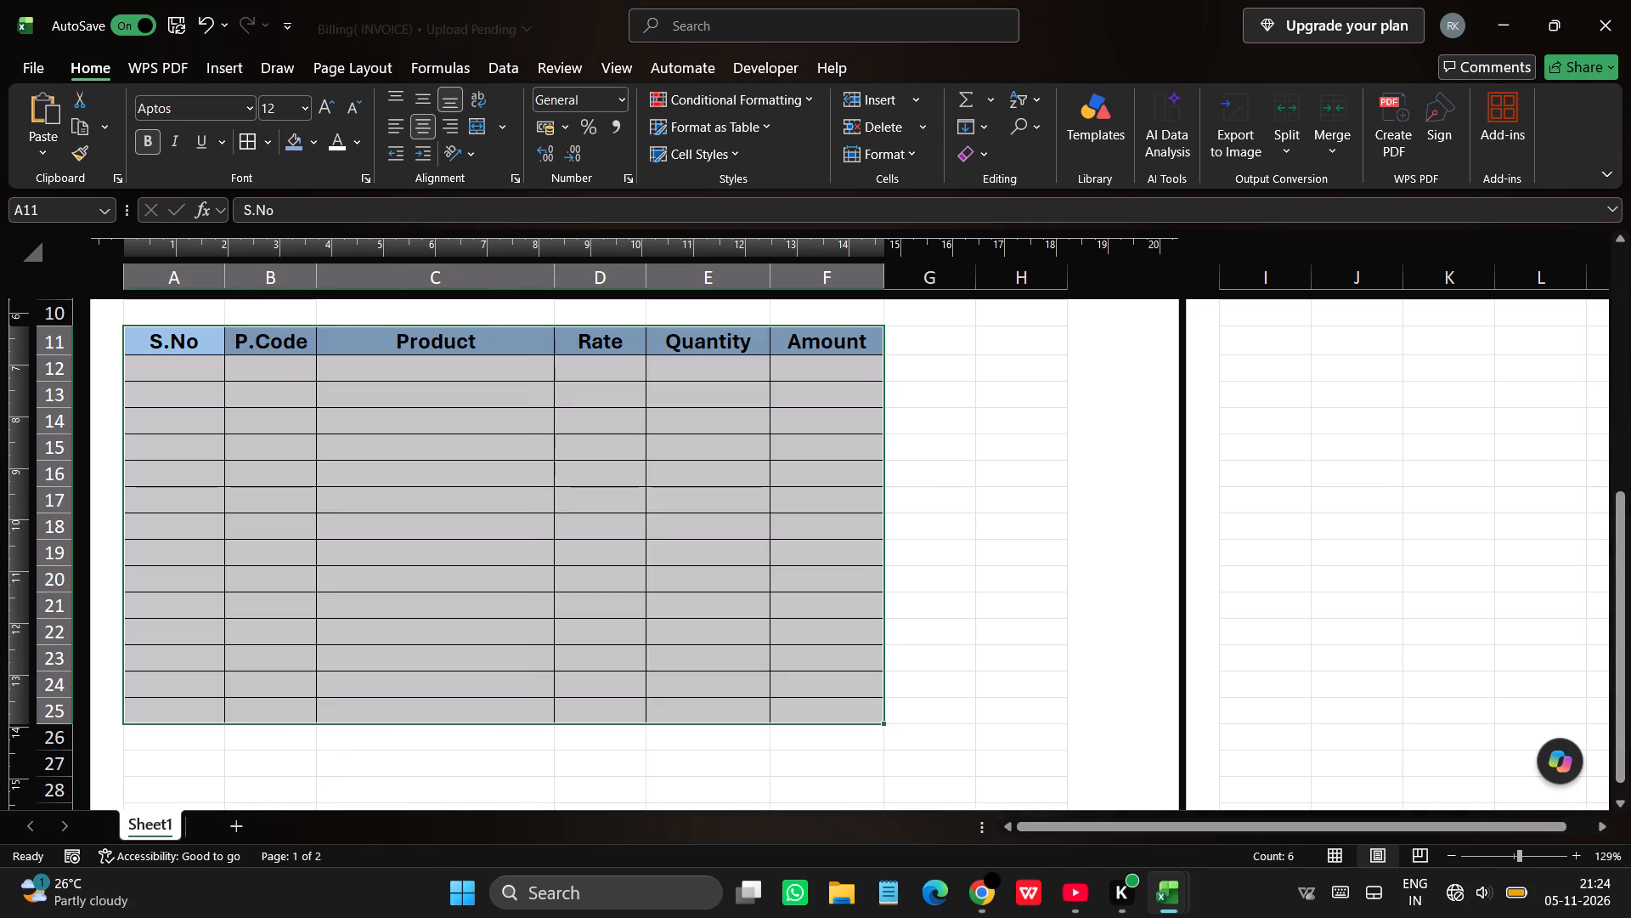
Merge and center cells D26:E26 below the item table and enter "TOTAL AMOUNT" in the merged cell.
{"action": "scroll", "coordinate": [307, 356], "scroll_direction": "down", "scroll_amount": 1}
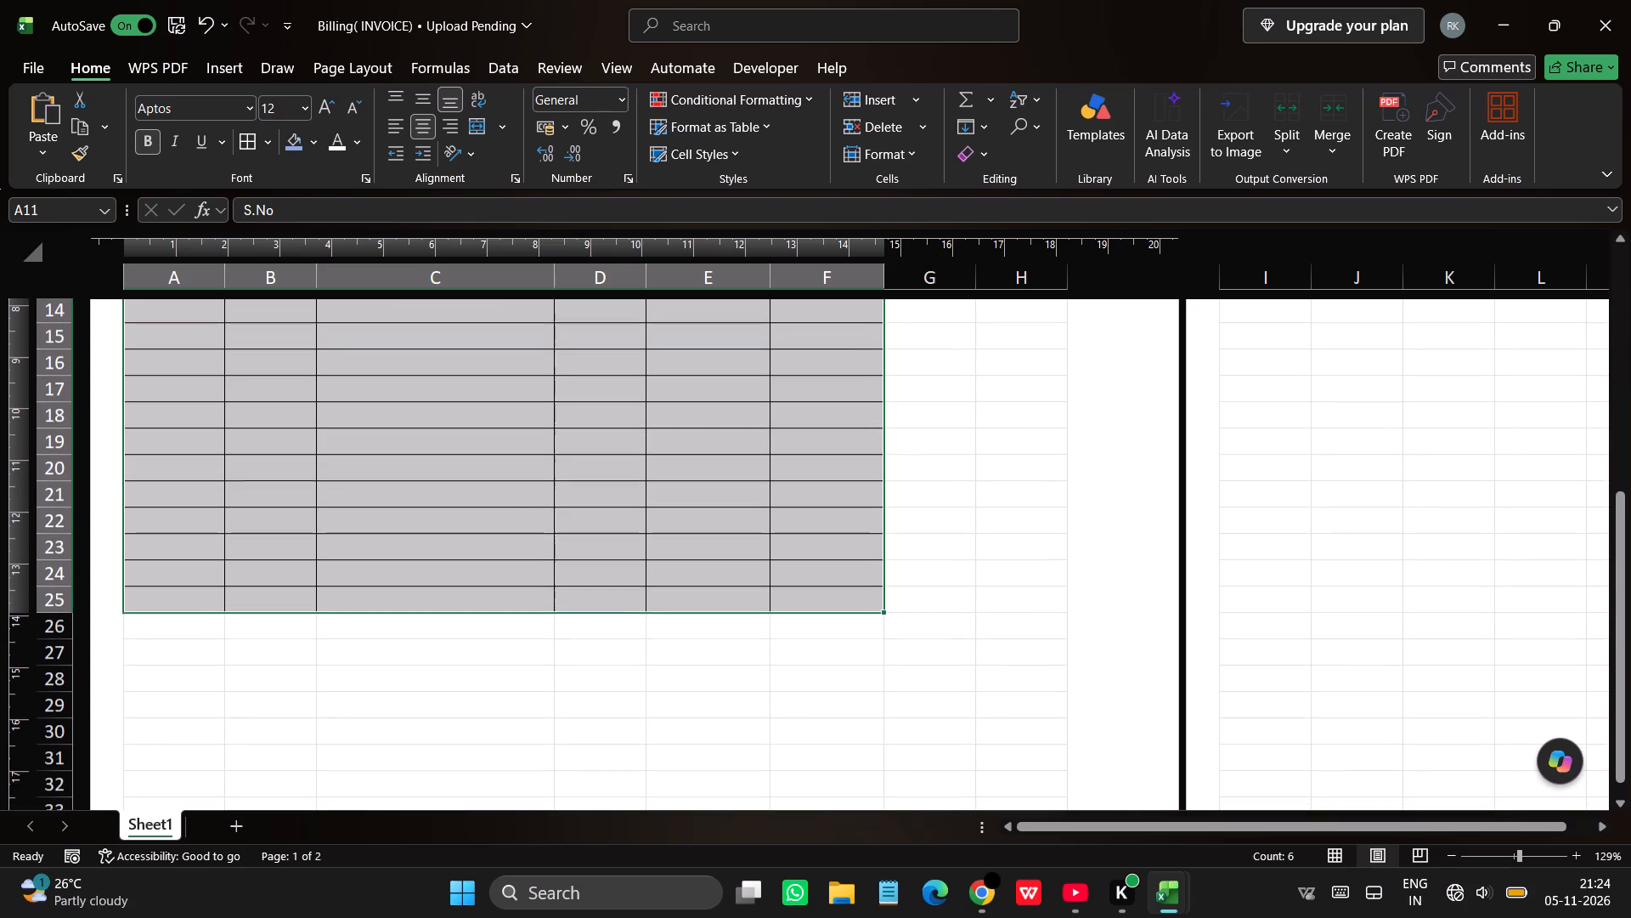
{"action": "left_click", "coordinate": [296, 571]}
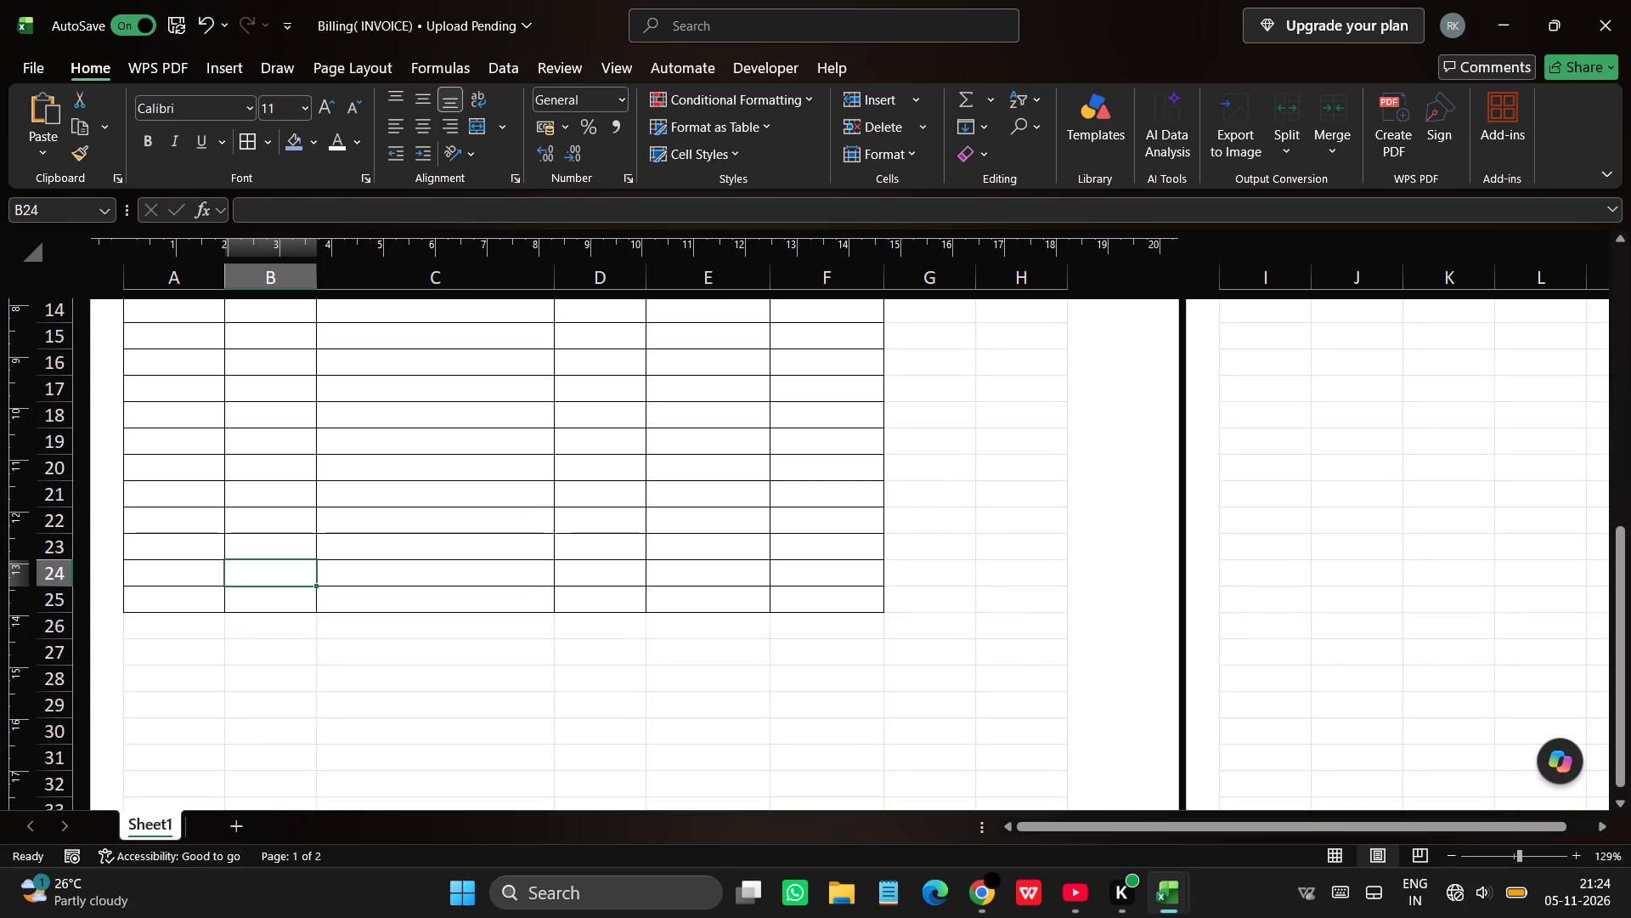
{"action": "left_click", "coordinate": [611, 631]}
{"action": "left_click_drag", "start_coordinate": [611, 631], "coordinate": [760, 635]}
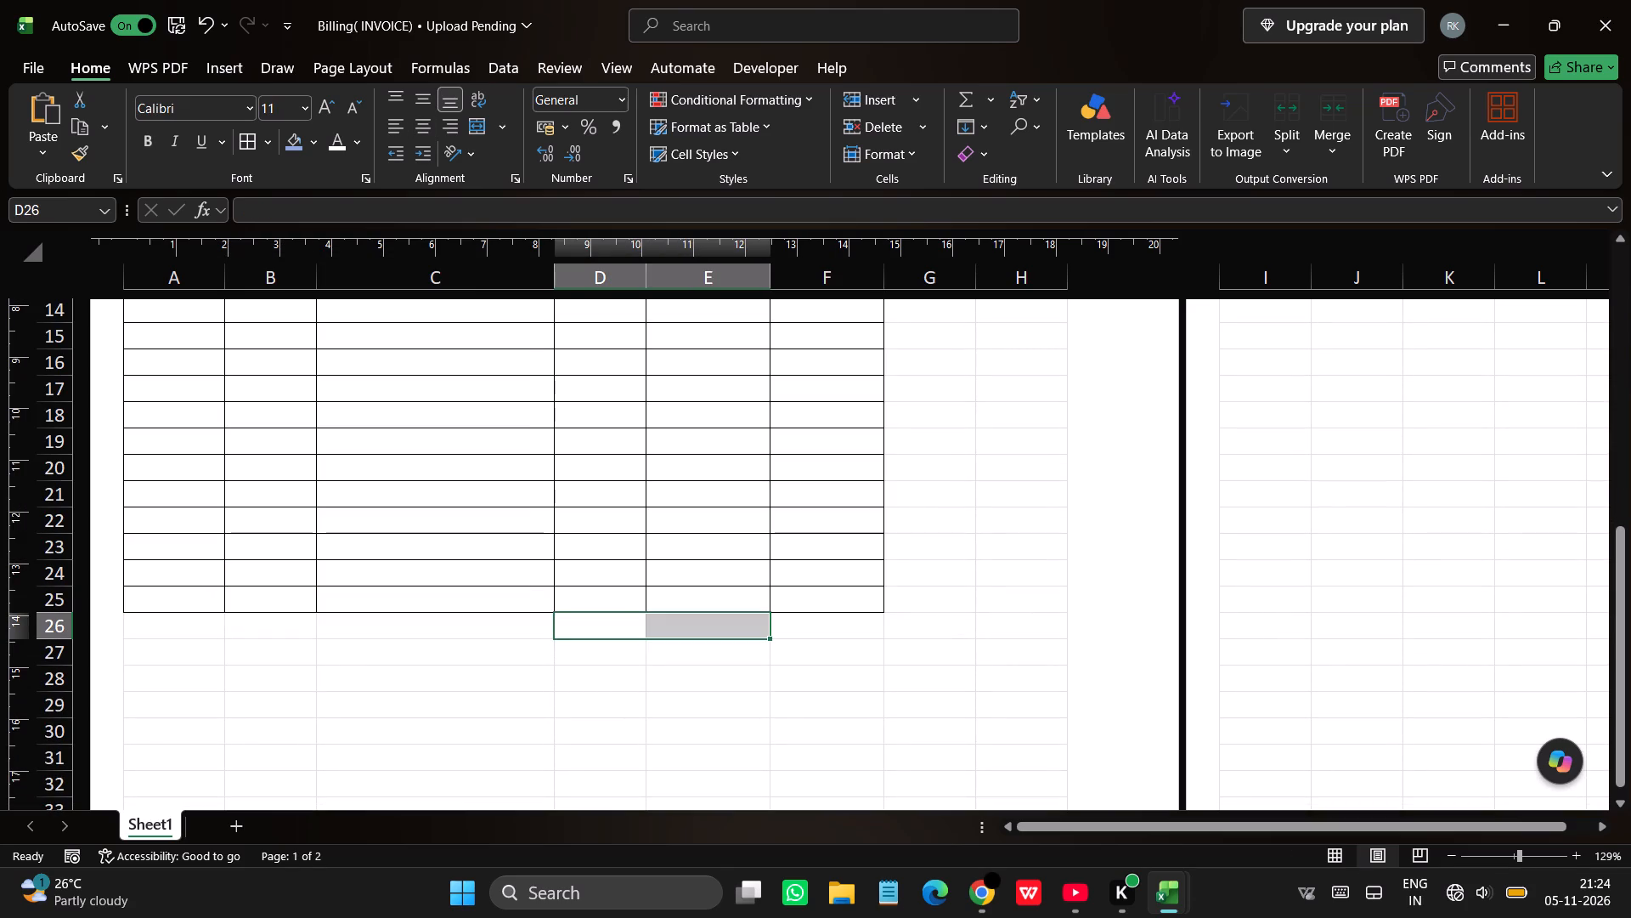
{"action": "left_click_drag", "start_coordinate": [760, 635], "coordinate": [762, 635]}
{"action": "left_click", "coordinate": [481, 122]}
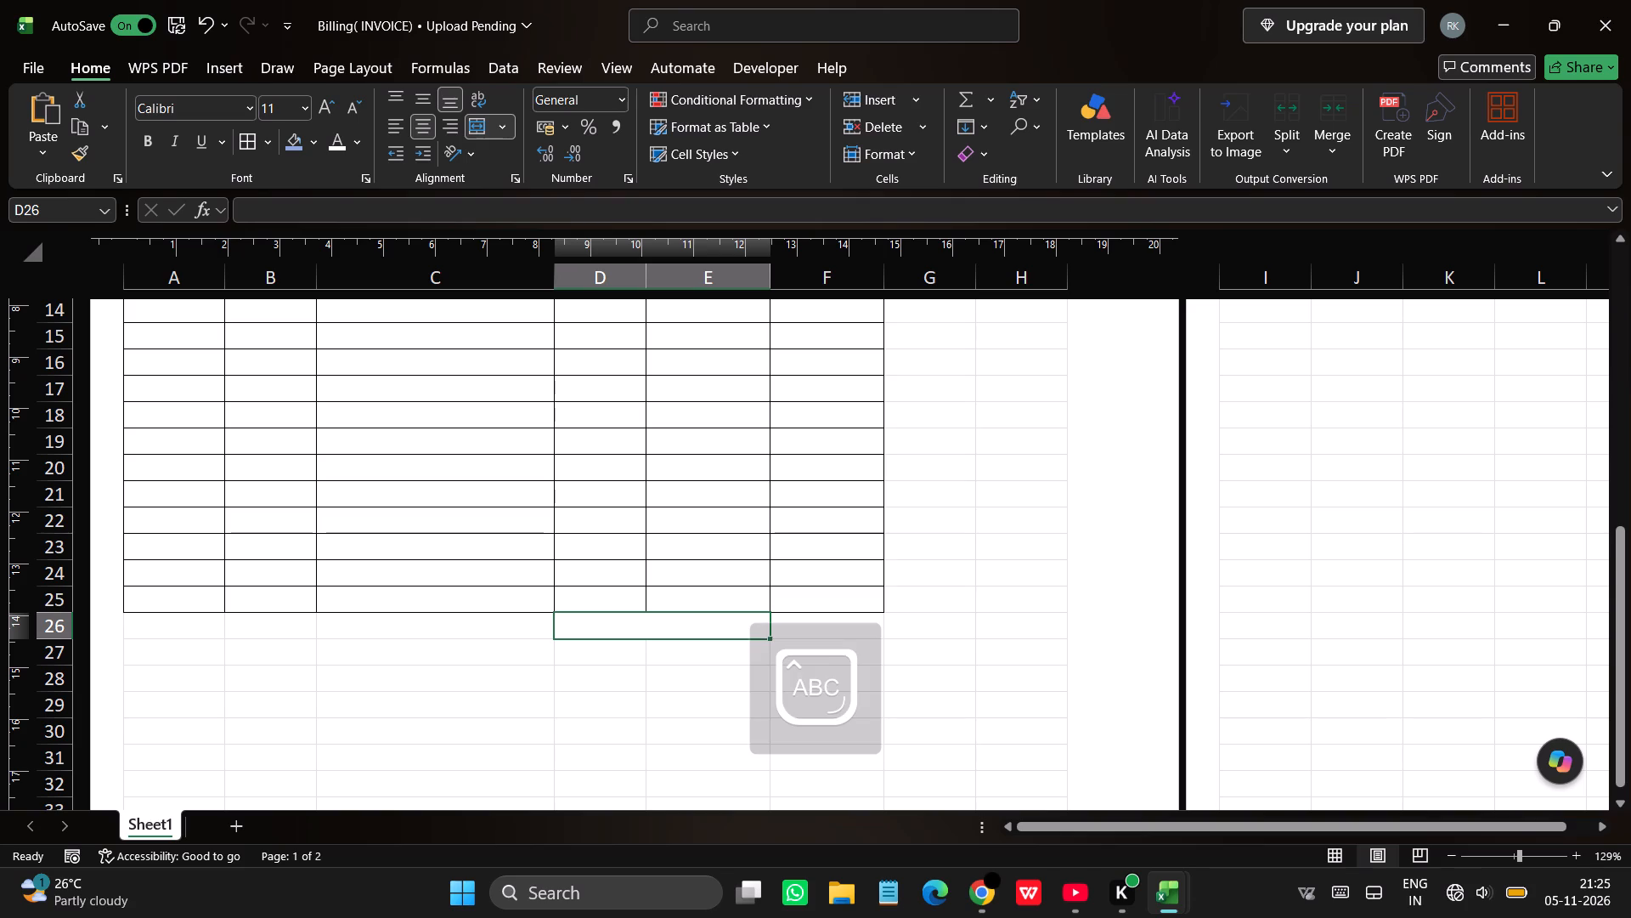
{"action": "type", "text": "TOTAL AM"}
{"action": "type", "text": "OUNT"}
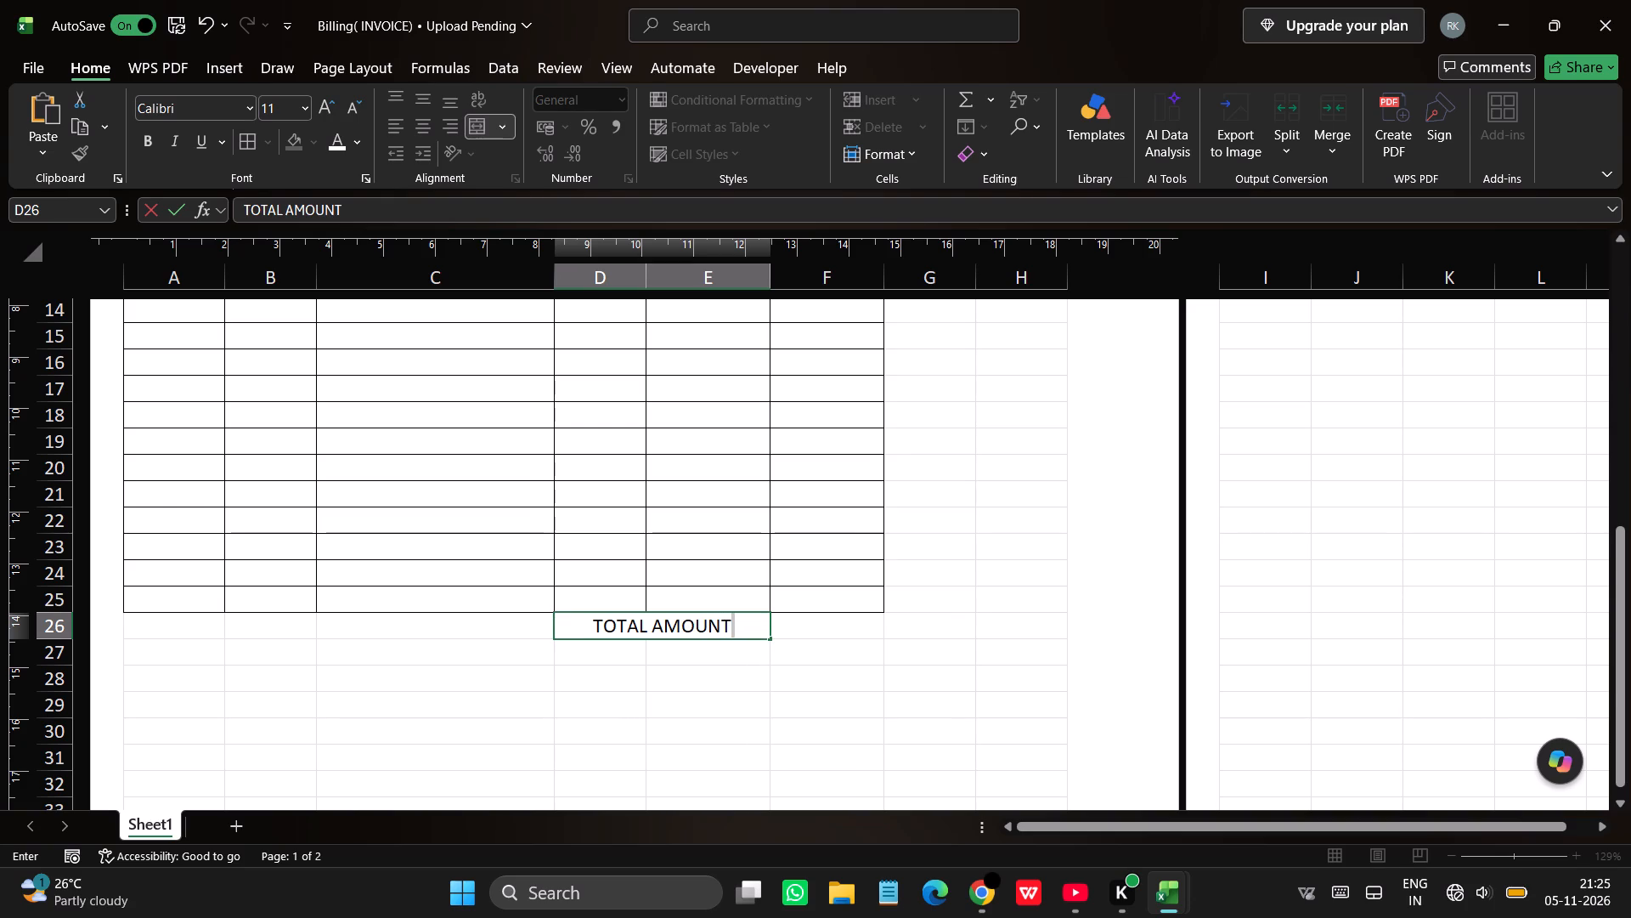
Enter the tax labels "CGST" in cell D27 and "SGST" in cell D28.
{"action": "left_click", "coordinate": [624, 656]}
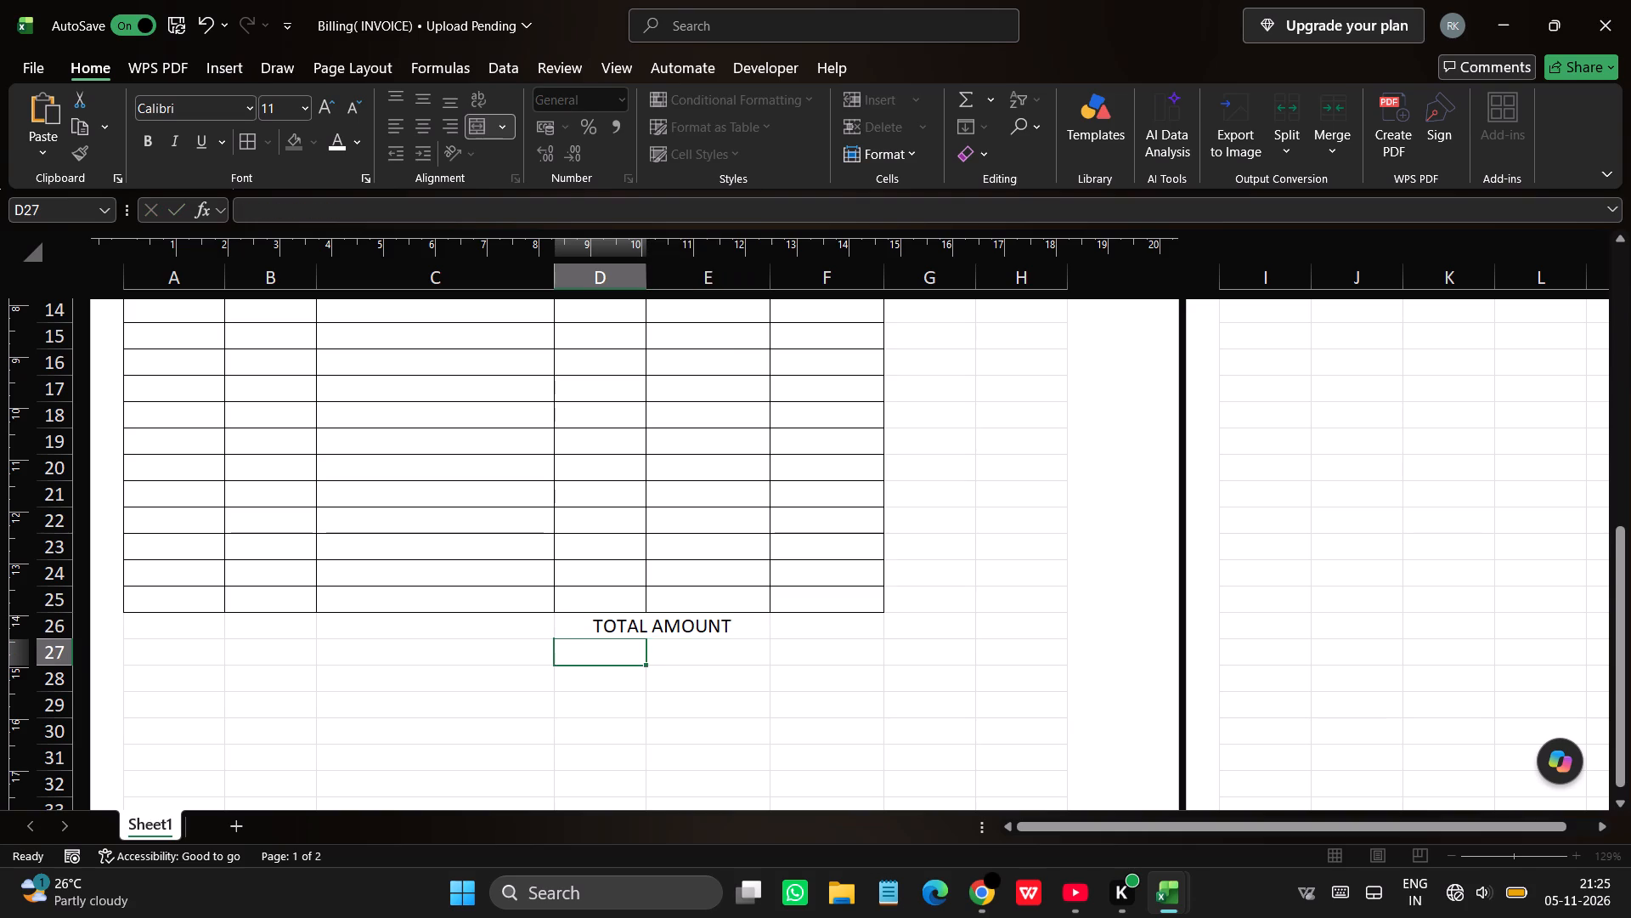
{"action": "key", "text": "c"}
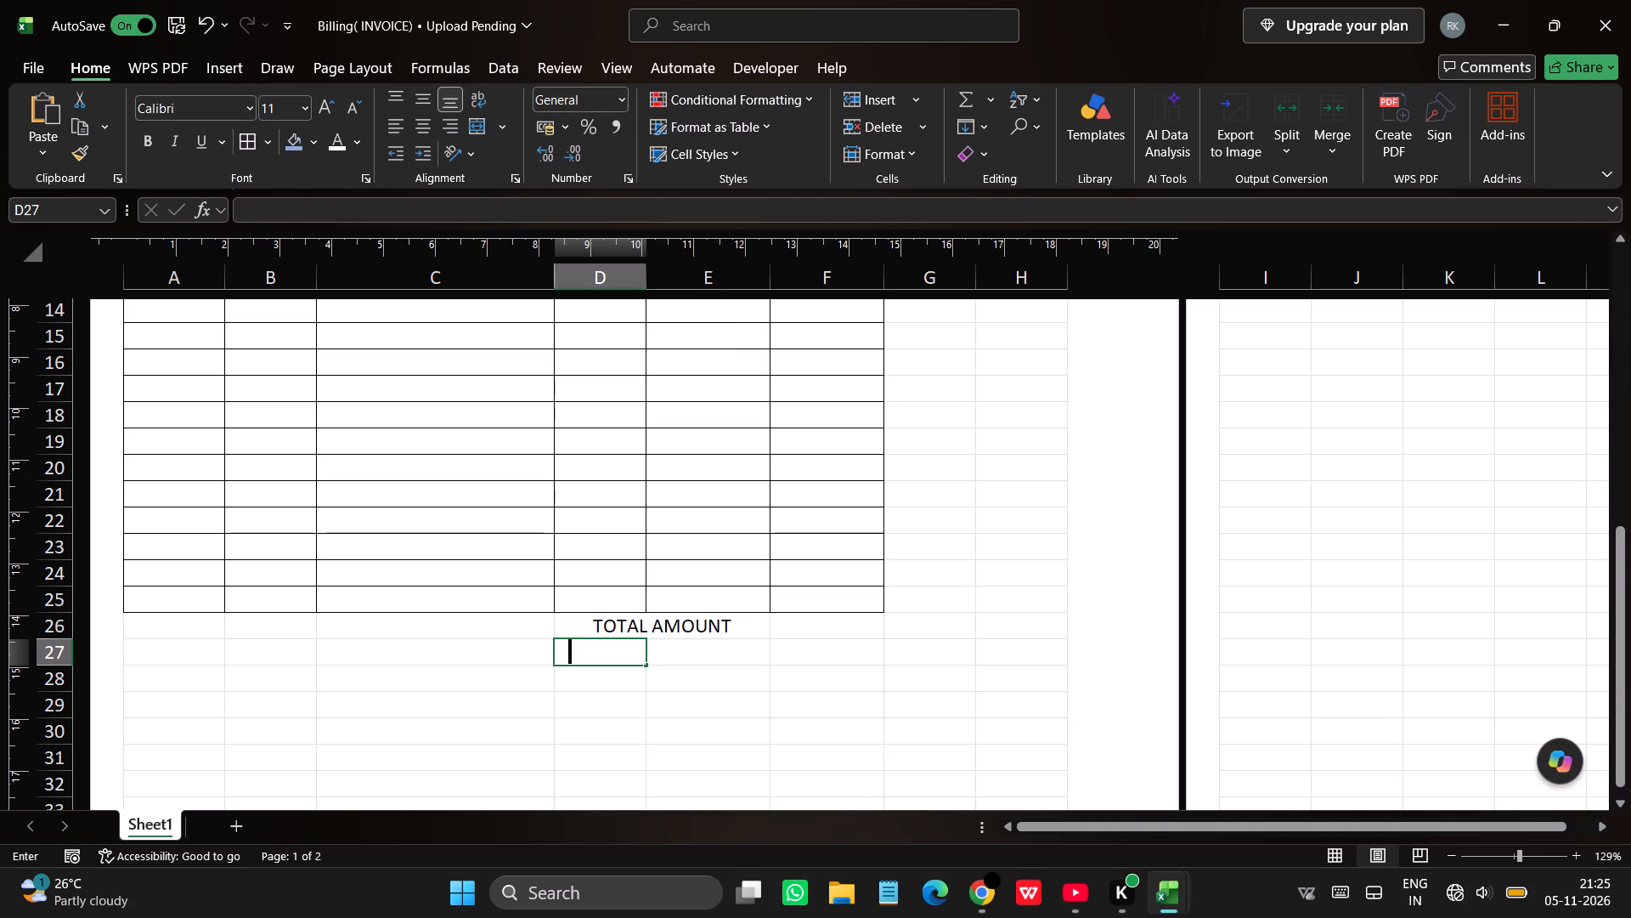
{"action": "type", "text": "GST"}
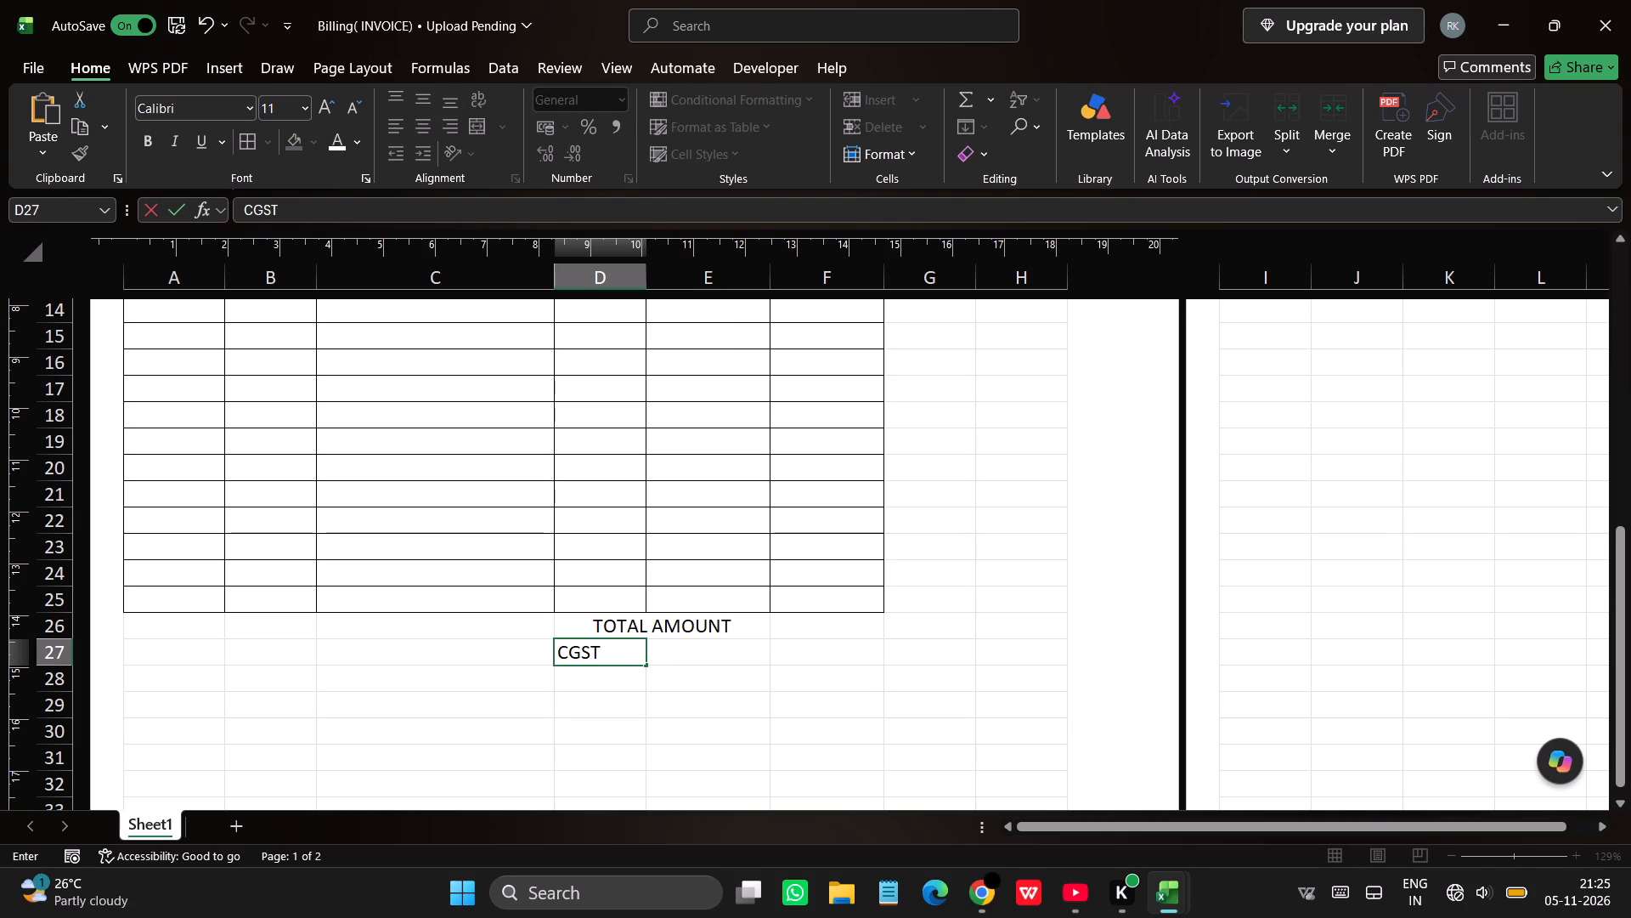
{"action": "key", "text": "Return"}
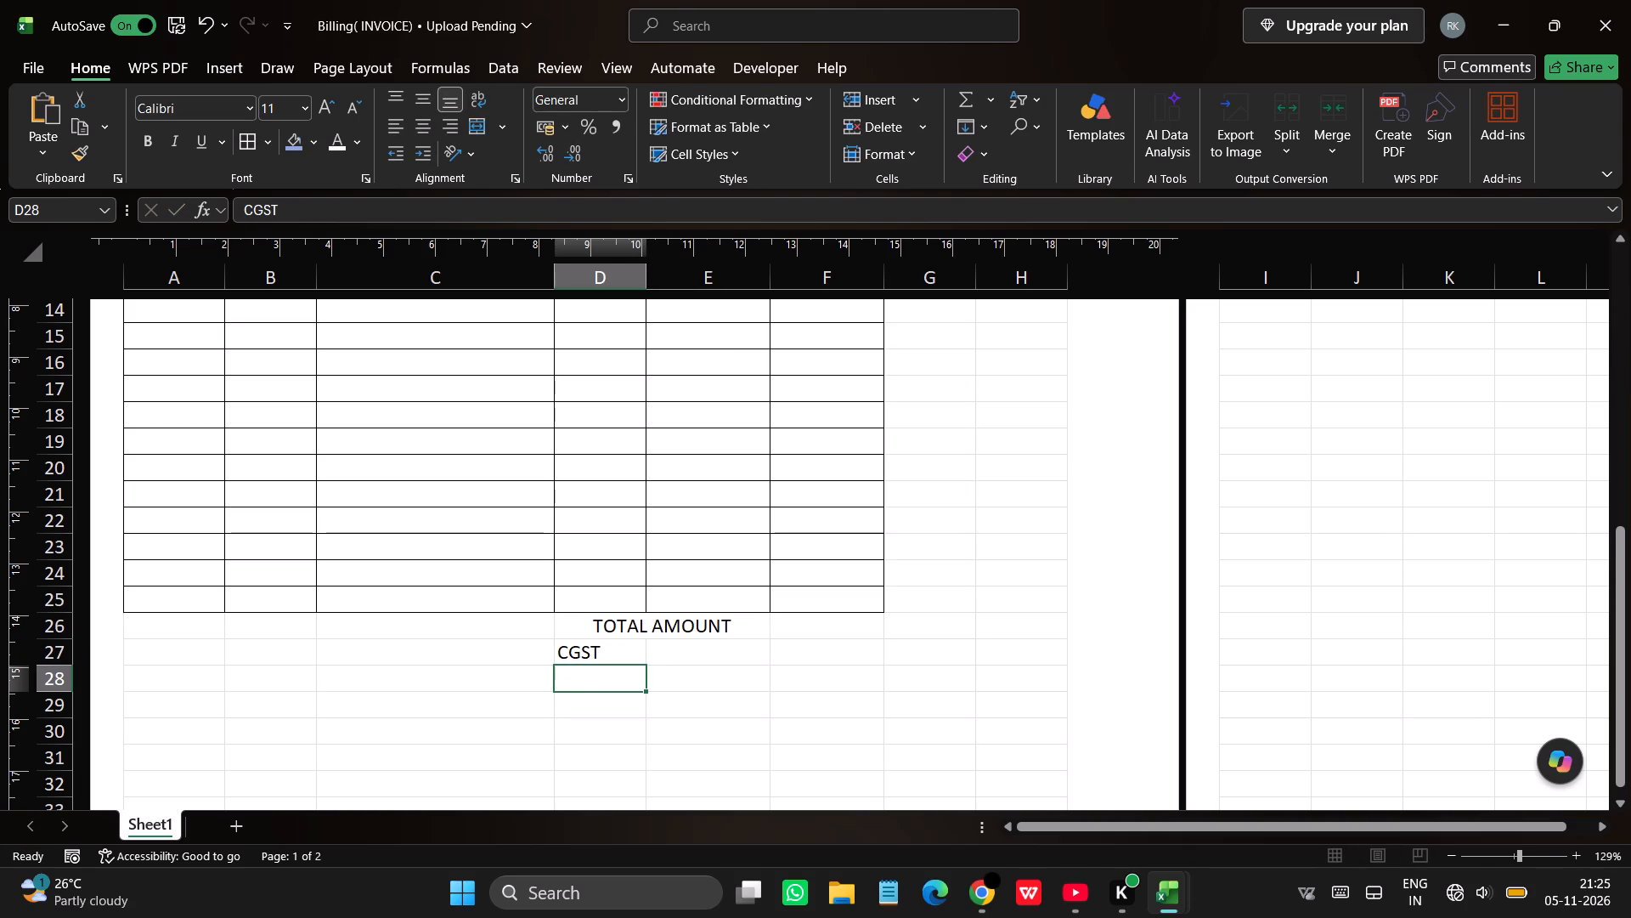
{"action": "key", "text": "s"}
{"action": "type", "text": "GST"}
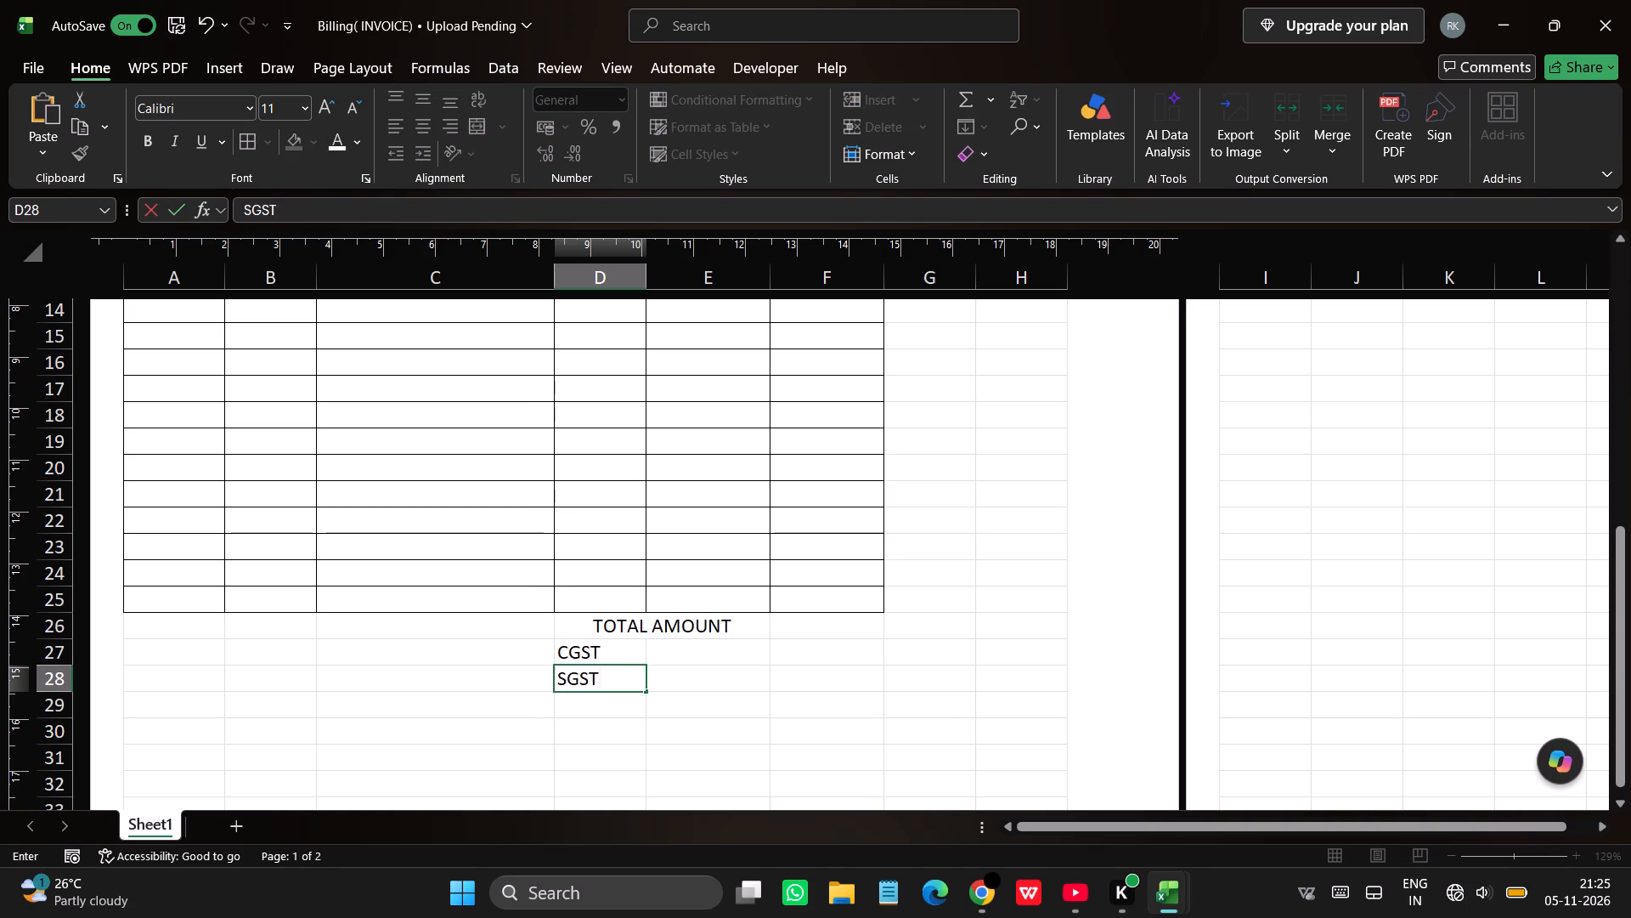
{"action": "left_click", "coordinate": [730, 653]}
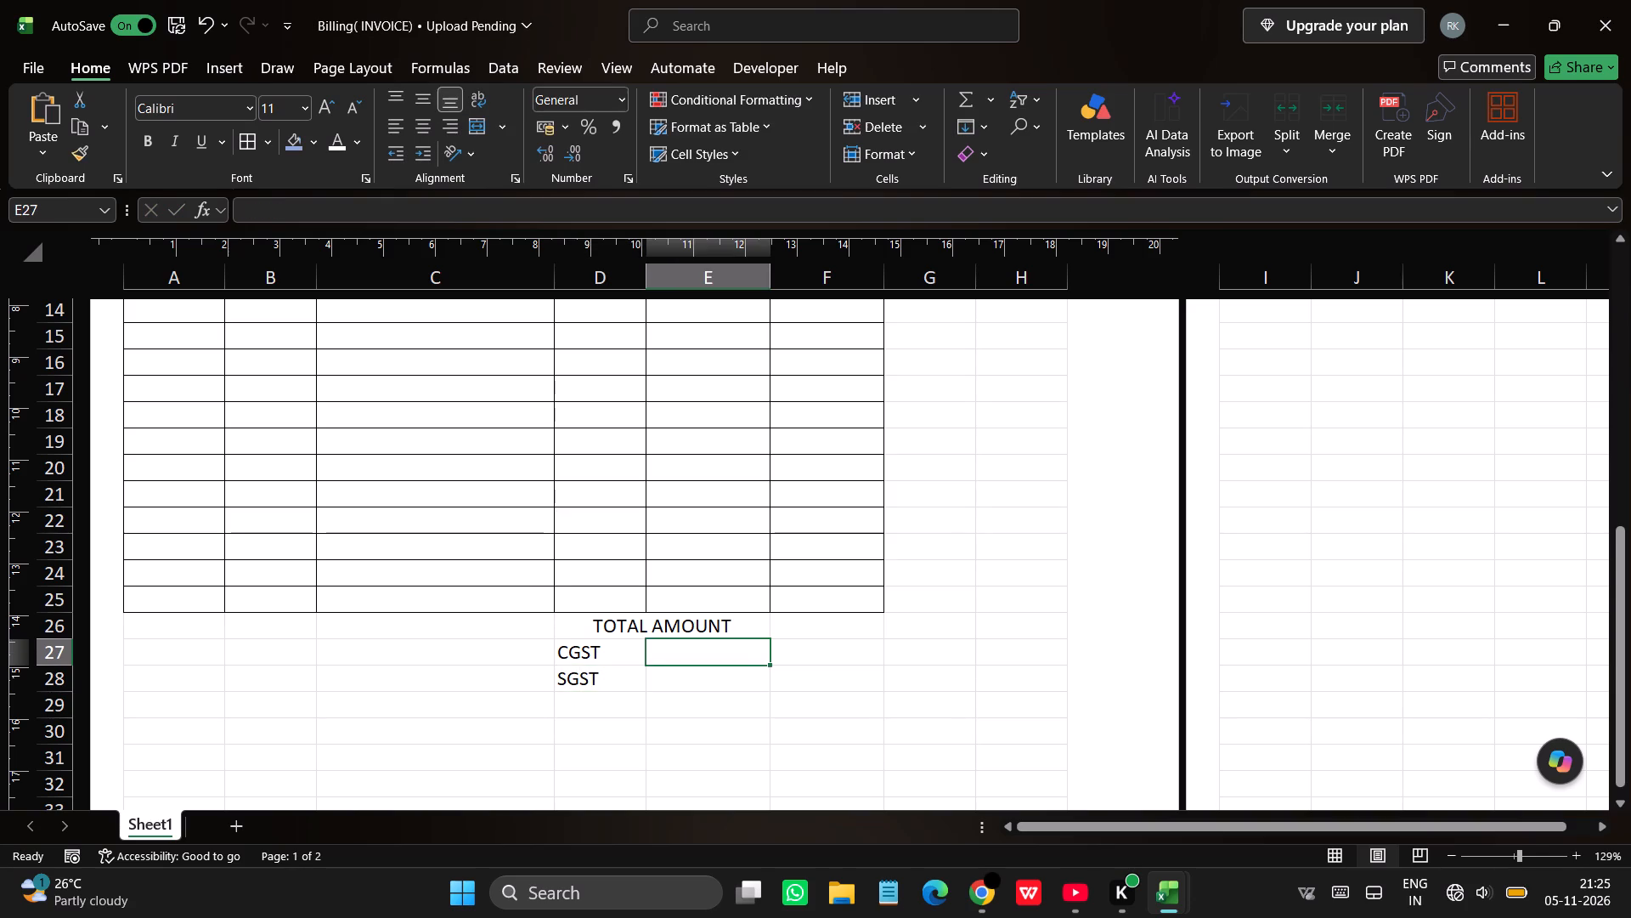
Enter the tax rate 9% for CGST in cell E27 and for SGST in cell E28.
{"action": "key", "text": "9"}
{"action": "key", "text": "shift+percent"}
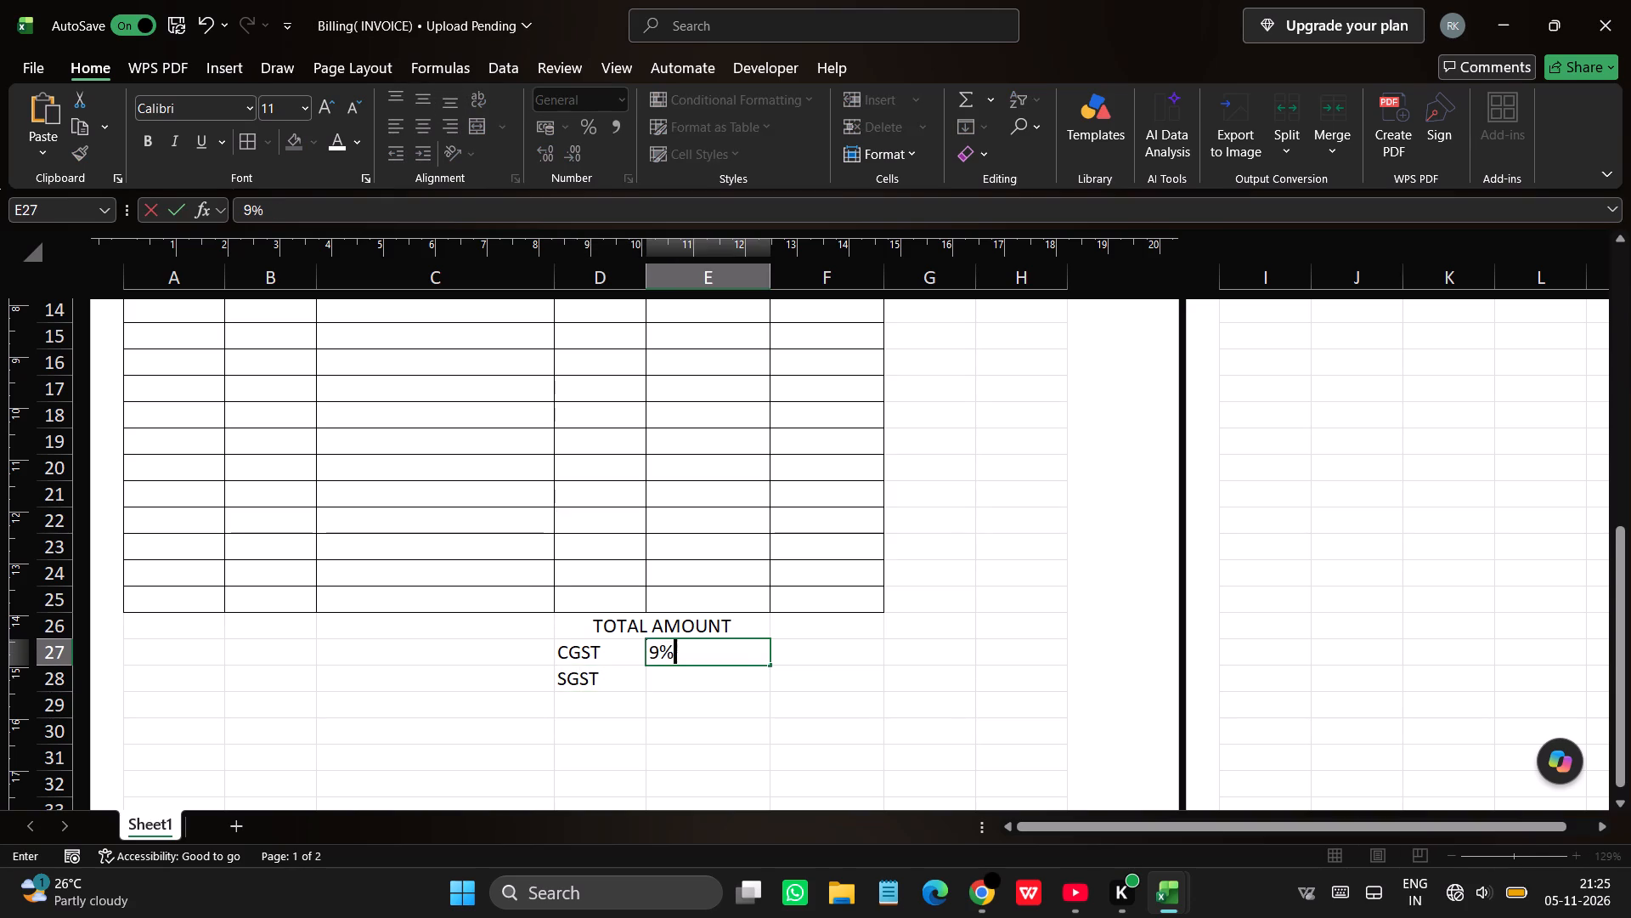
{"action": "key", "text": "Return"}
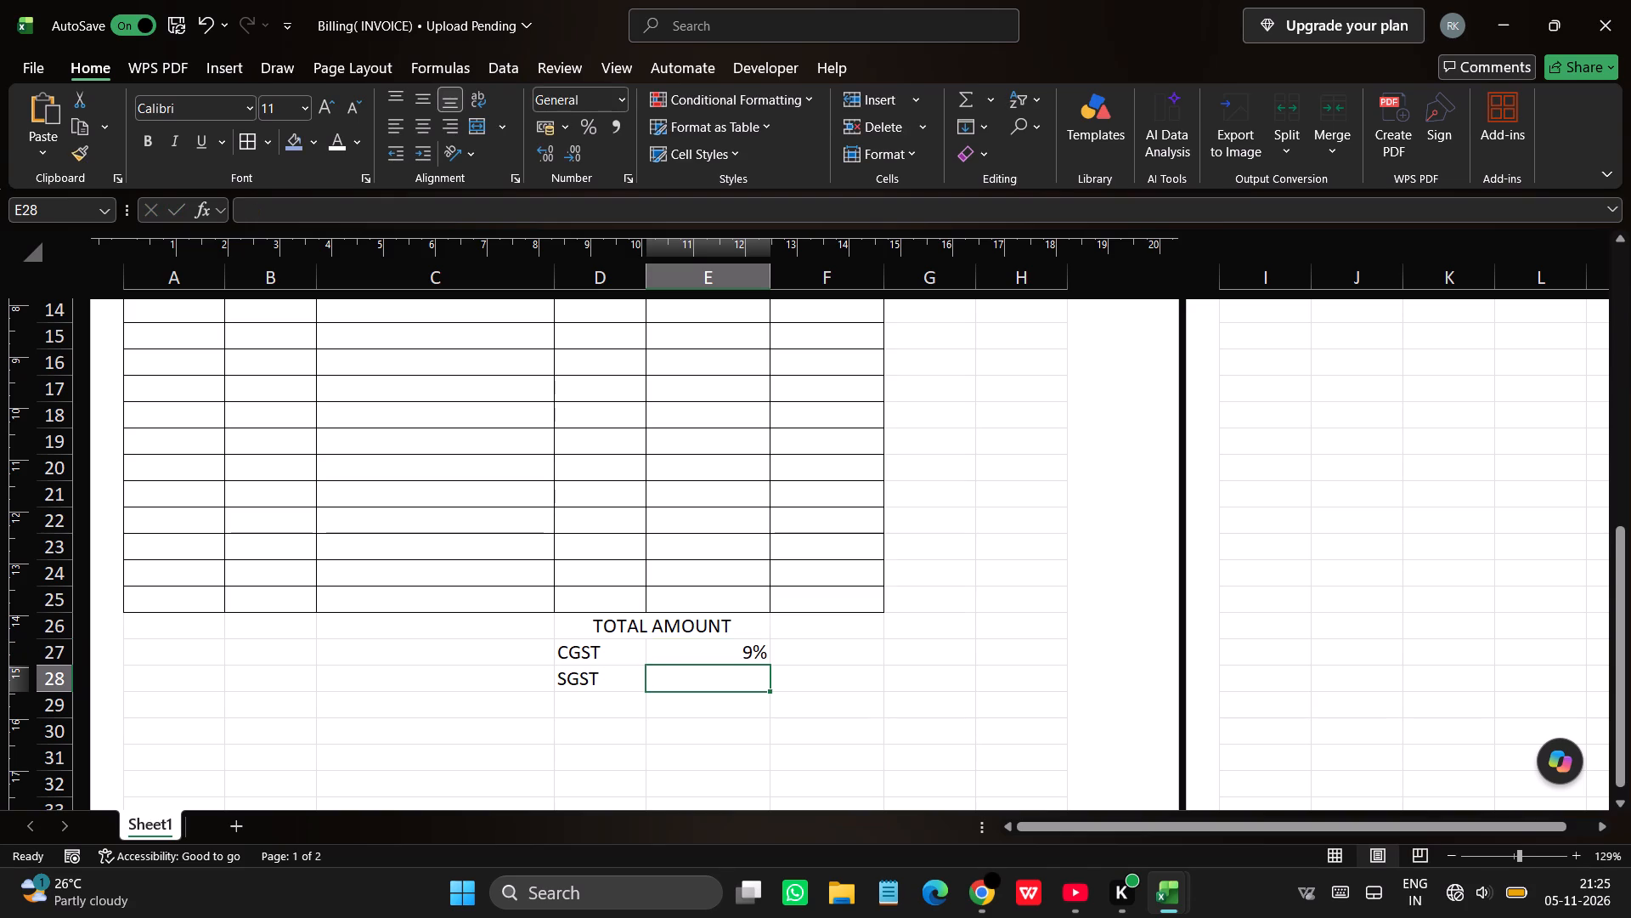
{"action": "key", "text": "9"}
{"action": "key", "text": "shift+percent"}
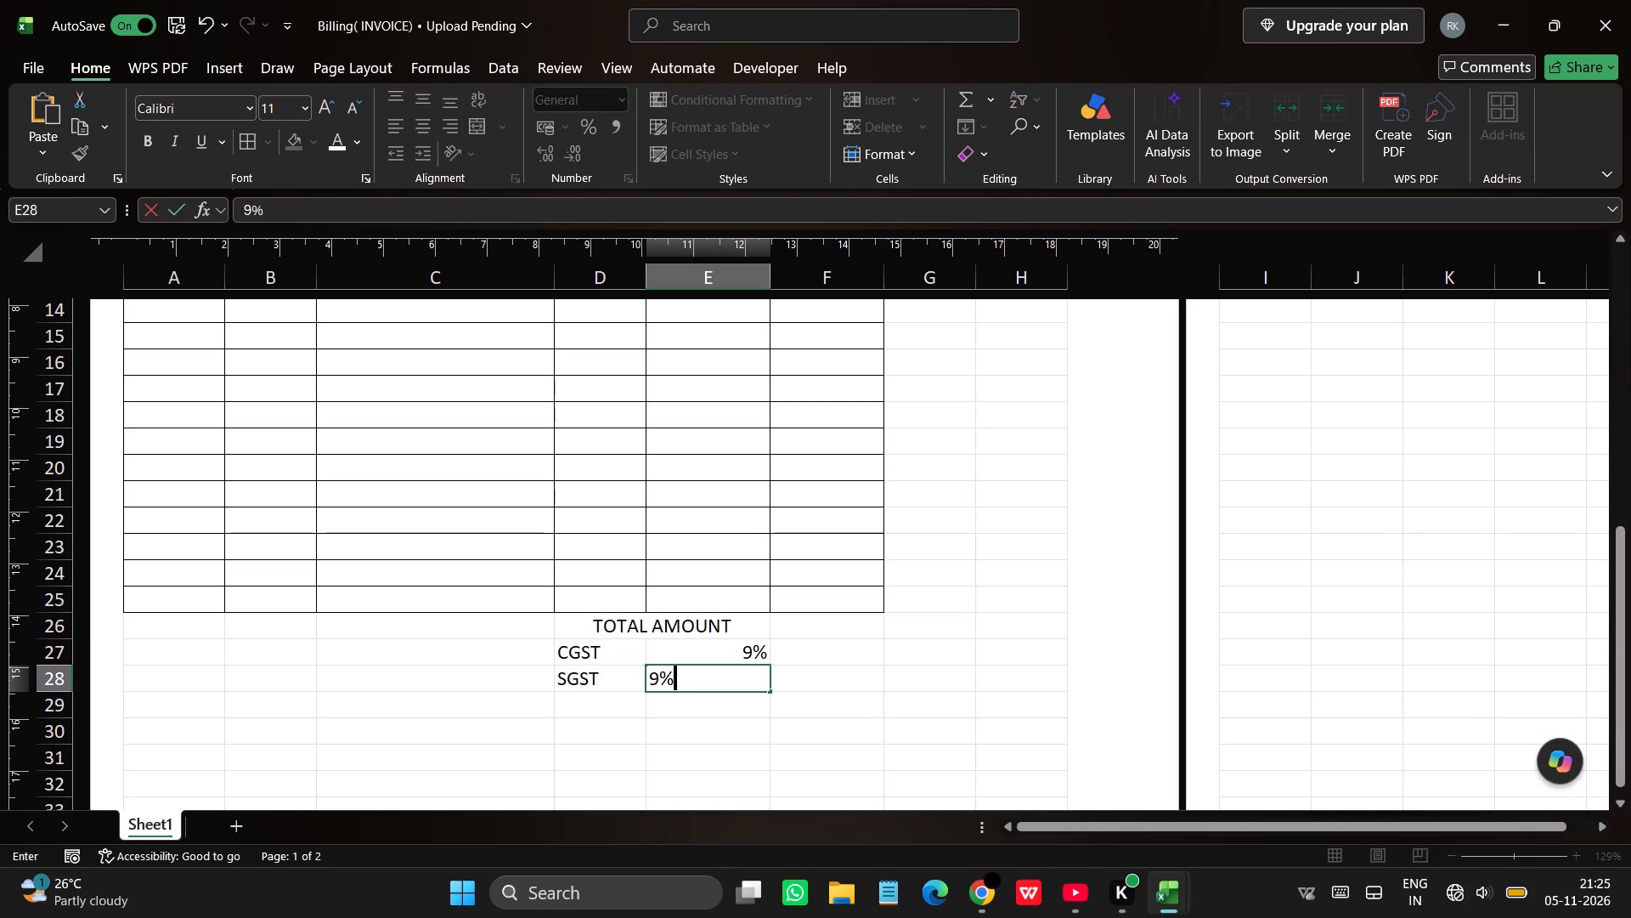
{"action": "key", "text": "Return"}
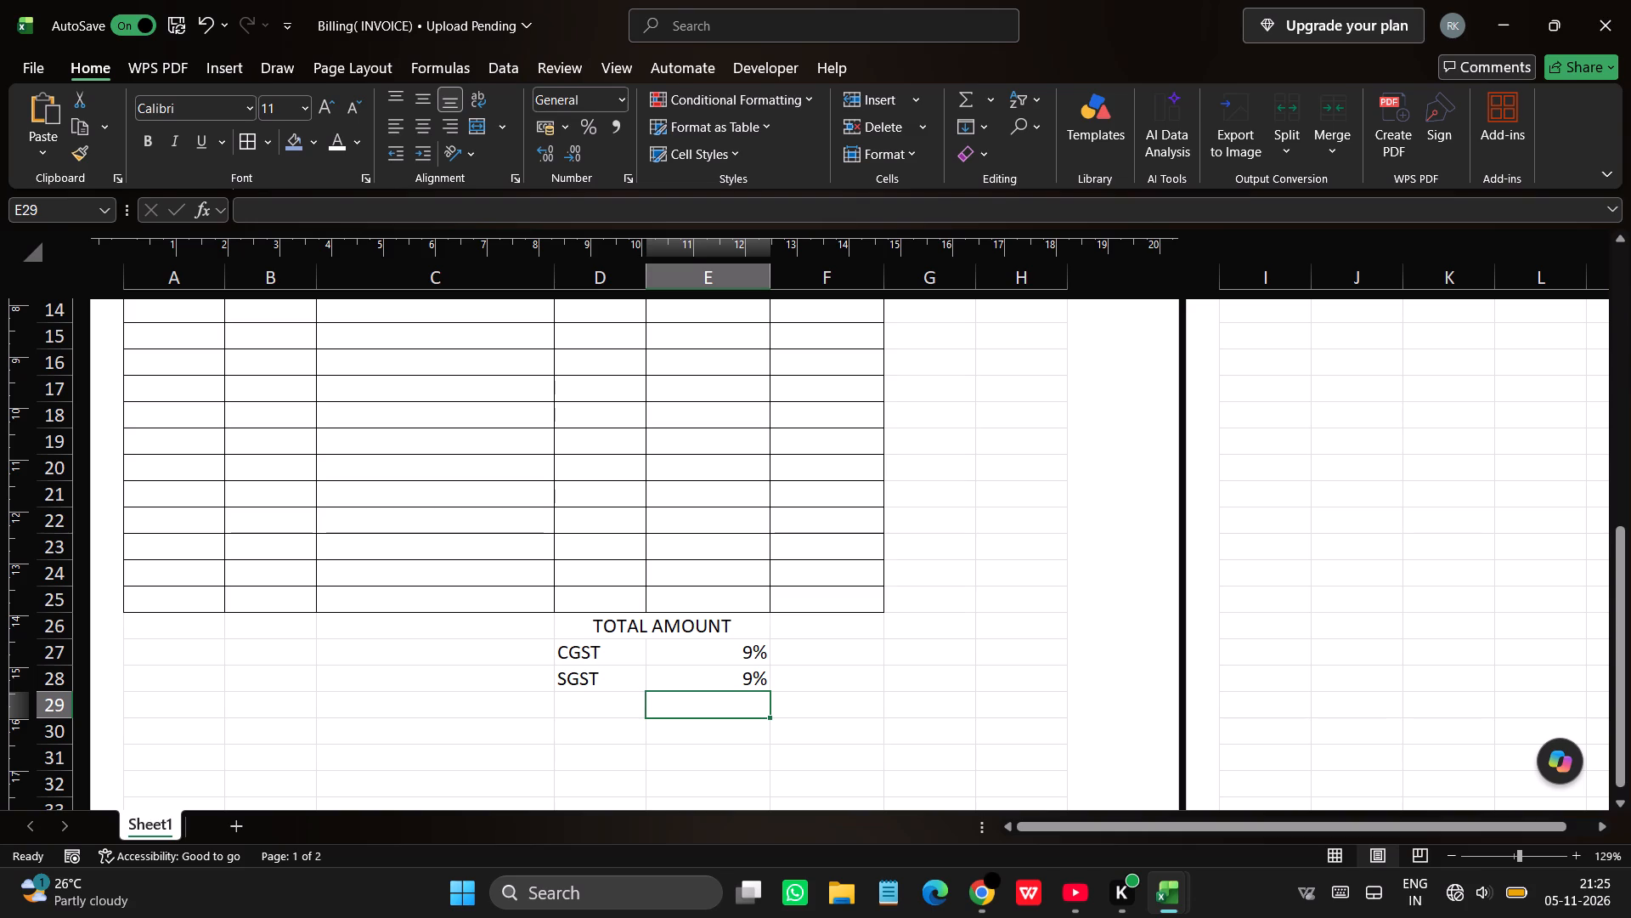
Merge and center cells D29:E29 below the tax rows and enter "GRAND TOTAL" in the merged cell.
{"action": "left_click_drag", "start_coordinate": [590, 701], "coordinate": [731, 700]}
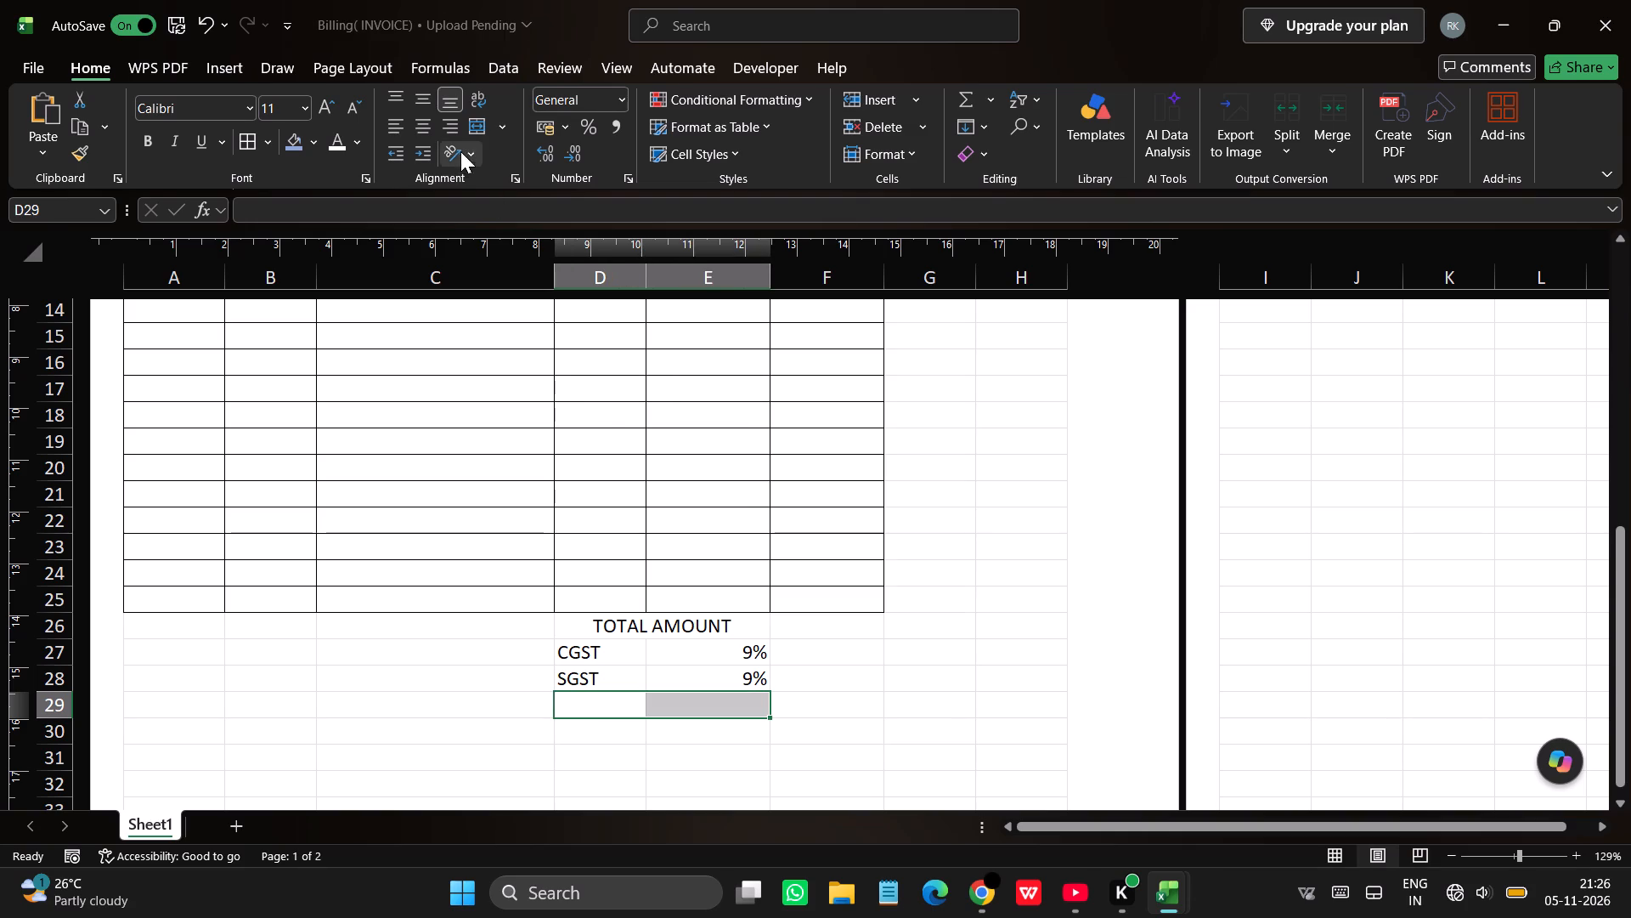
{"action": "left_click", "coordinate": [469, 119]}
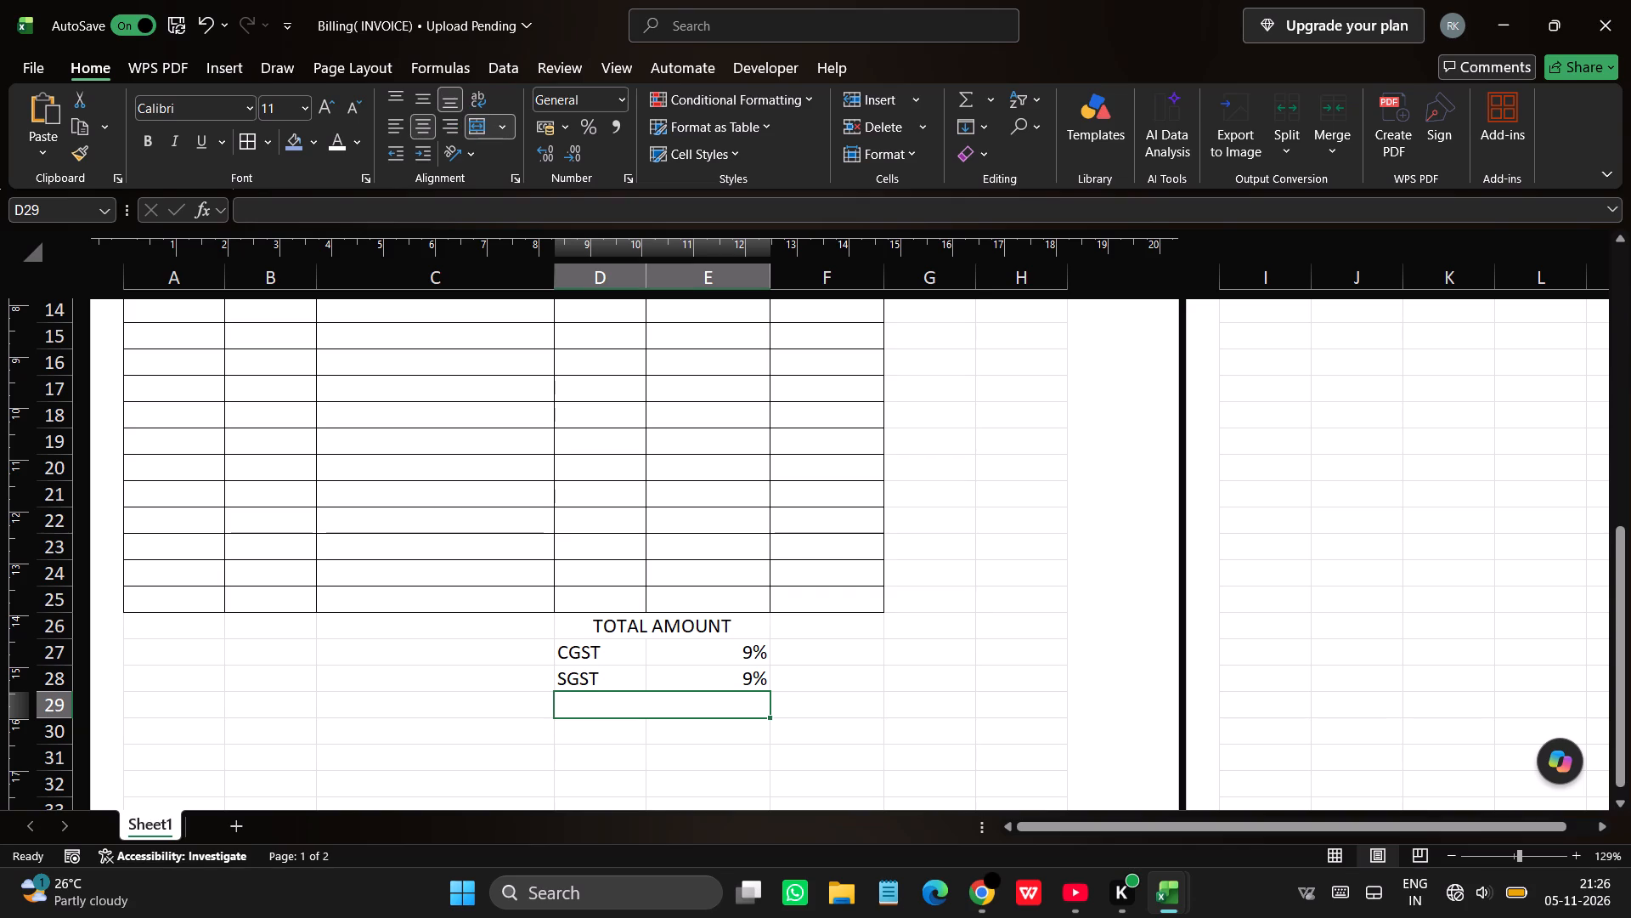
{"action": "left_click", "coordinate": [590, 711]}
{"action": "type", "text": "GRAN"}
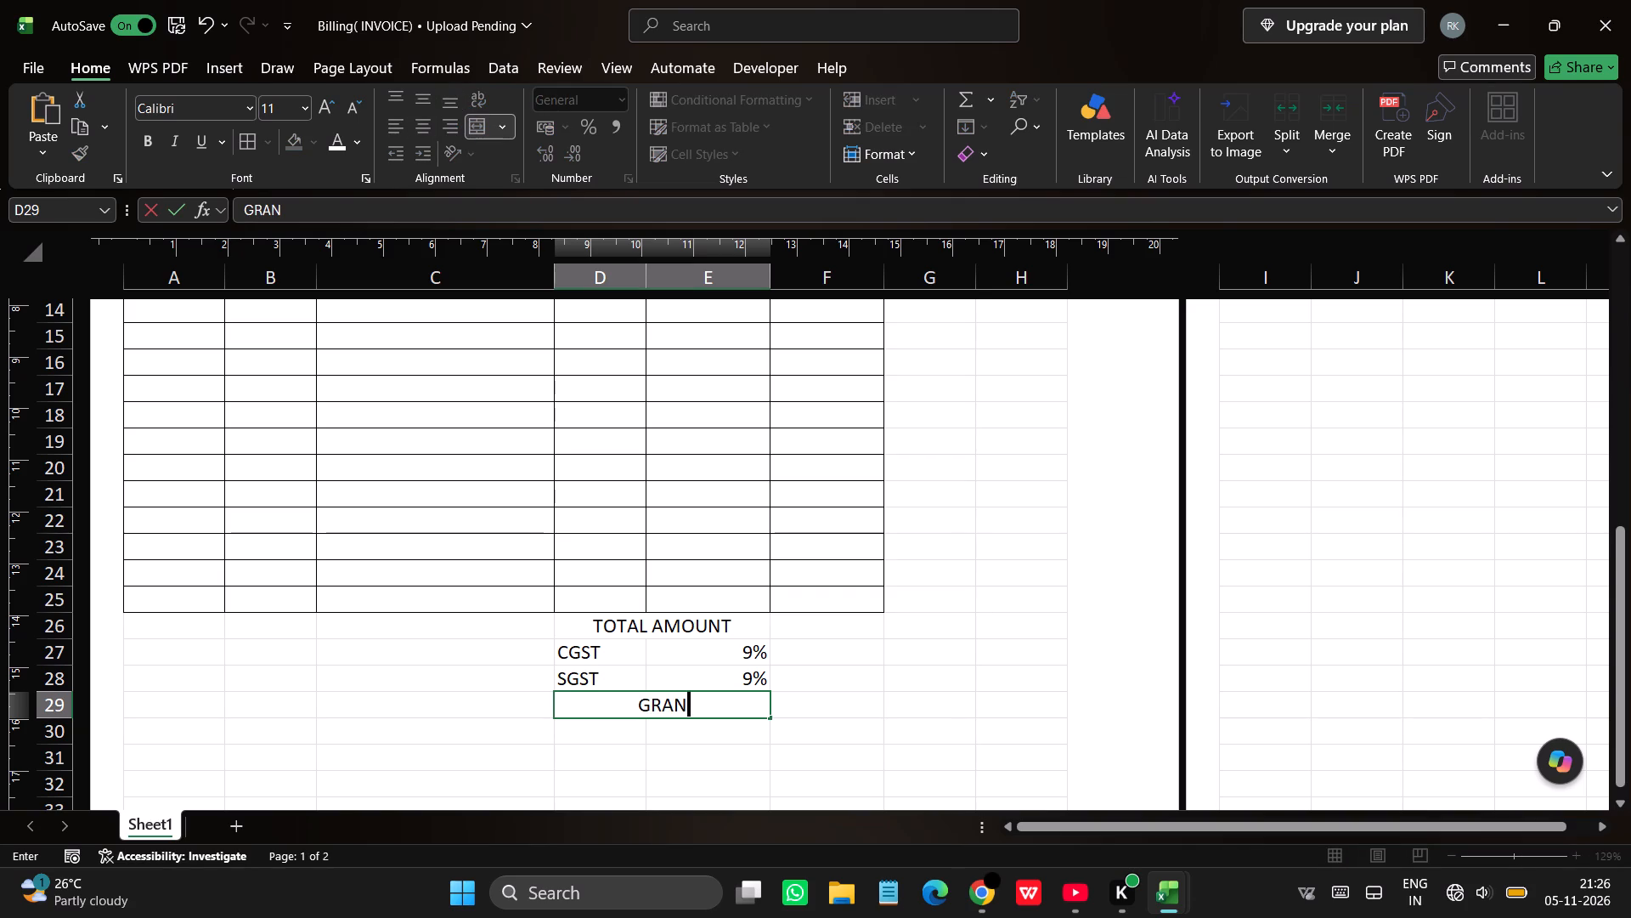
{"action": "type", "text": "D"}
{"action": "key", "text": "space"}
{"action": "type", "text": "TOTAL"}
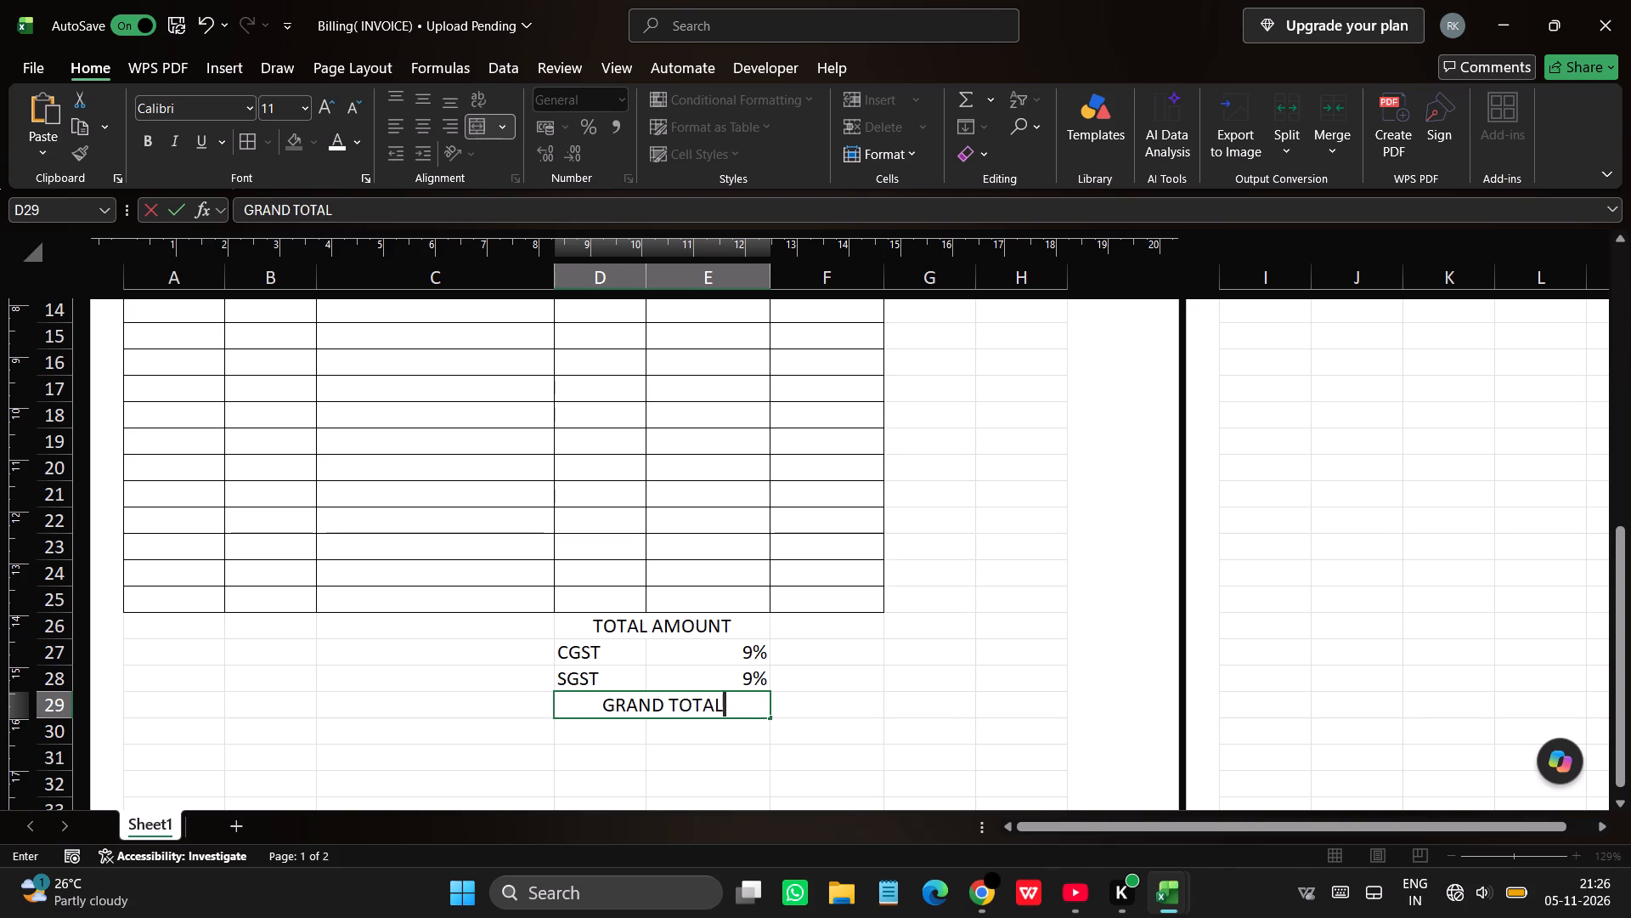
Format the totals block D26:F29 as bold, font size 12, with its contents centered horizontally.
{"action": "left_click_drag", "start_coordinate": [566, 624], "coordinate": [849, 721]}
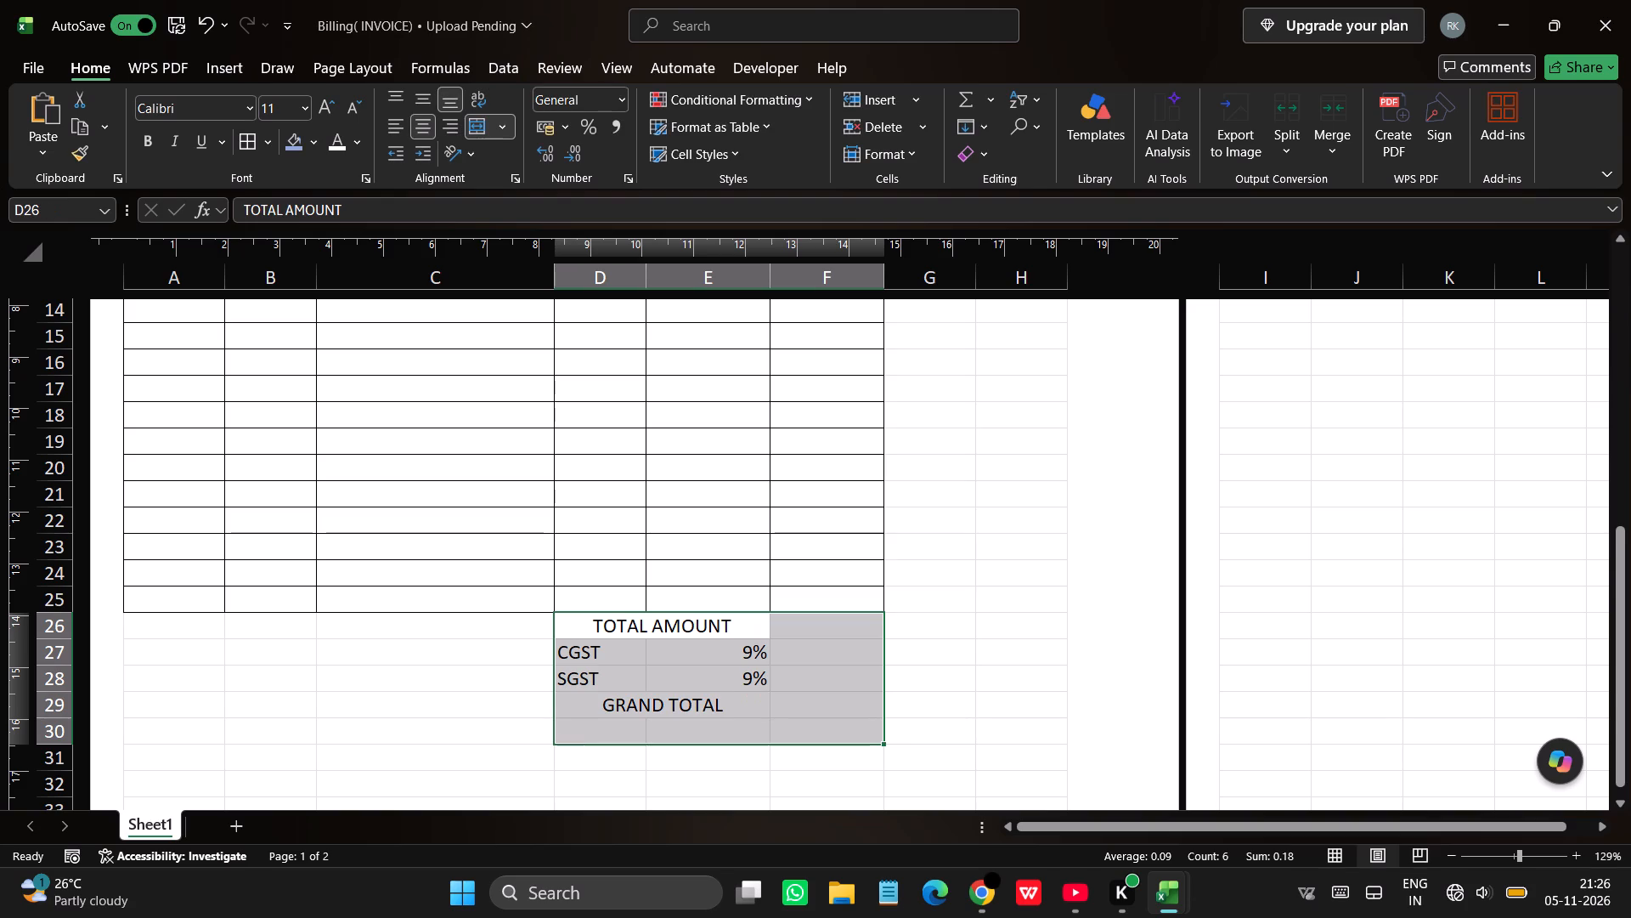
{"action": "left_click", "coordinate": [932, 696]}
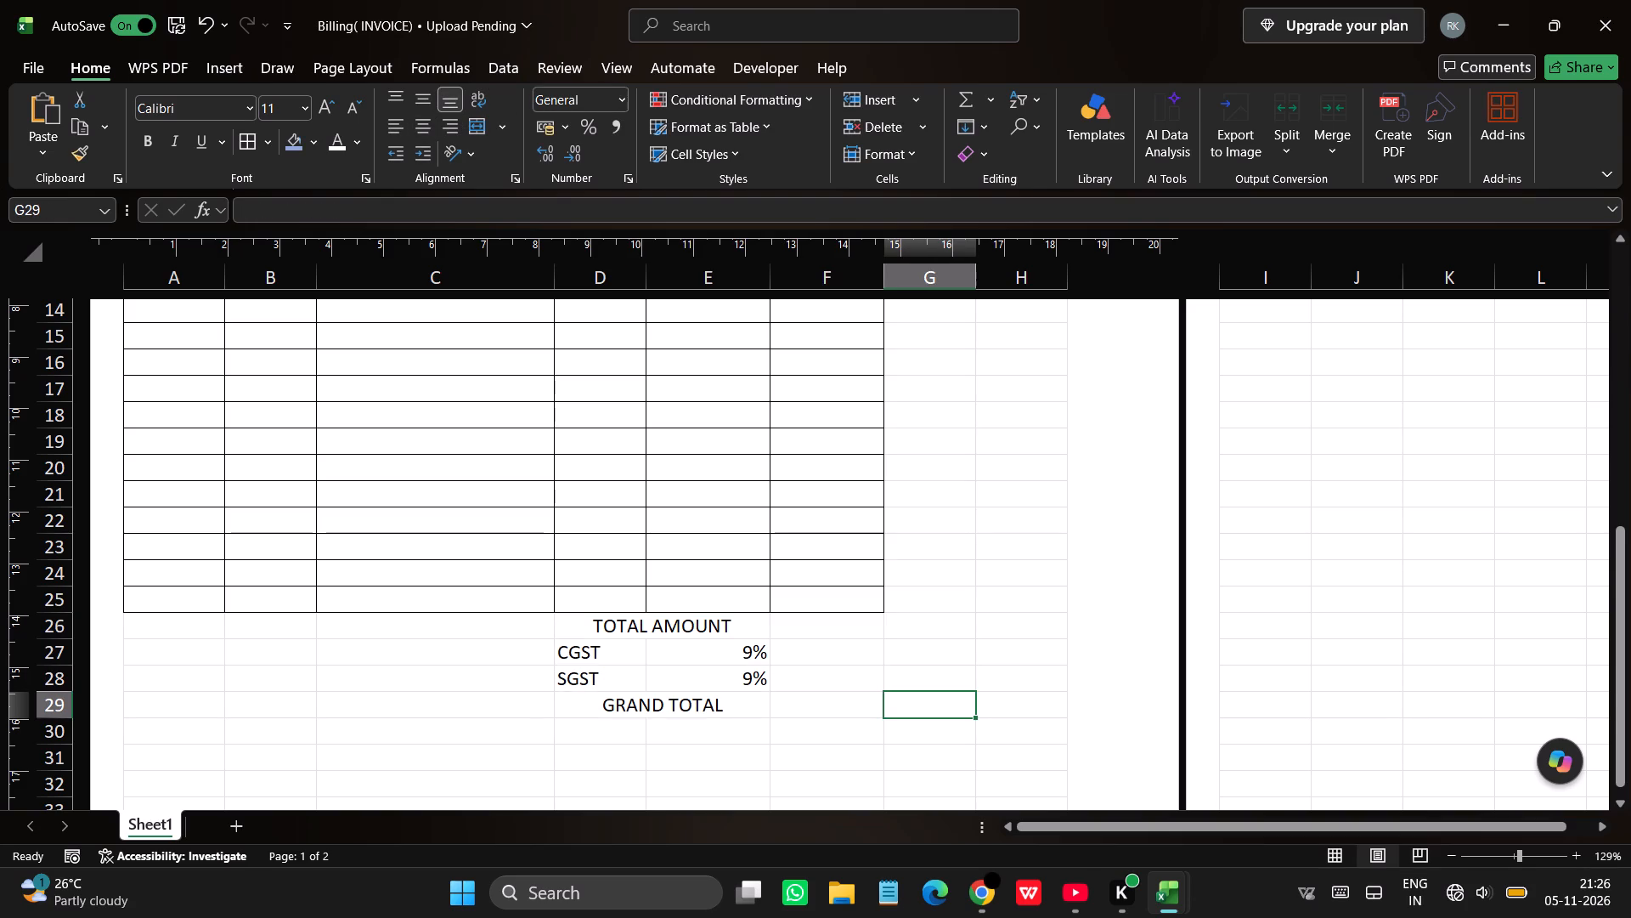
{"action": "left_click_drag", "start_coordinate": [579, 625], "coordinate": [849, 705]}
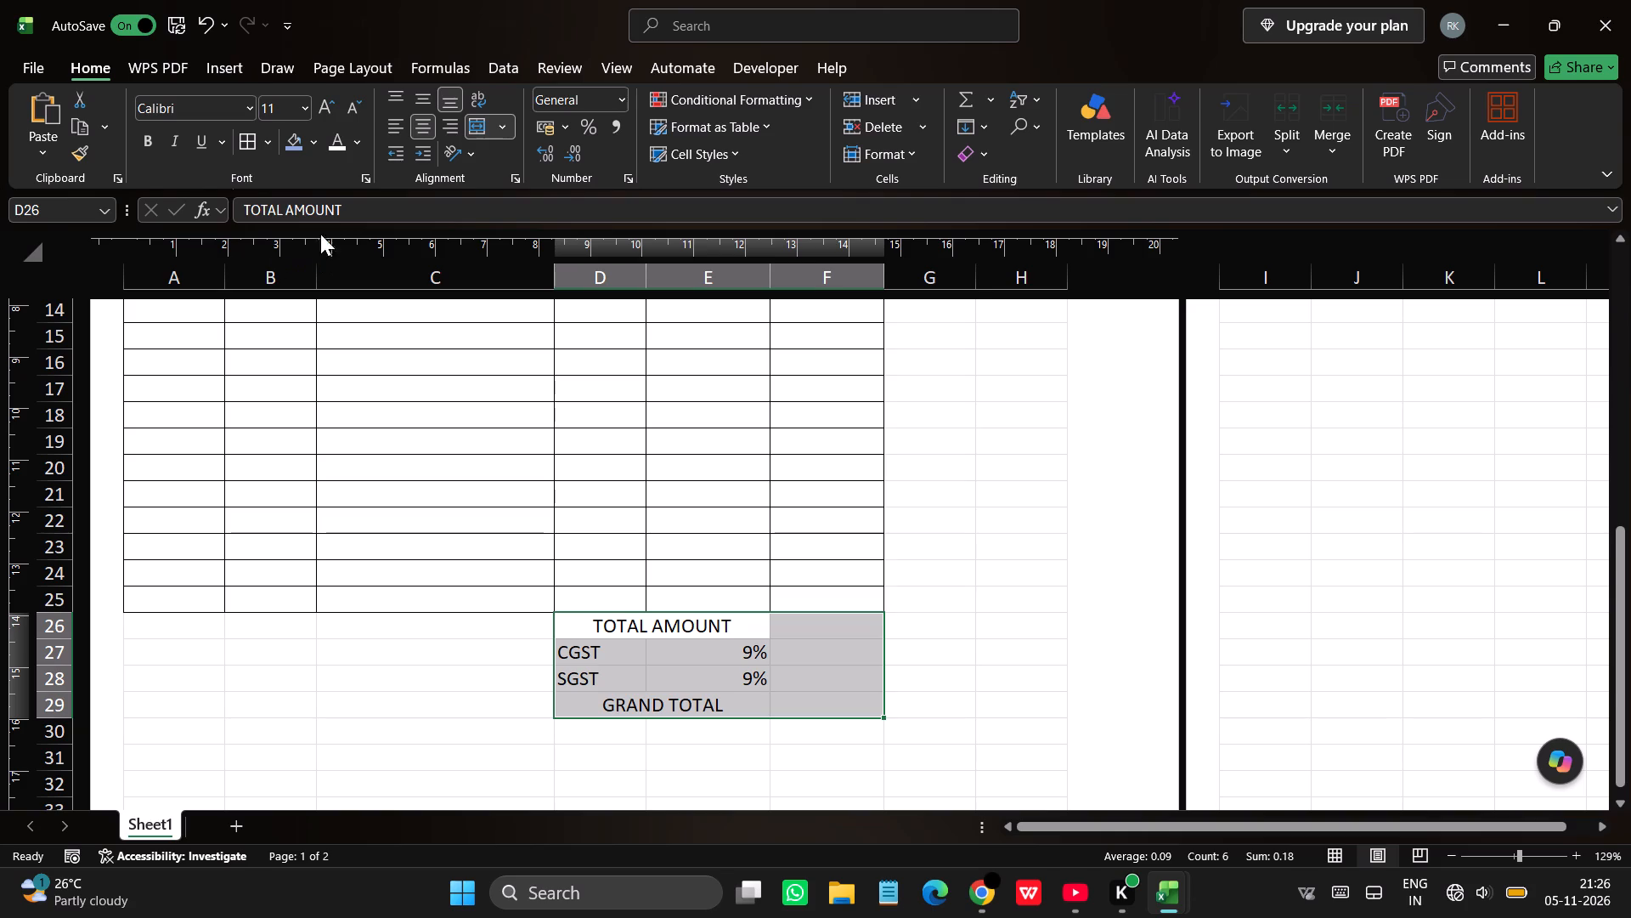
{"action": "left_click", "coordinate": [149, 147]}
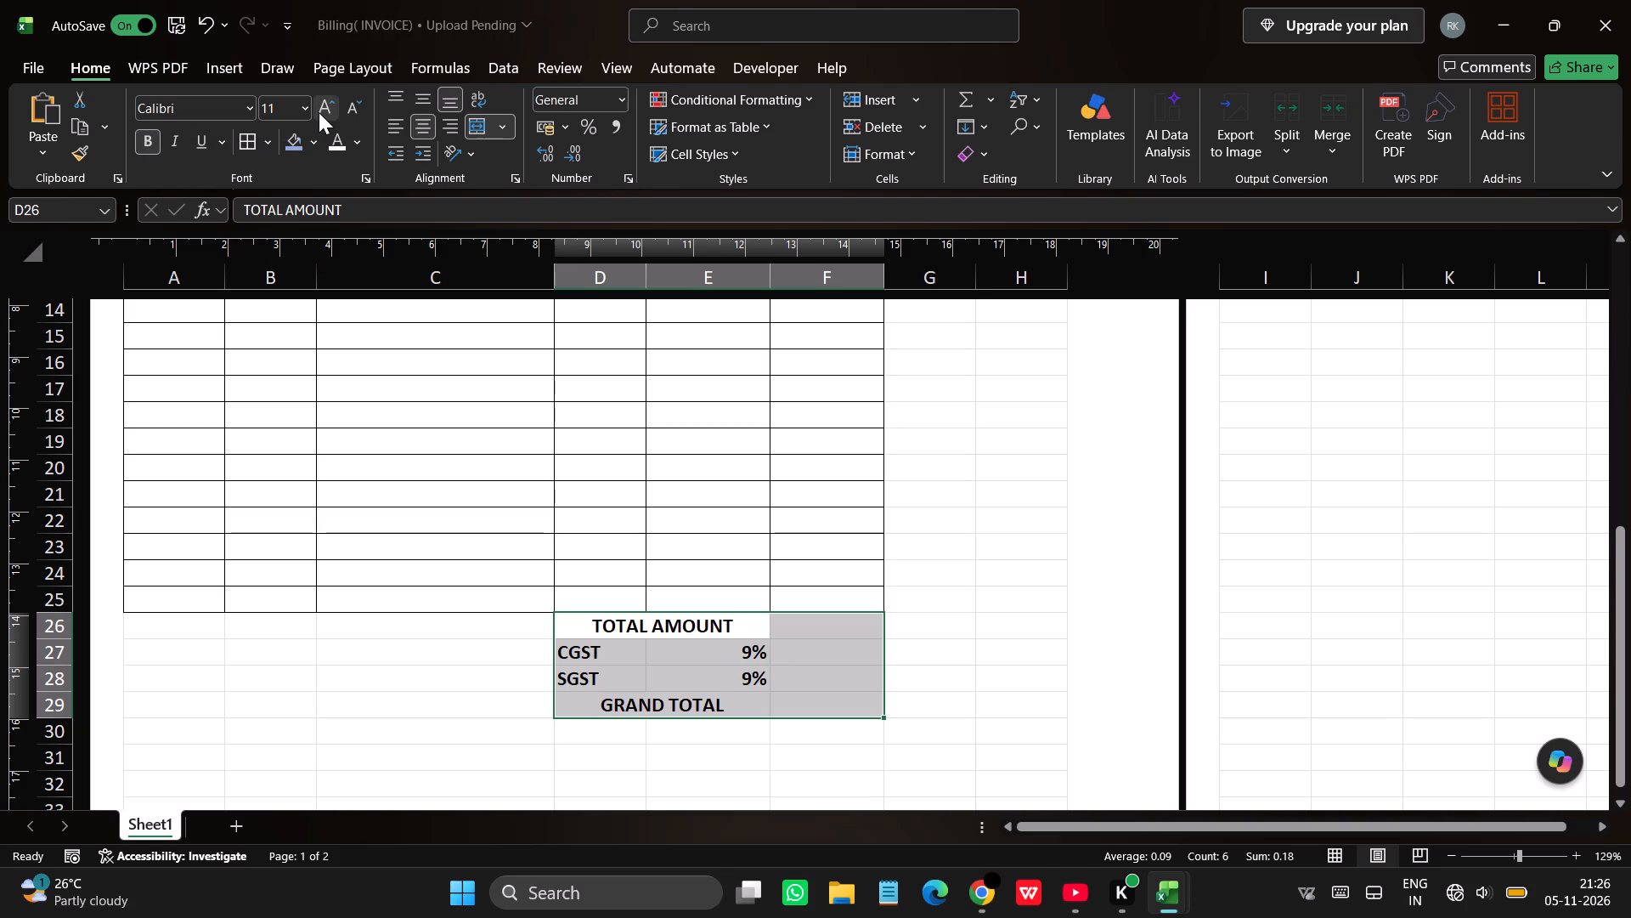
{"action": "left_click", "coordinate": [321, 114]}
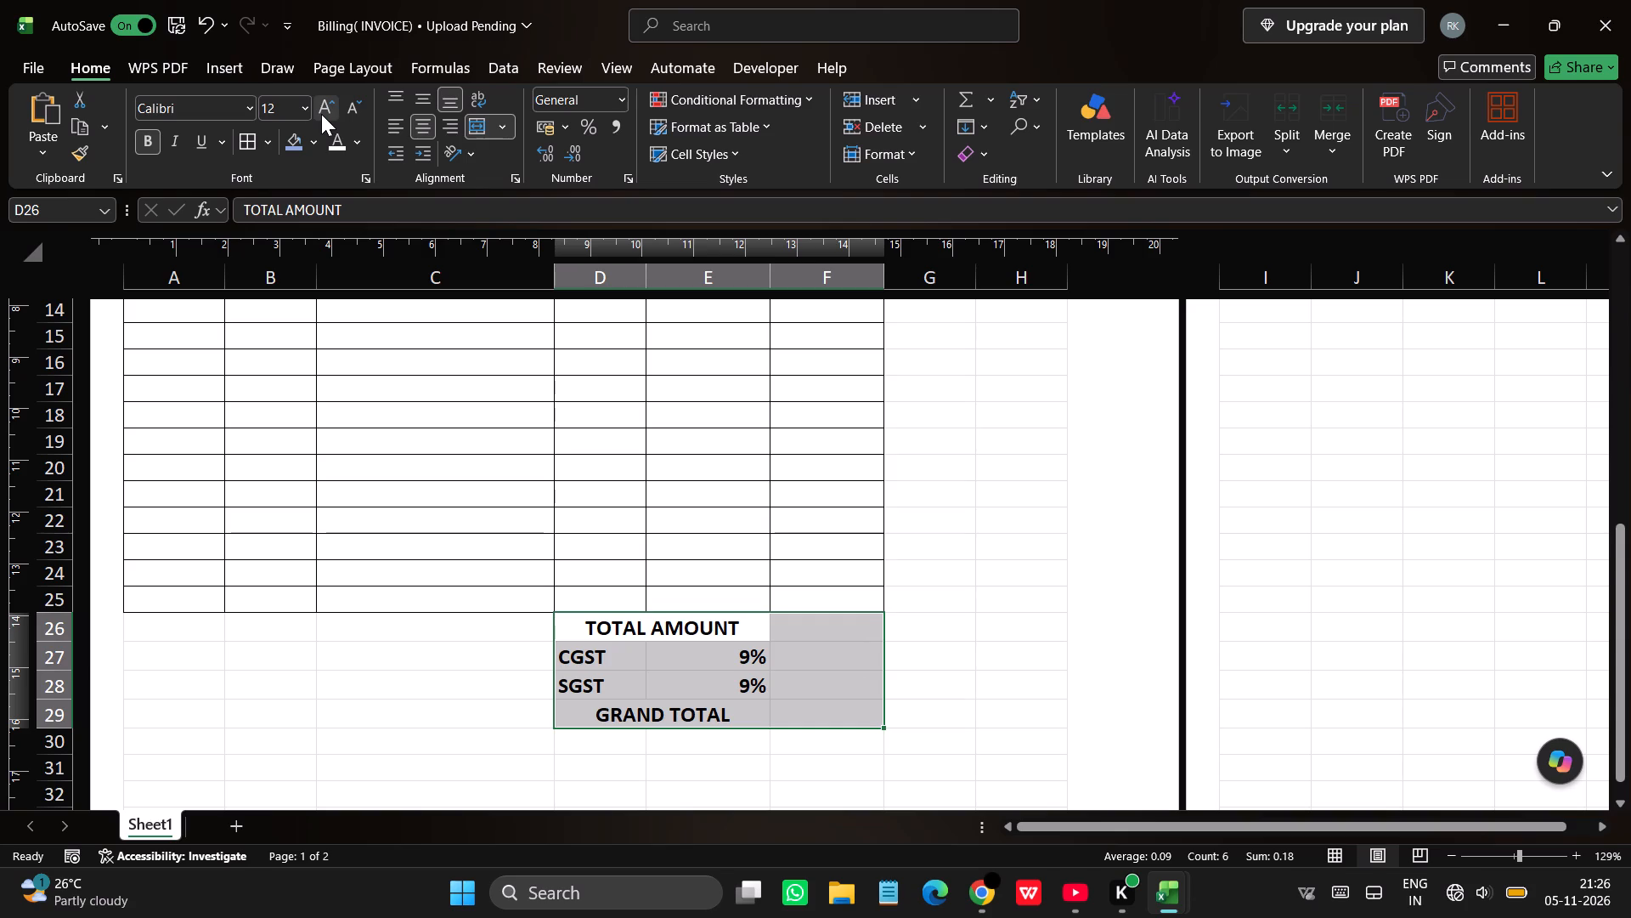
{"action": "left_click", "coordinate": [427, 128]}
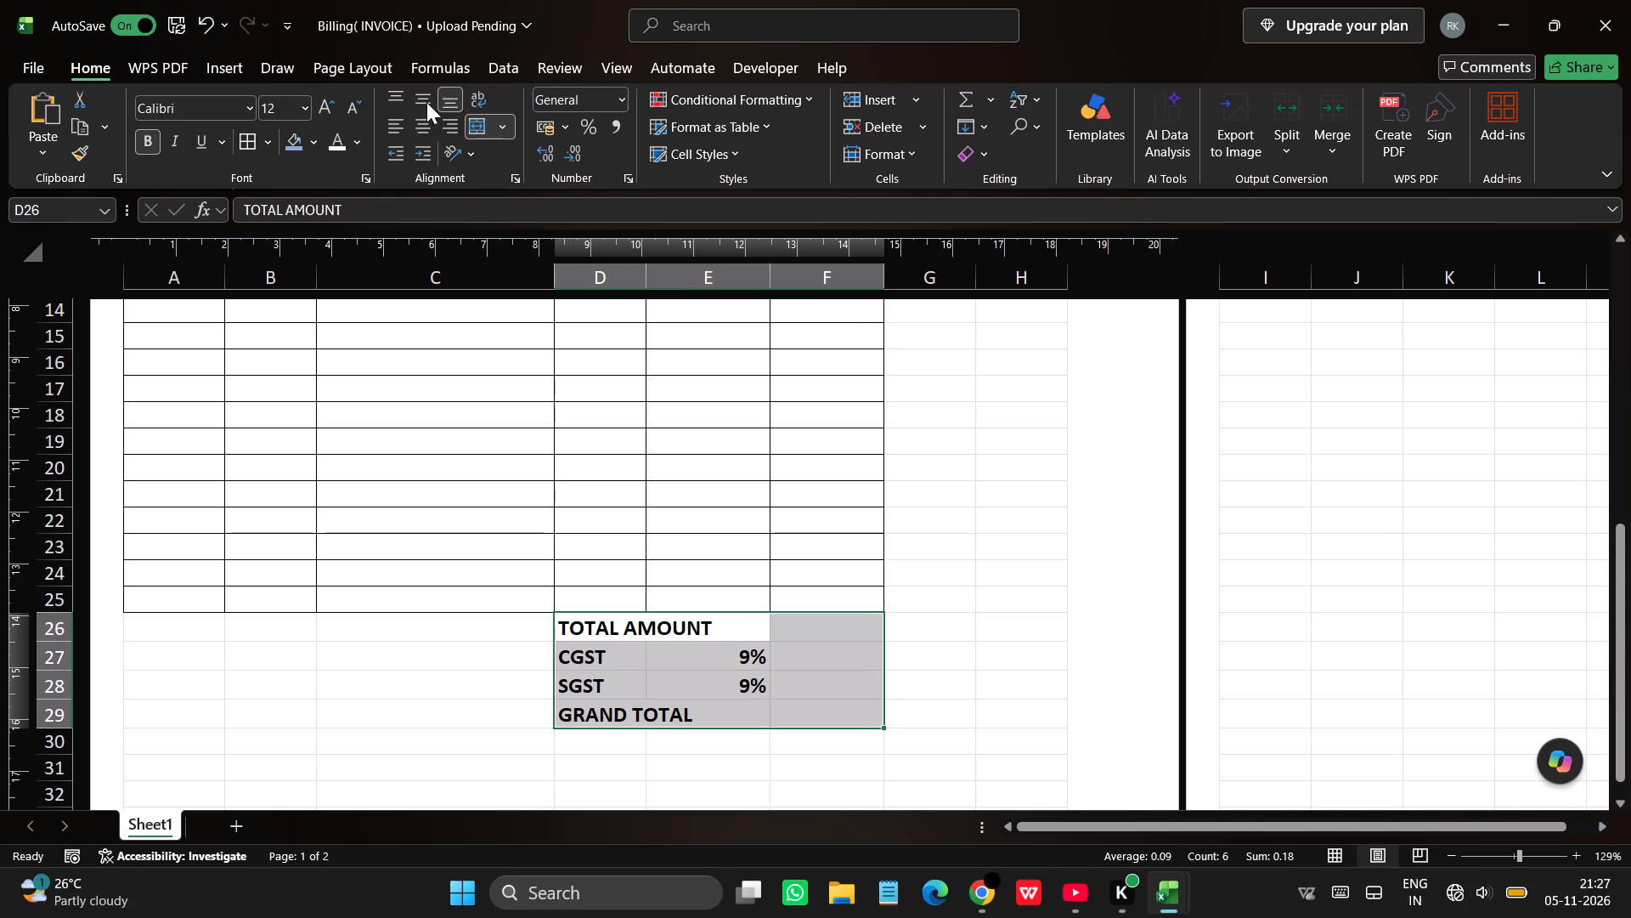
{"action": "left_click", "coordinate": [426, 102]}
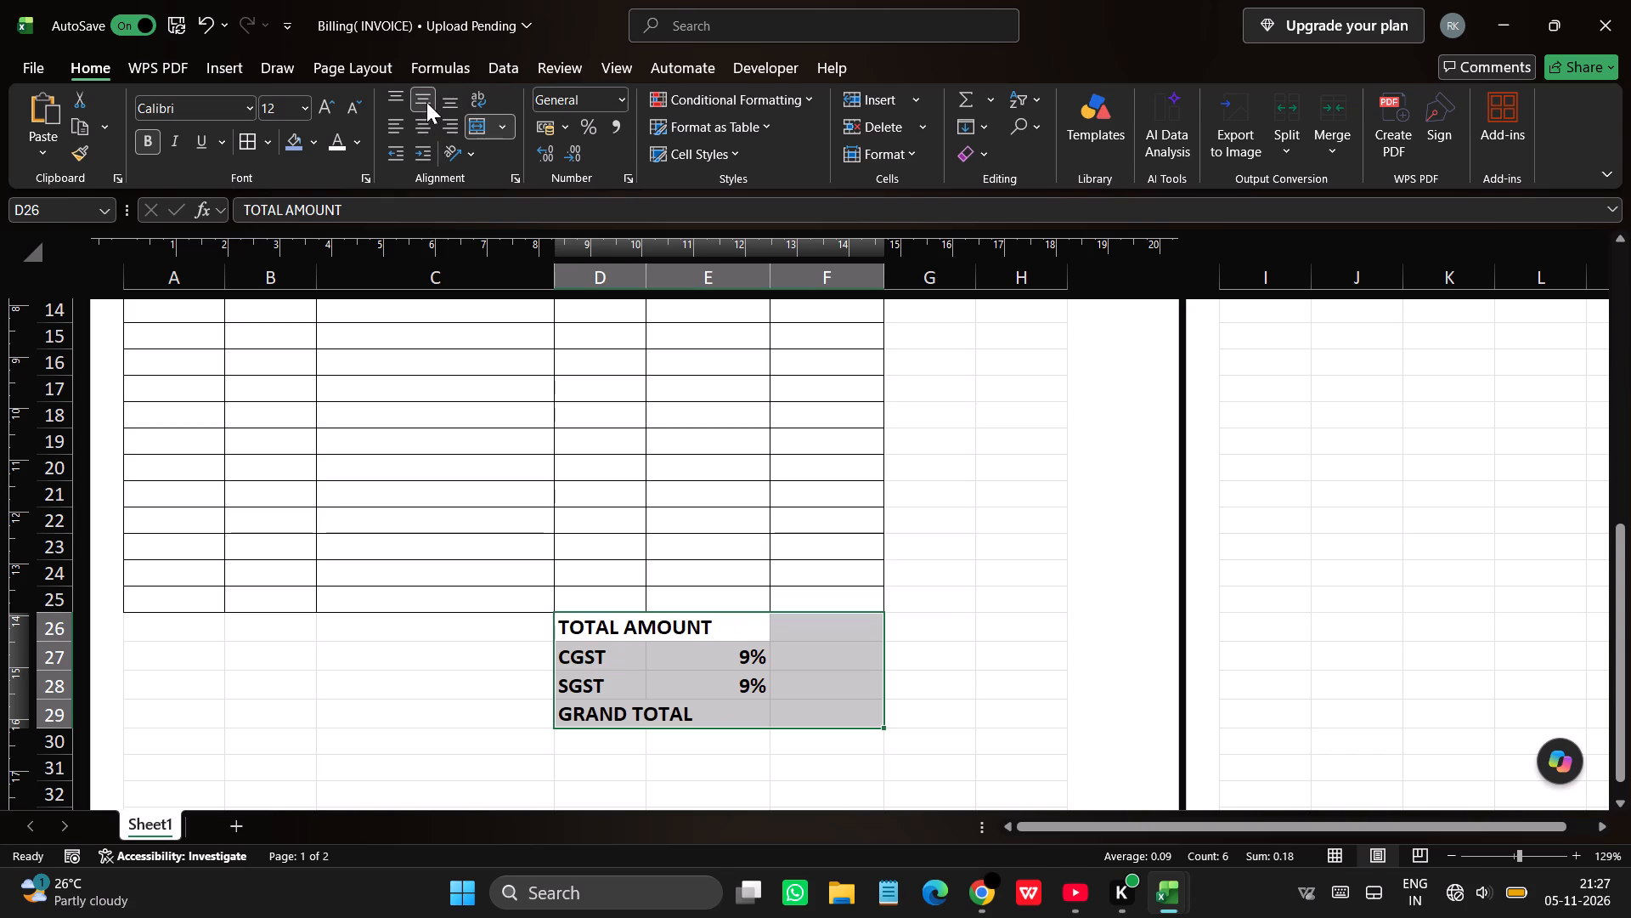
{"action": "left_click", "coordinate": [426, 102]}
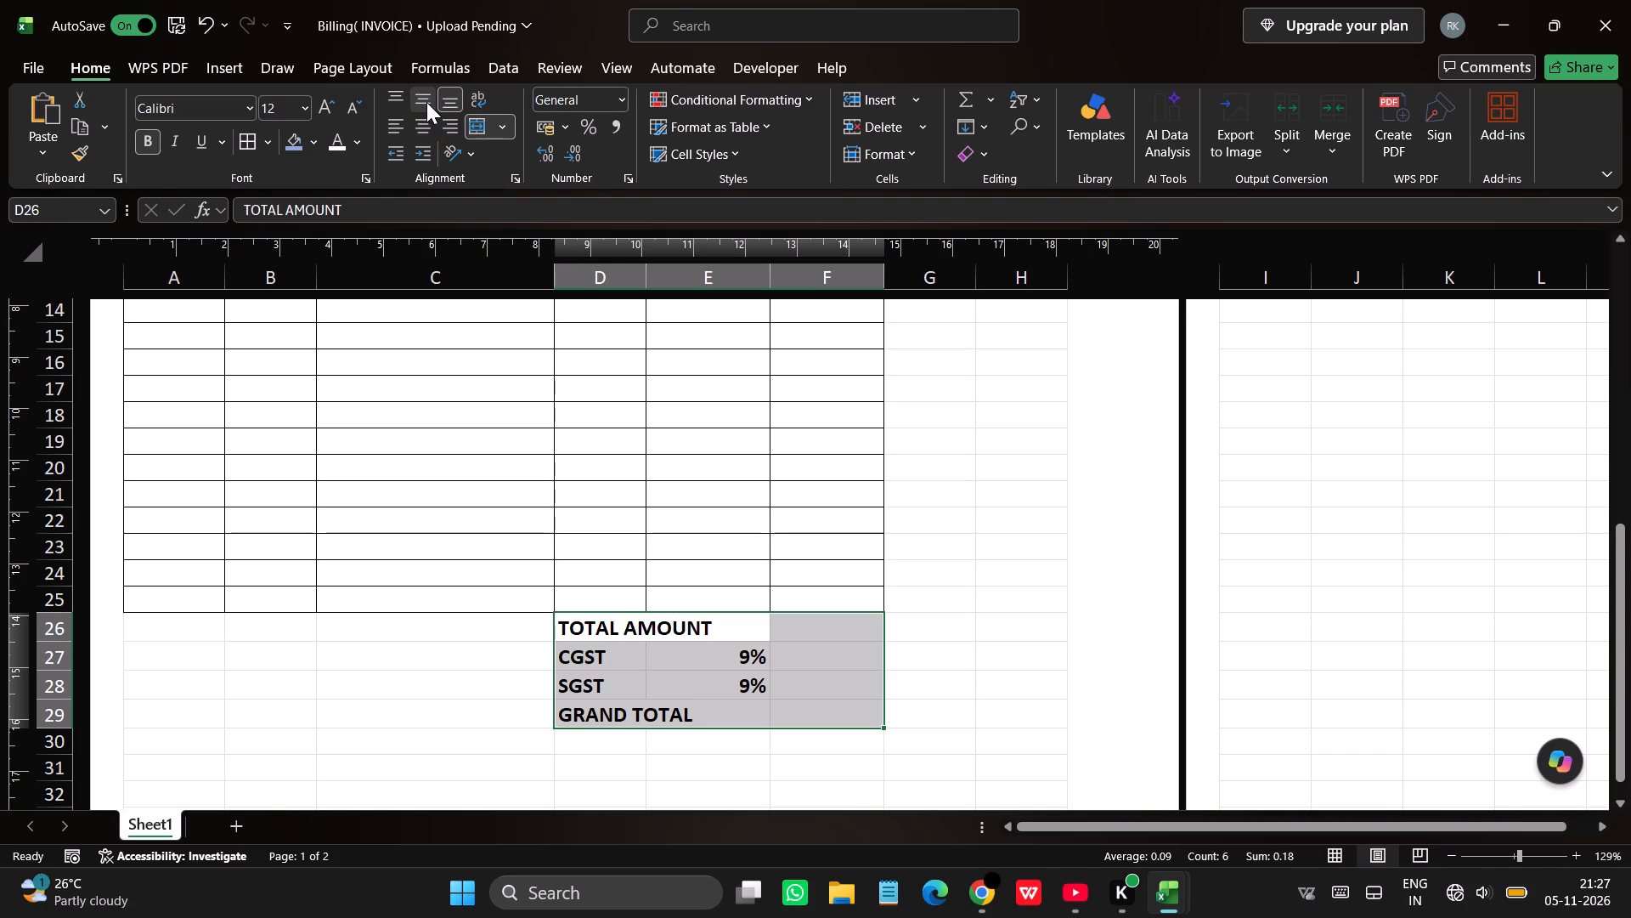
{"action": "left_click", "coordinate": [419, 122]}
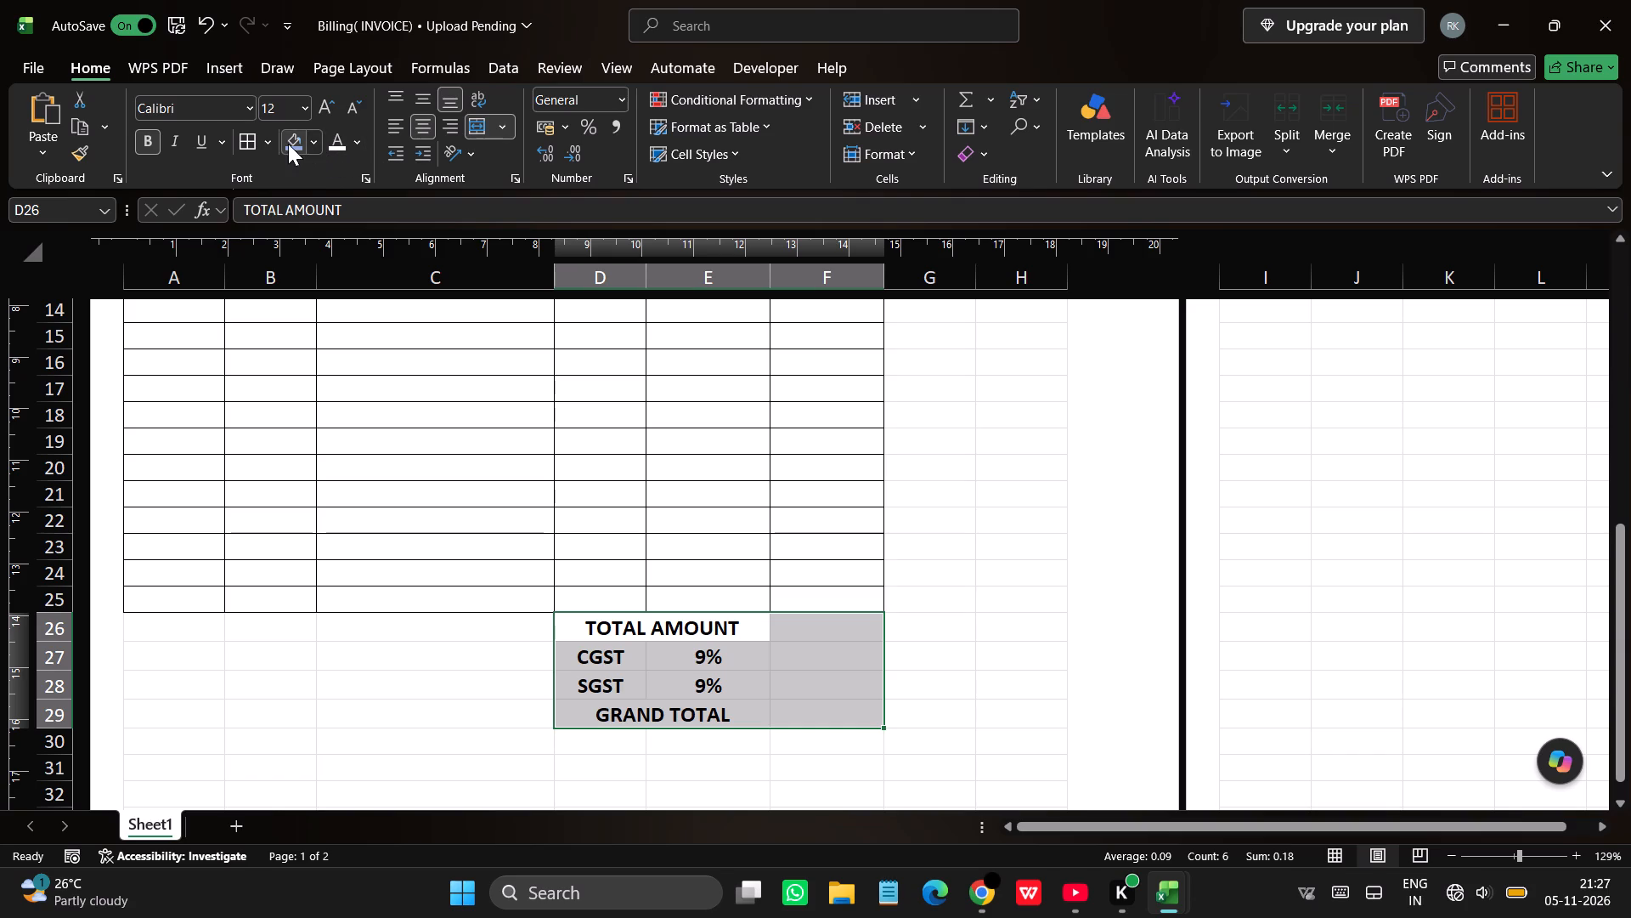
Apply All Borders and a light blue theme fill to the totals block D26:F29.
{"action": "left_click", "coordinate": [239, 139]}
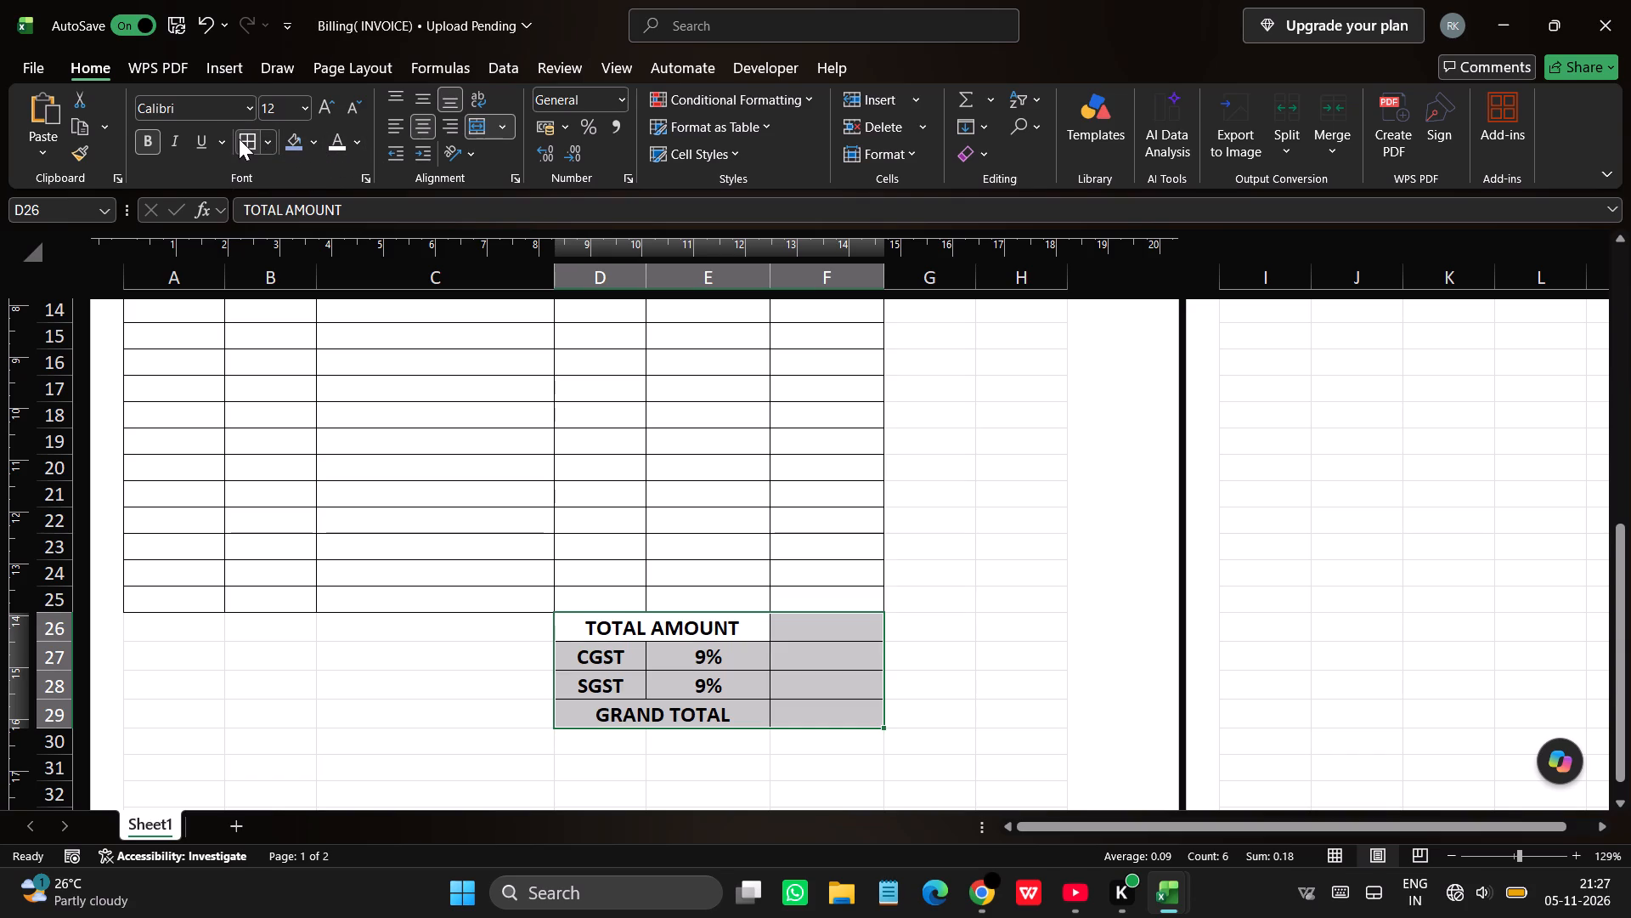
{"action": "left_click", "coordinate": [291, 151]}
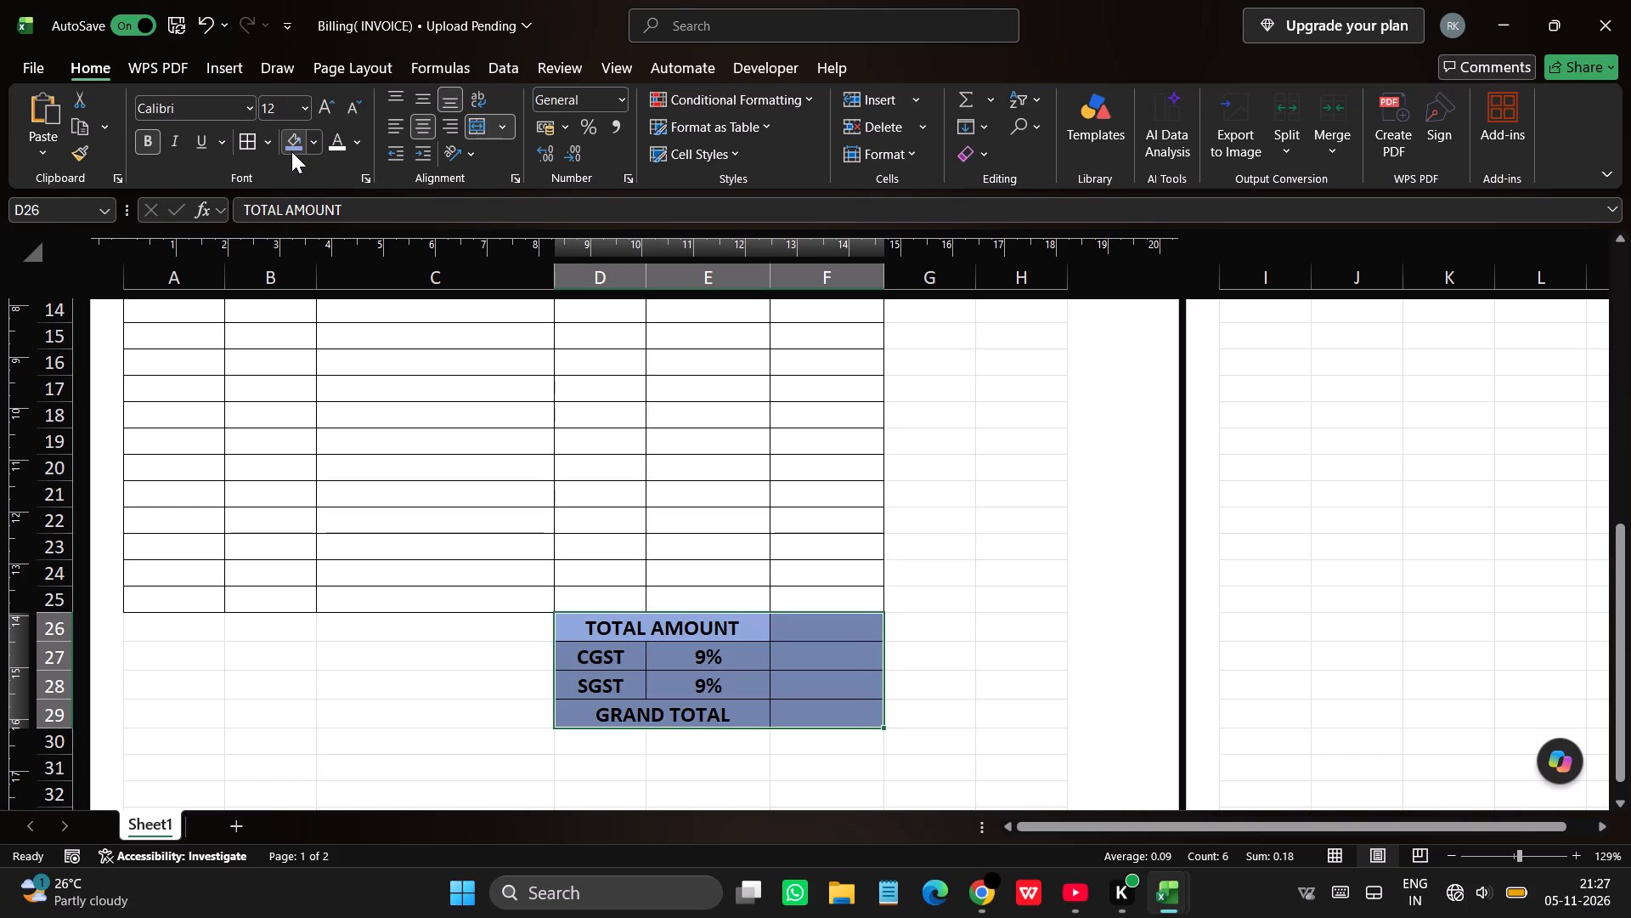
{"action": "left_click", "coordinate": [314, 148]}
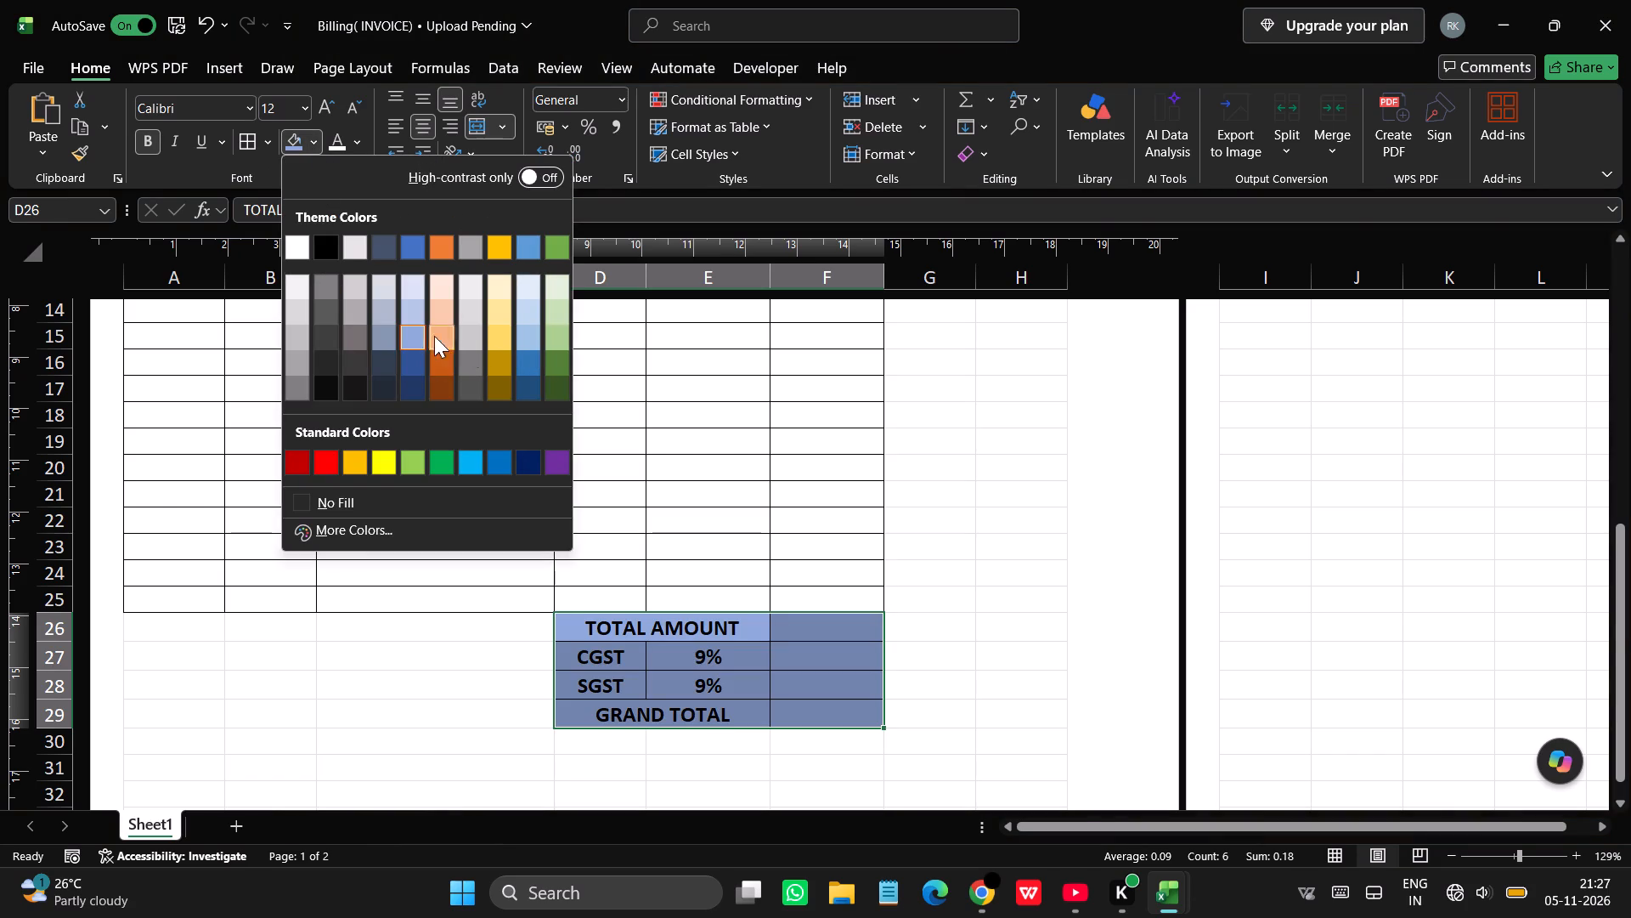
{"action": "left_click", "coordinate": [404, 312]}
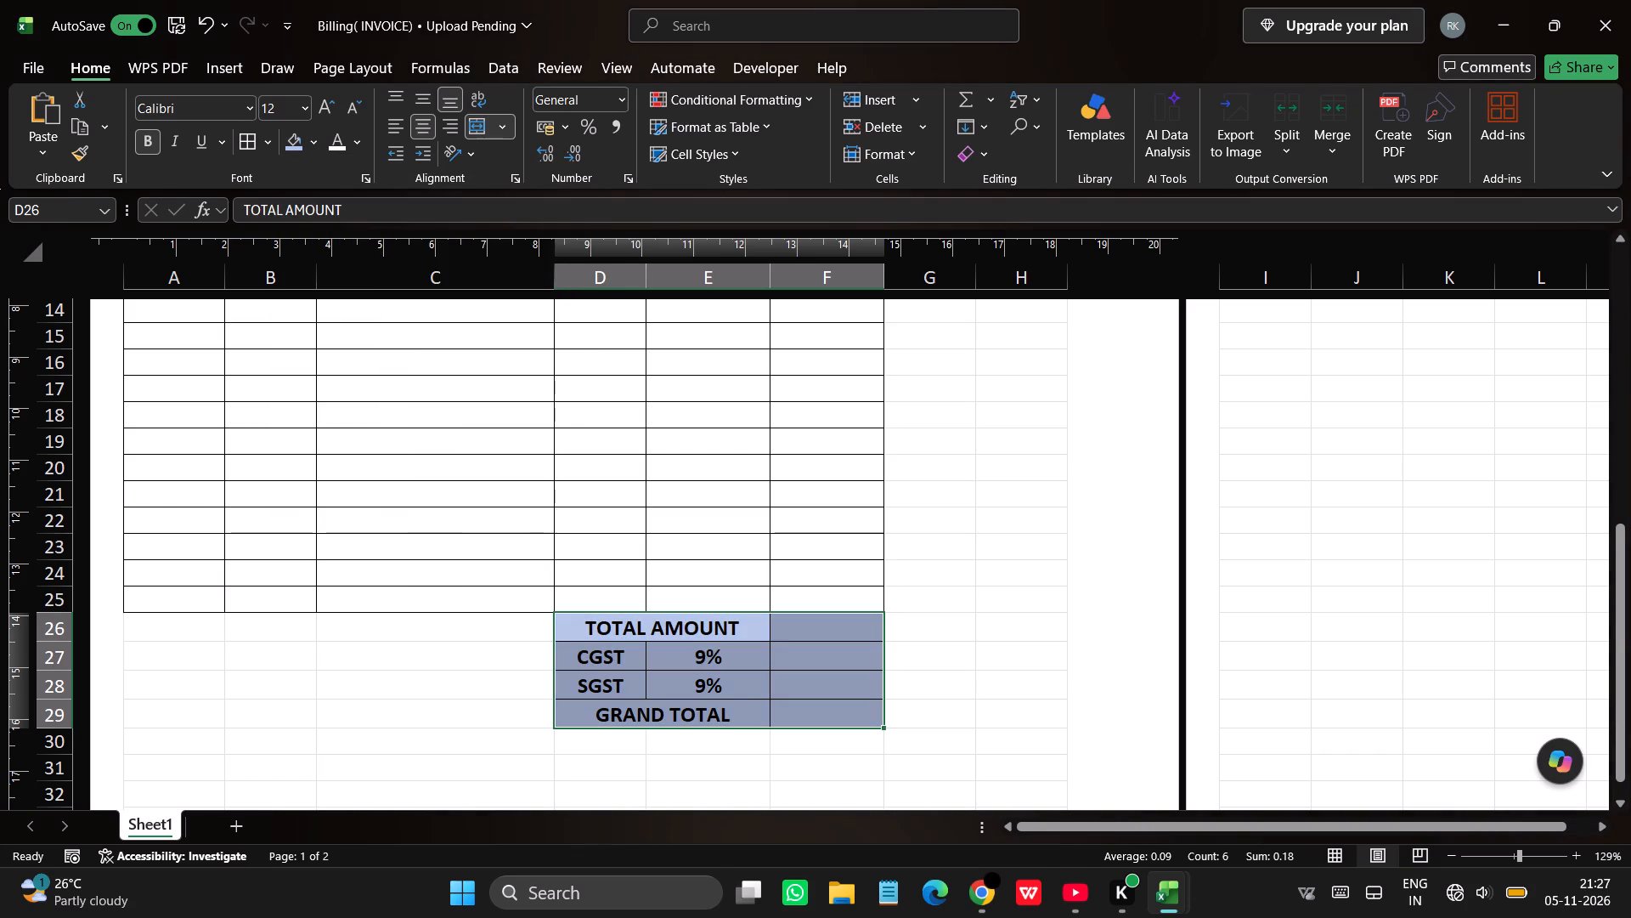
{"action": "left_click", "coordinate": [383, 642]}
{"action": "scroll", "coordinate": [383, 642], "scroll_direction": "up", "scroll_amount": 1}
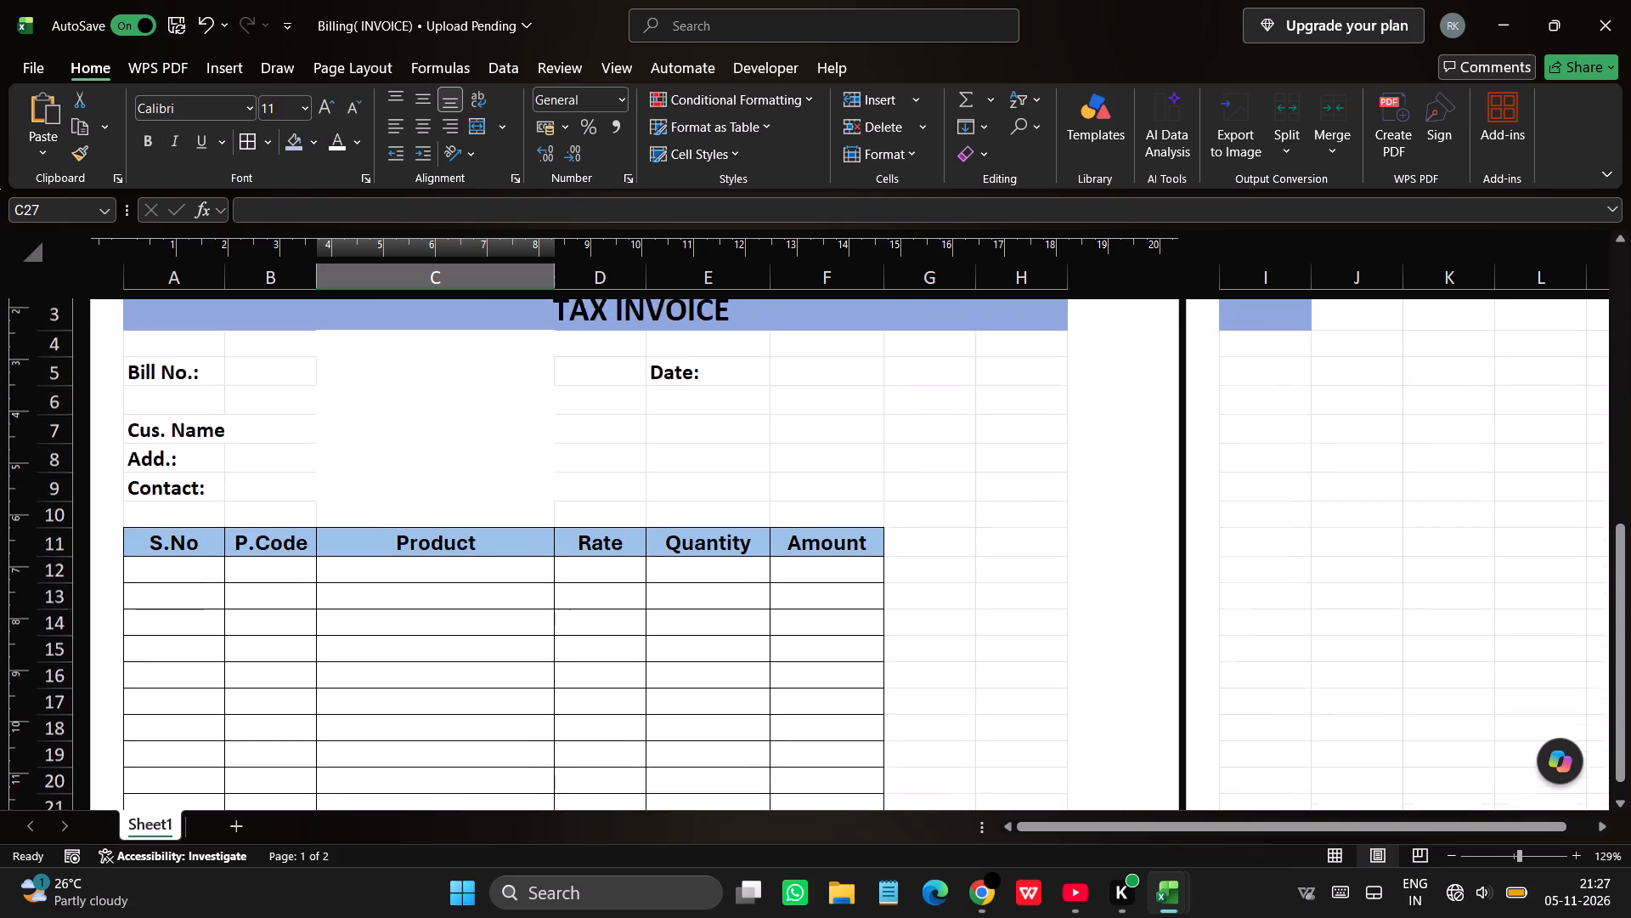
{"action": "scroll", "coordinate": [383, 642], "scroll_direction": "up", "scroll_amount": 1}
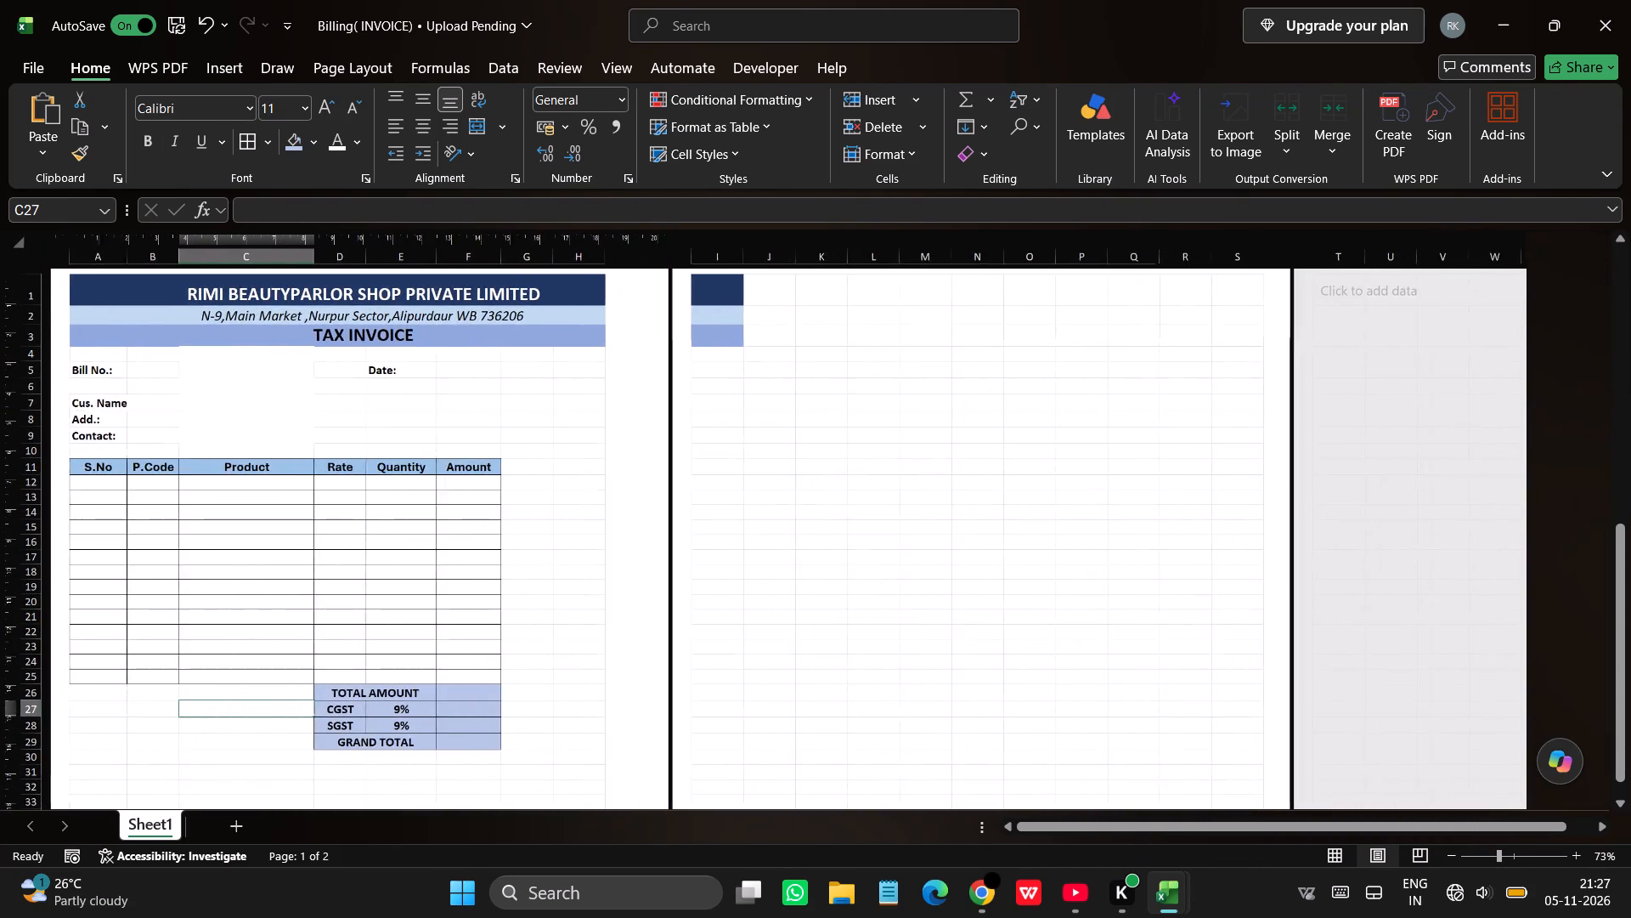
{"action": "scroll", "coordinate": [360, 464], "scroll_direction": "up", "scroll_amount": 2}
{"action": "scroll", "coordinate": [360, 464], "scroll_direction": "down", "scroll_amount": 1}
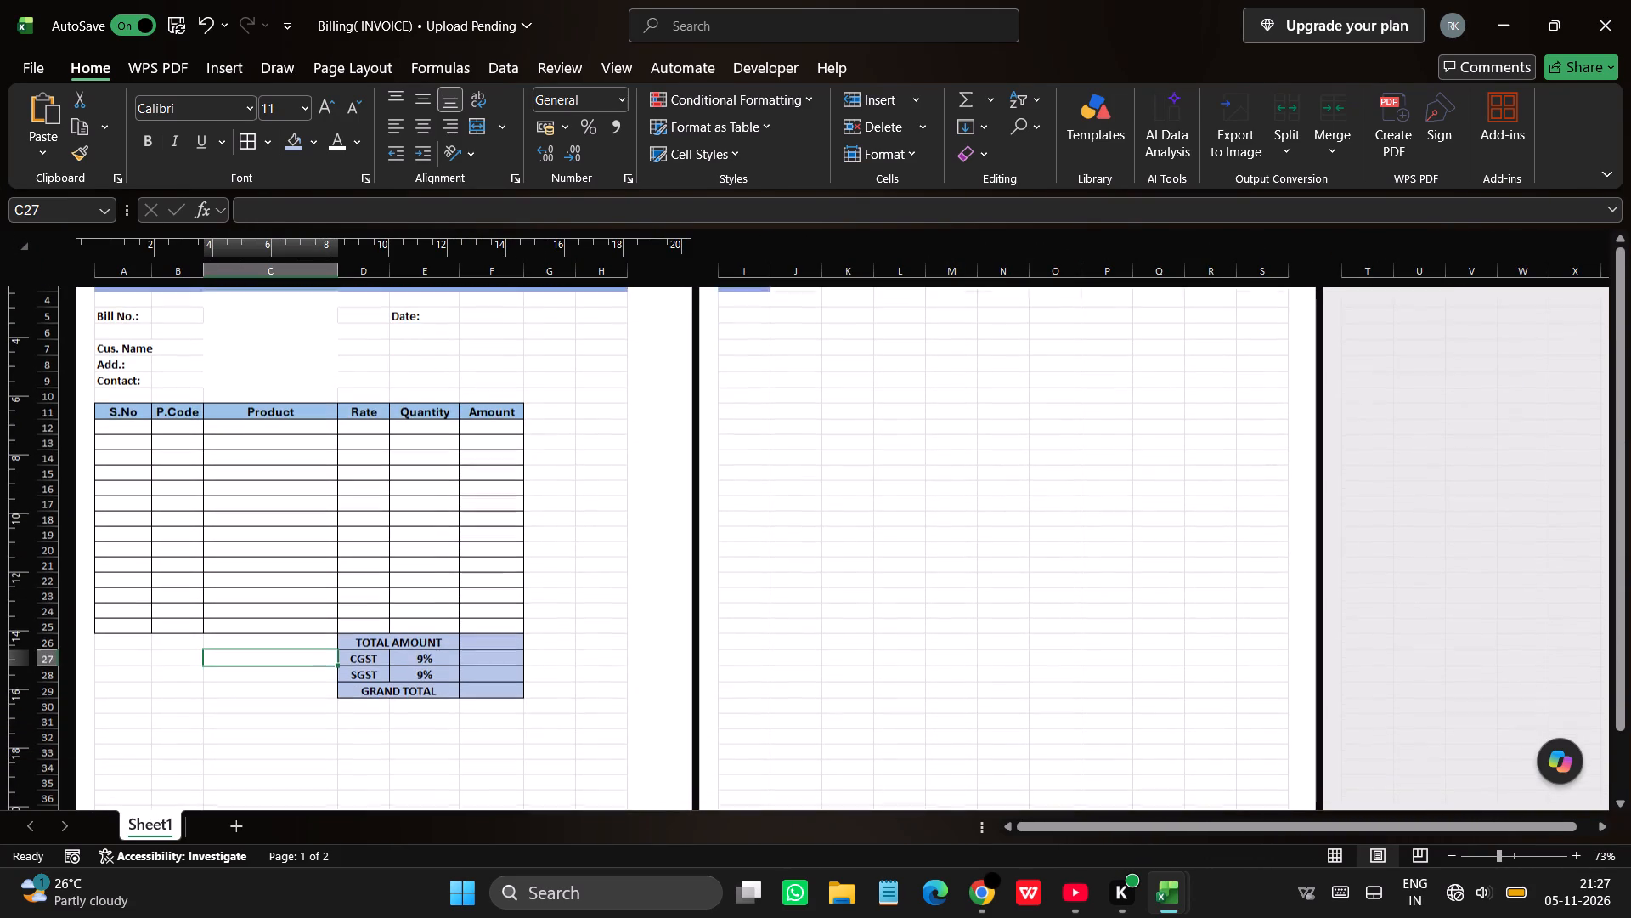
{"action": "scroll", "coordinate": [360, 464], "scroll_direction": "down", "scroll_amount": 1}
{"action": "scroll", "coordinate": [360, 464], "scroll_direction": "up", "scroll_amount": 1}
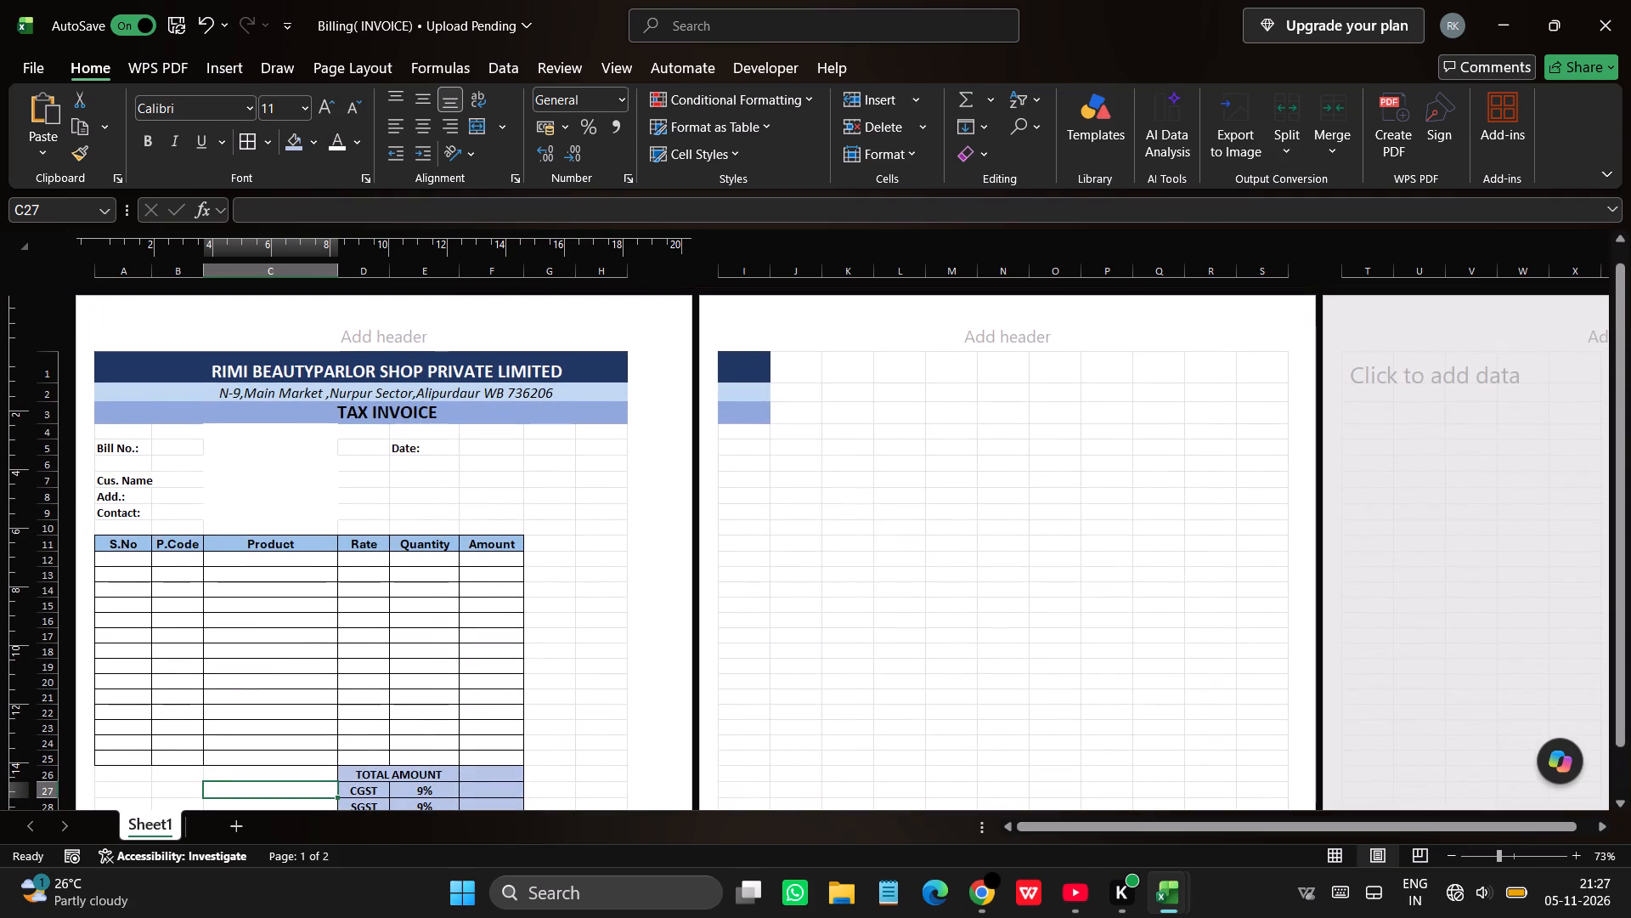